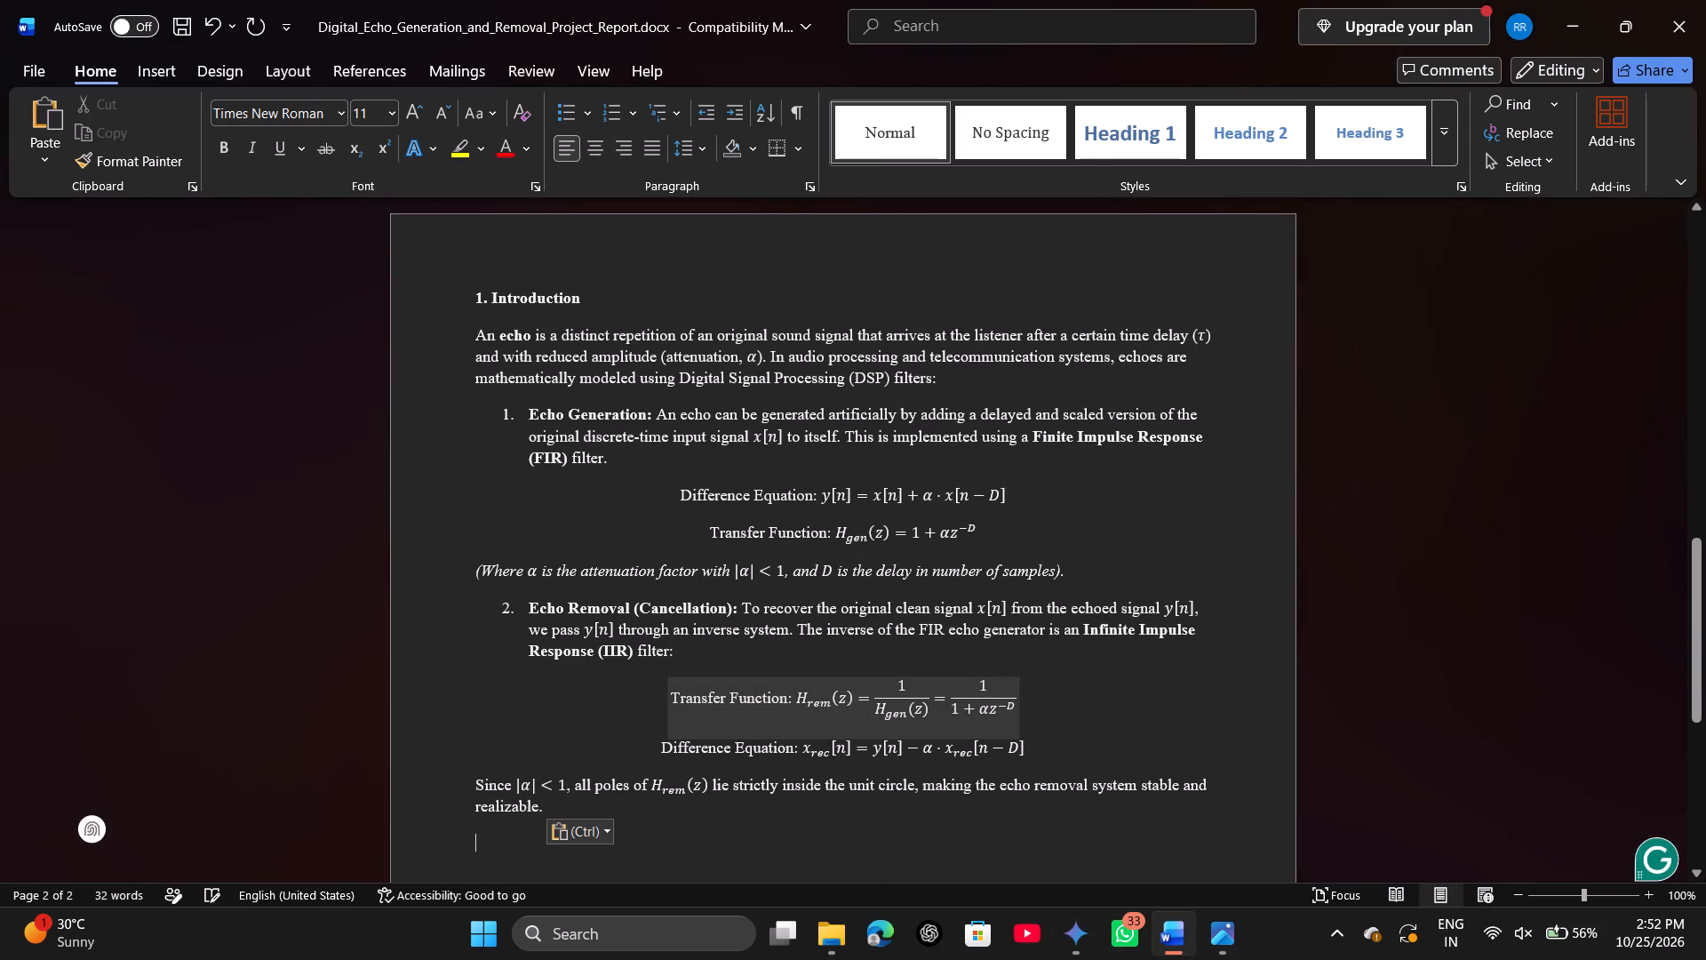
# Set the font size of the whole pasted 1. Introduction section, heading through "stable and realizable", to 14.
pyautogui.scroll(-1, 995, 698)
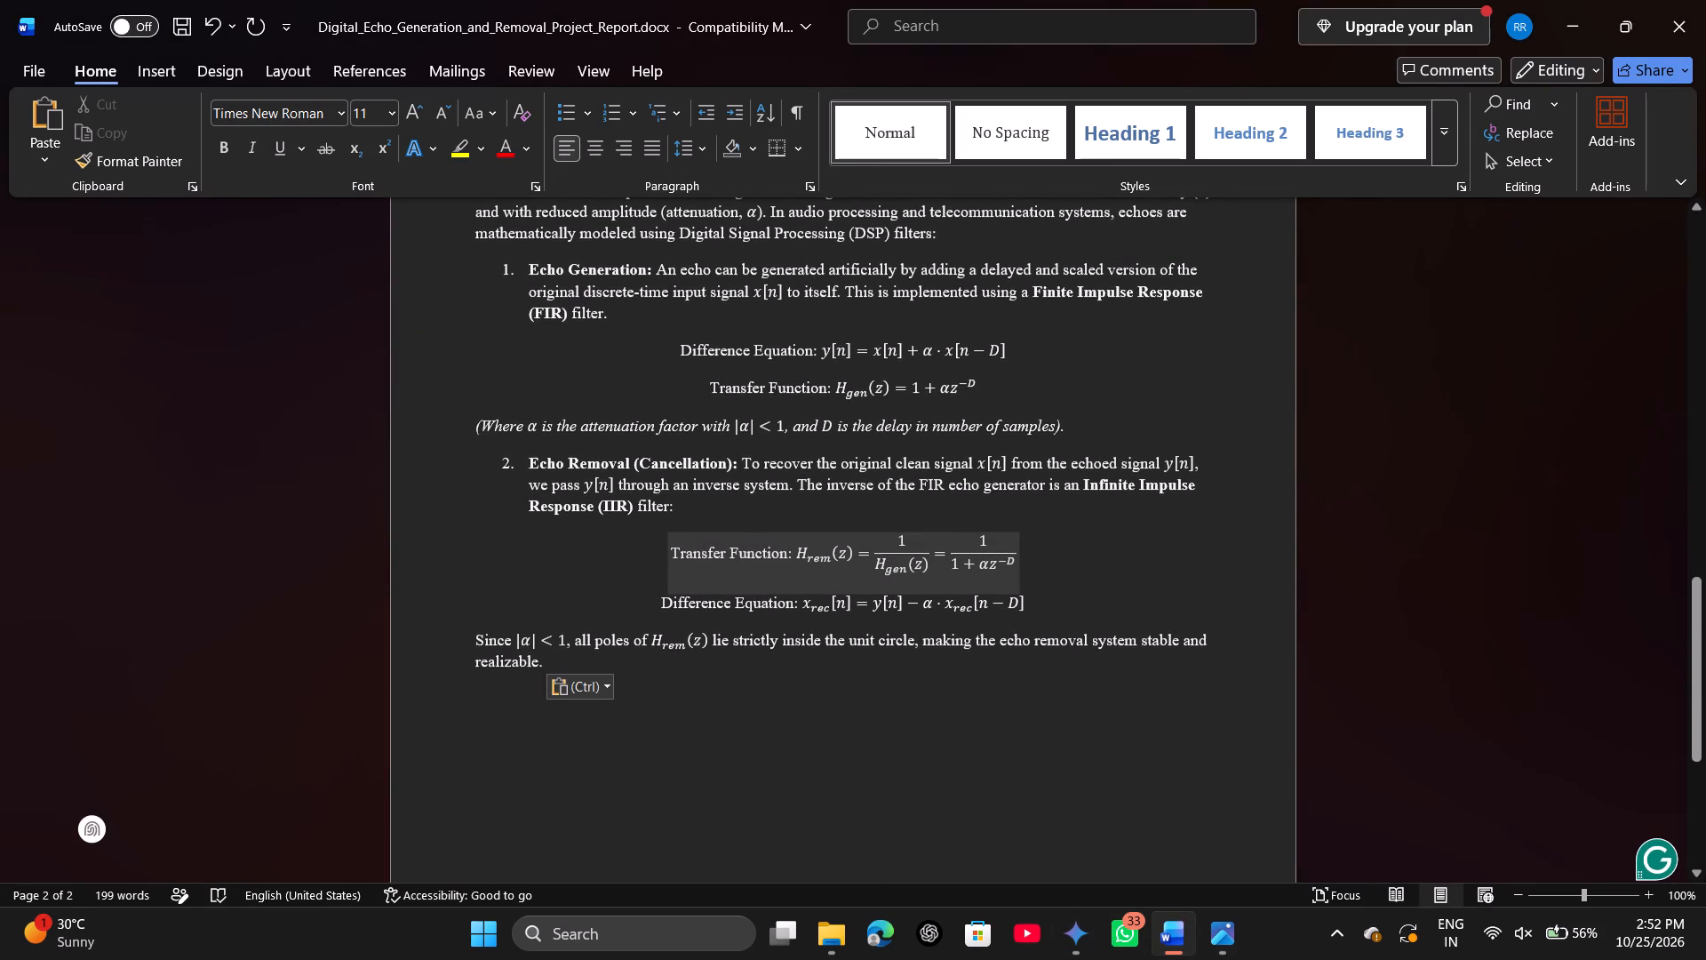
pyautogui.scroll(1, 995, 698)
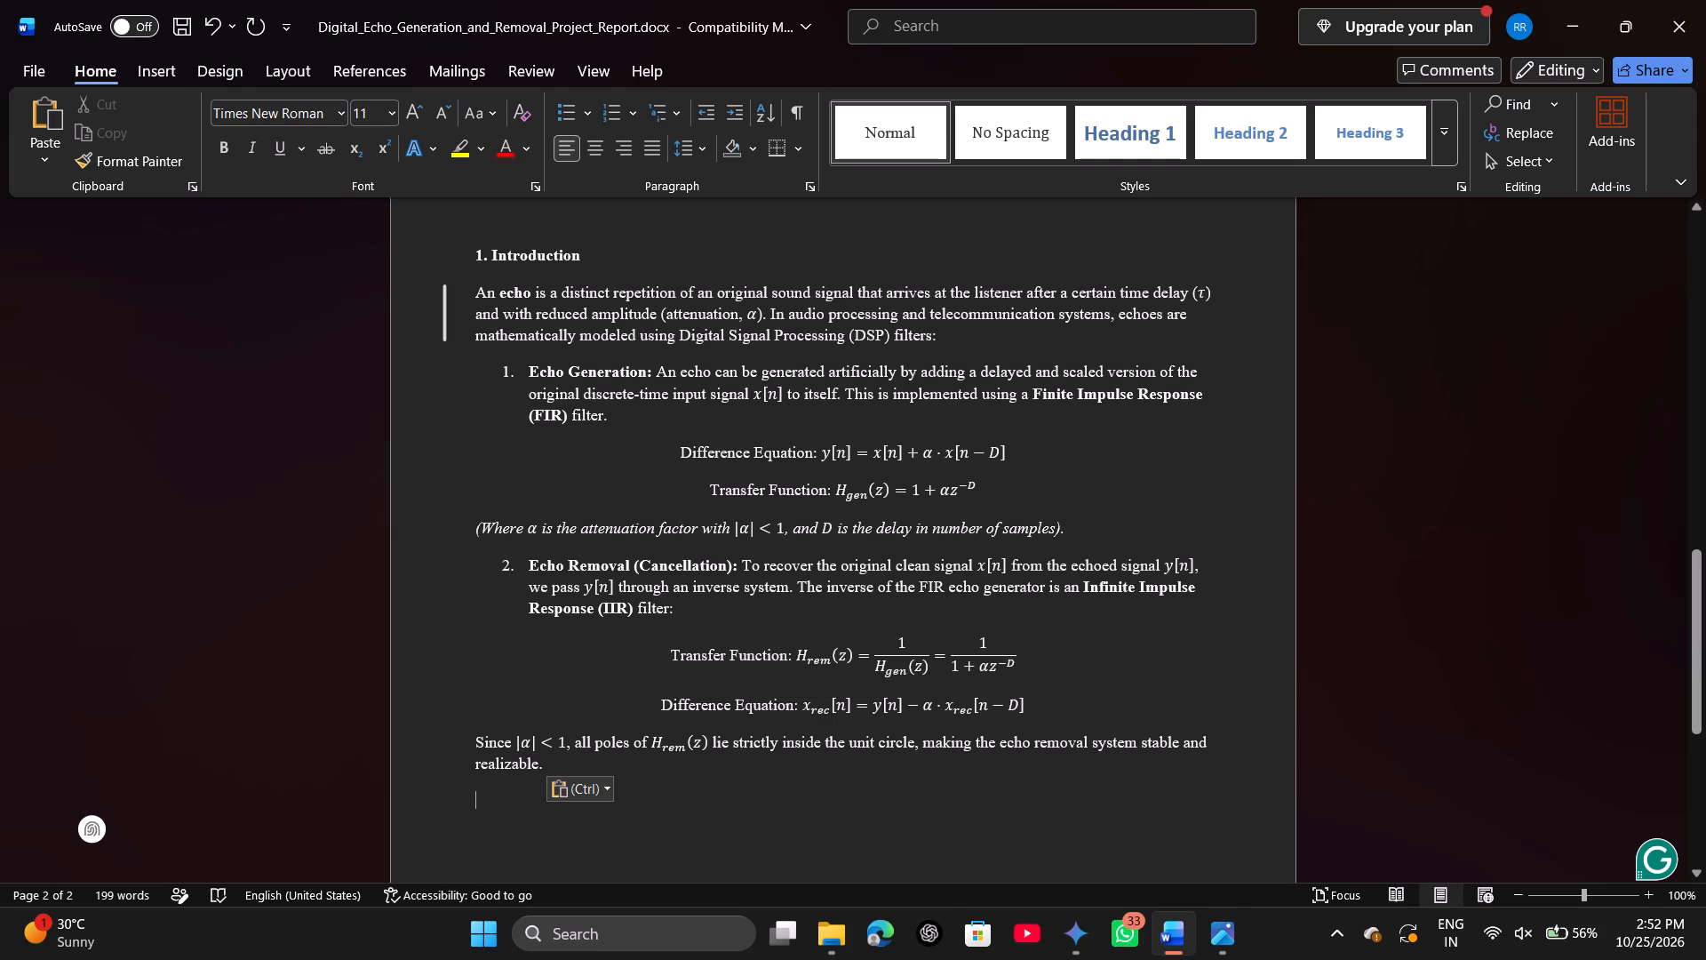
pyautogui.moveTo(467, 254); pyautogui.dragTo(1072, 608)
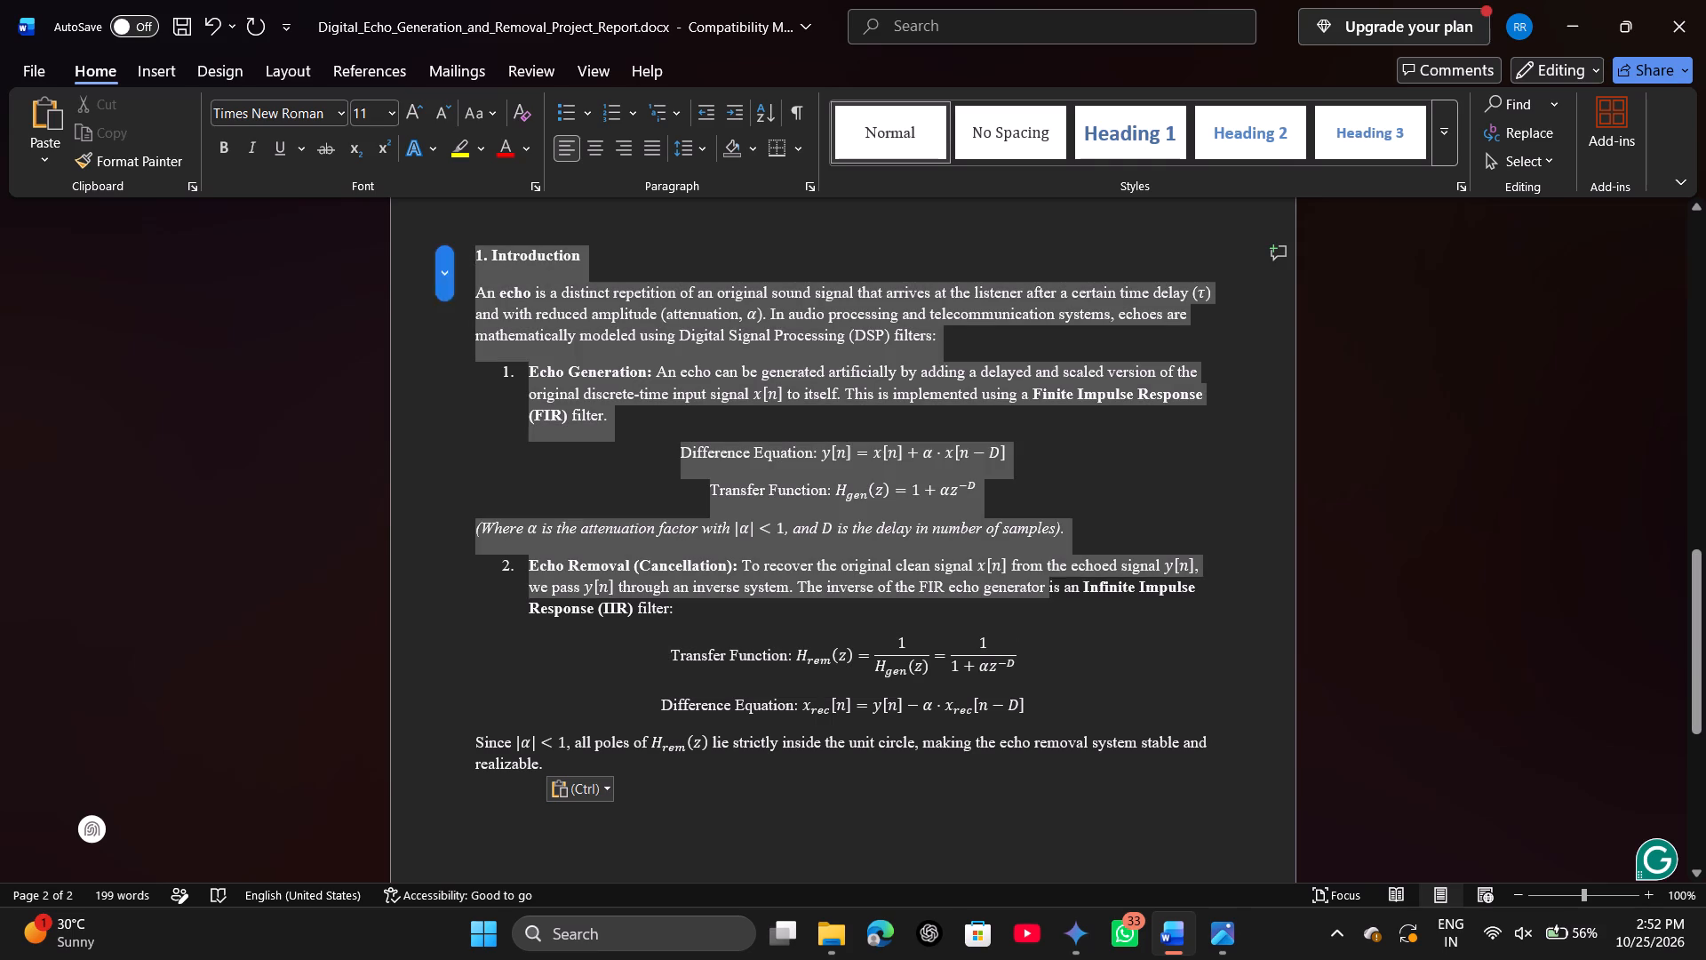
pyautogui.moveTo(1072, 608); pyautogui.dragTo(1218, 772)
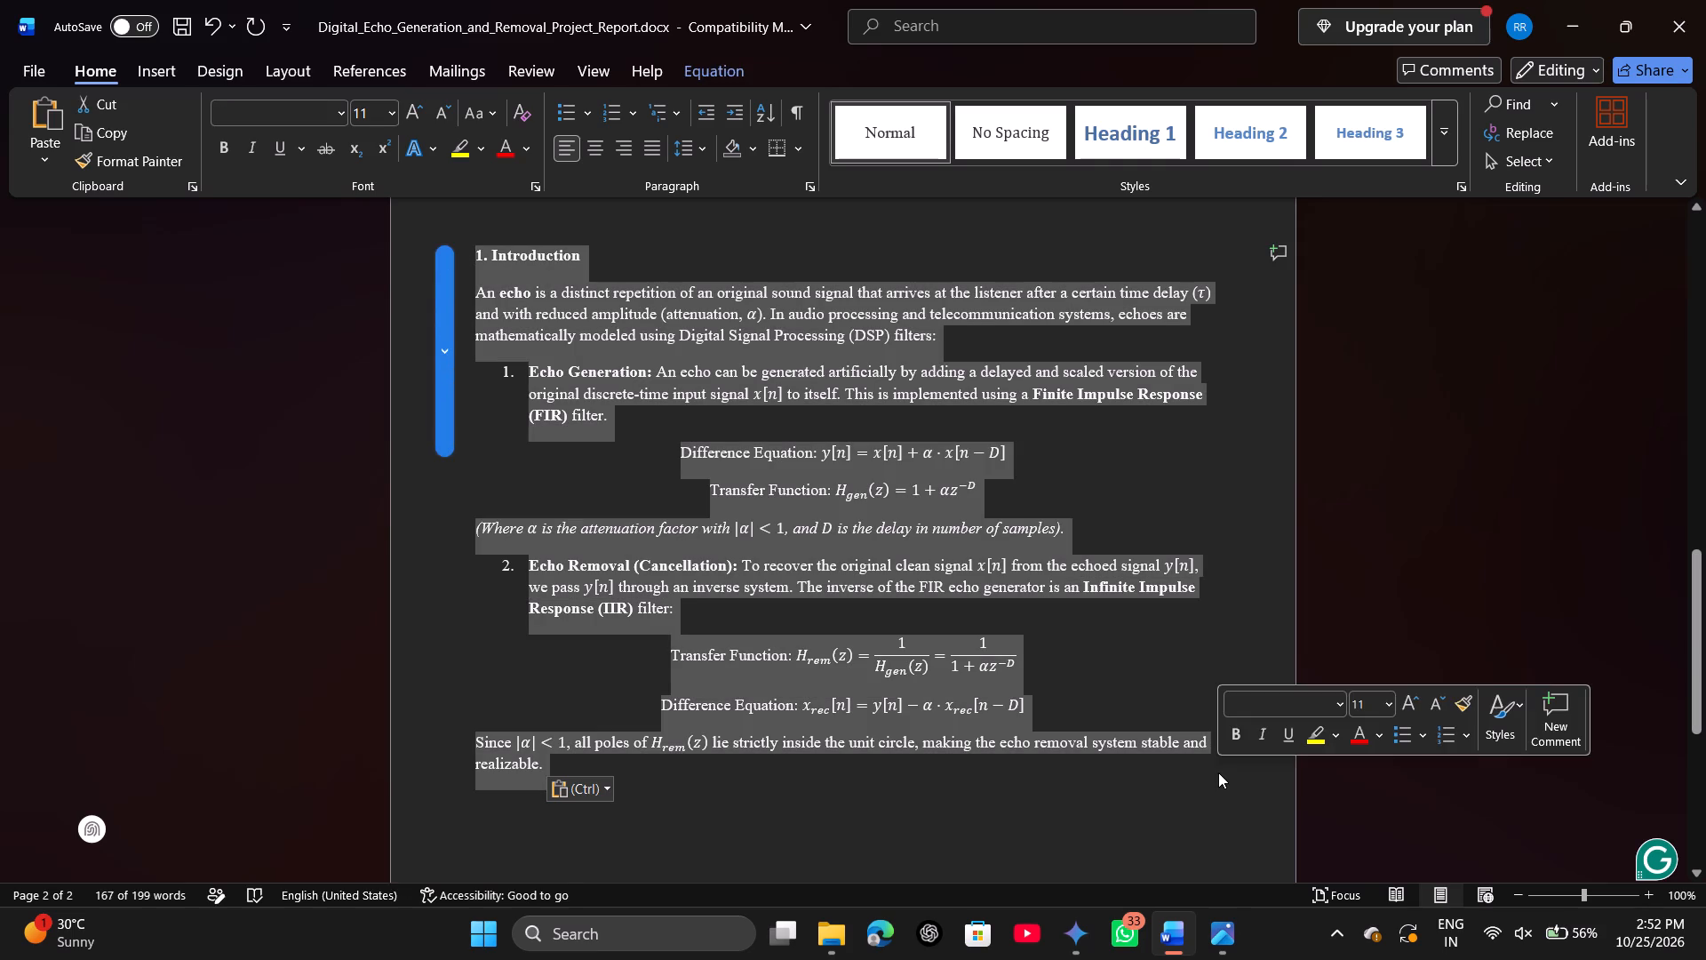
pyautogui.click(391, 118)
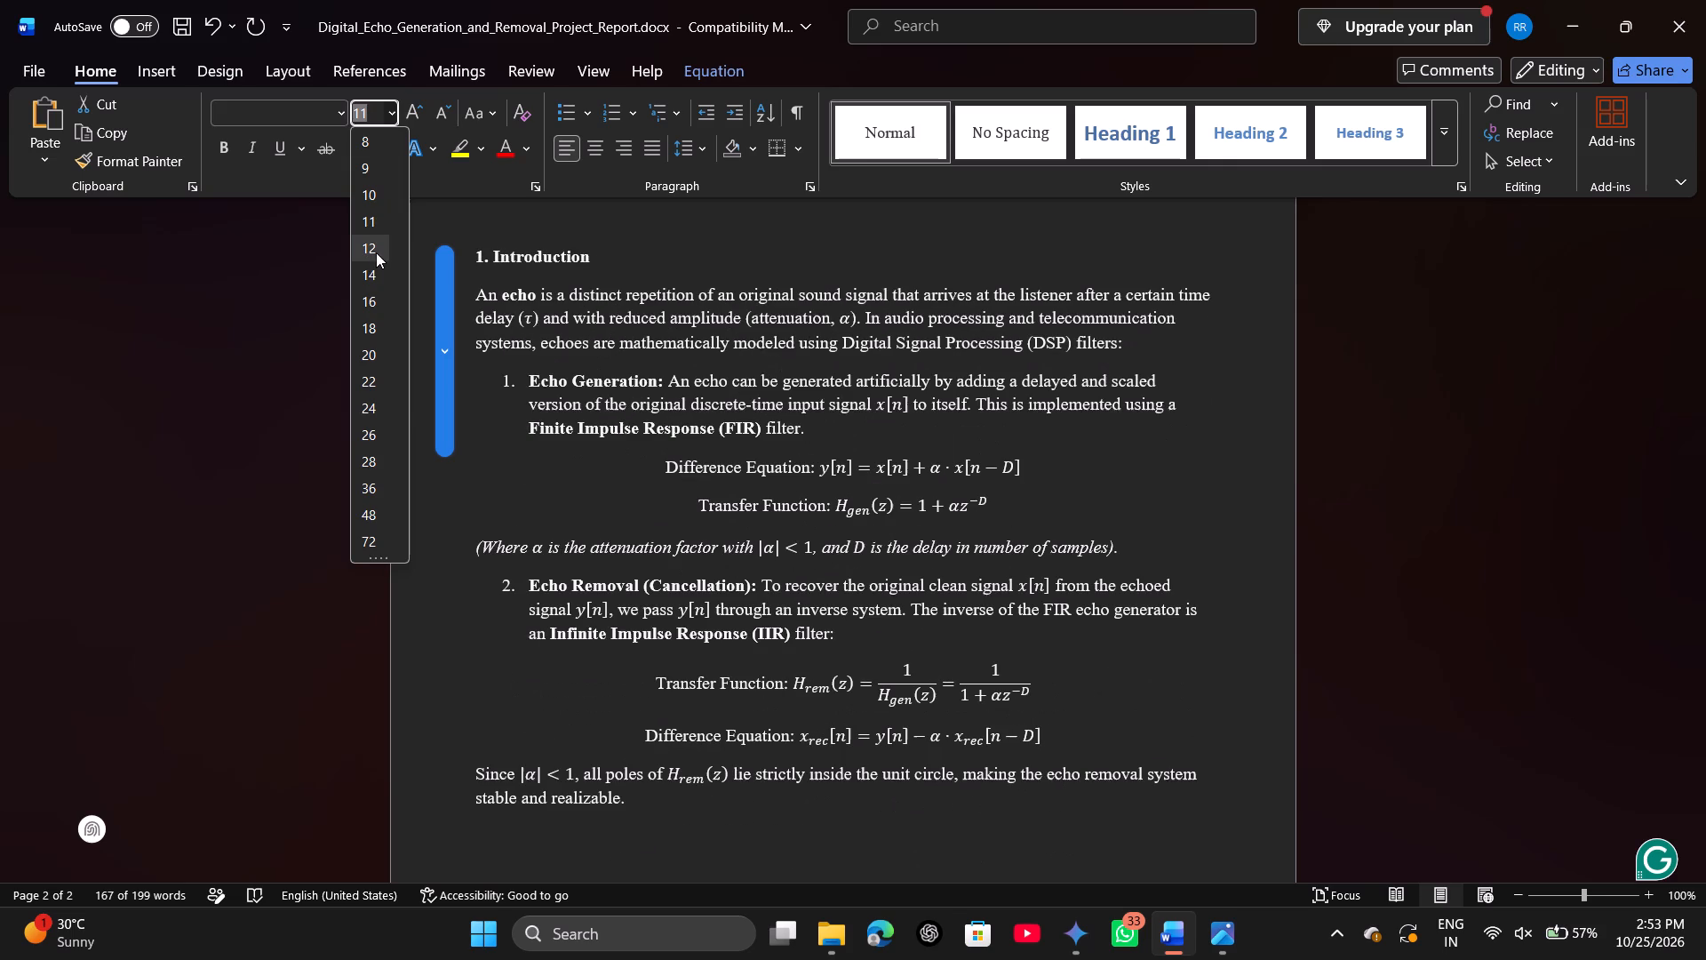
pyautogui.click(376, 269)
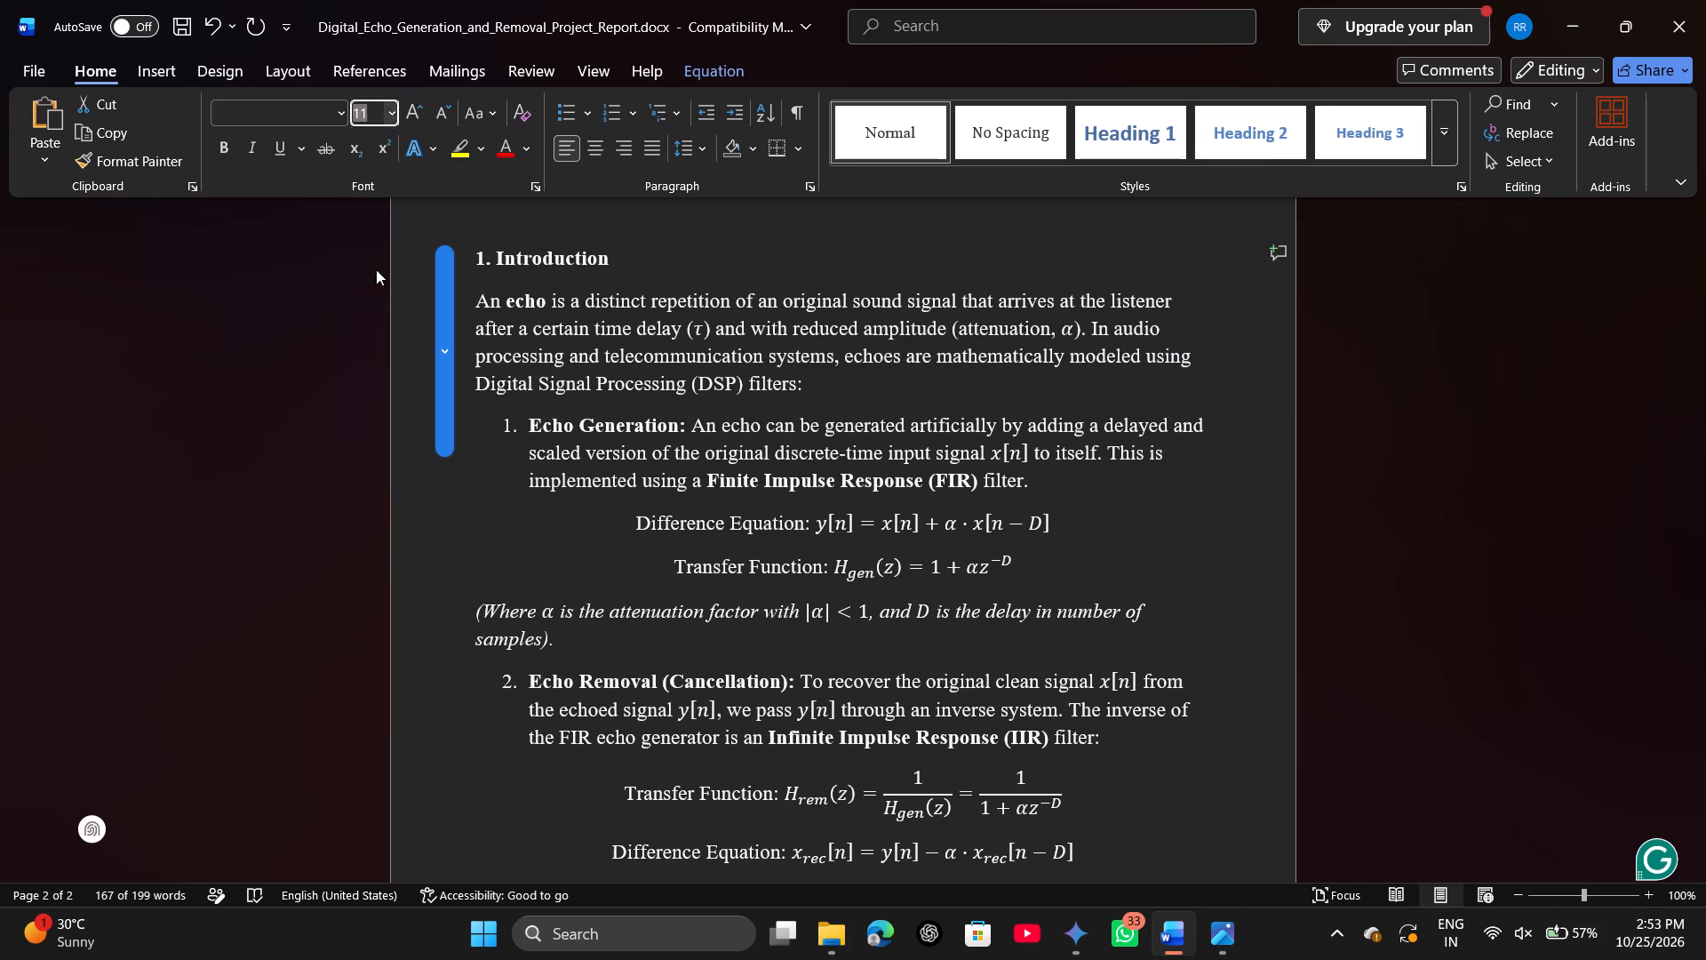
pyautogui.scroll(-2, 632, 535)
pyautogui.click(632, 535)
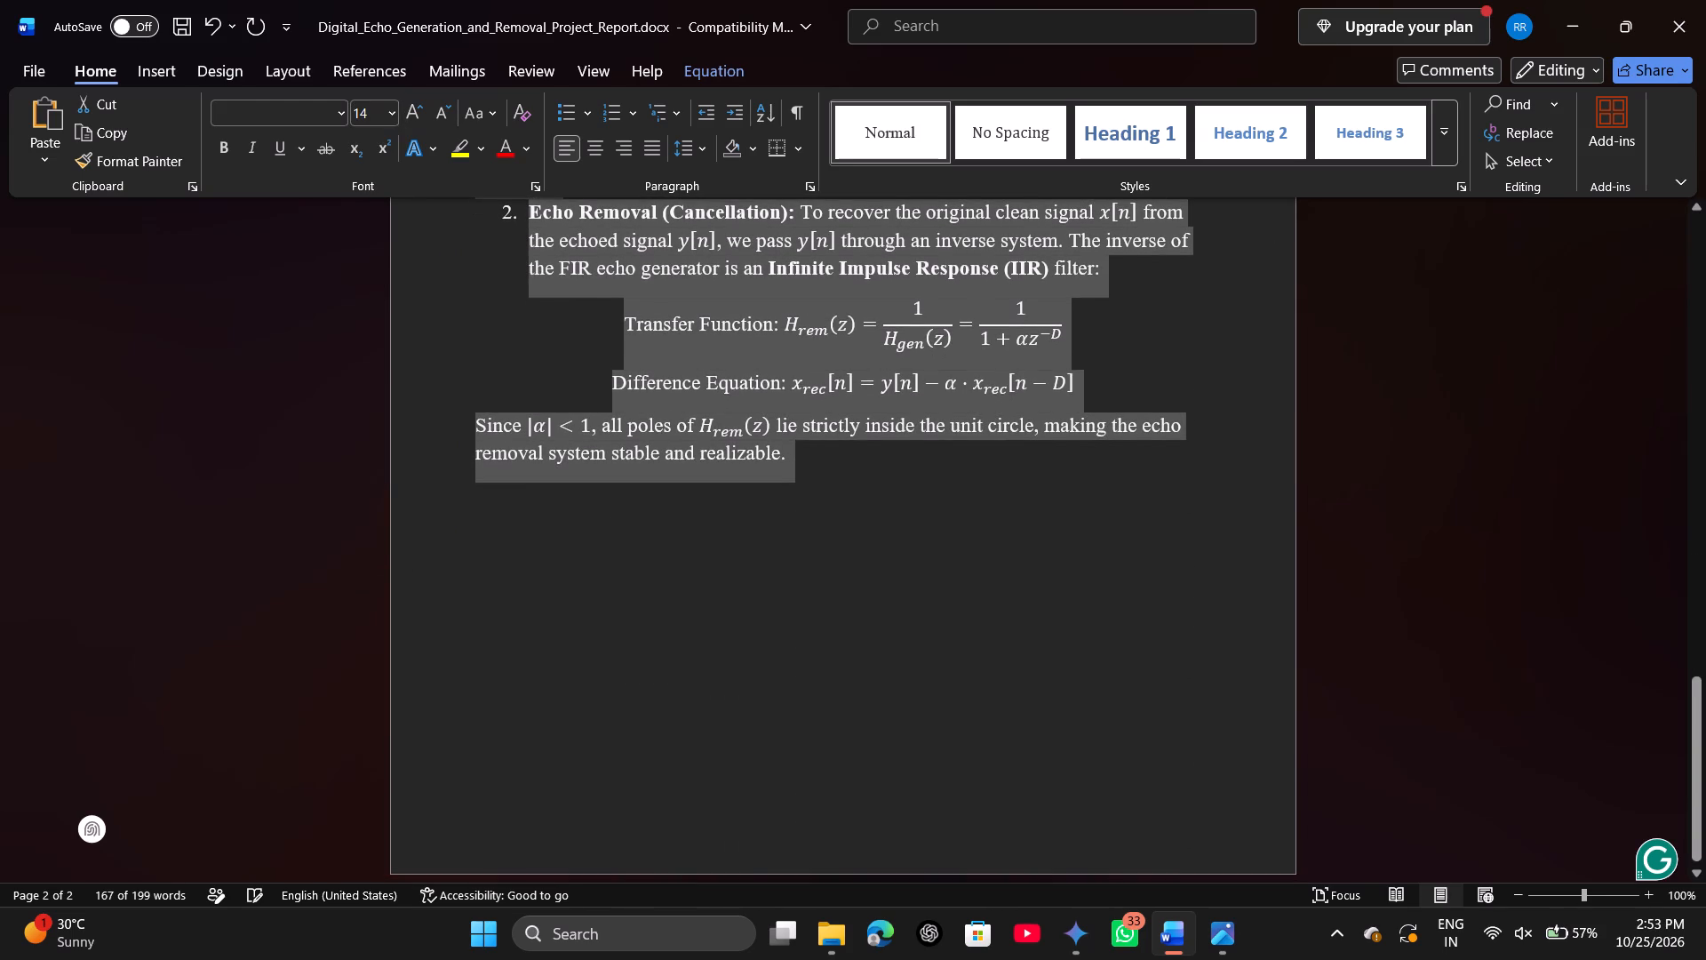
# Justify the whole 1. Introduction section, from its heading to the closing "stable and realizable" paragraph.
pyautogui.scroll(3, 632, 535)
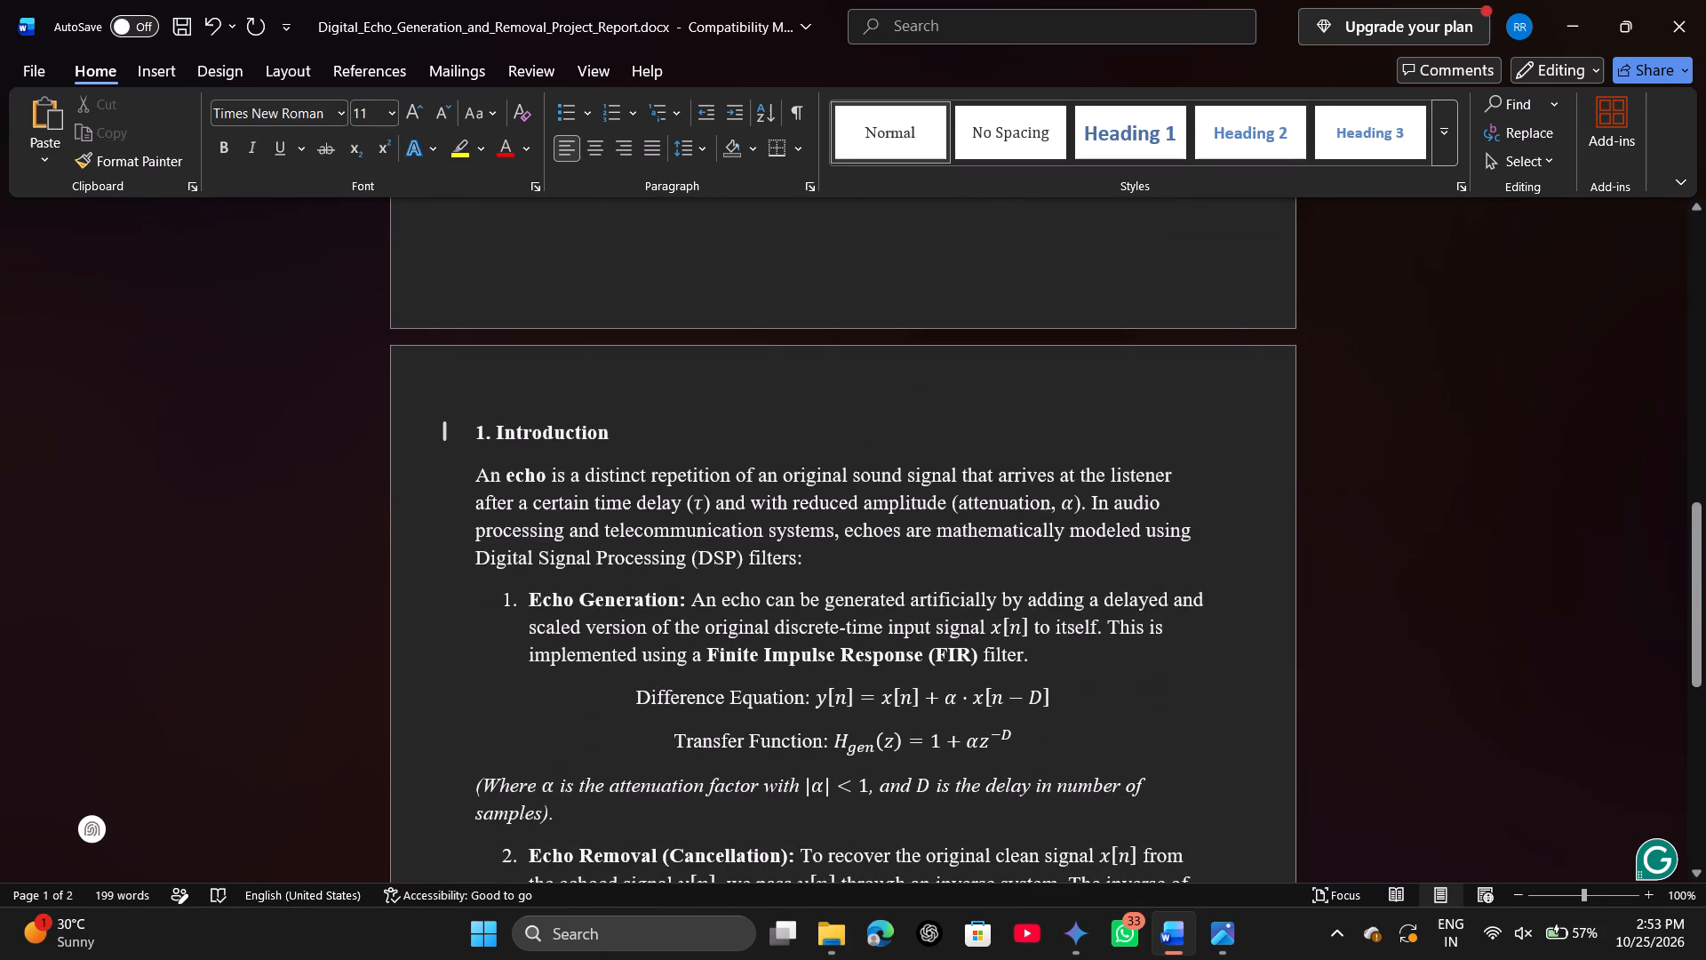
pyautogui.moveTo(475, 429); pyautogui.dragTo(1074, 919)
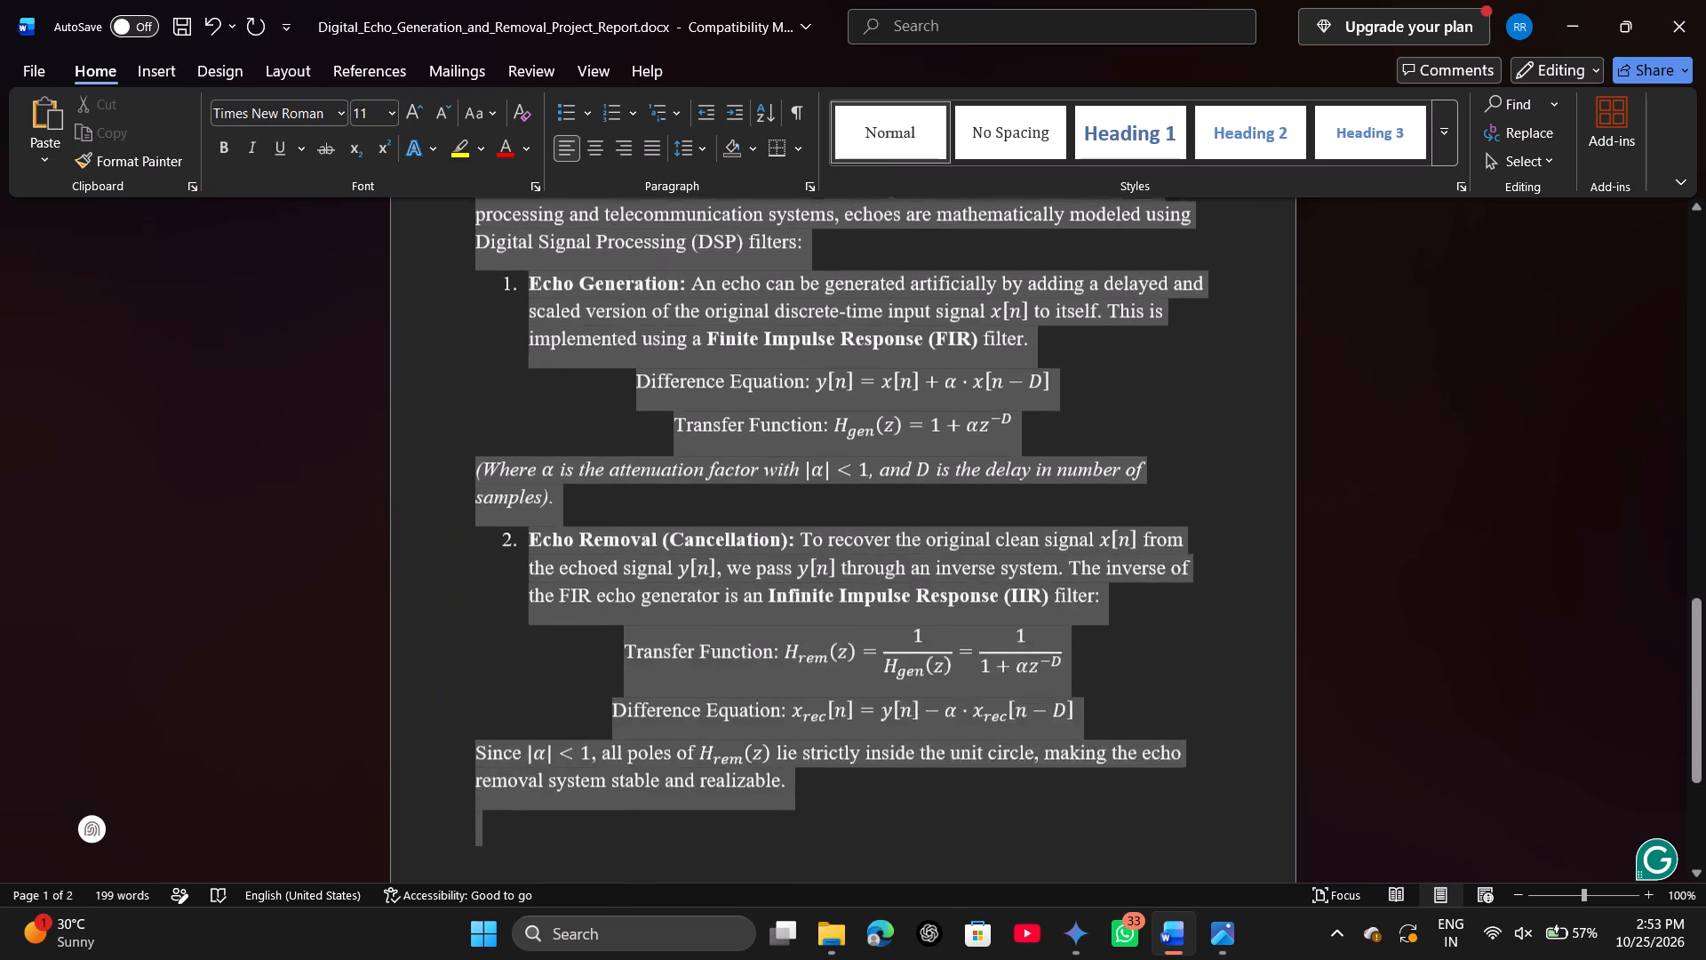
pyautogui.moveTo(1074, 919); pyautogui.dragTo(921, 488)
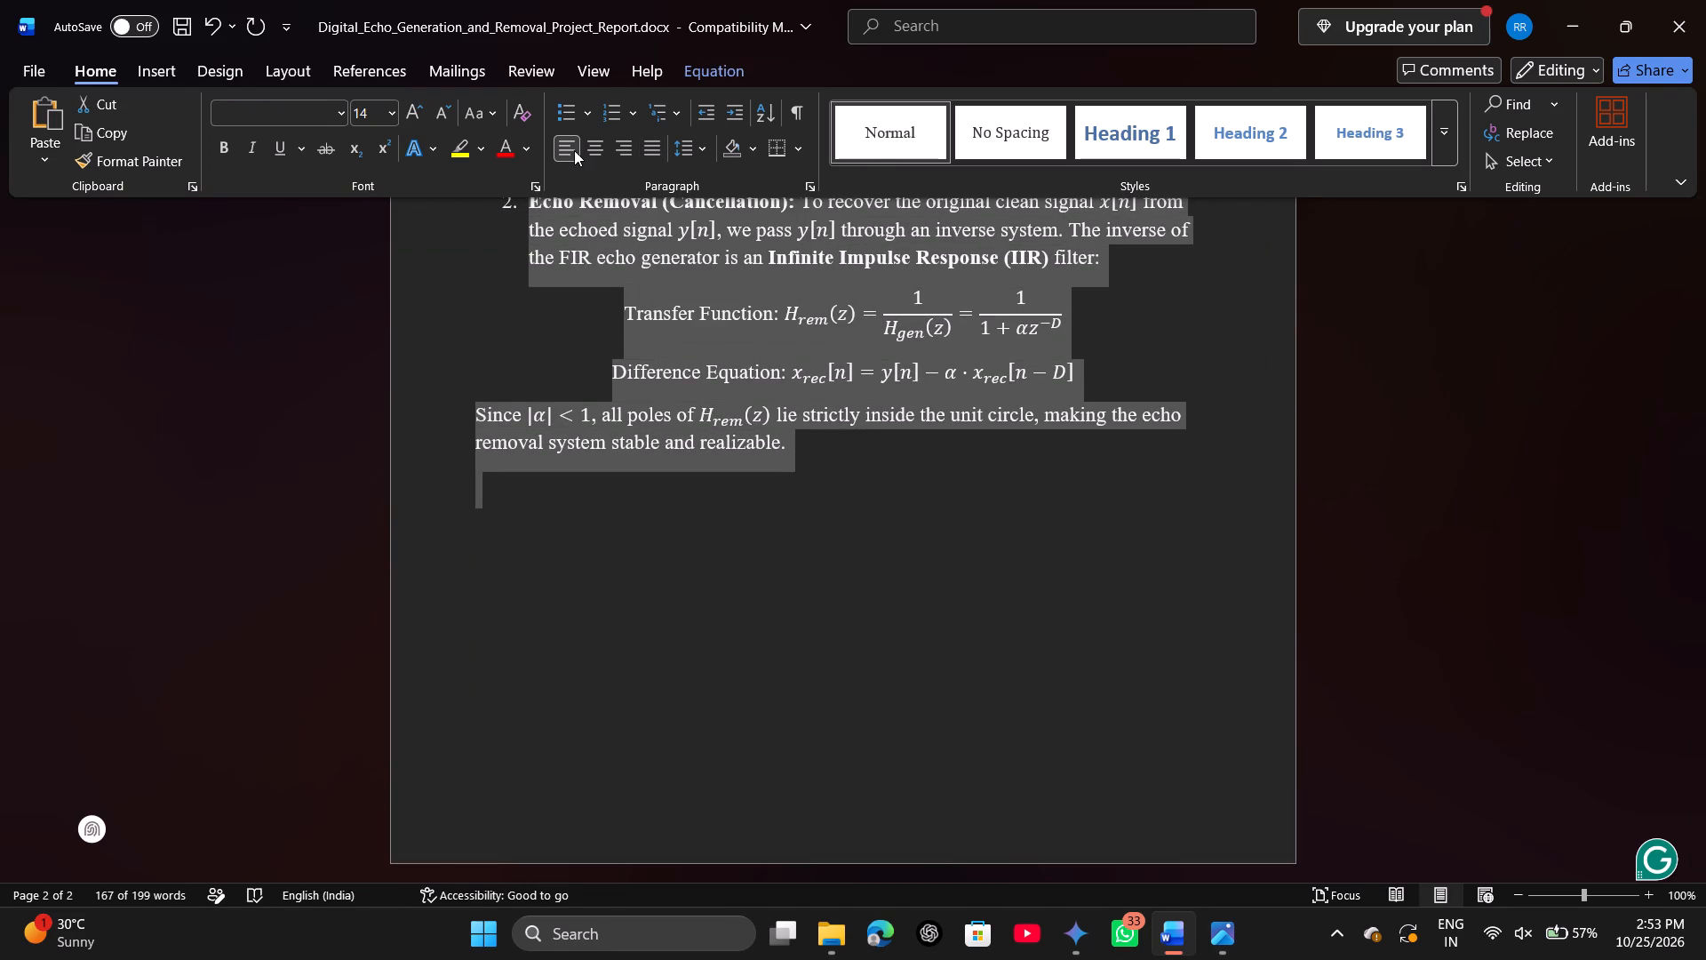
pyautogui.click(656, 143)
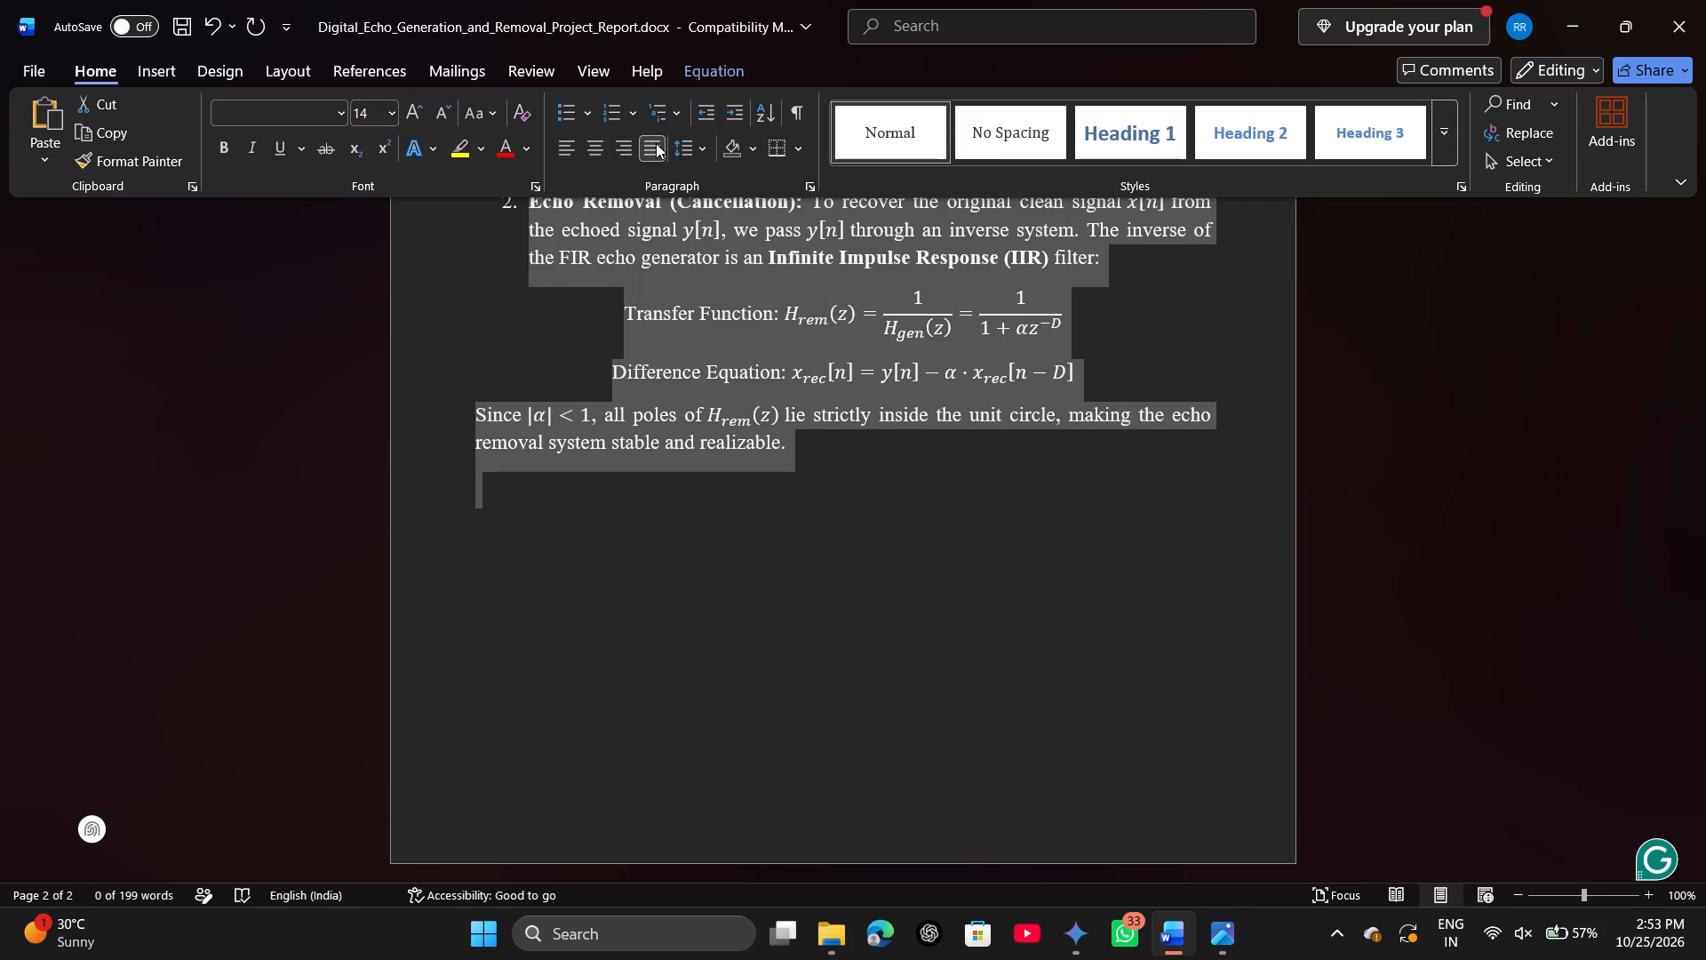
pyautogui.scroll(1, 706, 265)
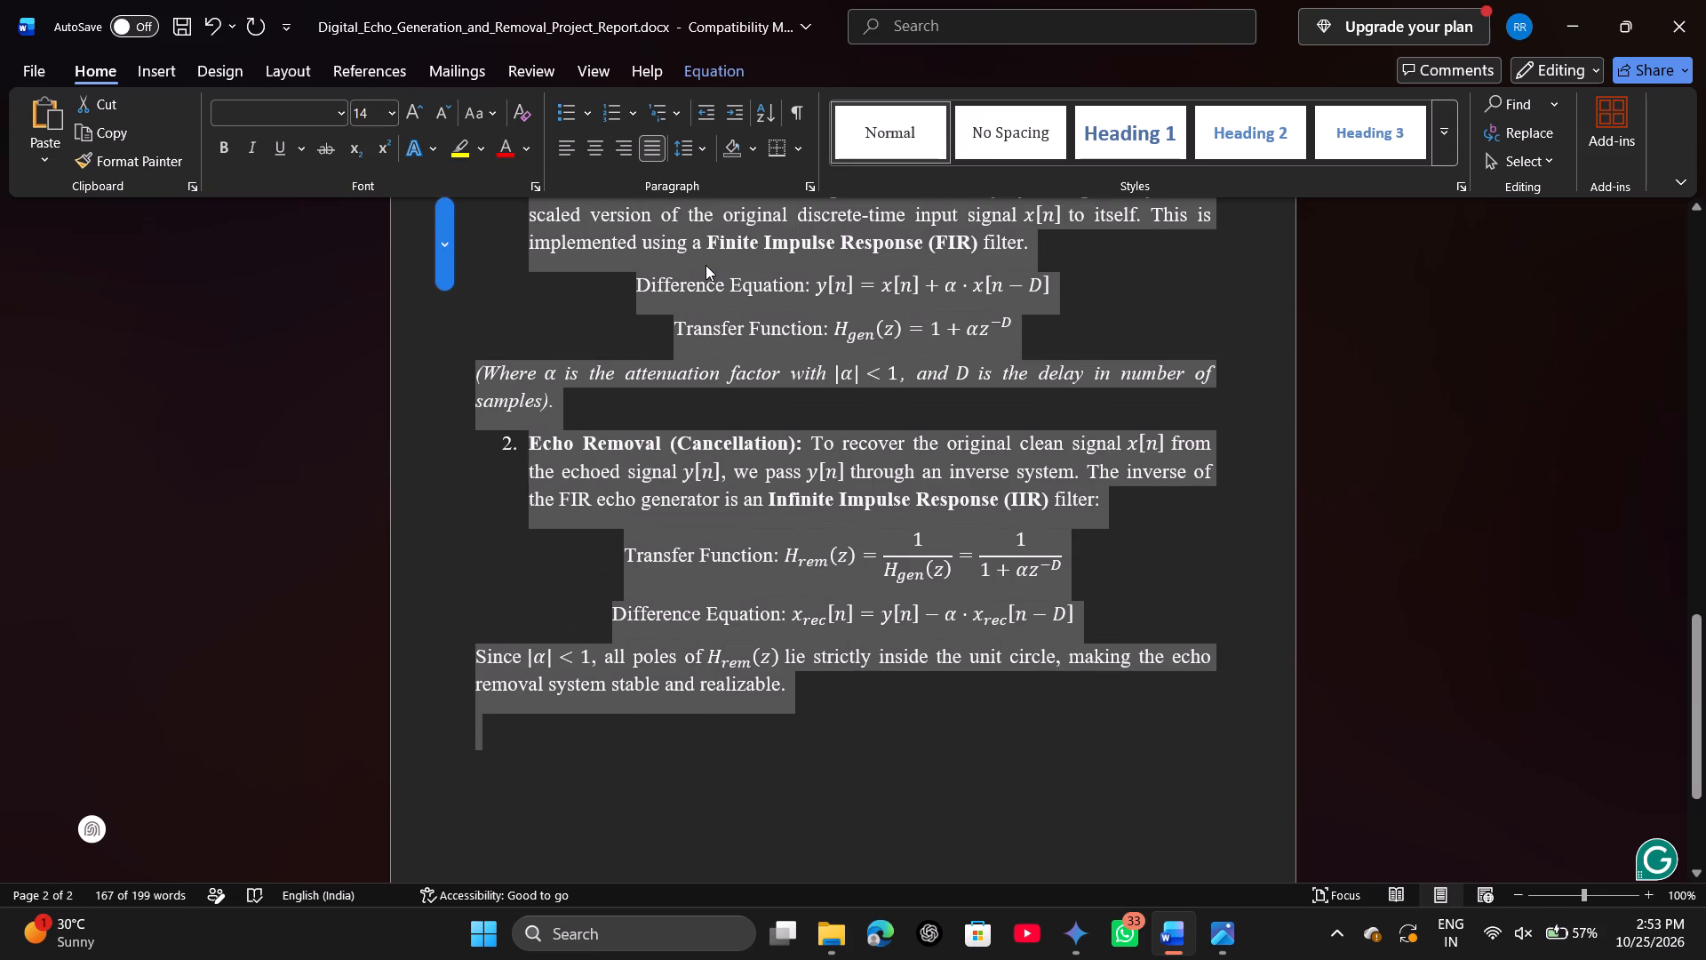
pyautogui.scroll(3, 706, 265)
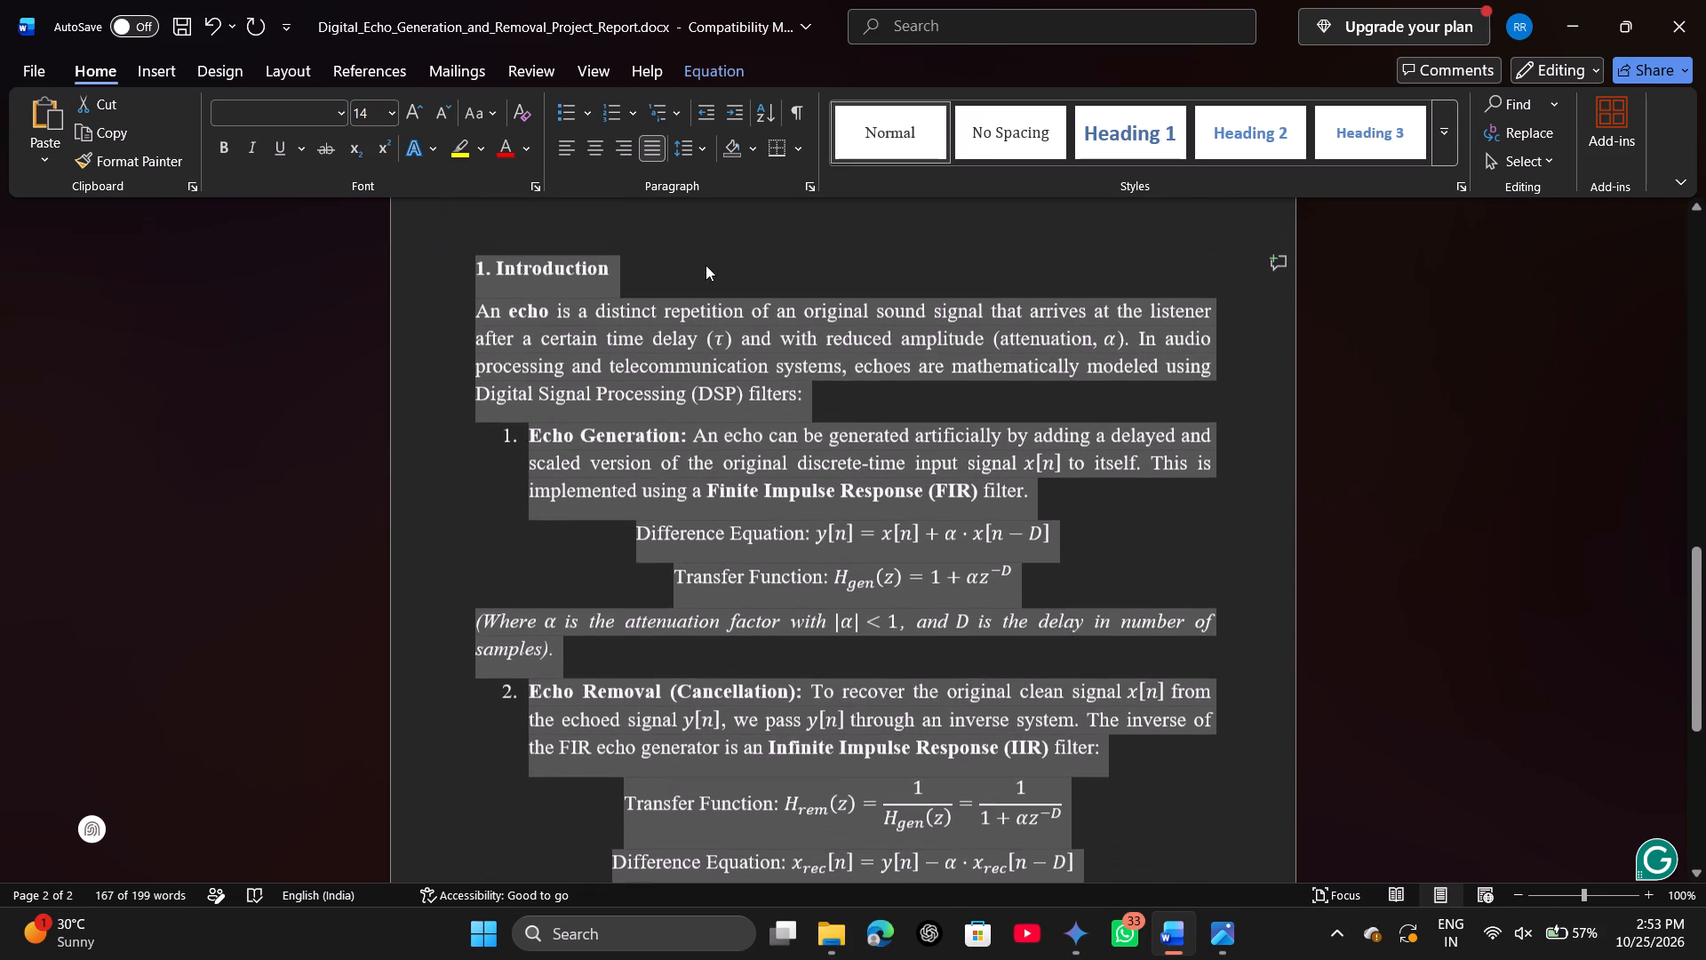
pyautogui.scroll(2, 706, 265)
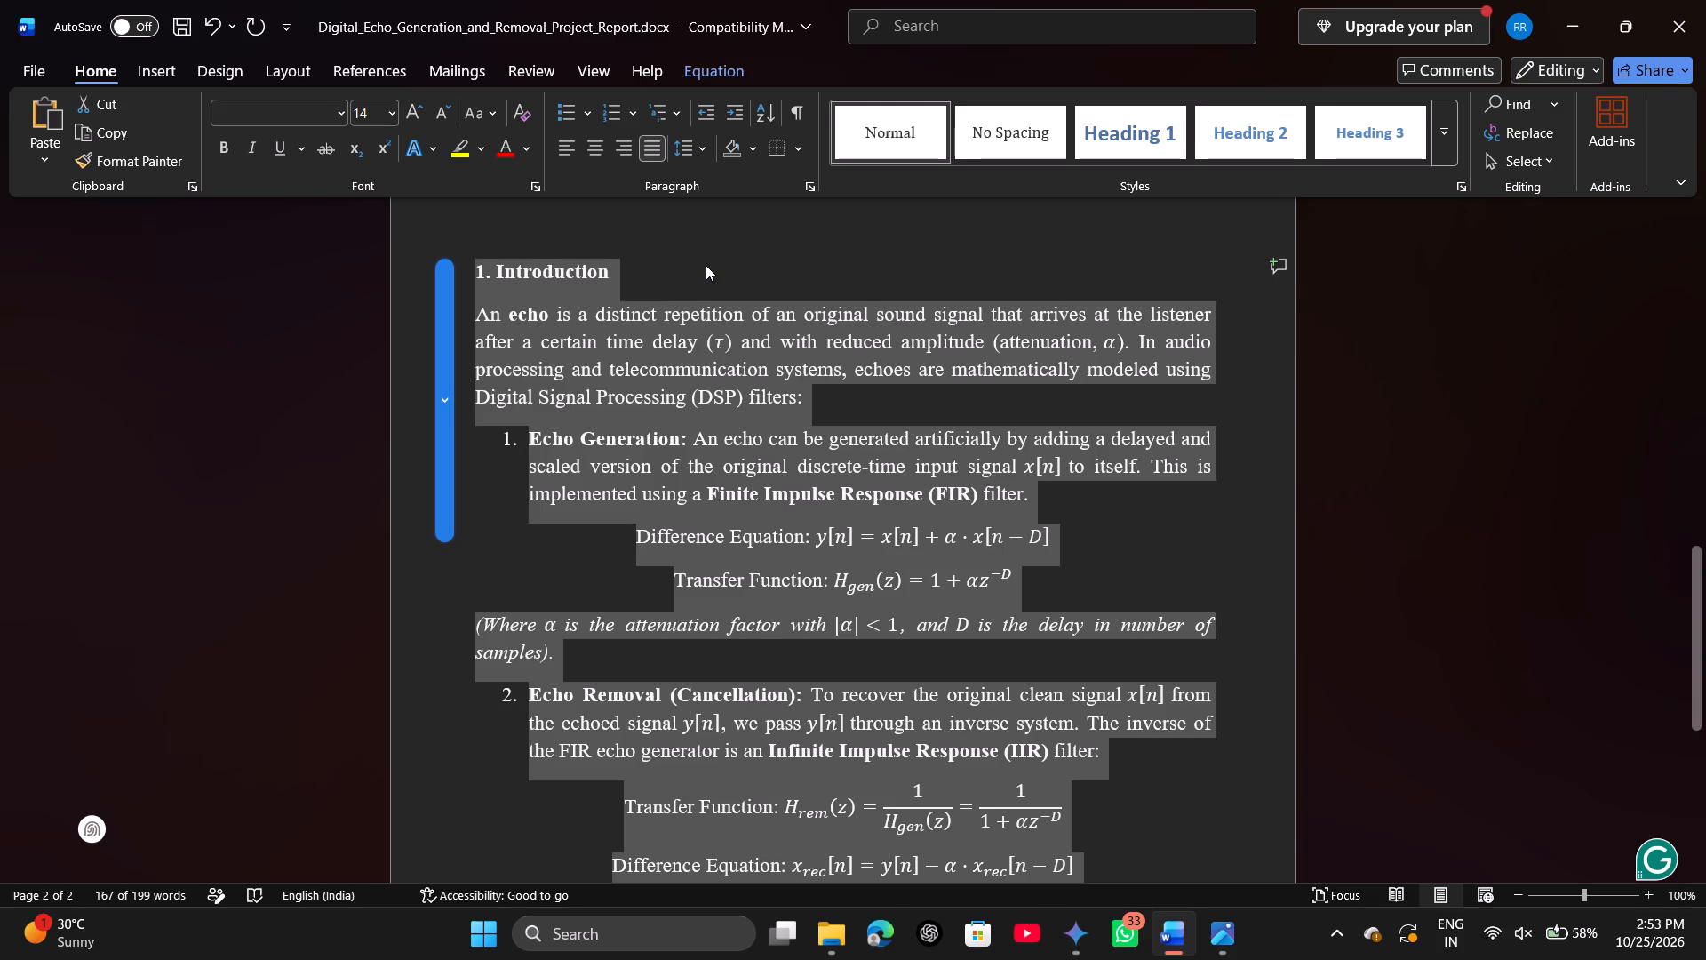
pyautogui.click(1231, 434)
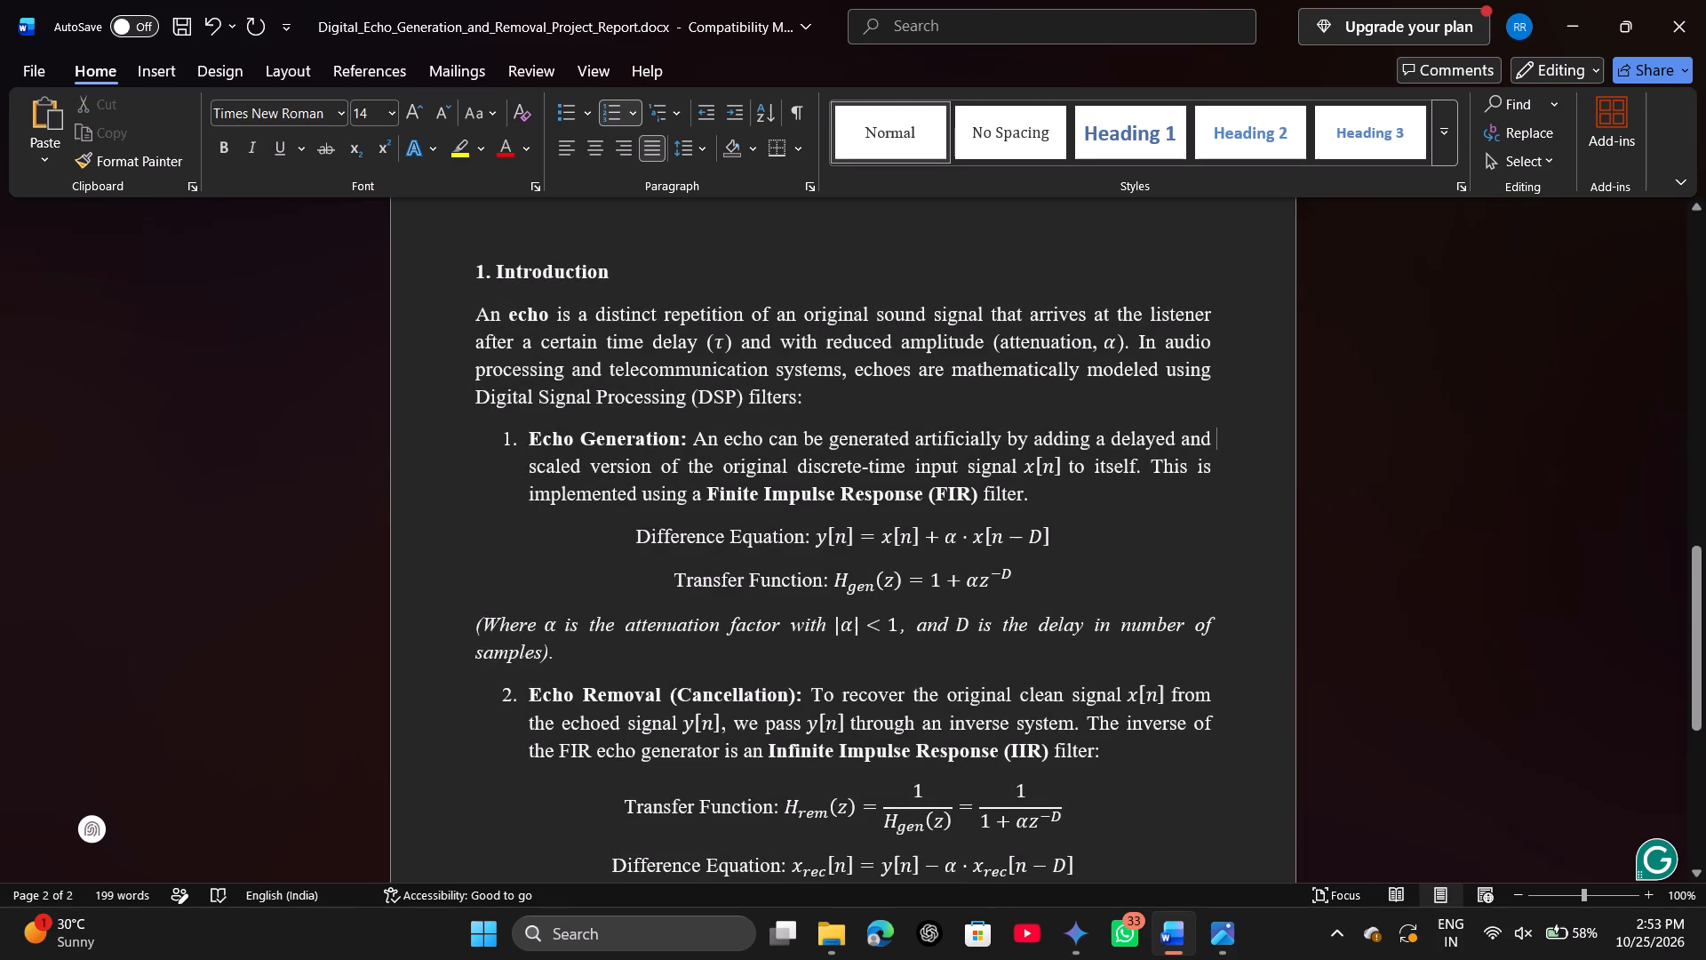
# Replace the automatic list number of the Echo Removal (Cancellation) paragraph with the plain text "2).".
pyautogui.scroll(-1, 1249, 524)
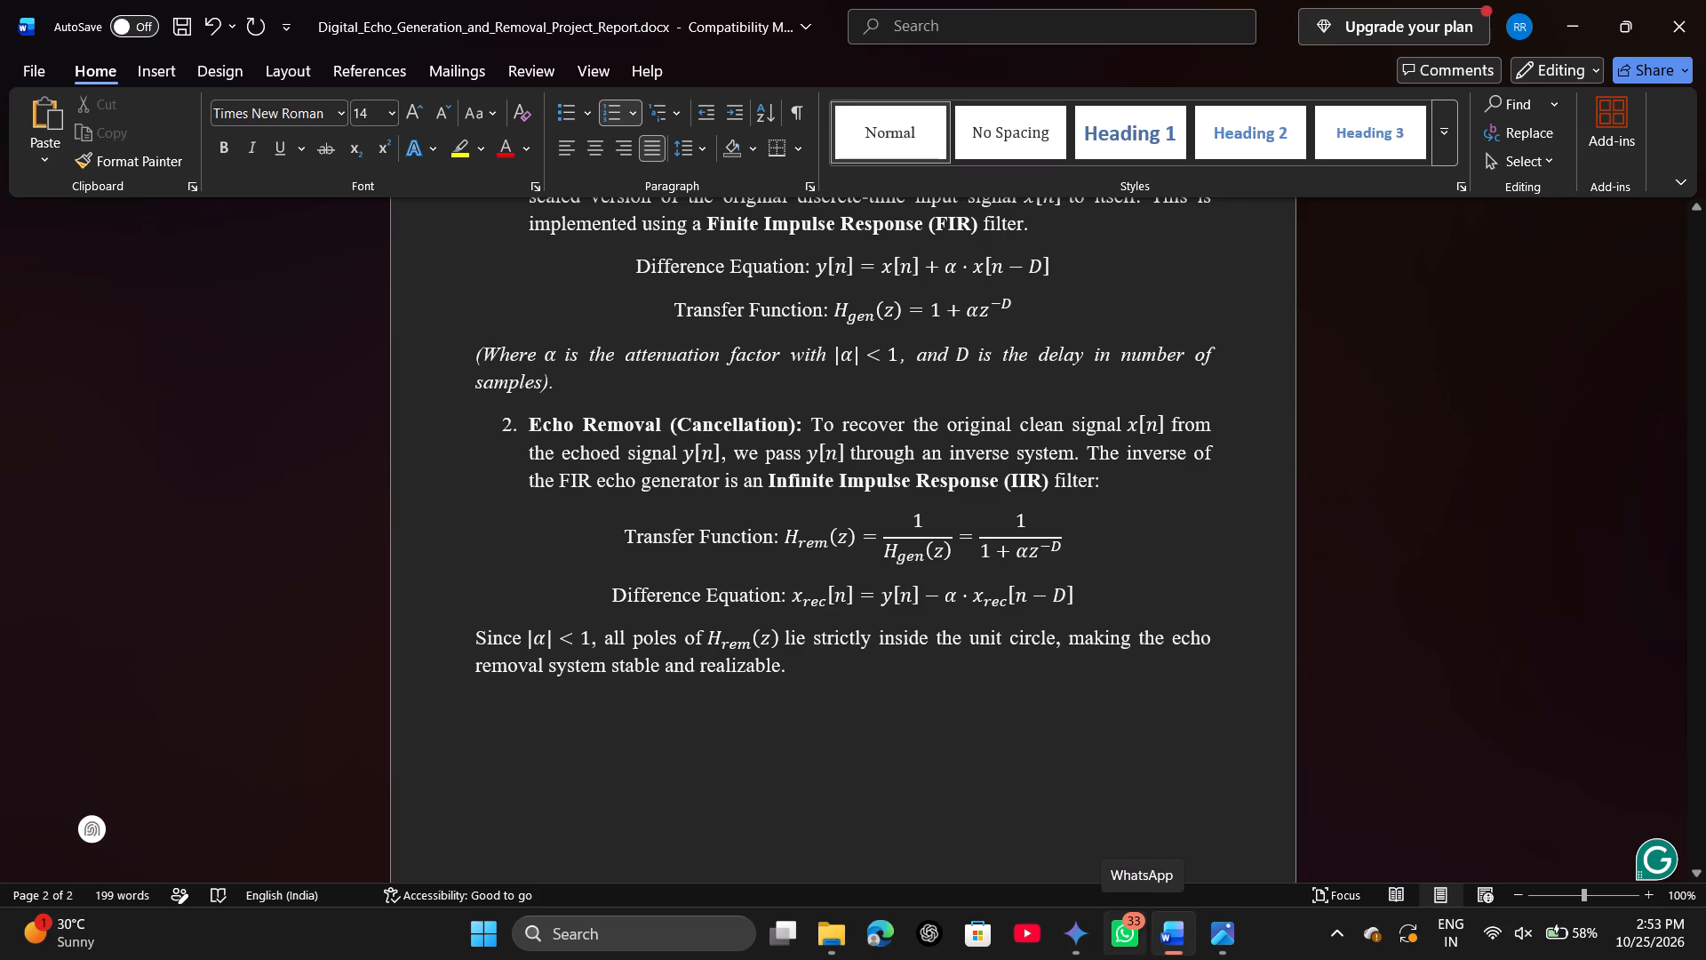
pyautogui.click(513, 431)
pyautogui.click(517, 426)
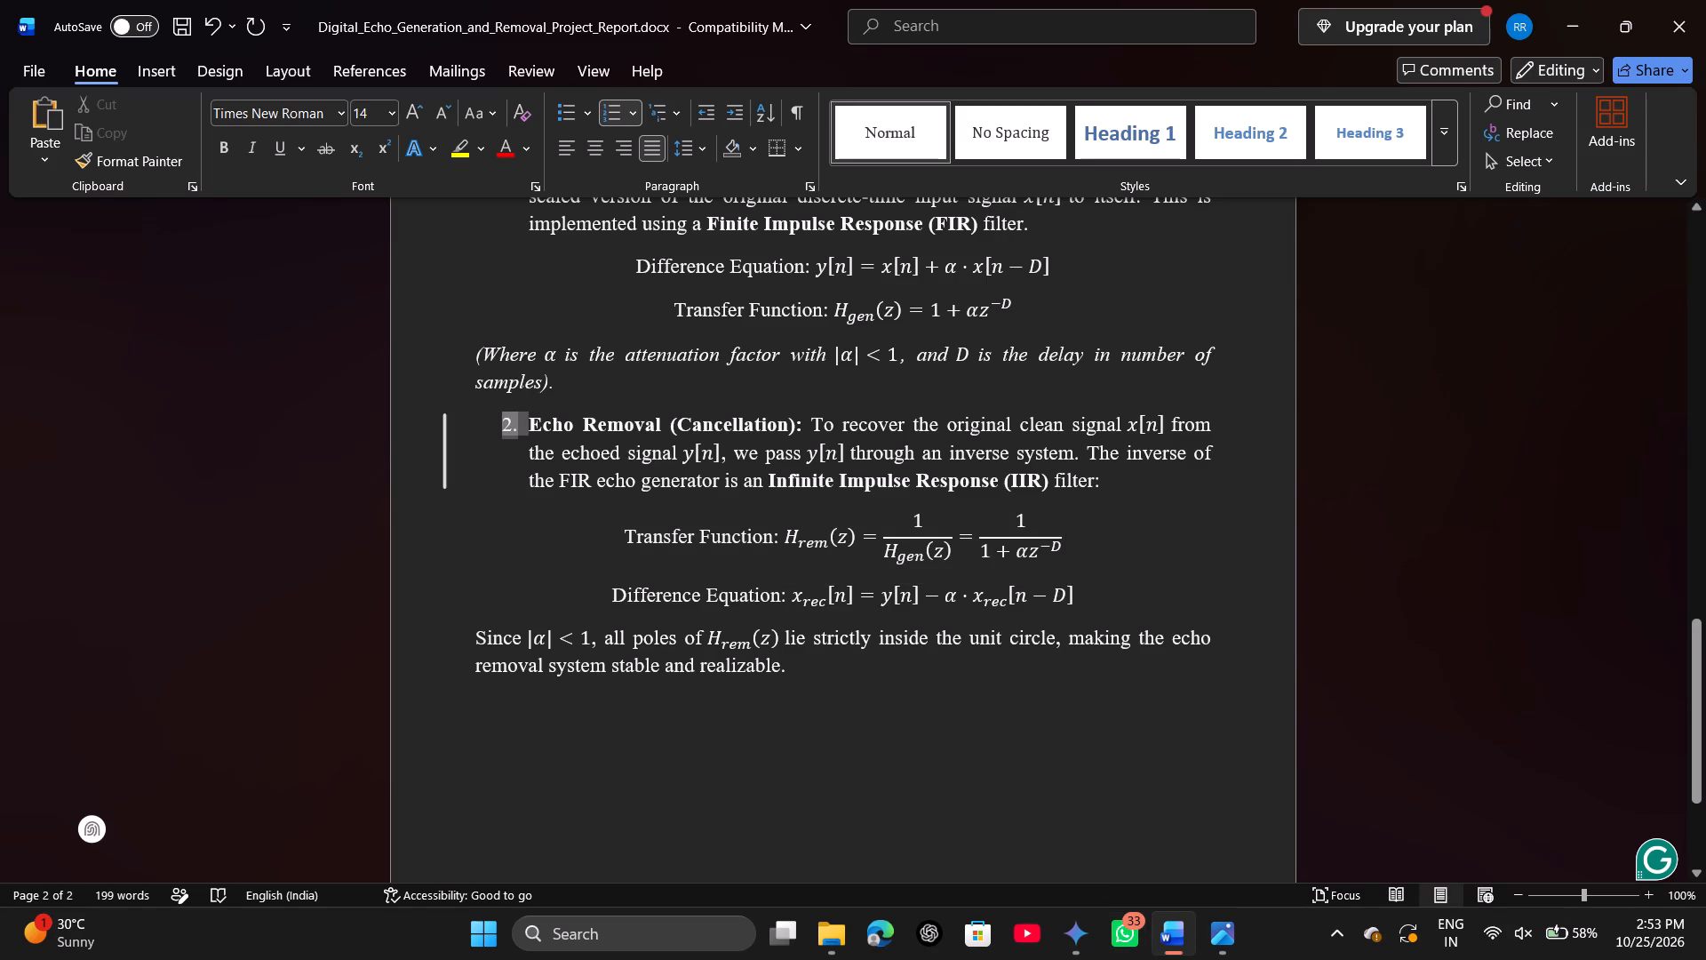
pyautogui.click(586, 487)
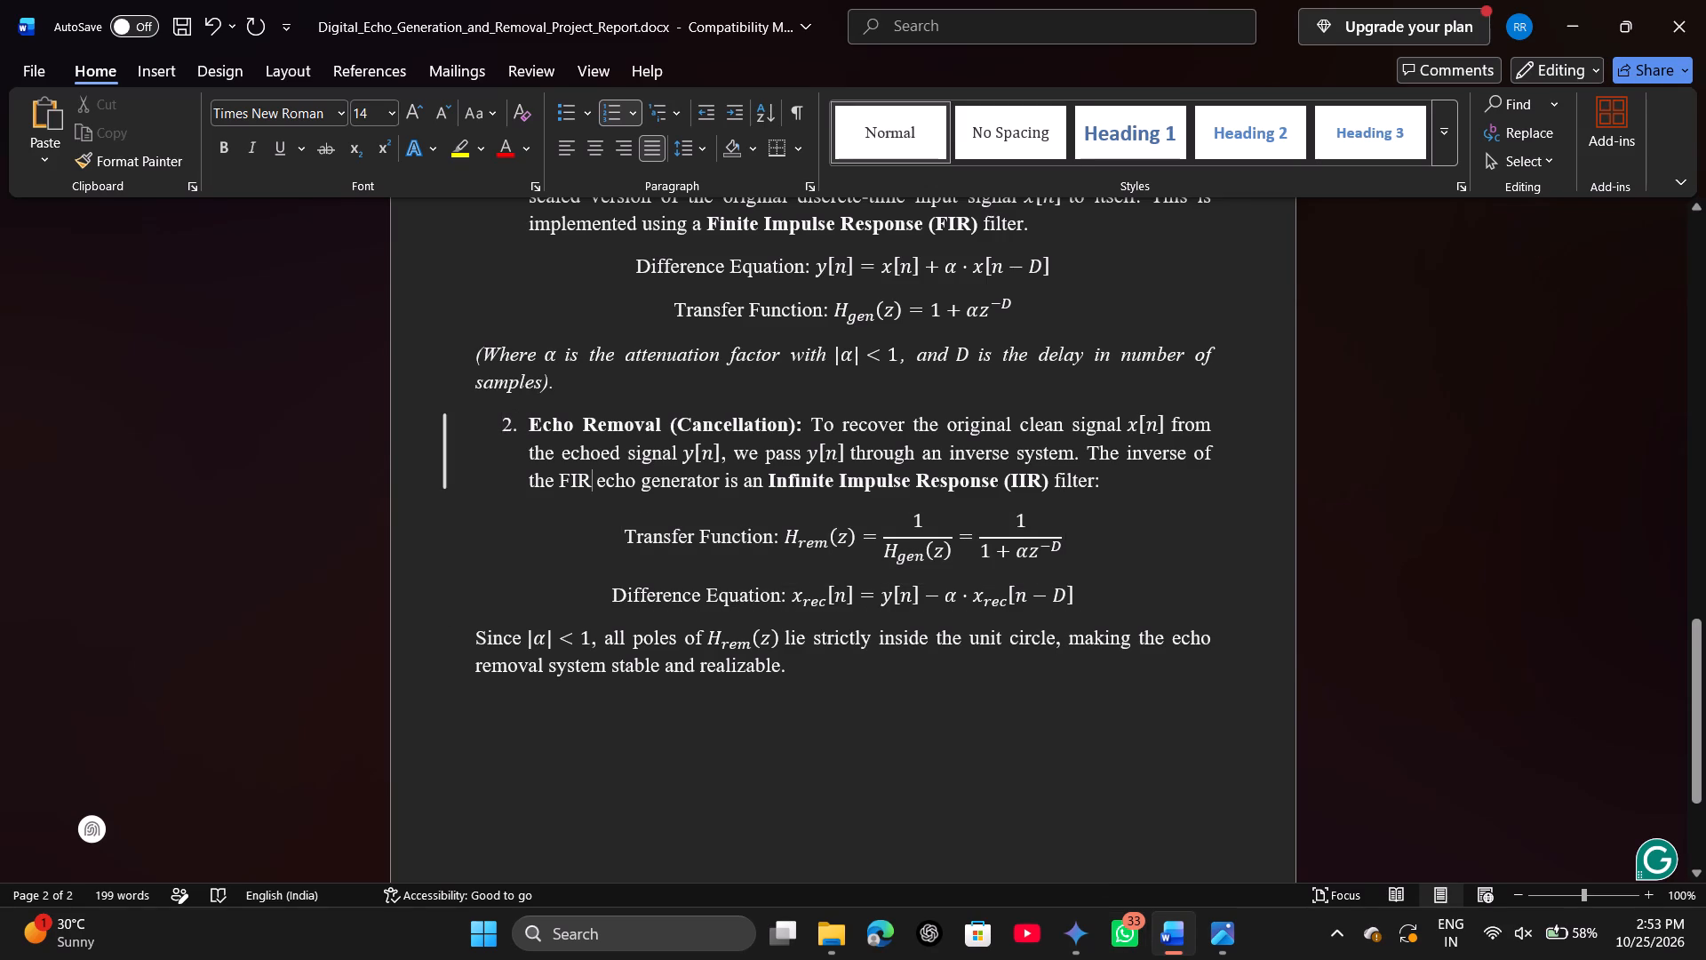
pyautogui.click(528, 428)
pyautogui.press('Left')
pyautogui.press('Left')
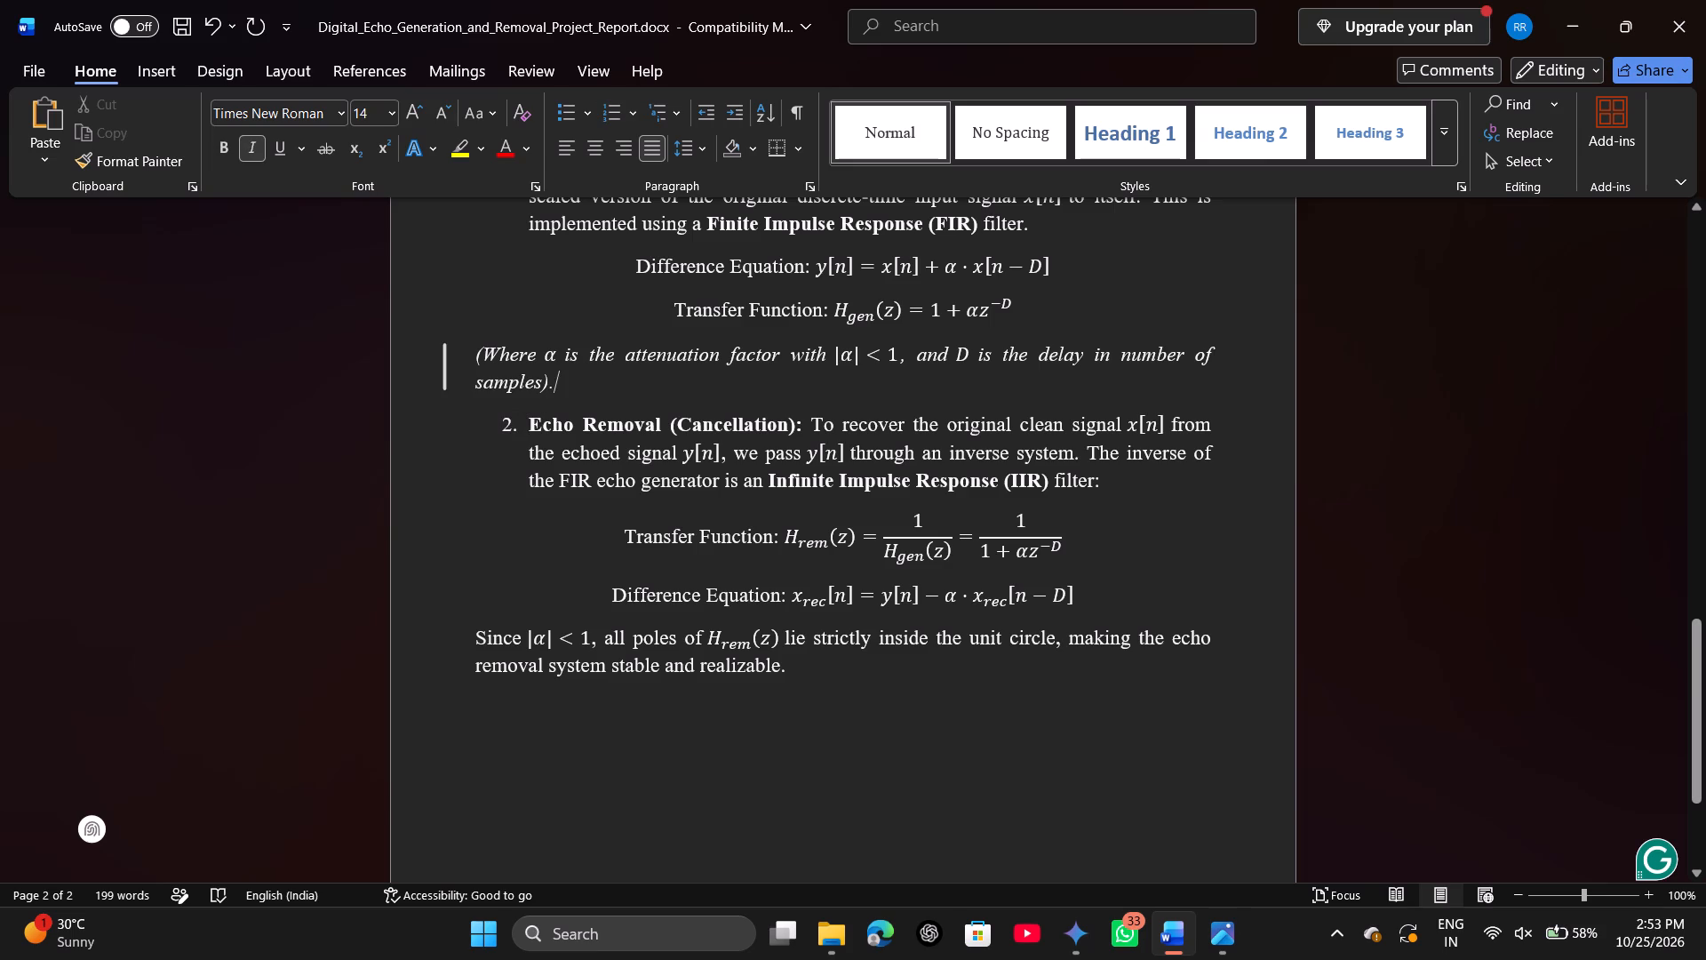
pyautogui.press('Down')
pyautogui.press('Left')
pyautogui.press('Left')
pyautogui.press('Left')
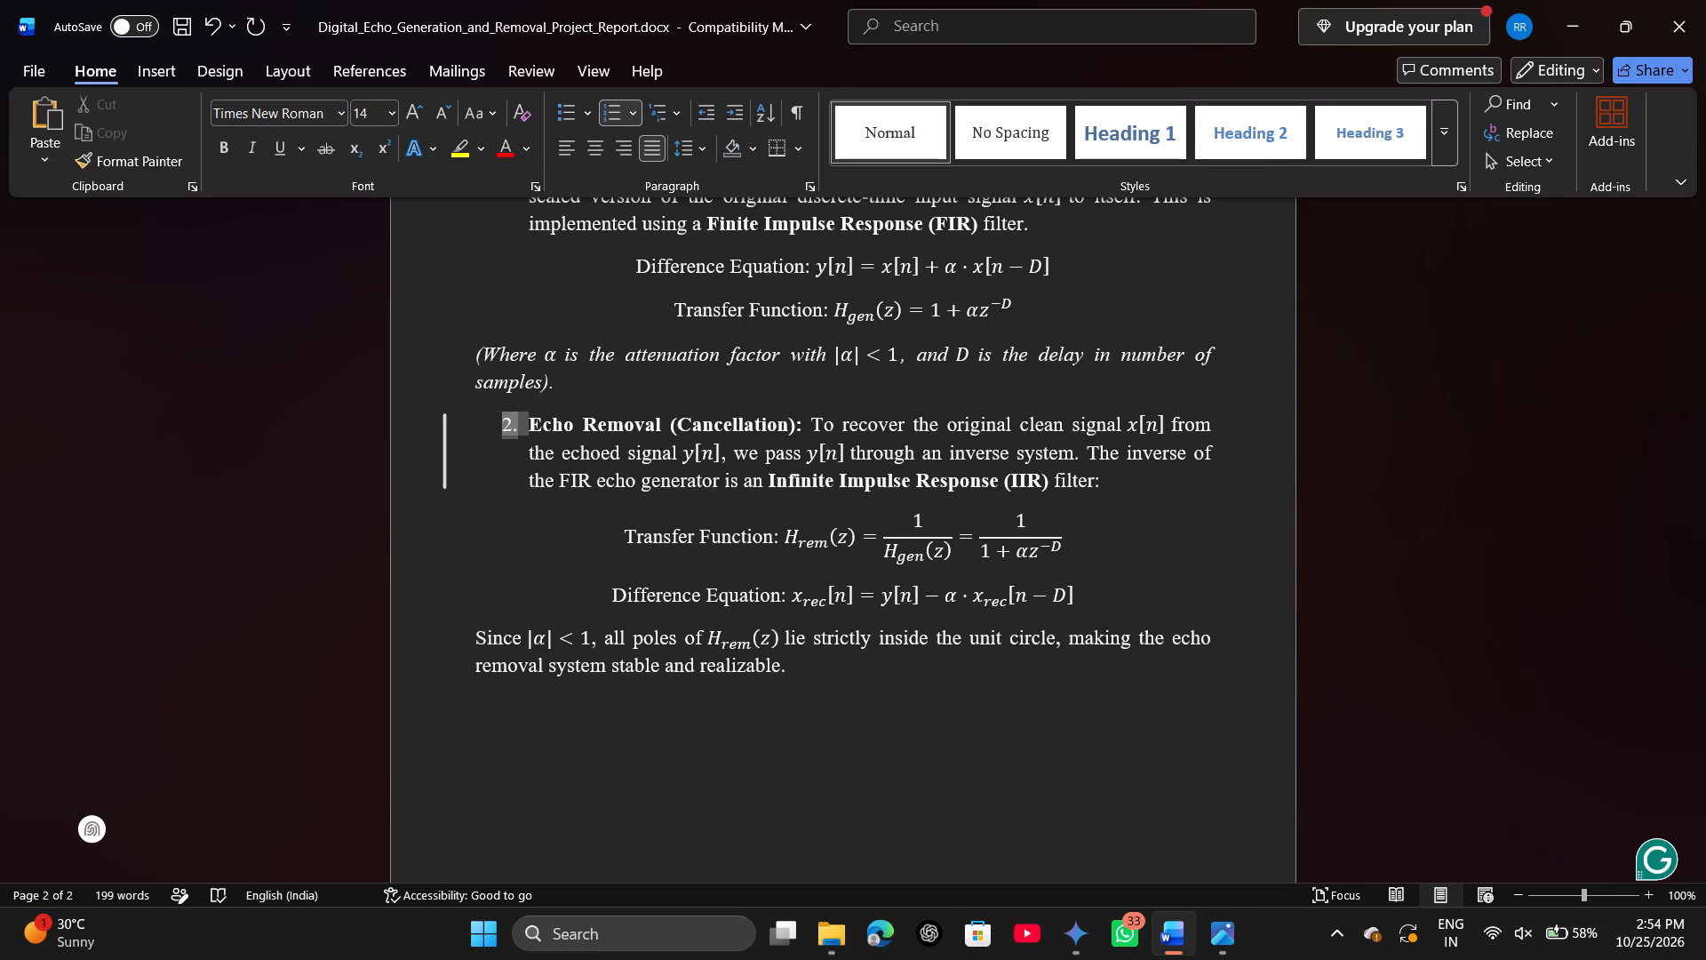
pyautogui.hotkey('shift', ')')
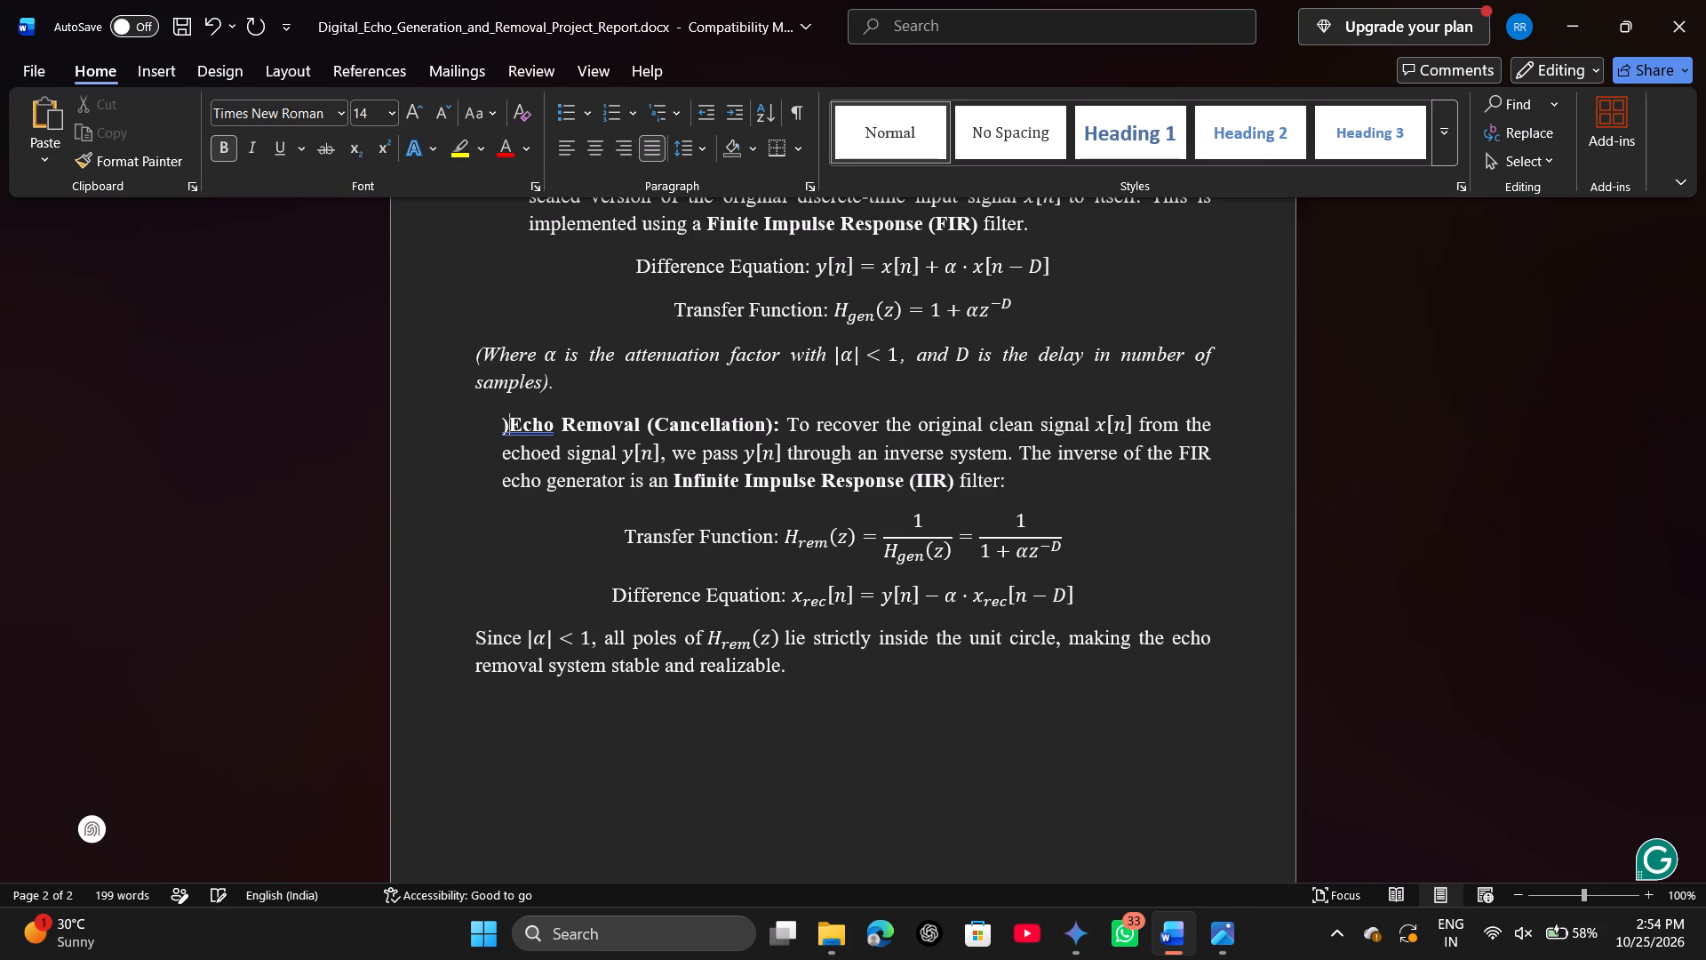
pyautogui.press('BackSpace')
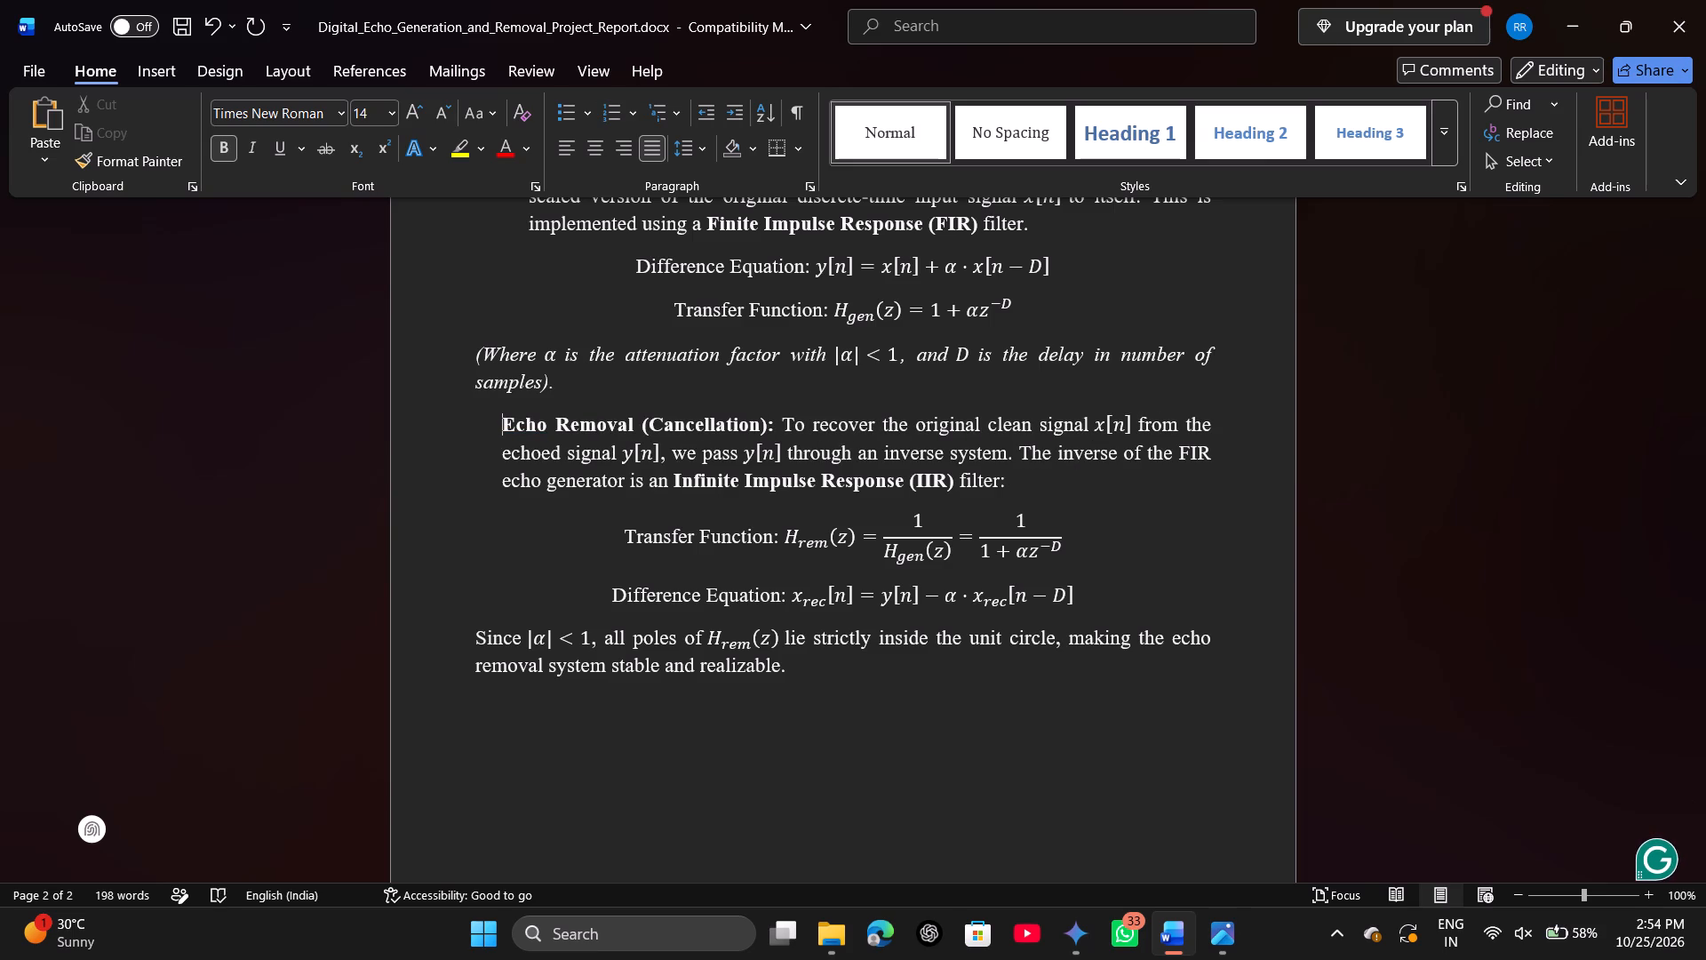
pyautogui.press('2')
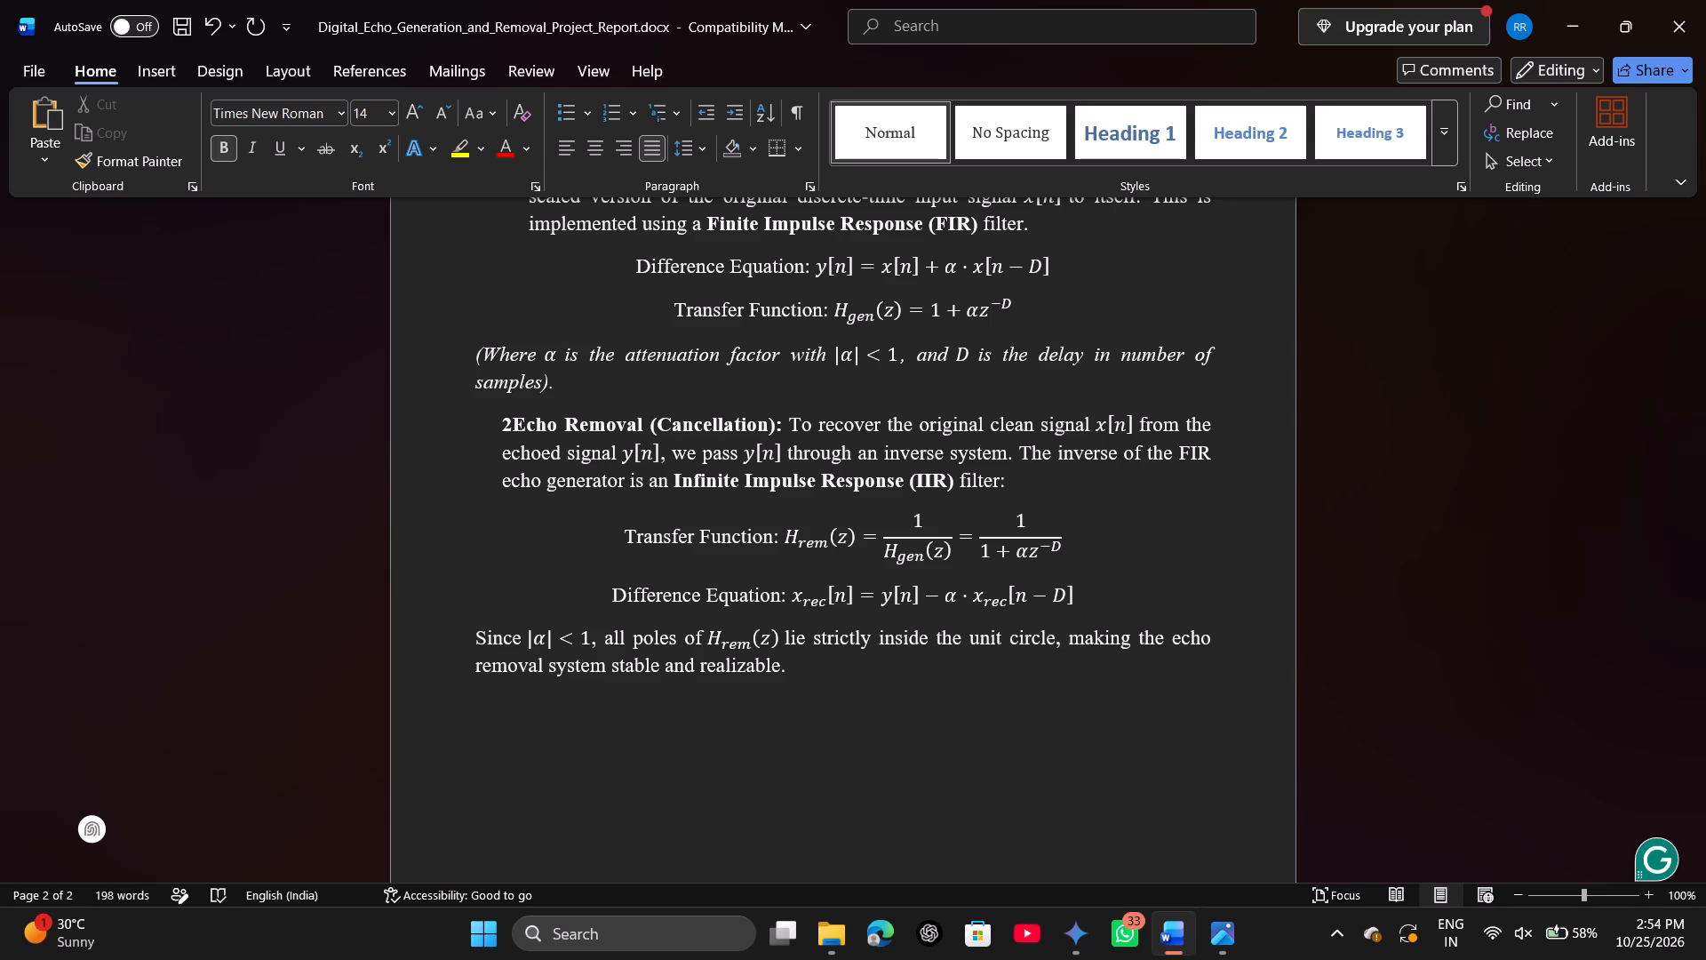
pyautogui.hotkey('shift', ')')
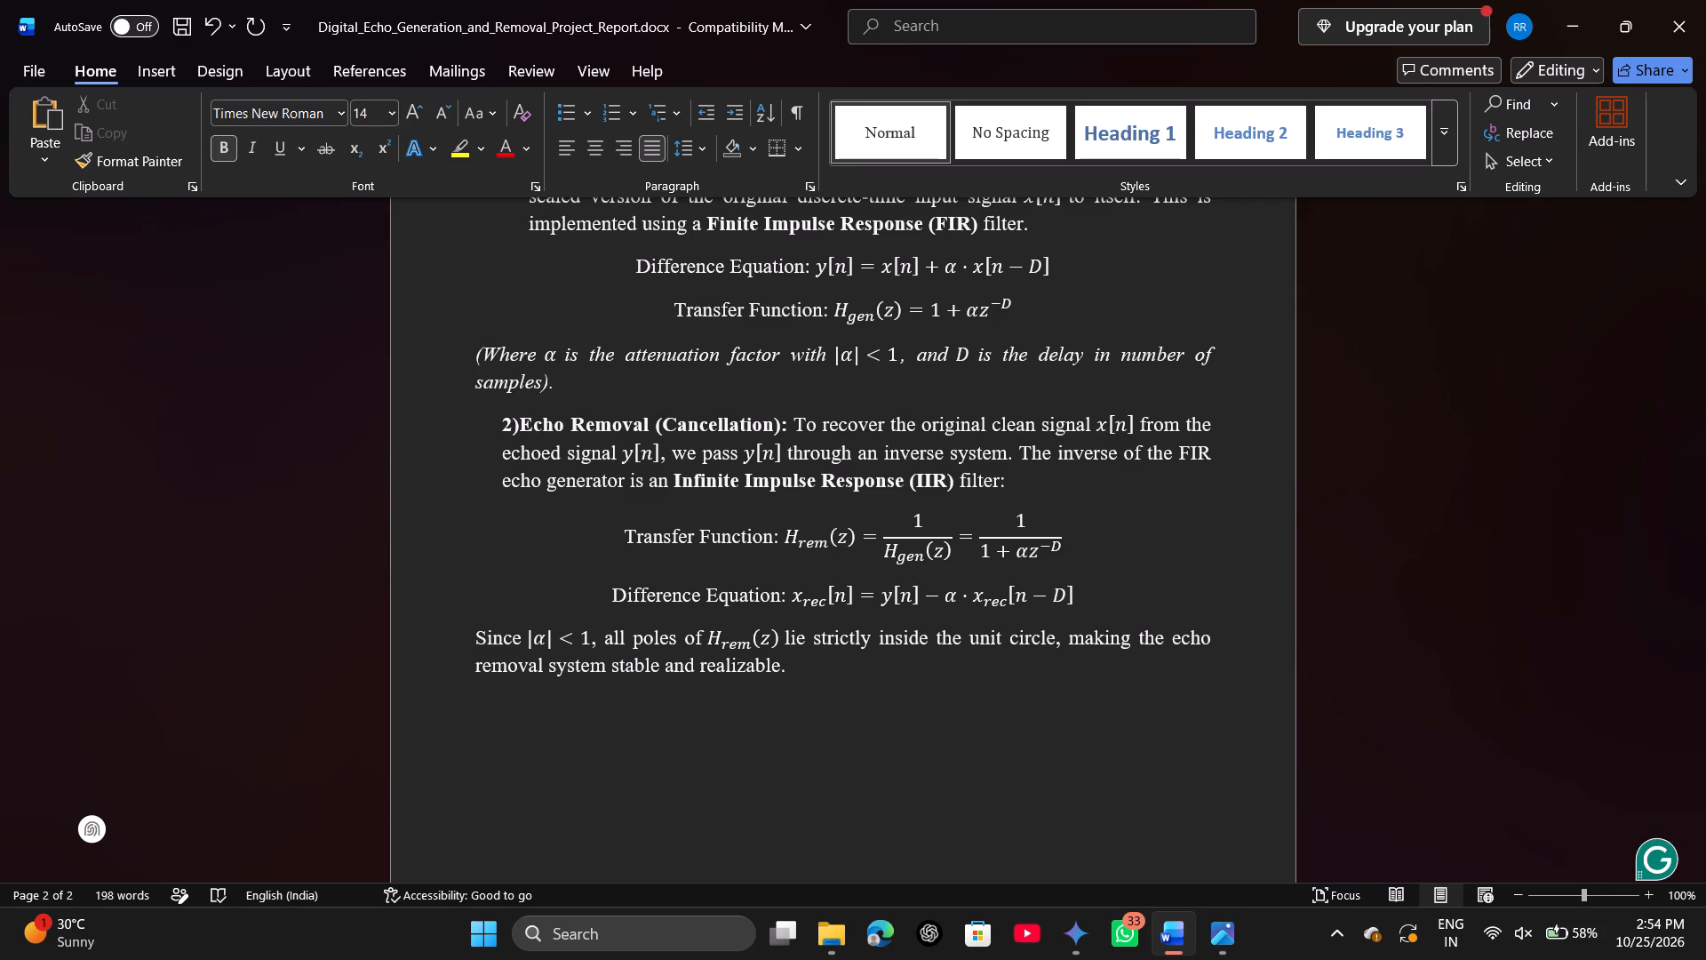
pyautogui.press('.')
# Replace the automatic list number of the Echo Generation paragraph with the plain text "1).".
pyautogui.scroll(1, 528, 428)
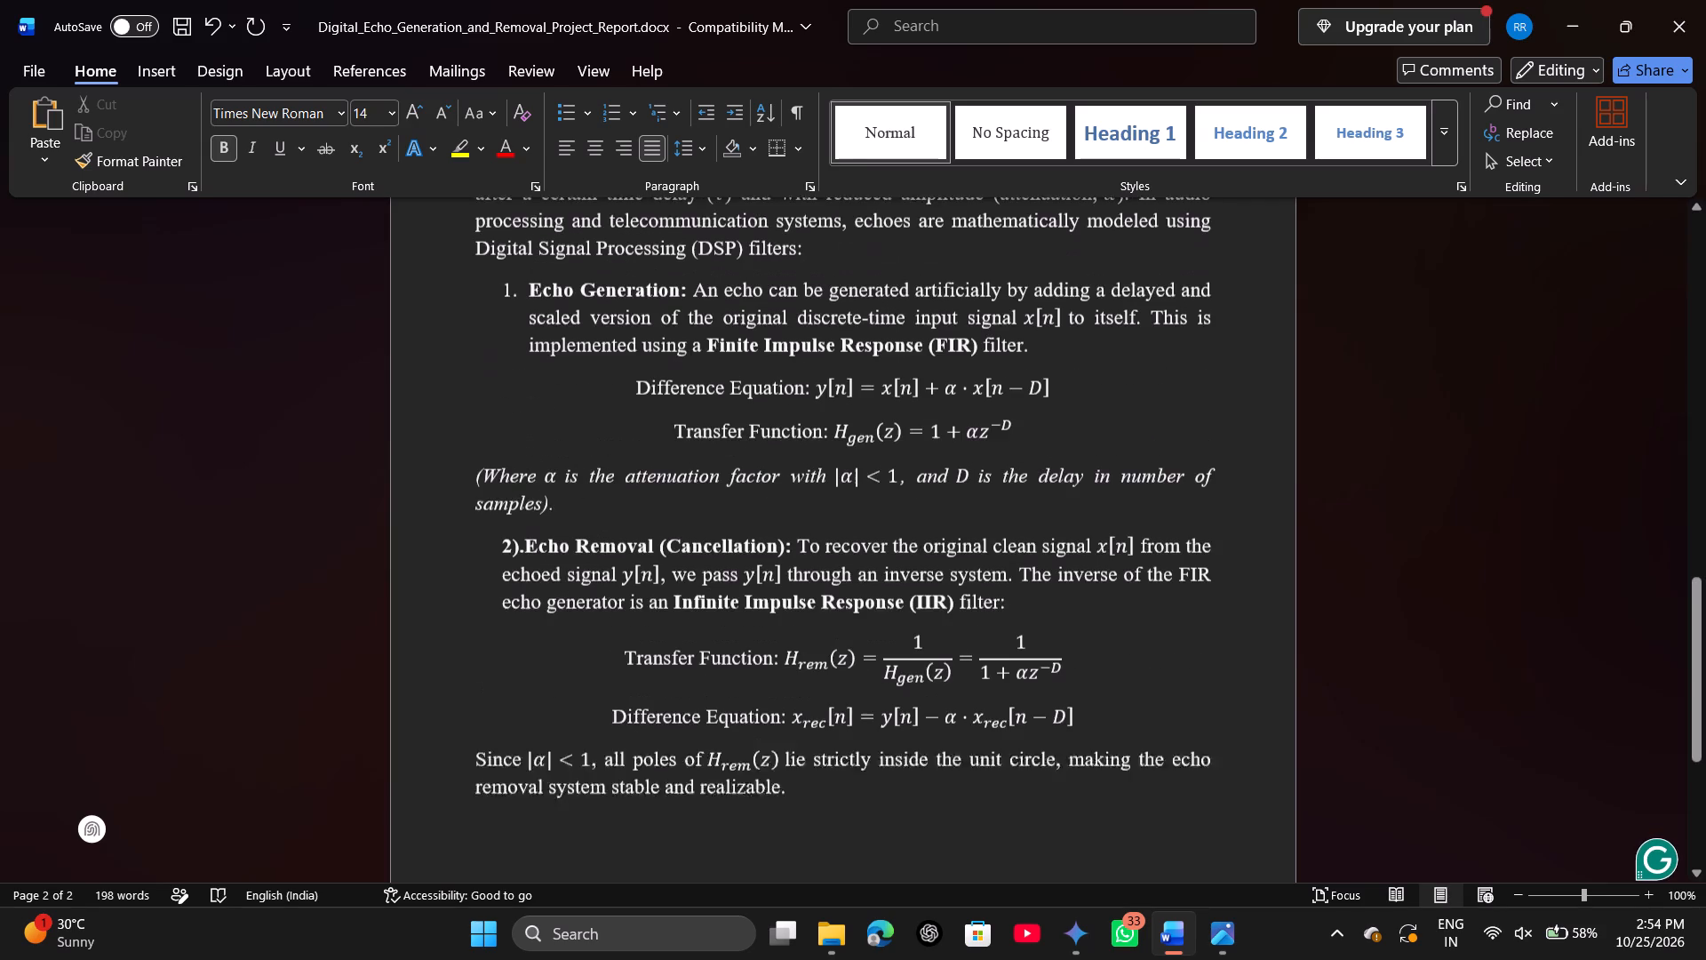
pyautogui.scroll(1, 528, 428)
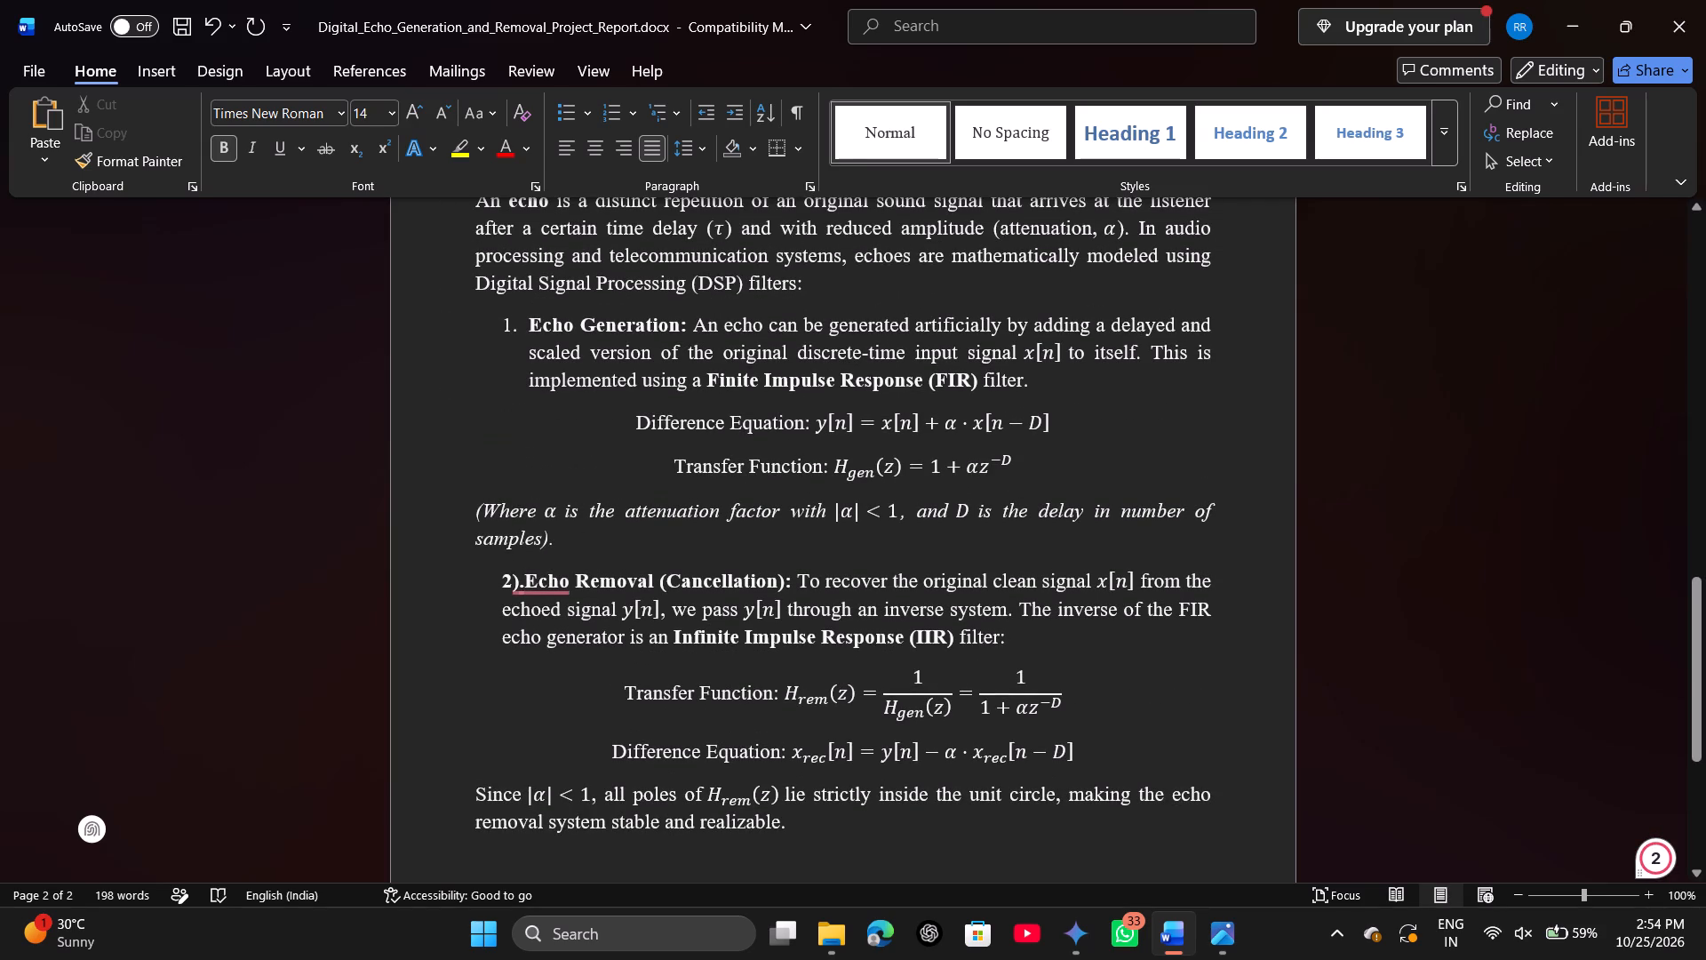
pyautogui.click(527, 324)
pyautogui.press('Left')
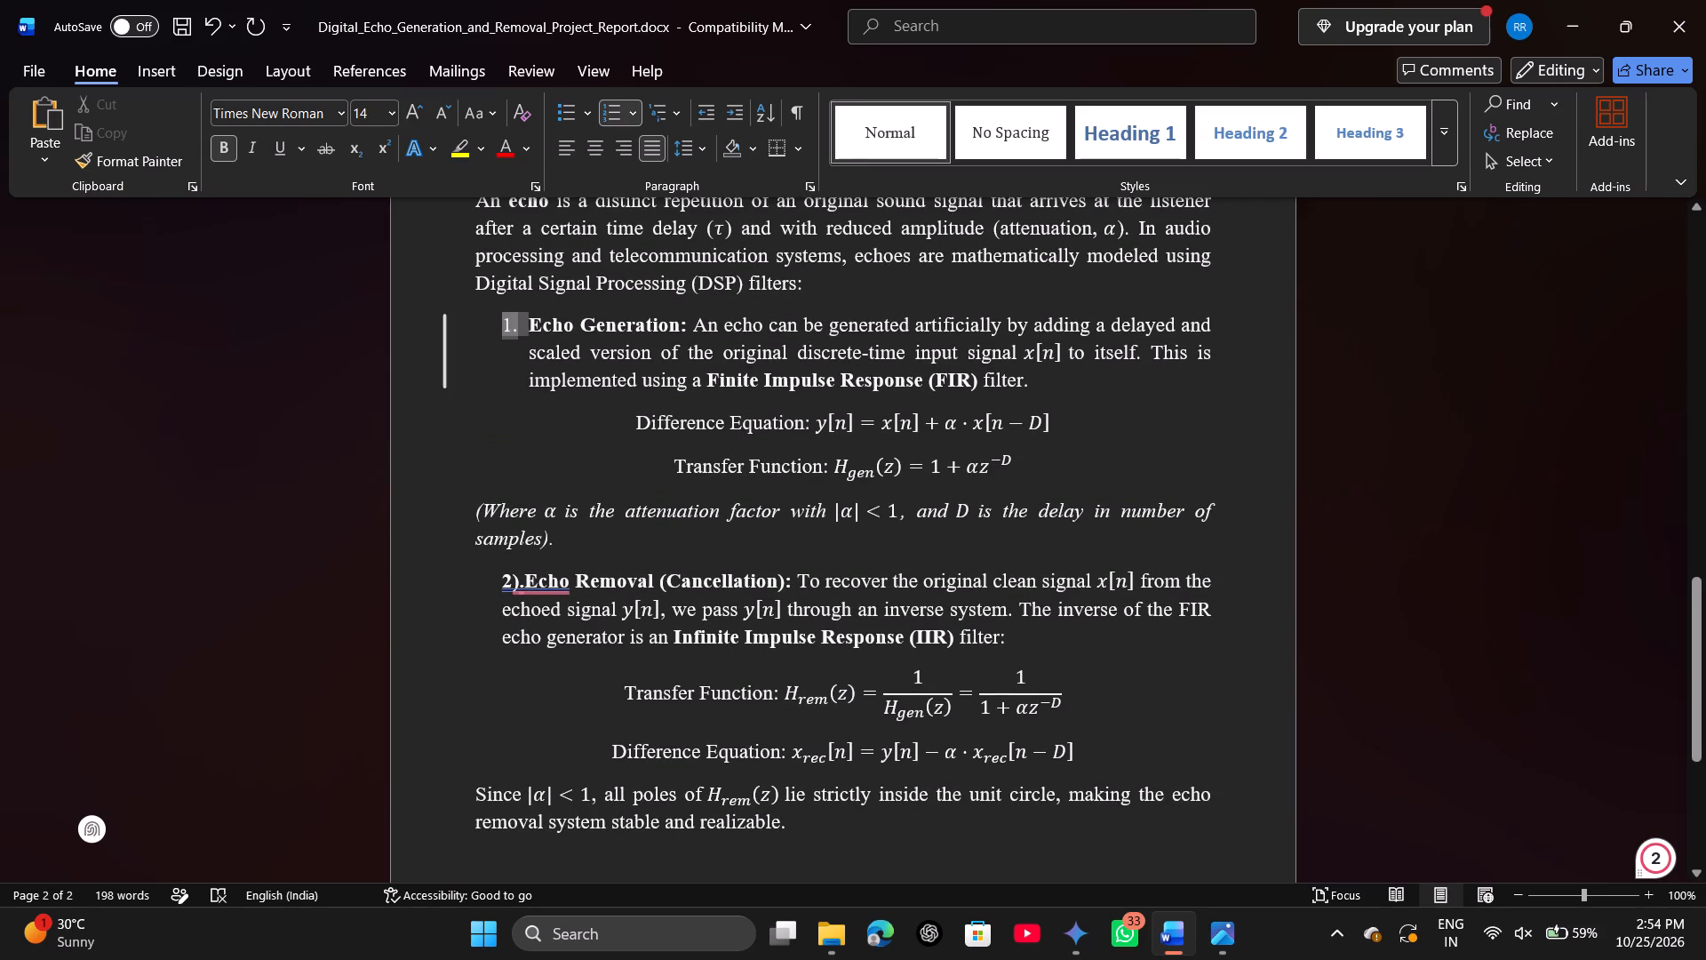
pyautogui.press('Left')
pyautogui.press('Down')
pyautogui.press('Left')
pyautogui.press('Left')
pyautogui.press('Left')
pyautogui.press('Left')
pyautogui.press('Left')
pyautogui.press('Left')
pyautogui.press('Left')
pyautogui.press('Left')
pyautogui.press('Left')
pyautogui.press('Left')
pyautogui.press('Left')
pyautogui.press('Left')
pyautogui.press('Left')
pyautogui.press('Left')
pyautogui.press('Left')
pyautogui.press('Left')
pyautogui.press('Left')
pyautogui.press('Left')
pyautogui.press('Left')
pyautogui.press('Left')
pyautogui.press('Left')
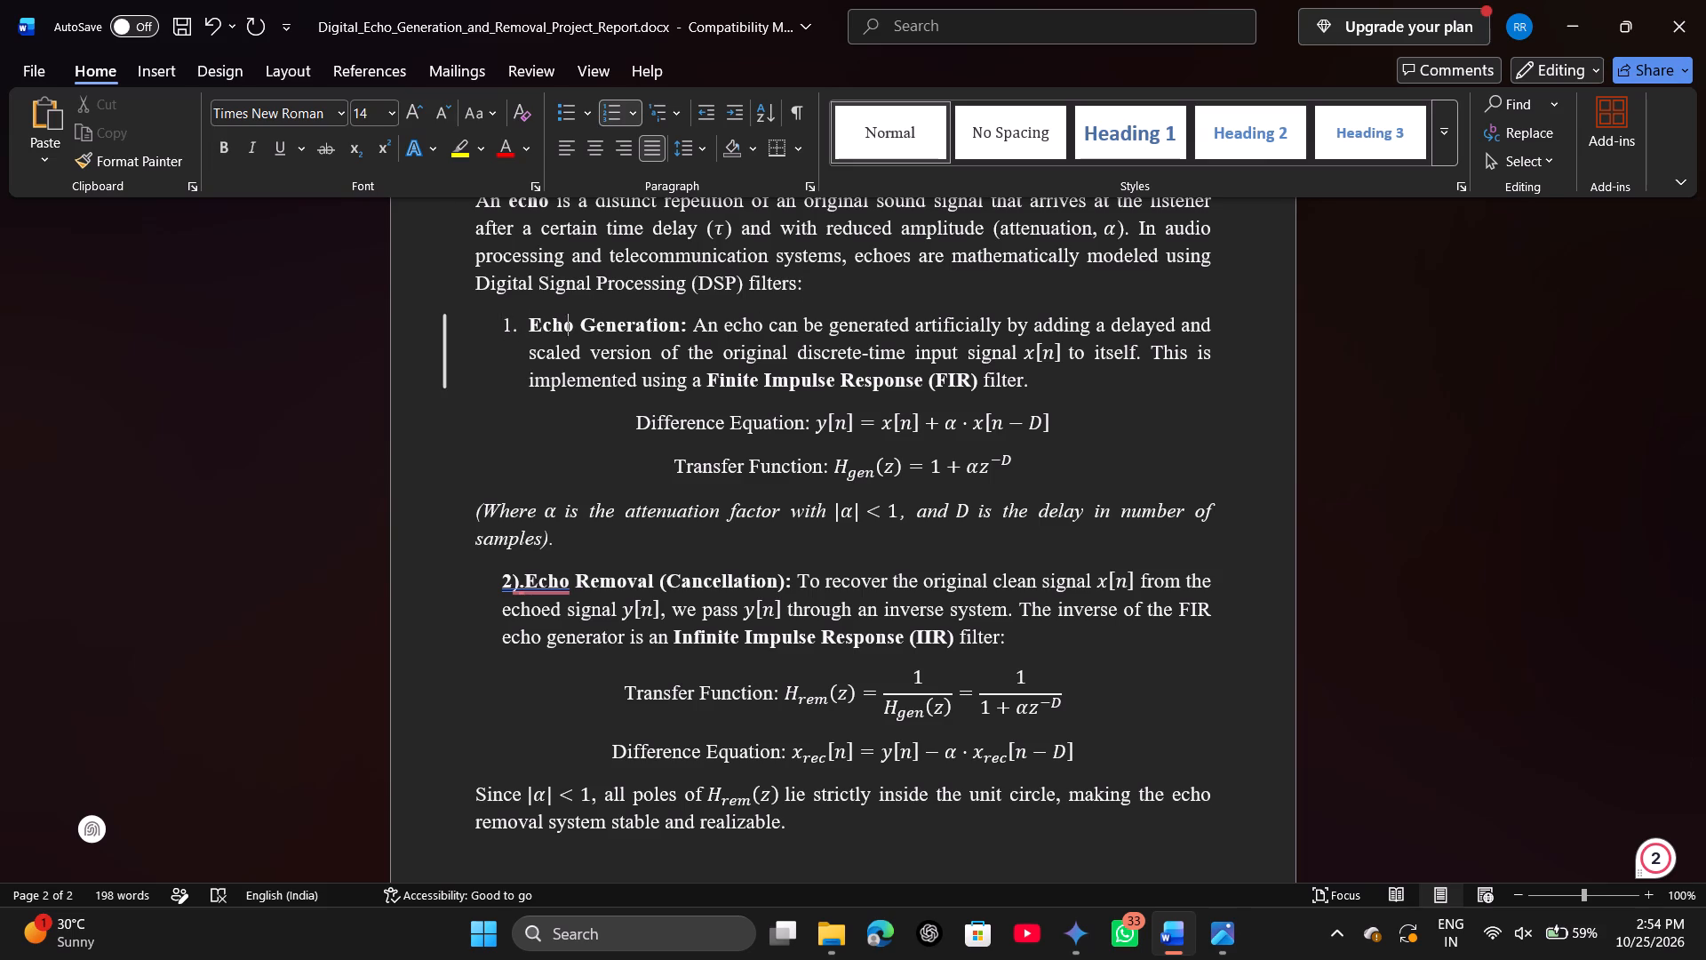
pyautogui.press('BackSpace')
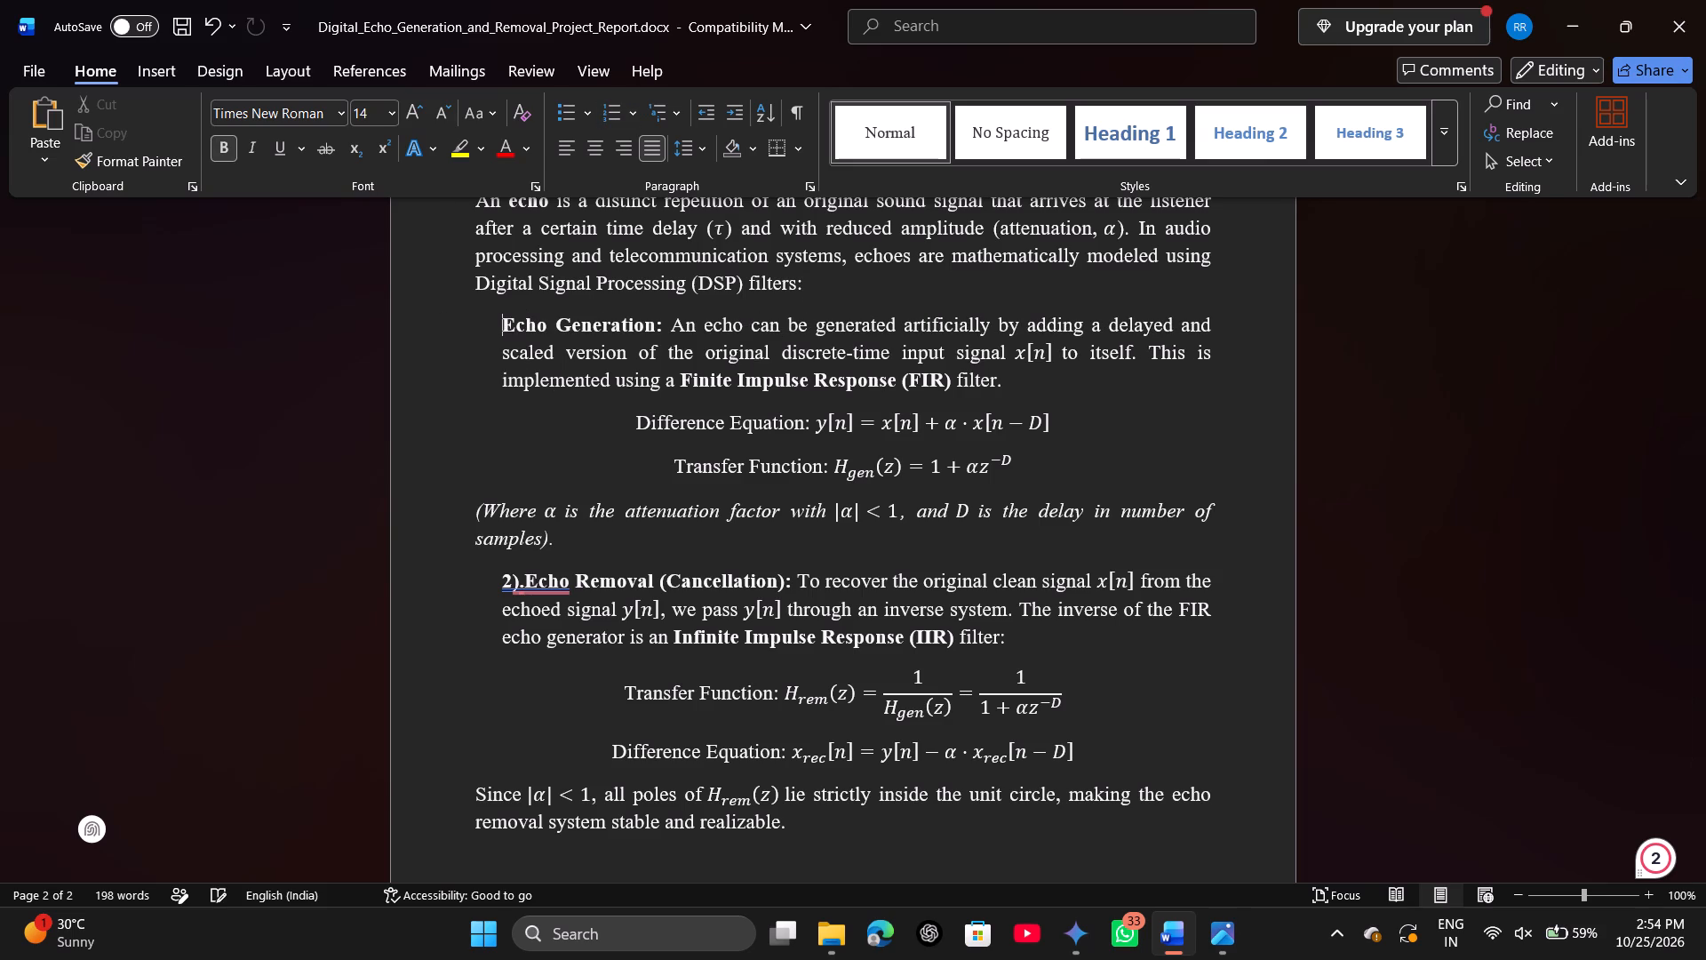
pyautogui.press('1')
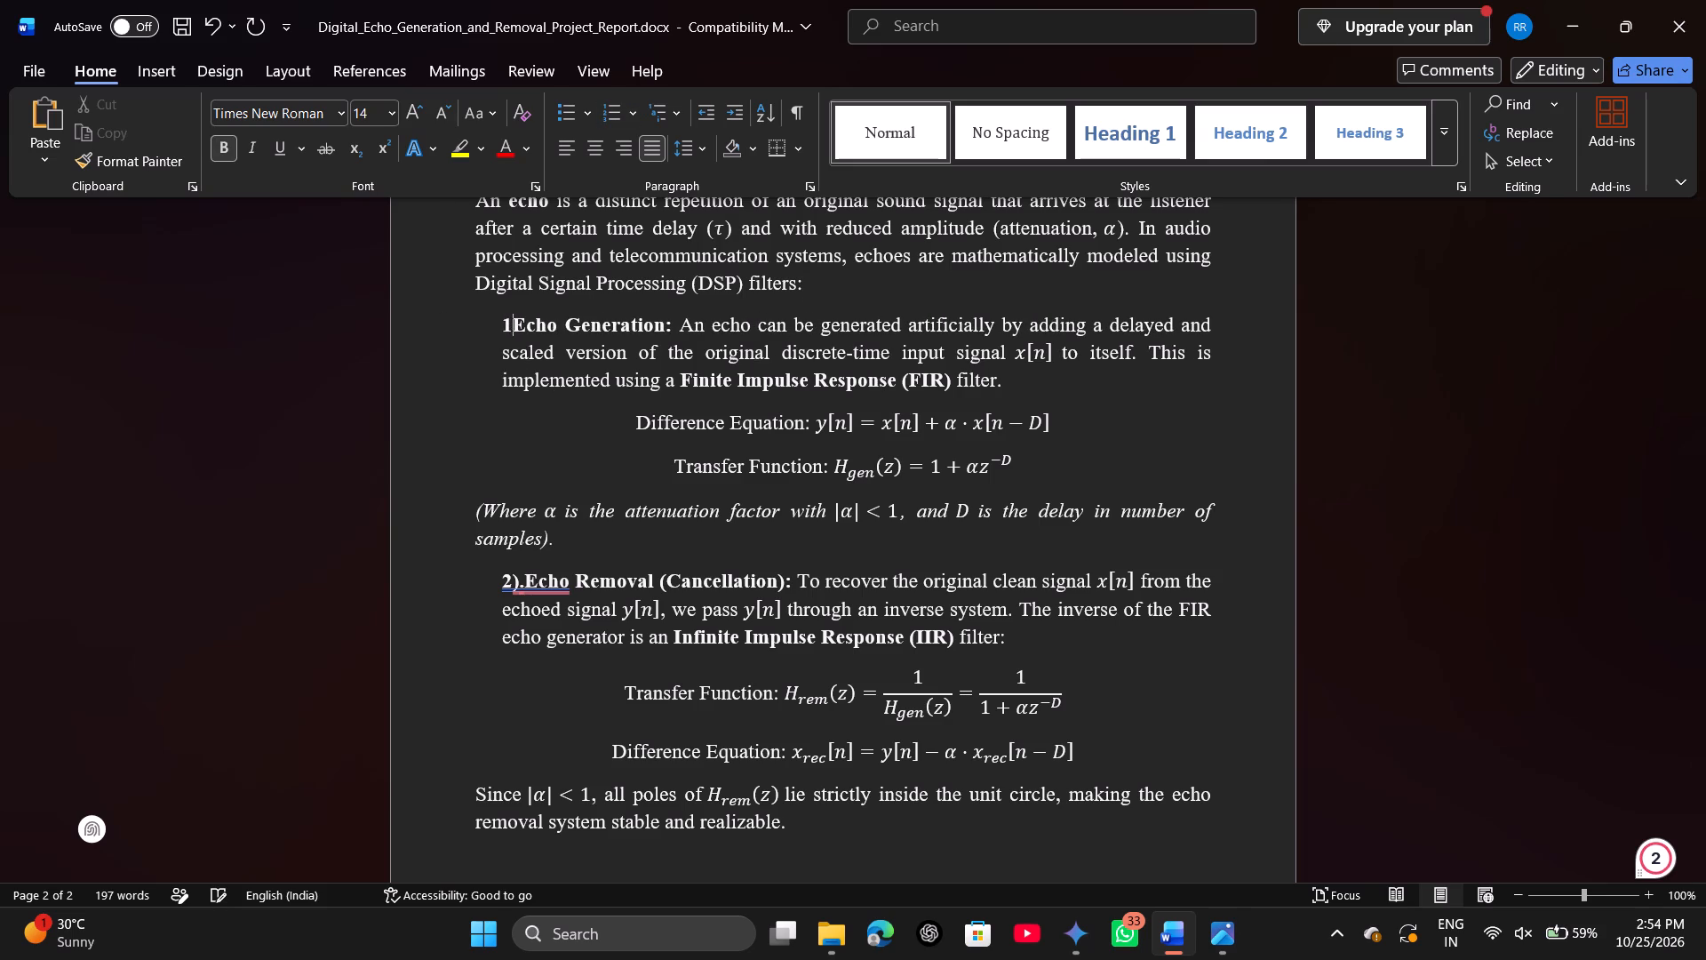
pyautogui.hotkey('shift', ')')
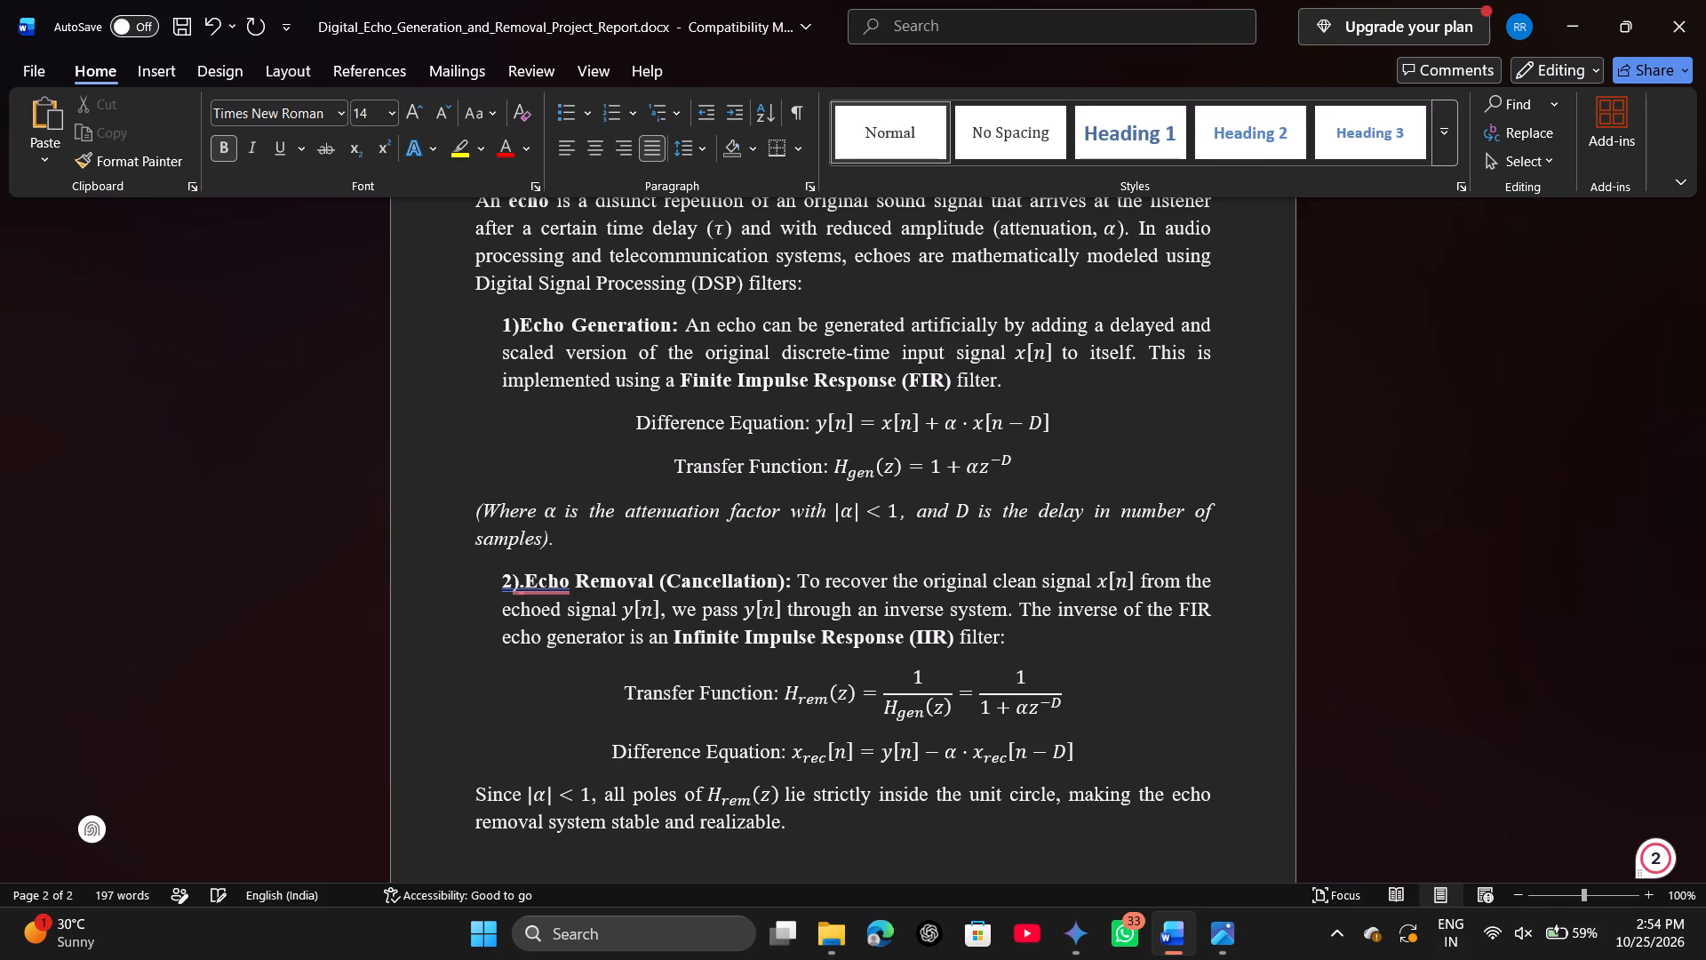
pyautogui.press('.')
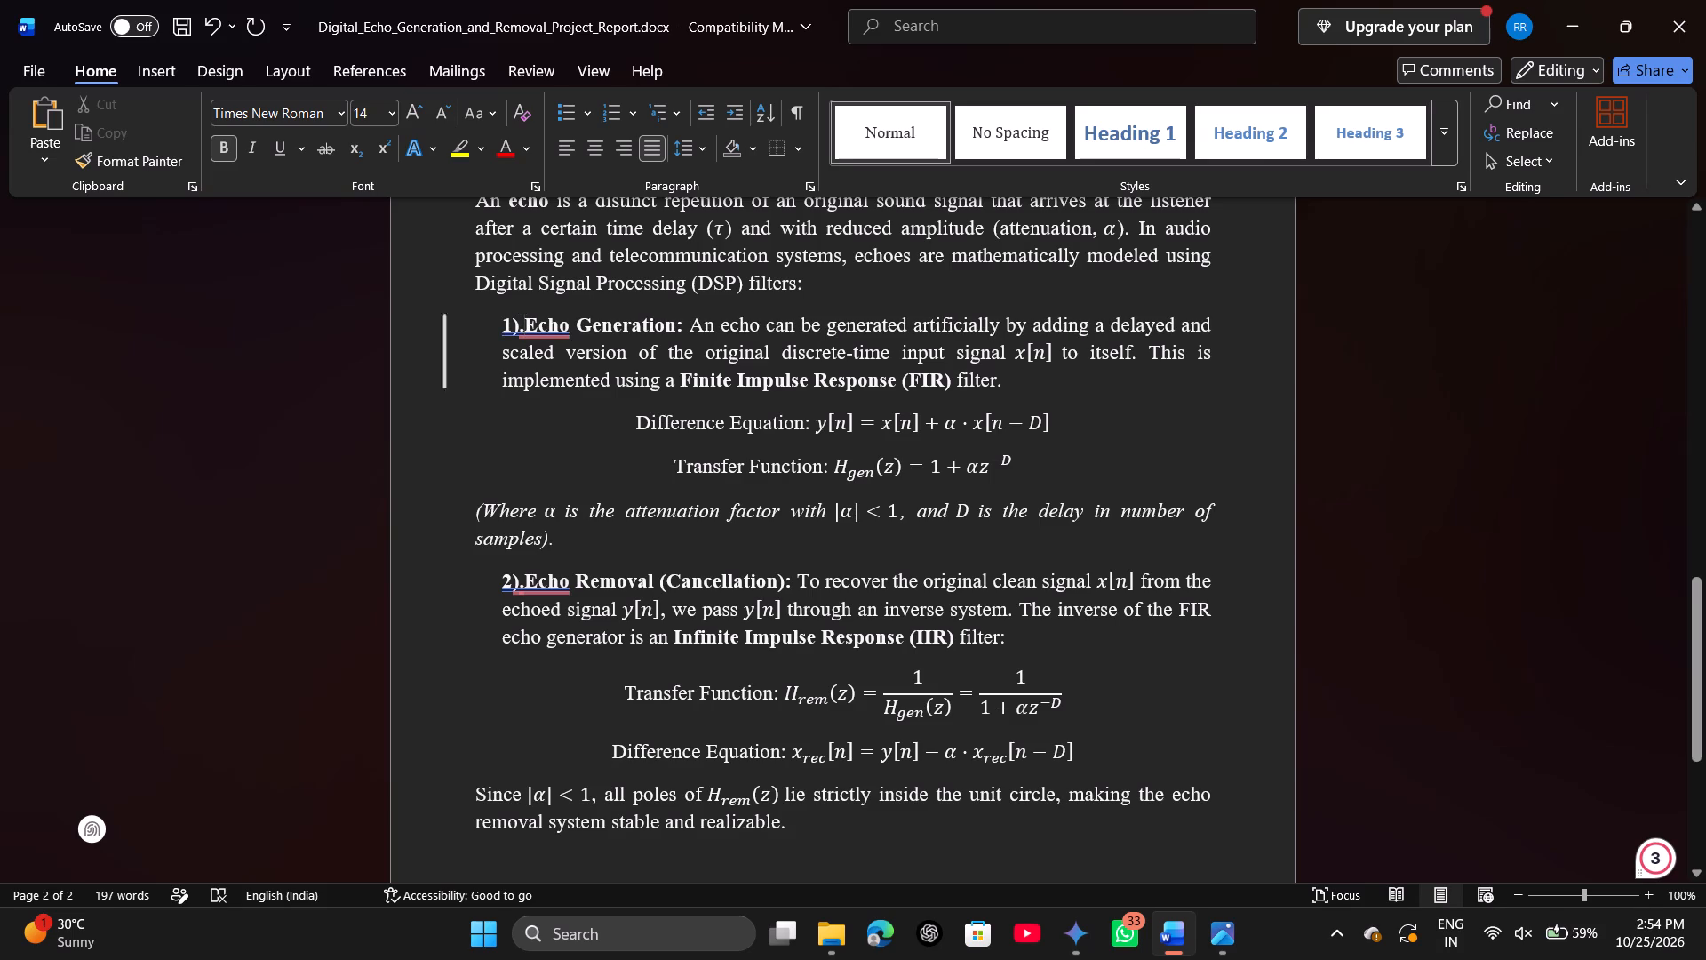
# Accept the suggested space before "Echo" in both the 1). Echo Generation and 2). Echo Removal (Cancellation) labels.
pyautogui.click(521, 332)
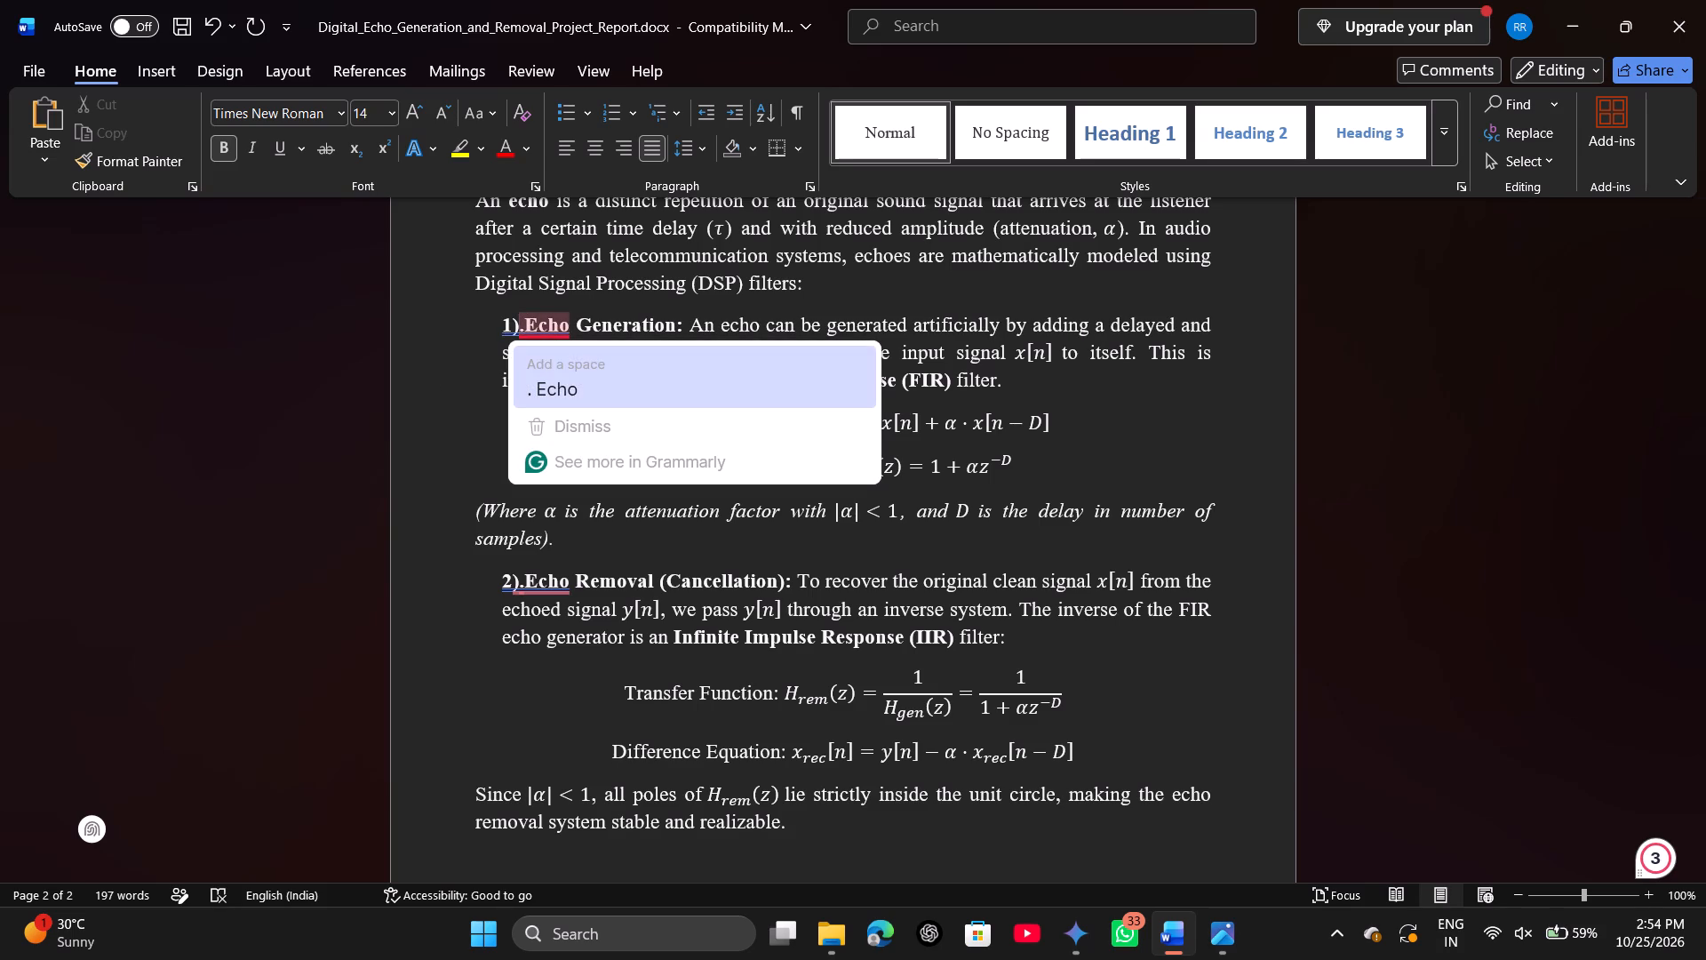
pyautogui.click(550, 382)
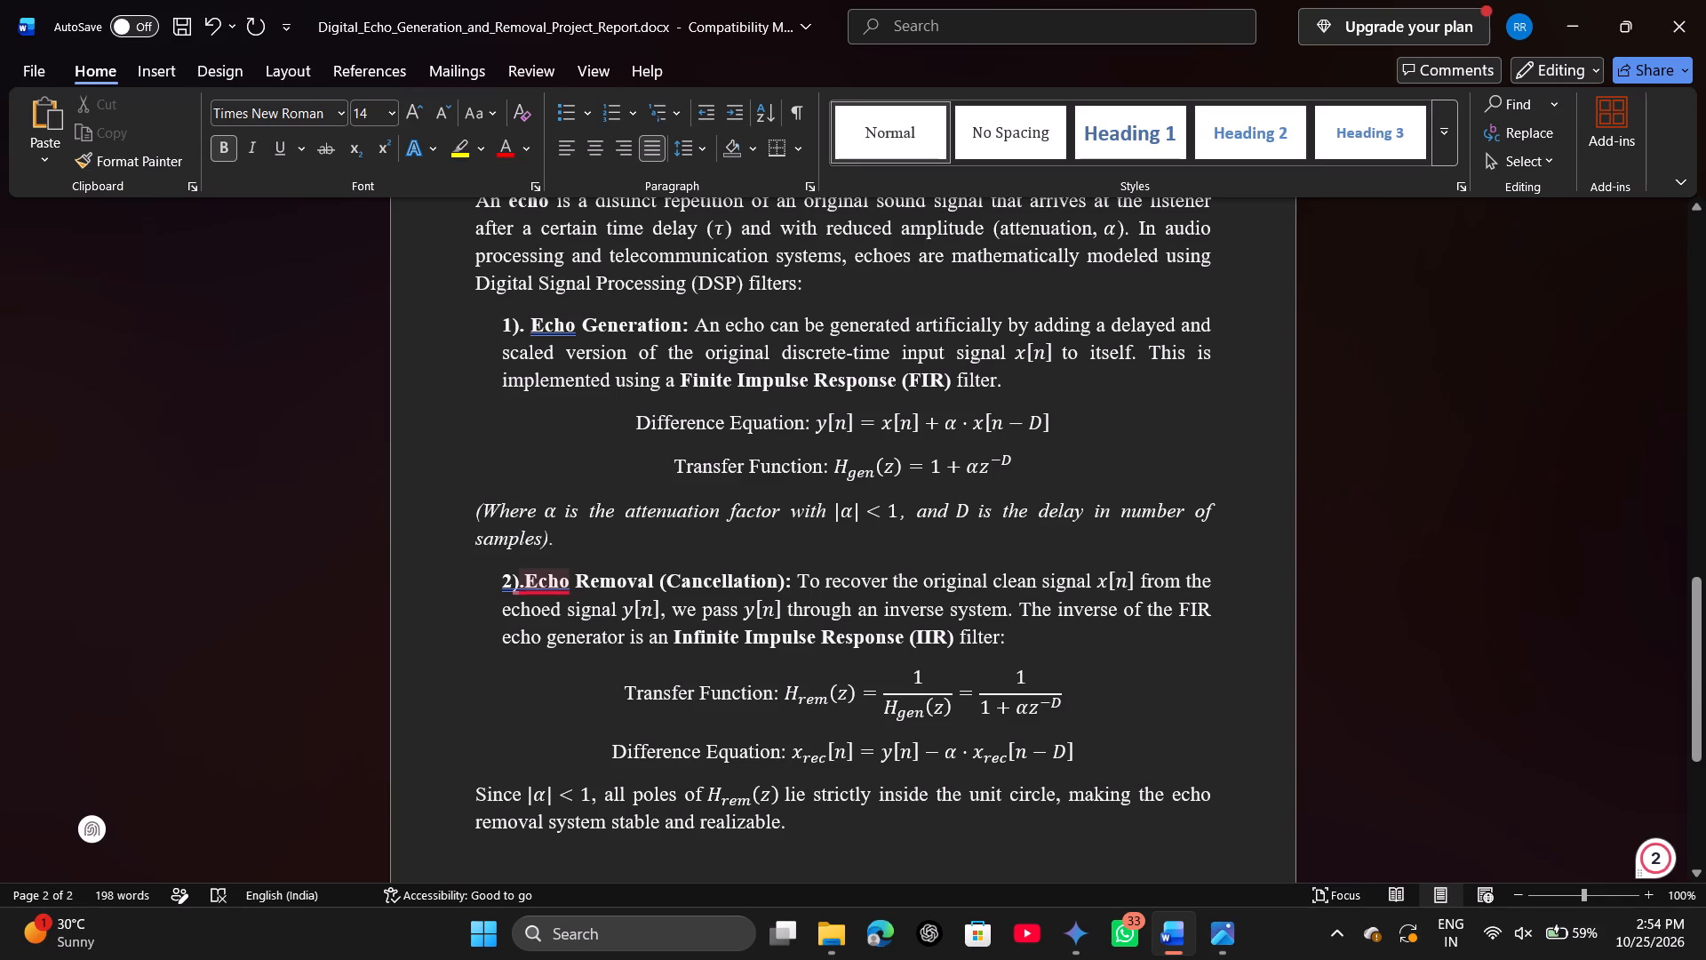
pyautogui.click(530, 572)
pyautogui.click(529, 636)
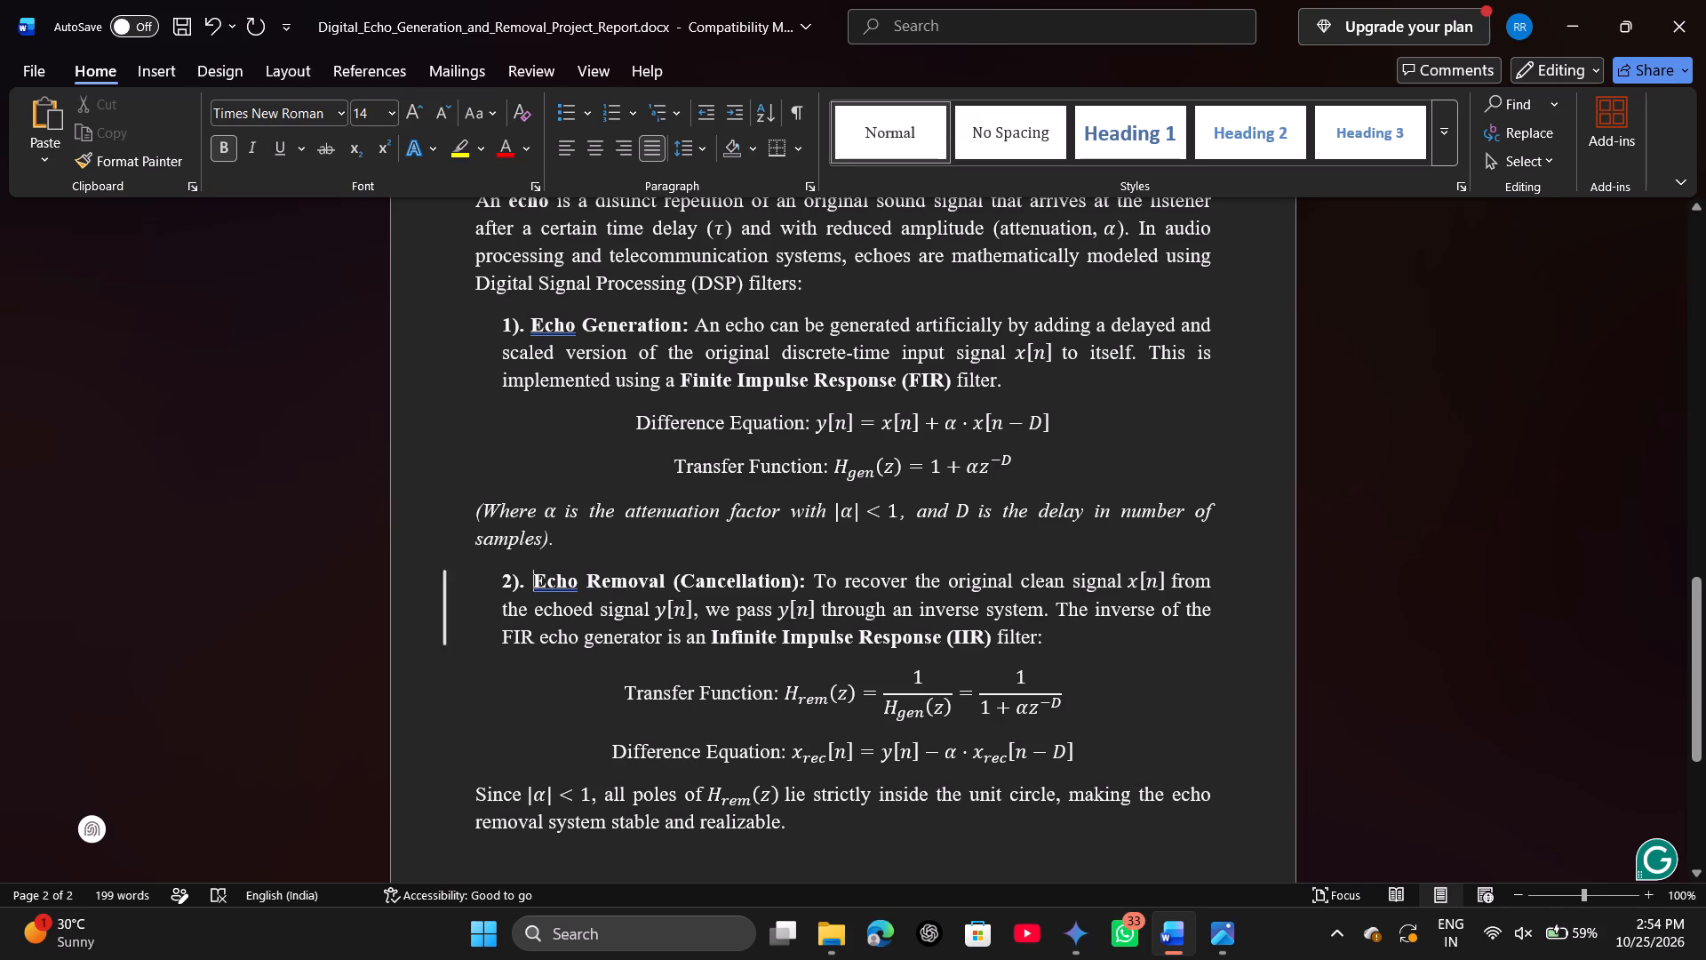
# Underline the "1. Introduction" heading and set its font size to 16, keeping it bold.
pyautogui.scroll(4, 769, 440)
pyautogui.scroll(-3, 769, 440)
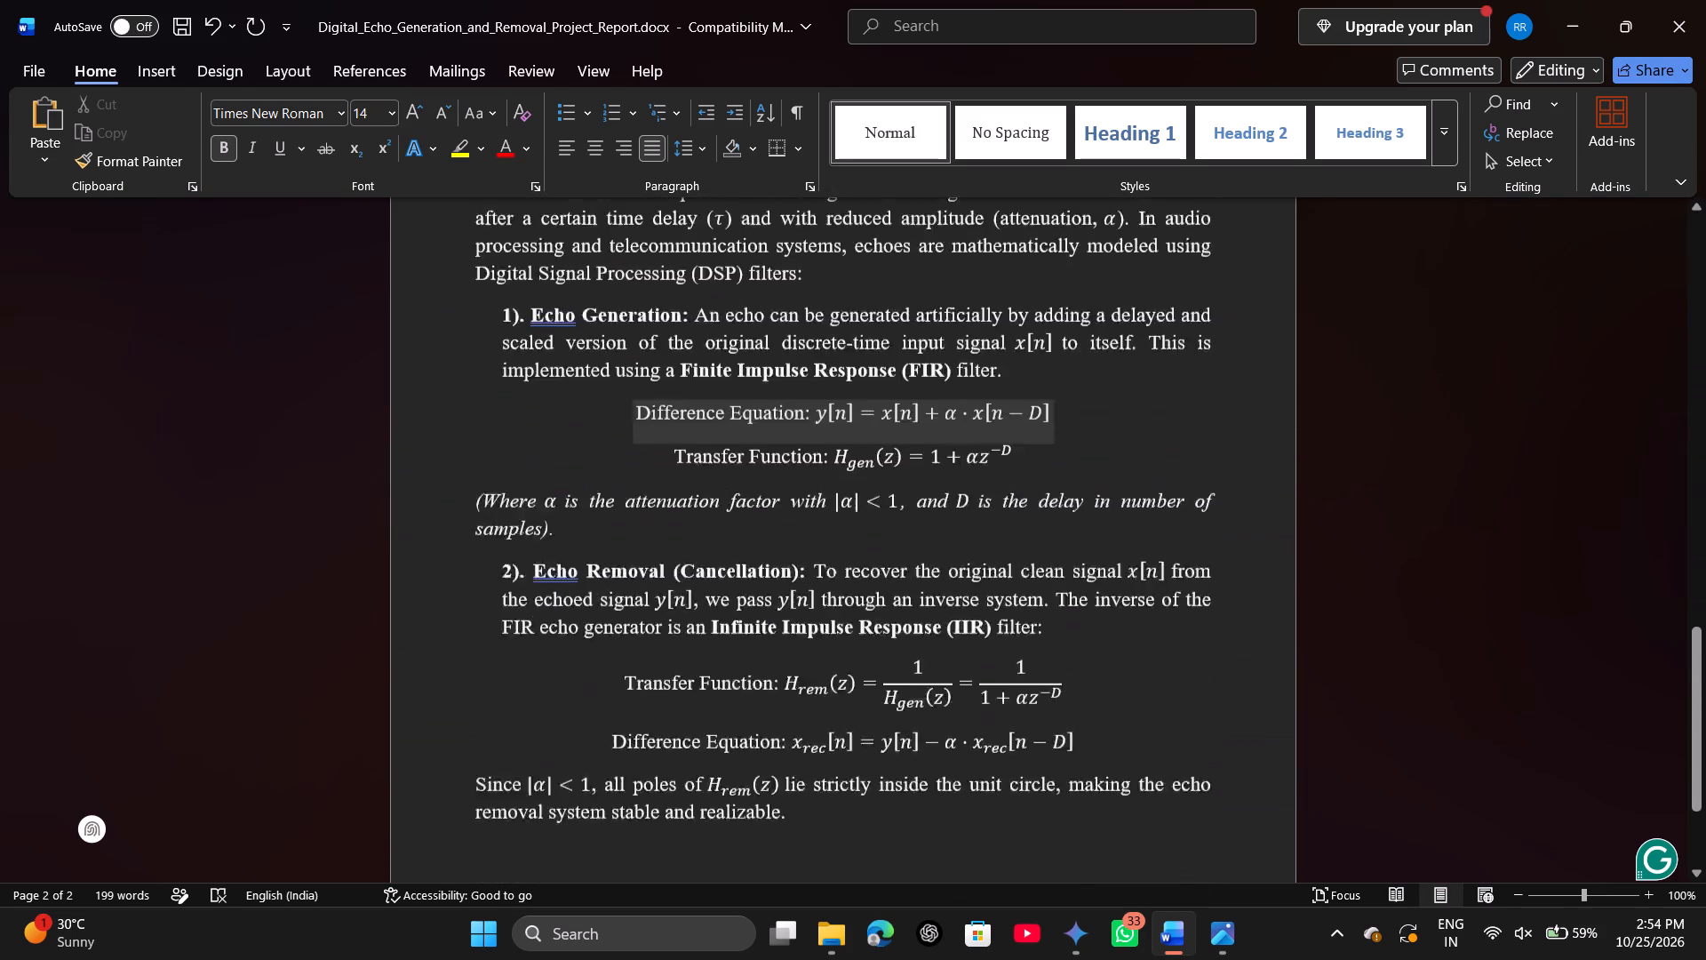
pyautogui.scroll(-2, 769, 440)
pyautogui.scroll(1, 769, 440)
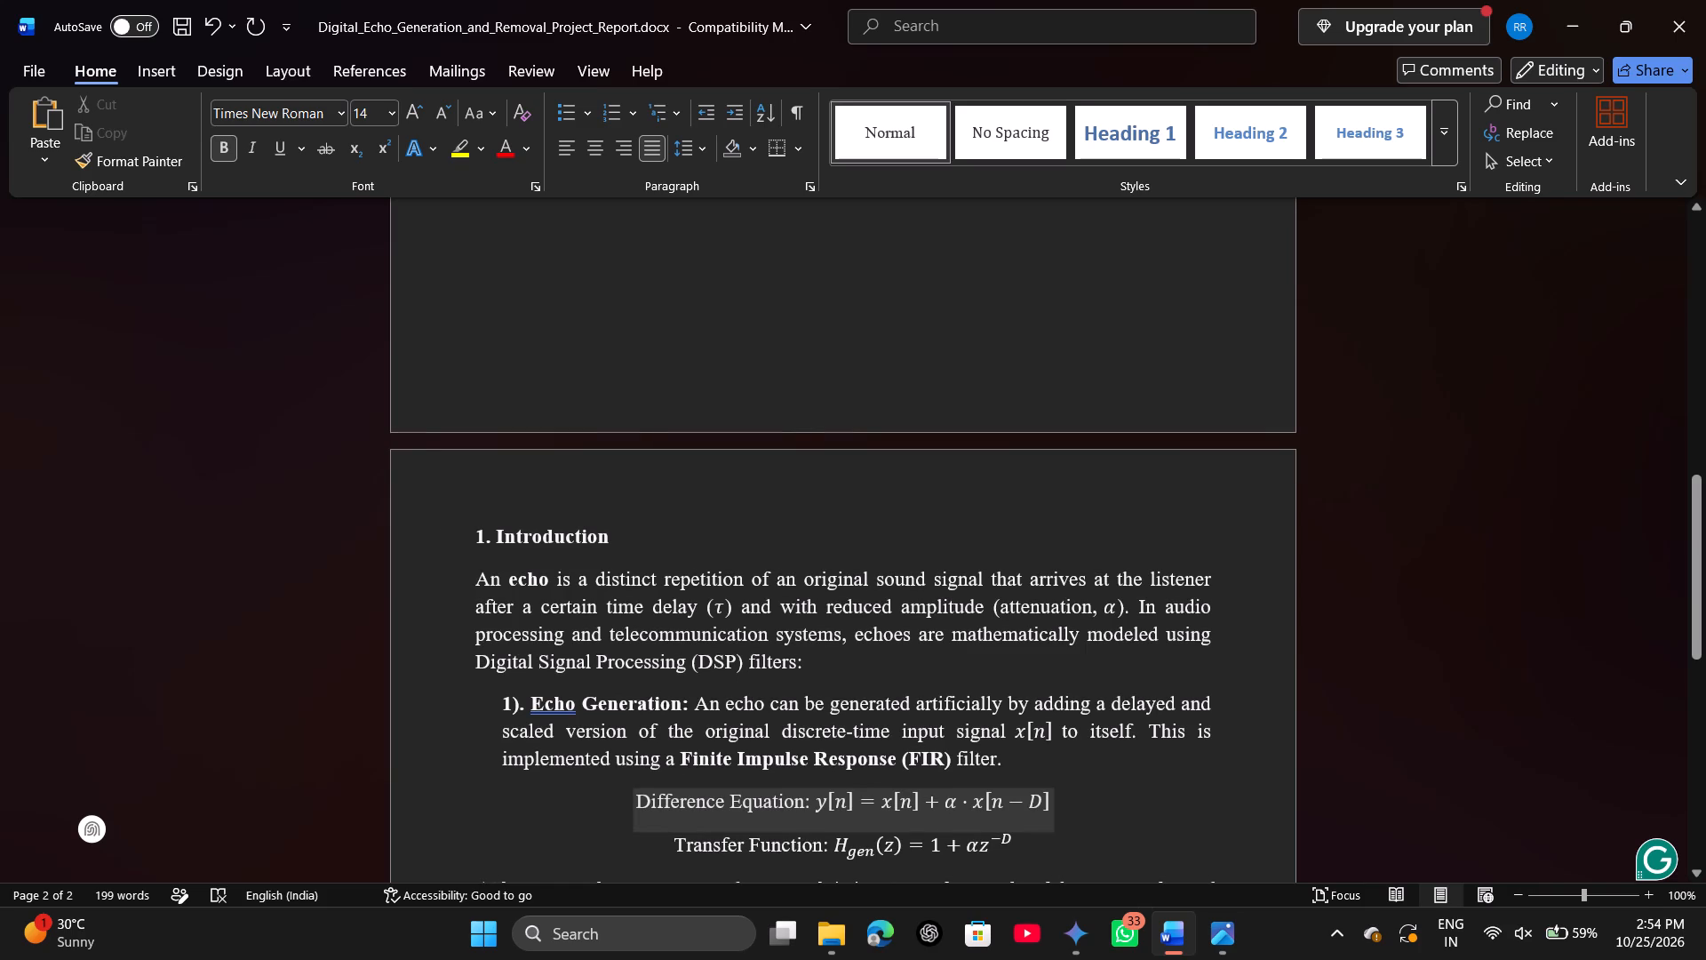
pyautogui.moveTo(477, 538); pyautogui.dragTo(599, 525)
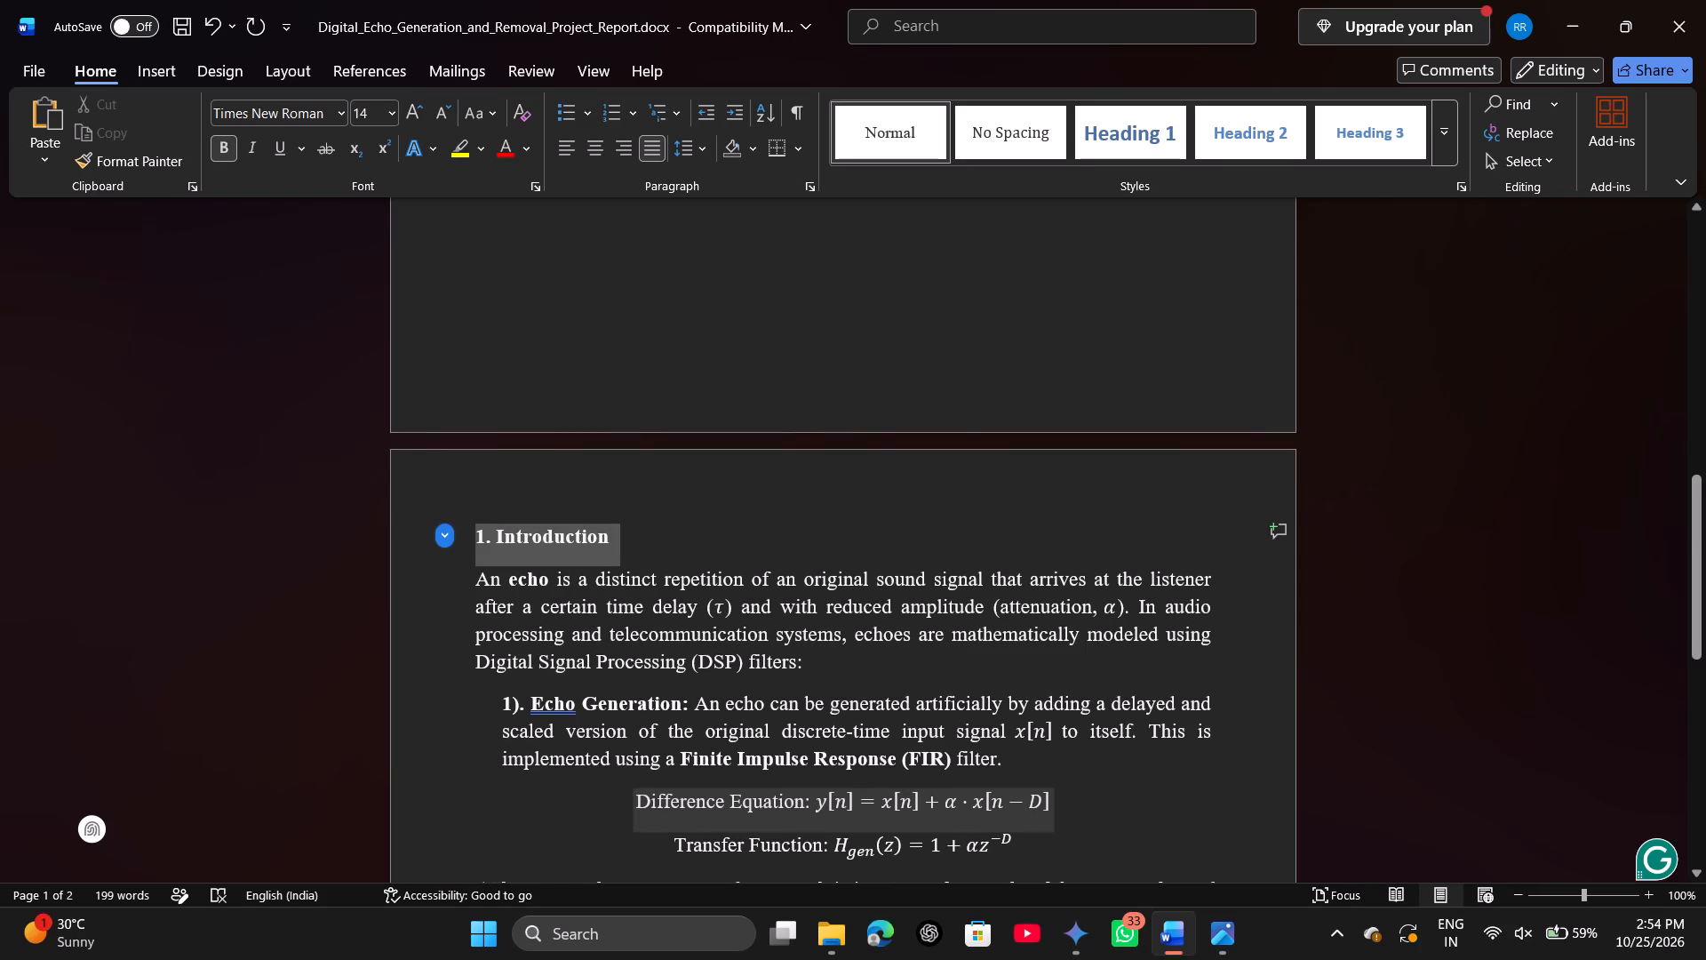
pyautogui.moveTo(599, 525); pyautogui.dragTo(599, 526)
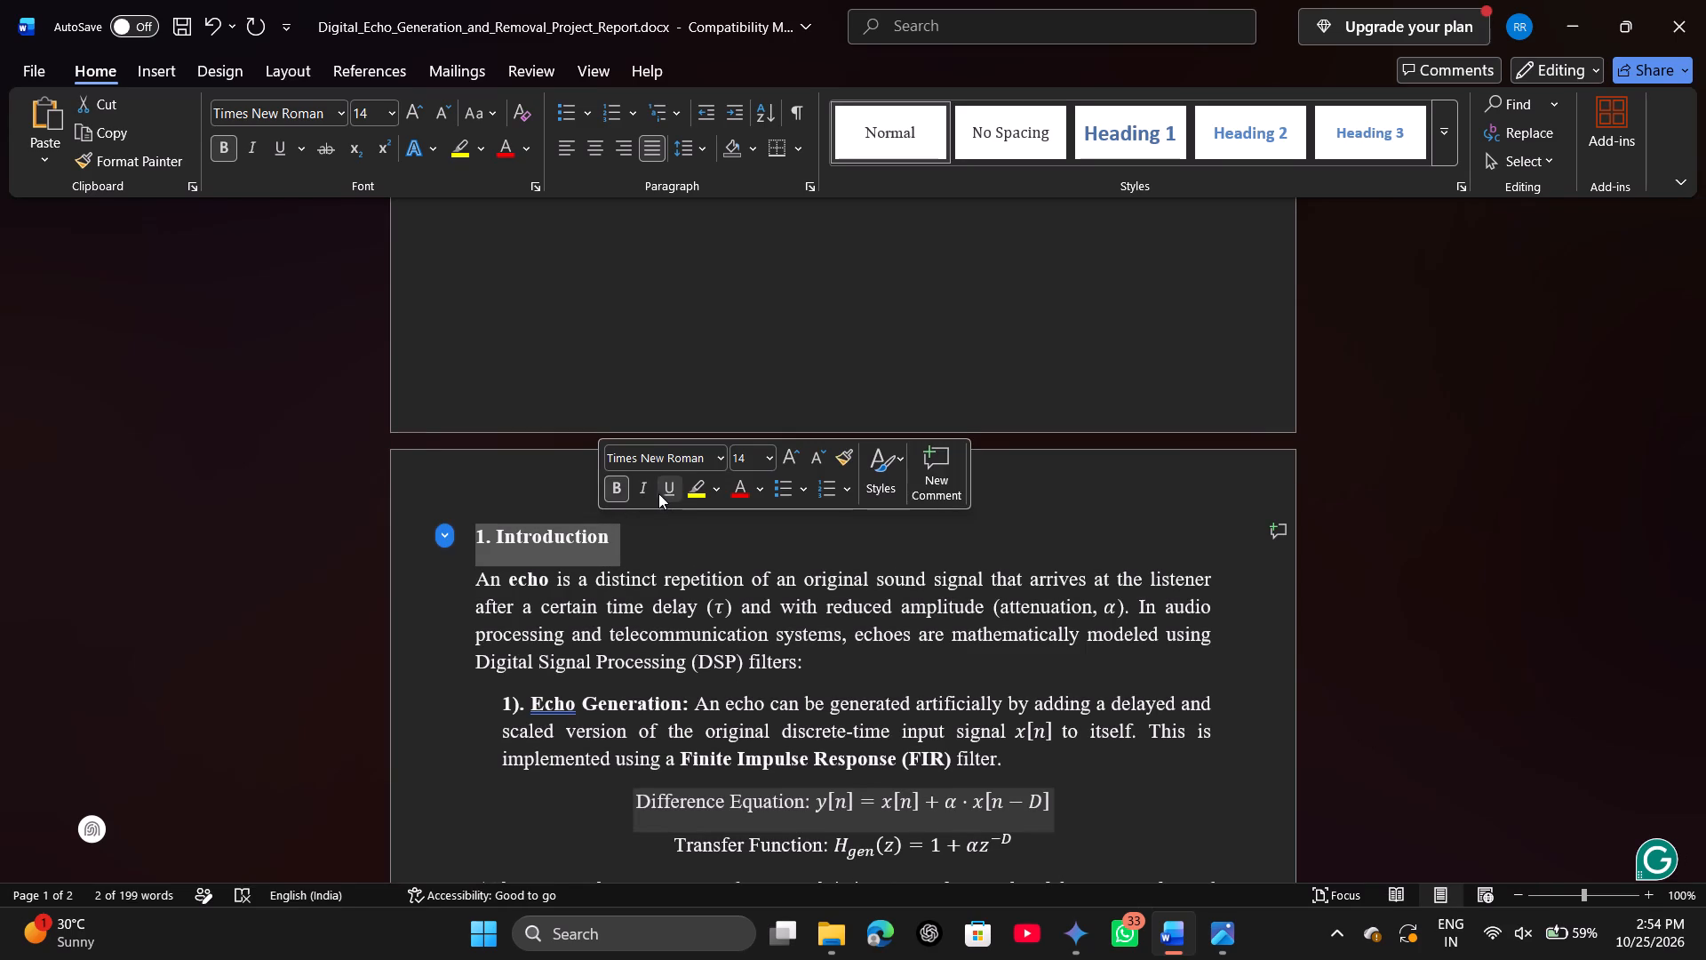
pyautogui.click(659, 492)
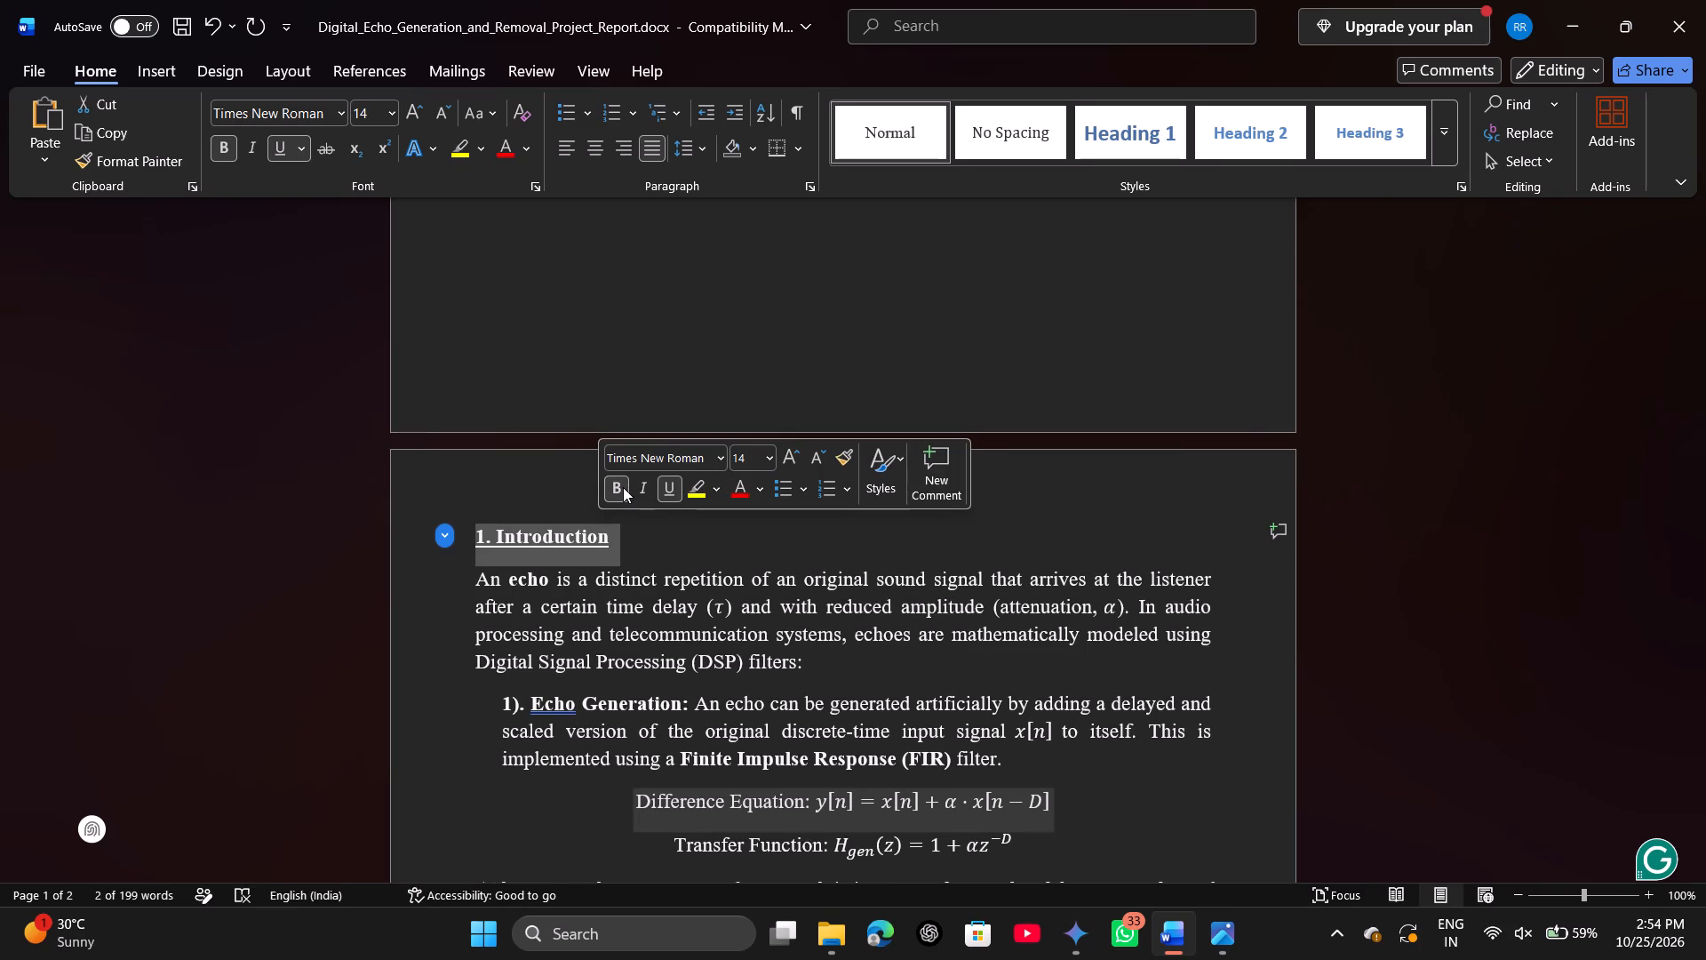
pyautogui.click(623, 487)
pyautogui.click(623, 487)
pyautogui.click(767, 454)
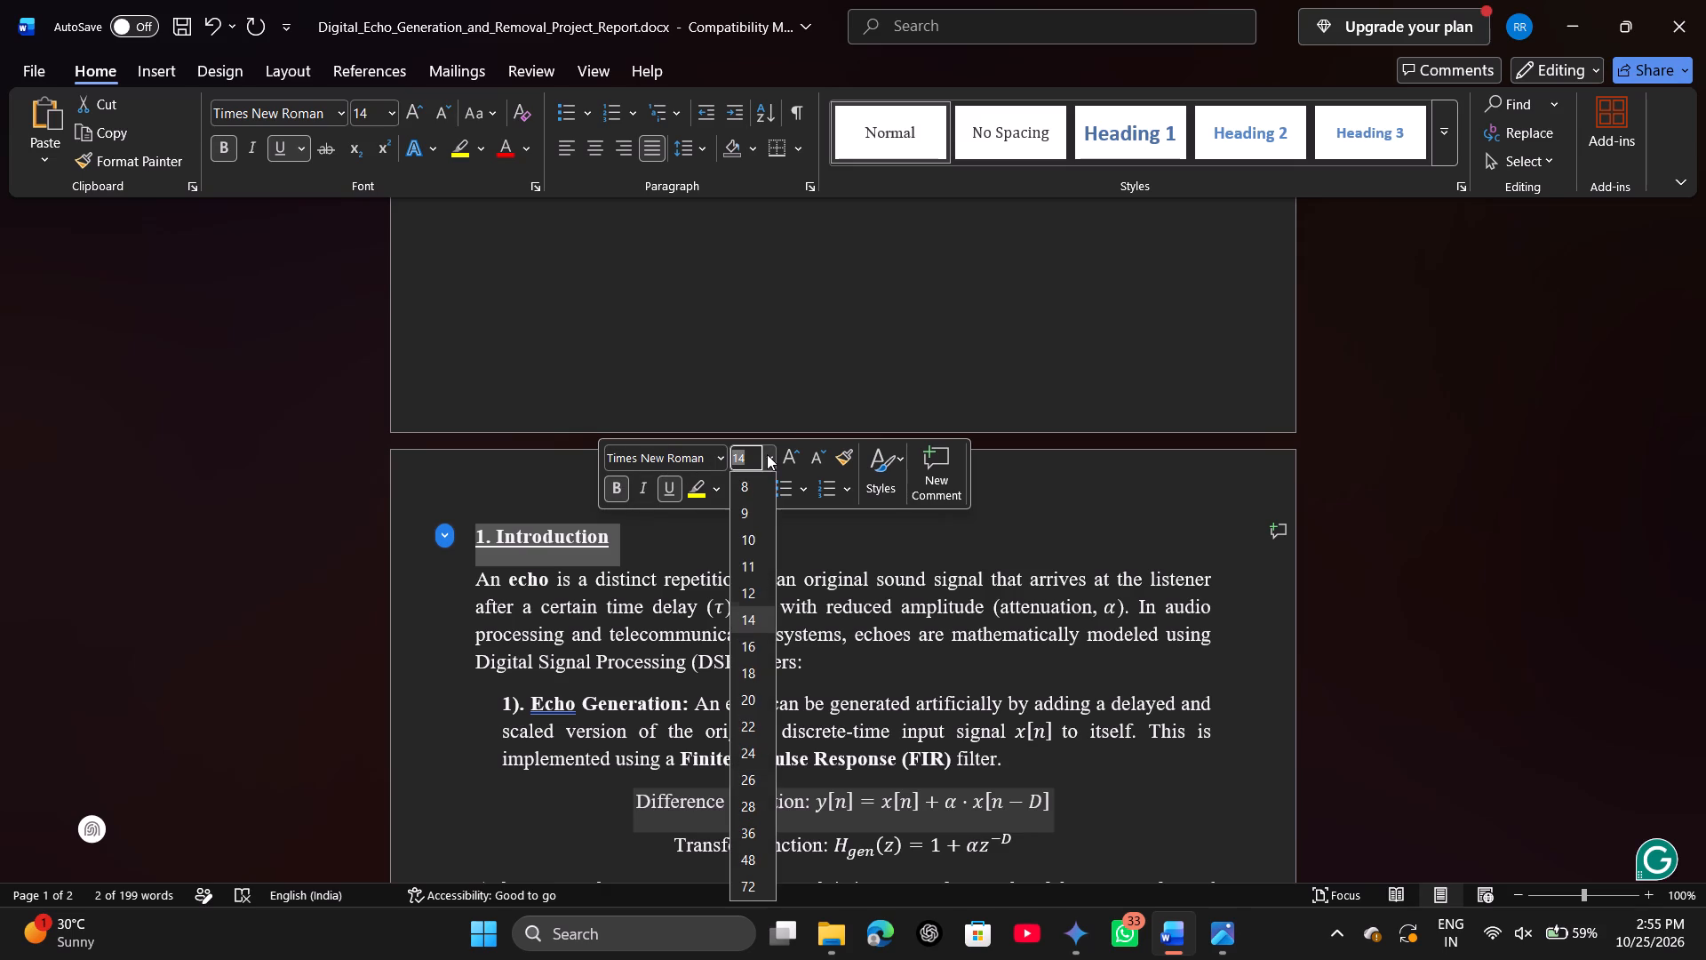
pyautogui.click(761, 642)
pyautogui.click(1130, 496)
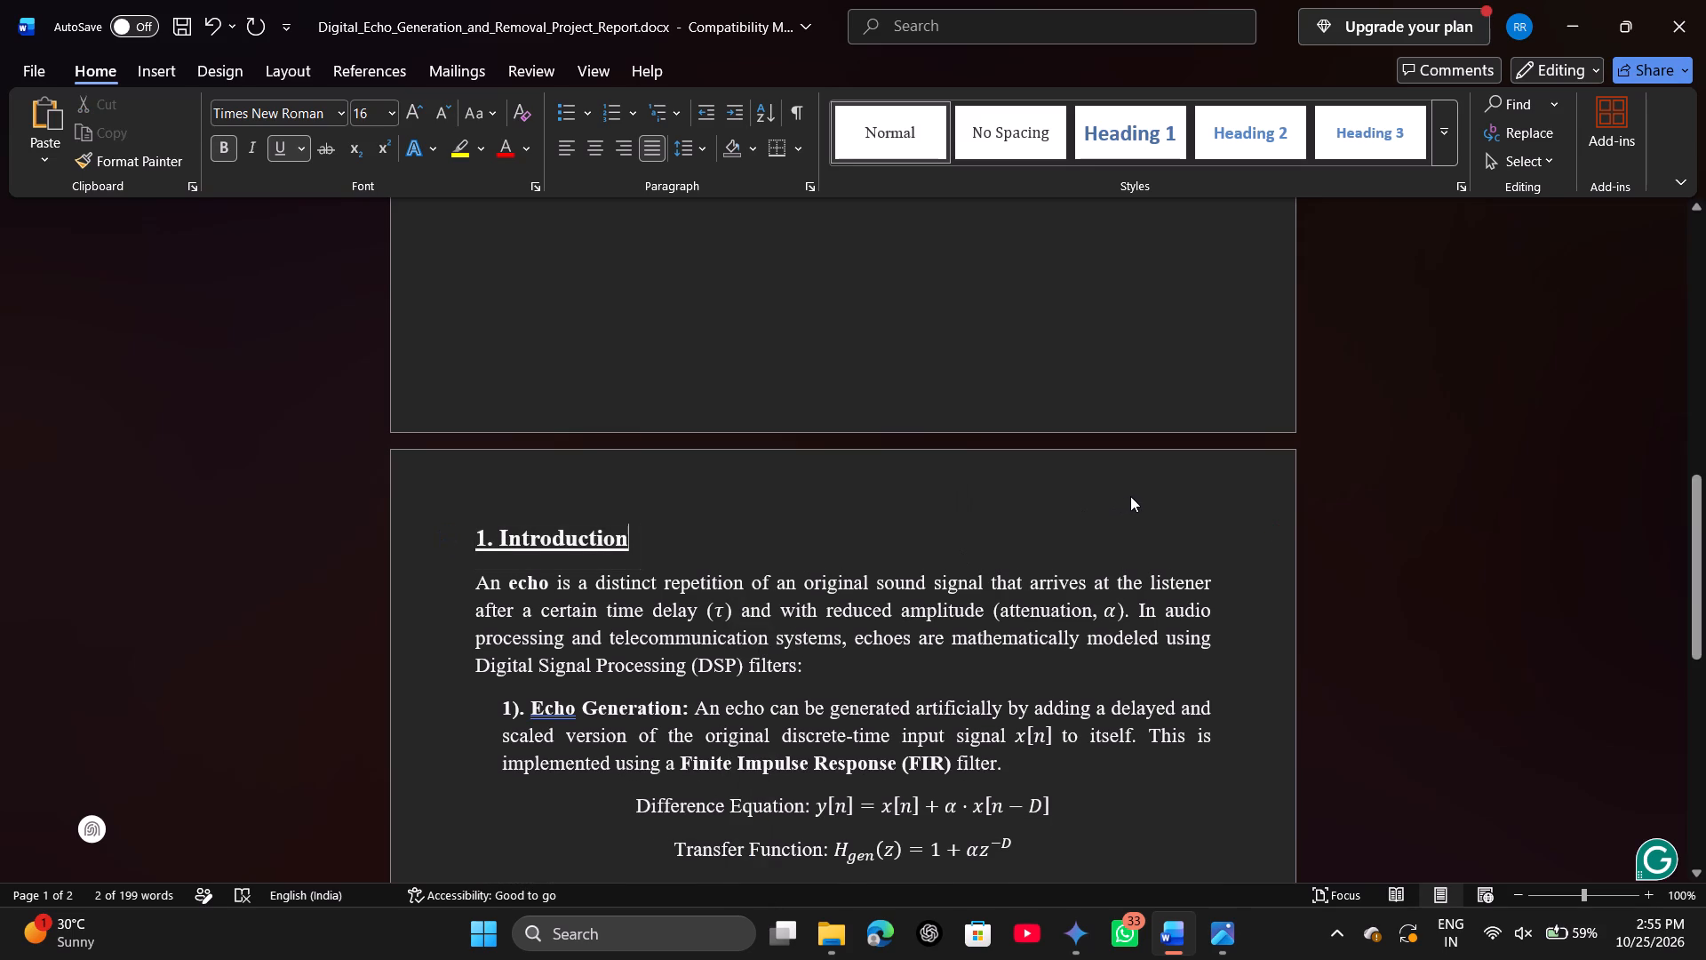
# Add blank paragraphs after the closing "stable and realizable" sentence until the cursor reaches a new third page.
pyautogui.scroll(-2, 983, 705)
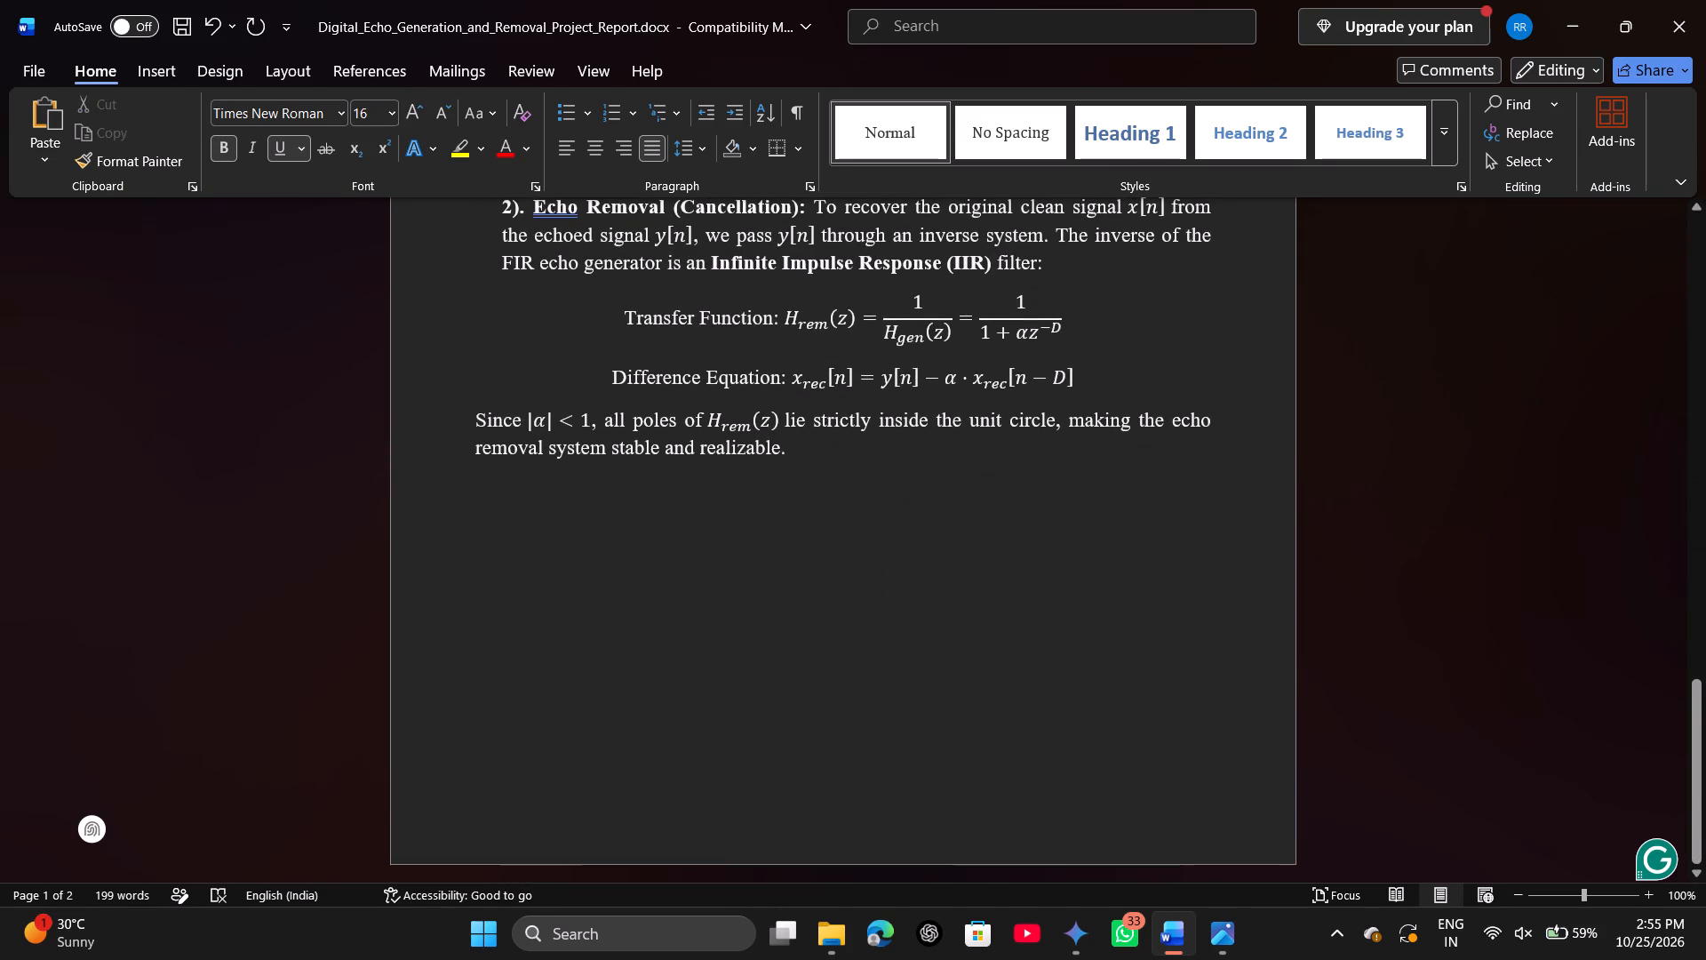
pyautogui.scroll(-1, 983, 705)
pyautogui.click(849, 464)
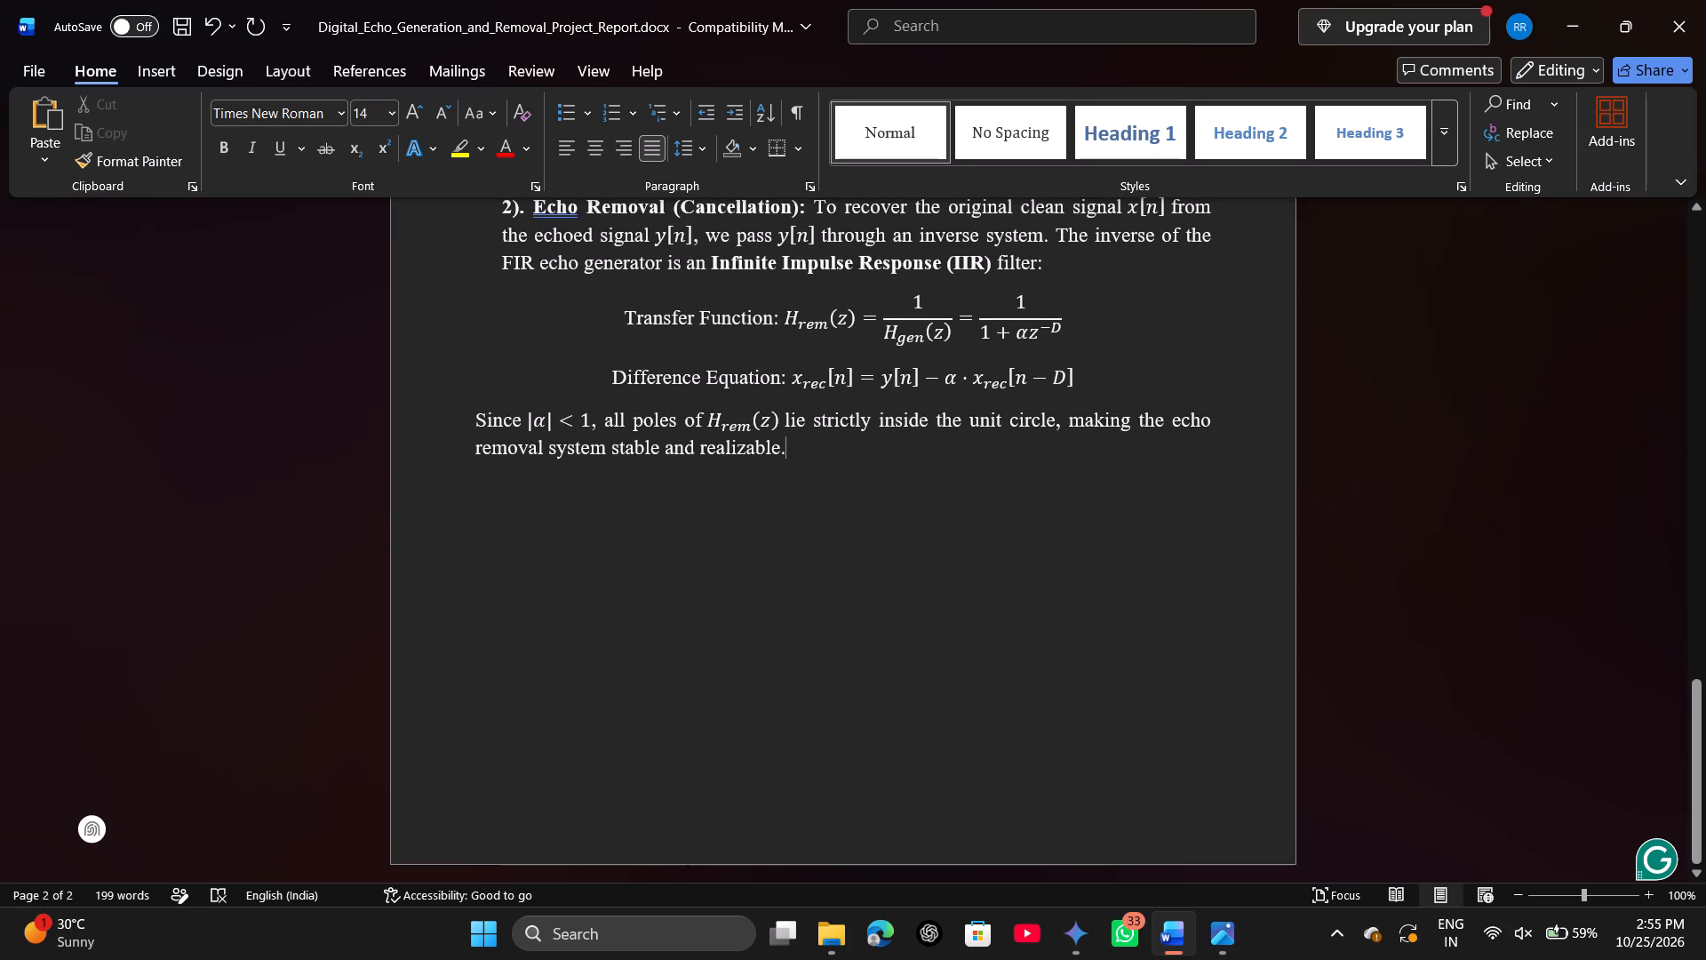
pyautogui.press('Return')
pyautogui.press('Return')
pyautogui.press('Return')
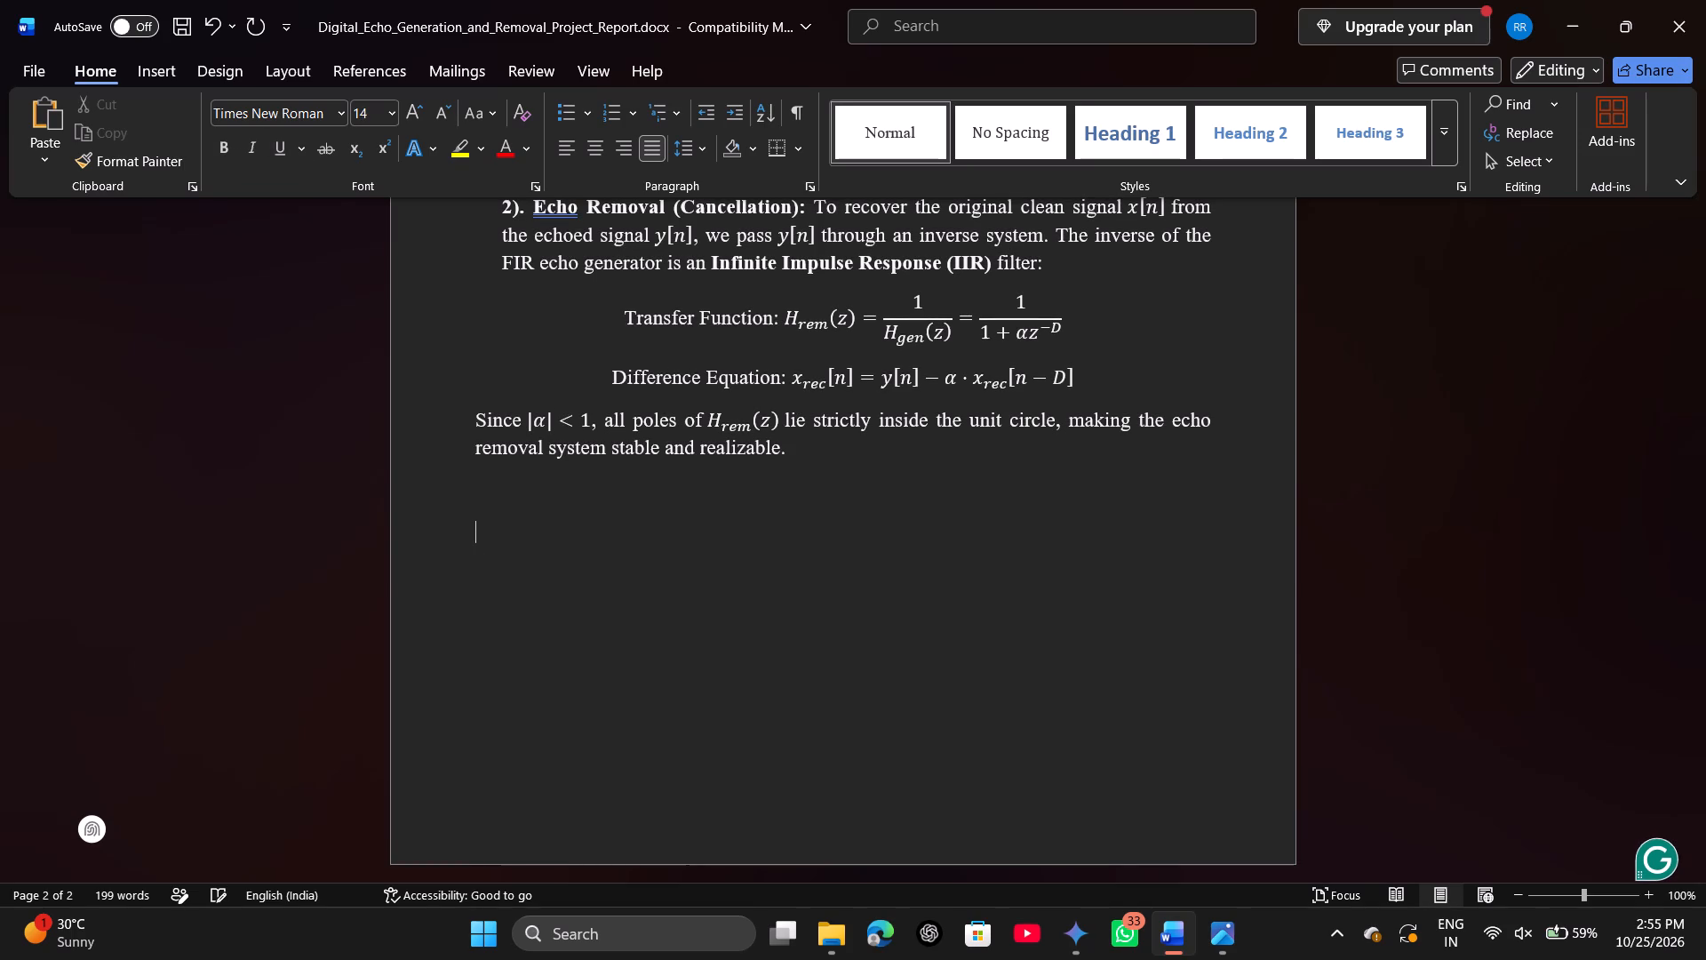
pyautogui.press('Return')
pyautogui.press('Return')
pyautogui.press('Return')
pyautogui.press('Return')
pyautogui.press('Return')
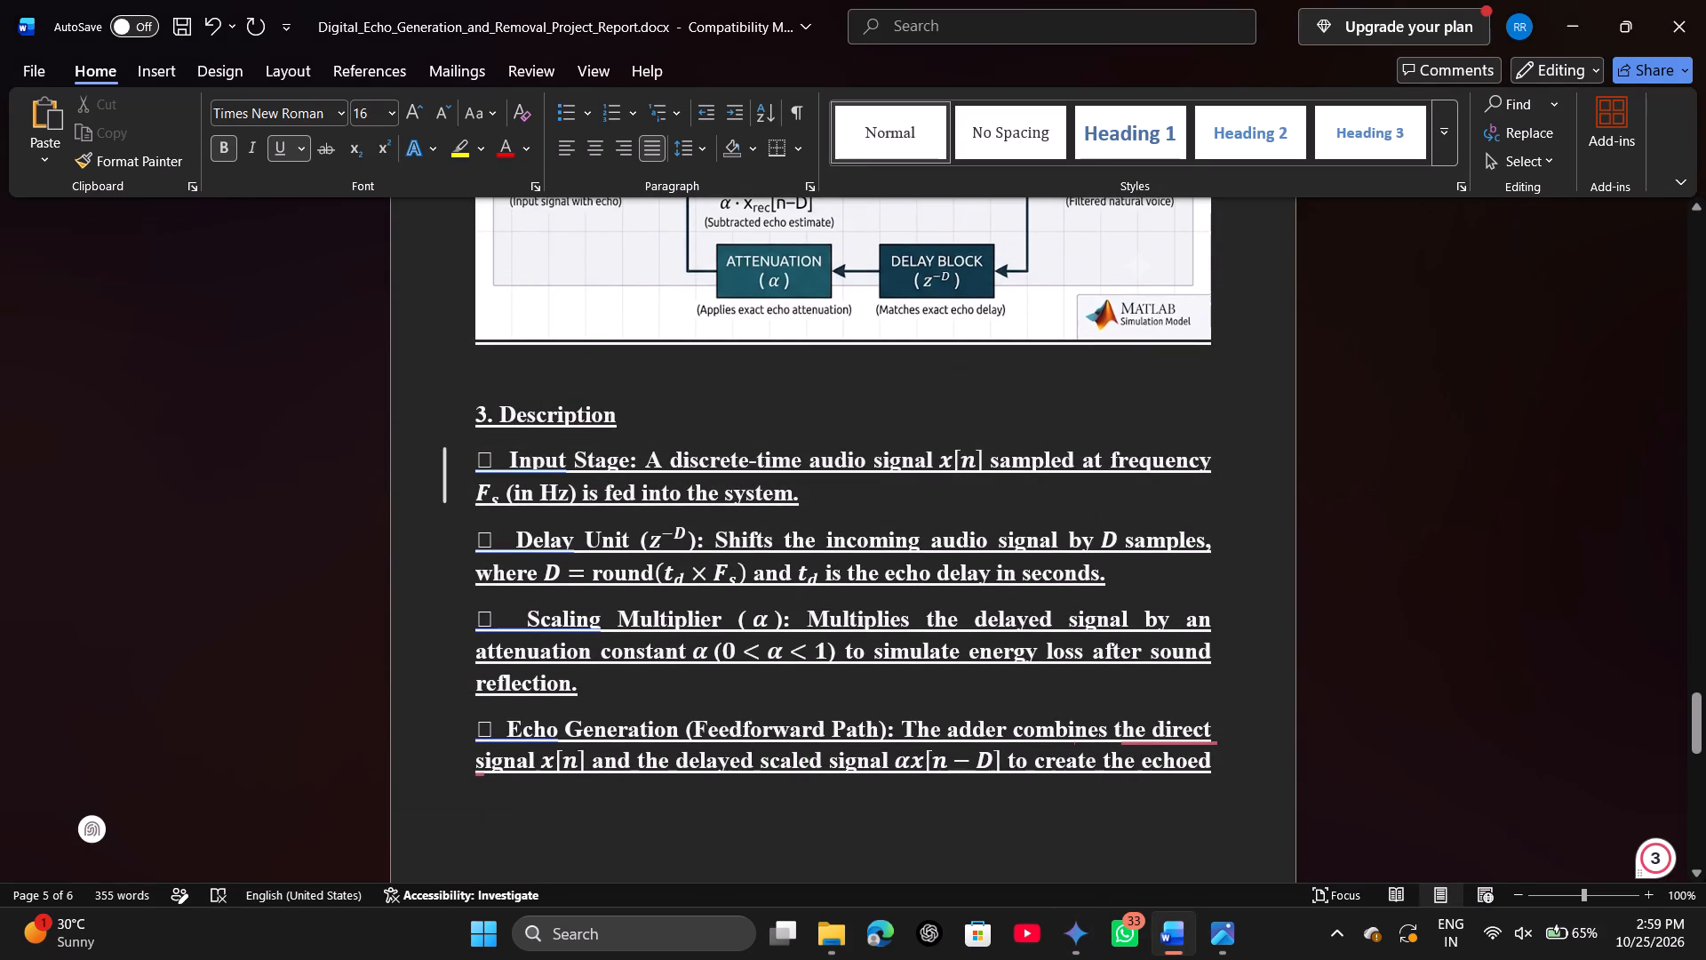
pyautogui.moveTo(477, 461); pyautogui.dragTo(942, 638)
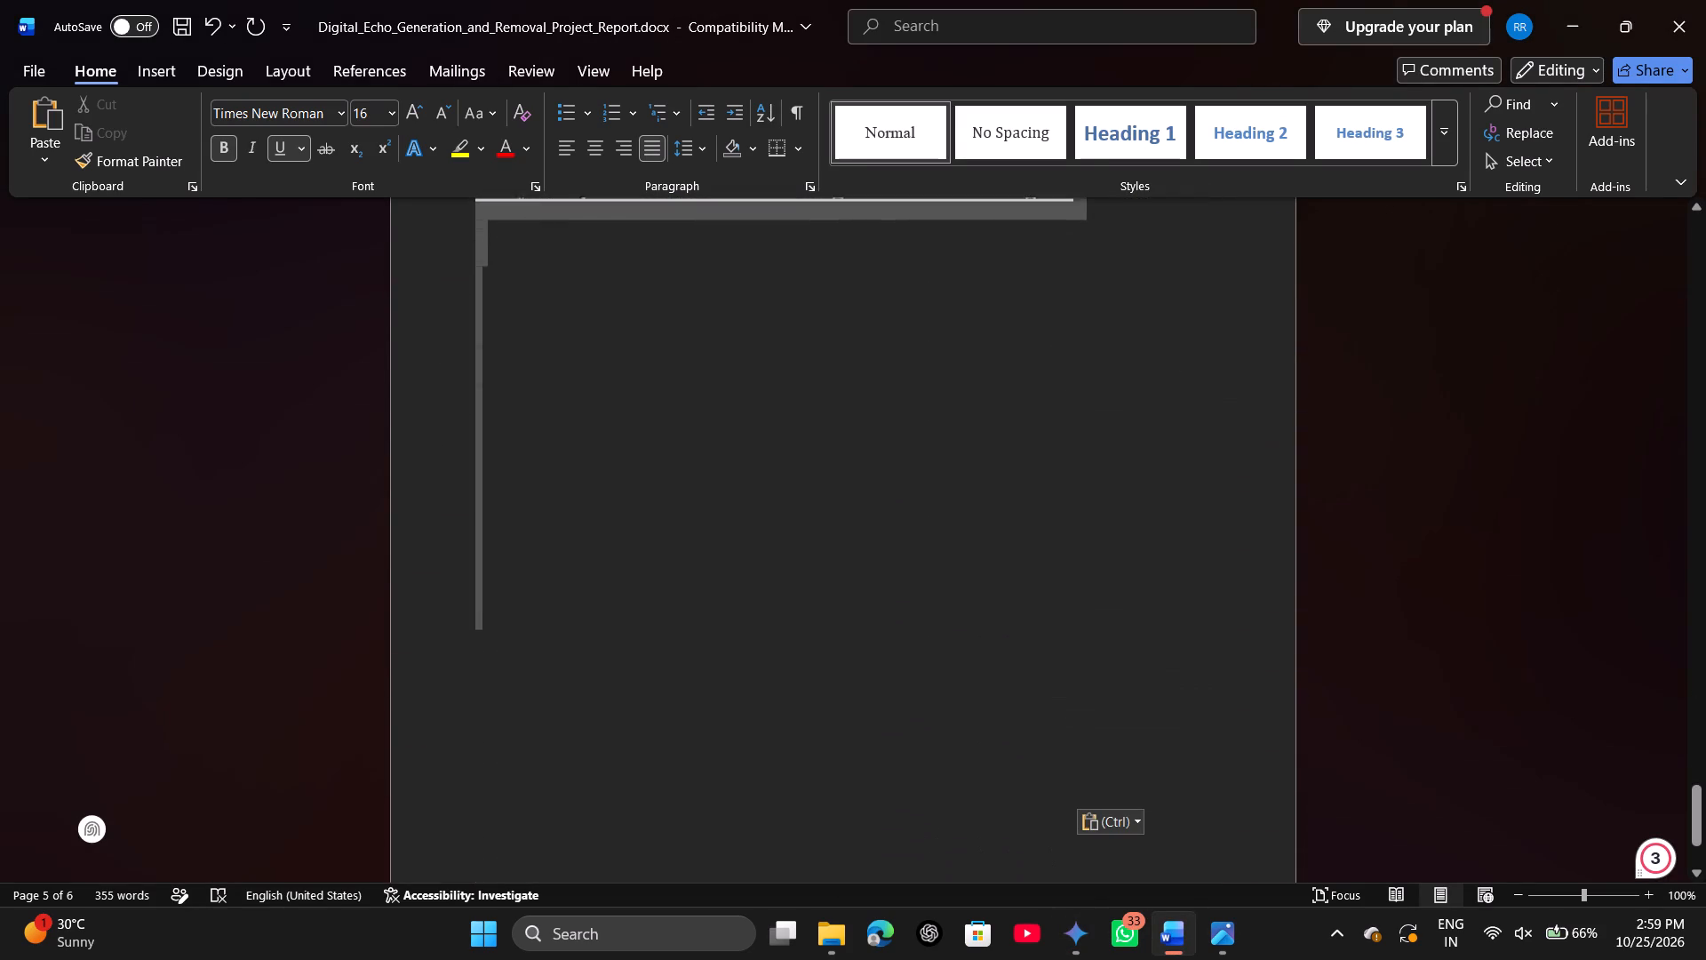
pyautogui.moveTo(942, 638); pyautogui.dragTo(1086, 218)
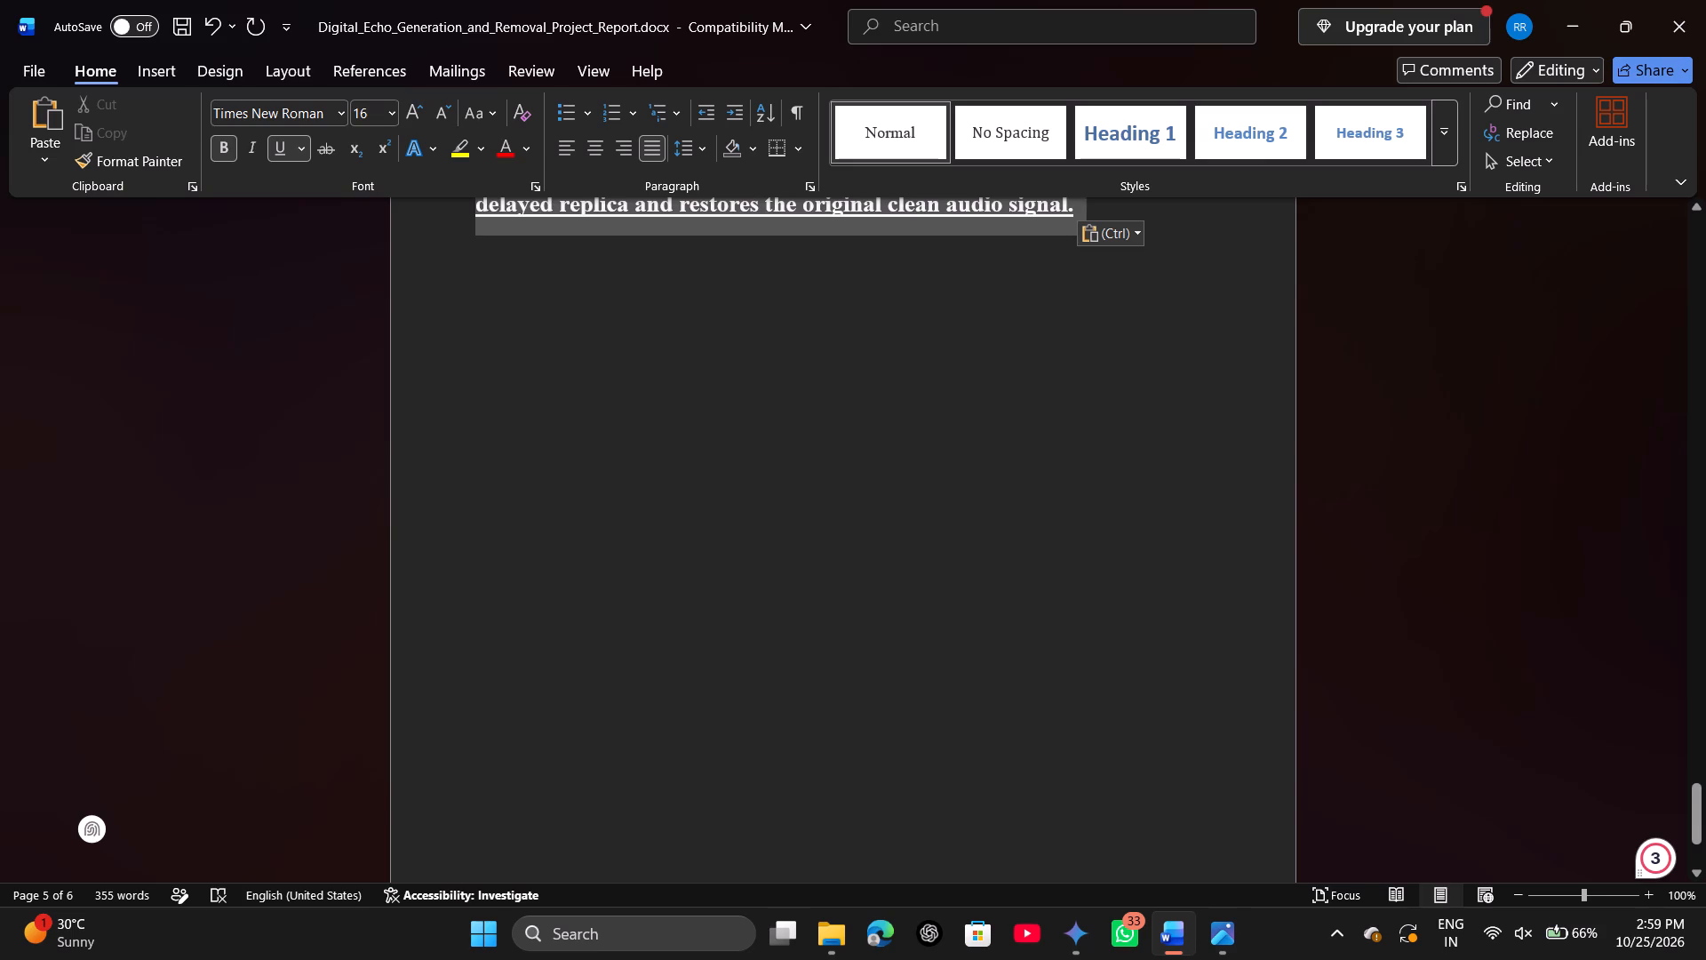
pyautogui.moveTo(1086, 218); pyautogui.dragTo(1083, 215)
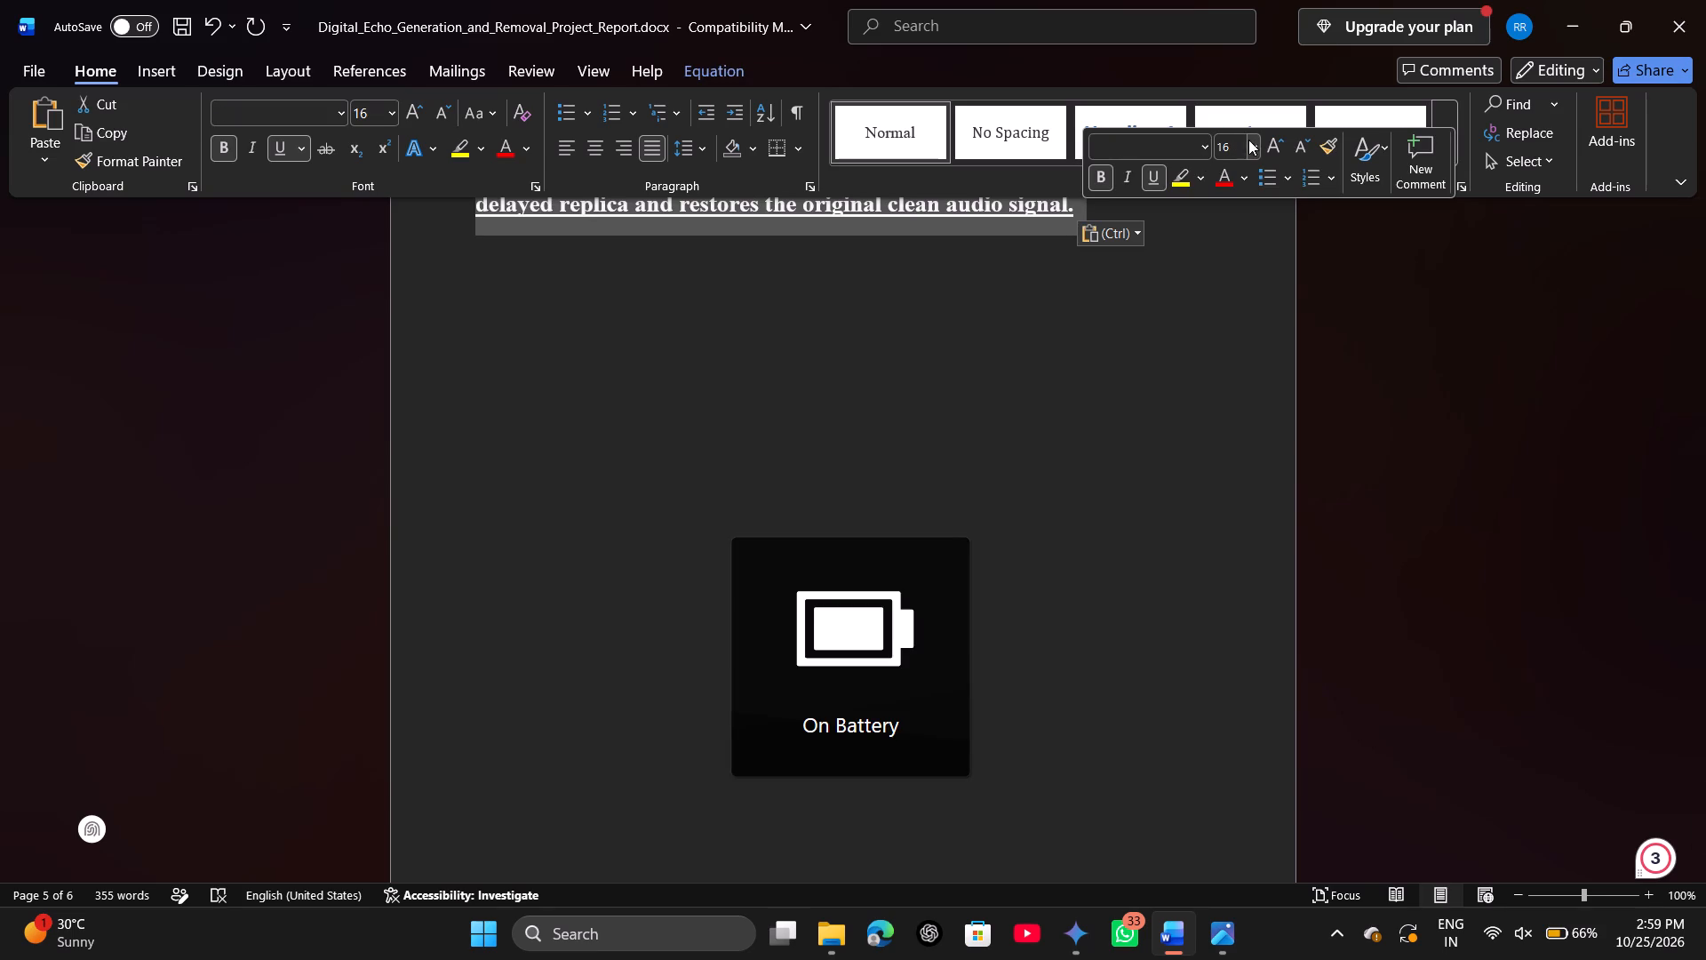
pyautogui.click(1258, 144)
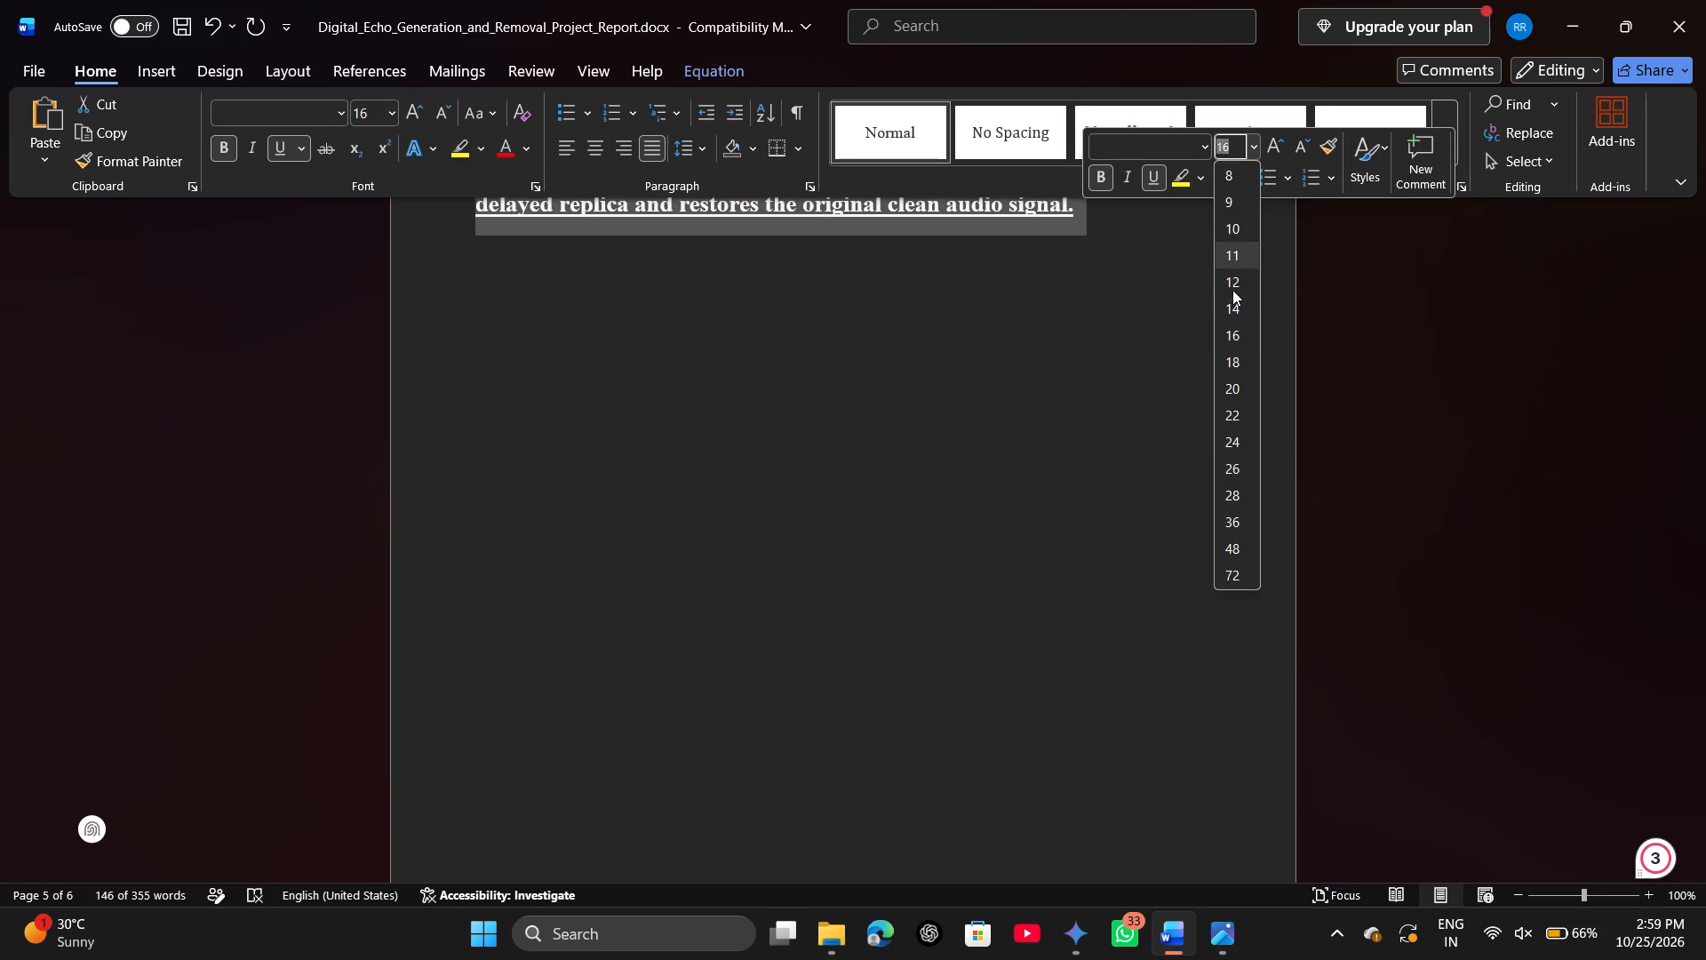
pyautogui.click(1236, 300)
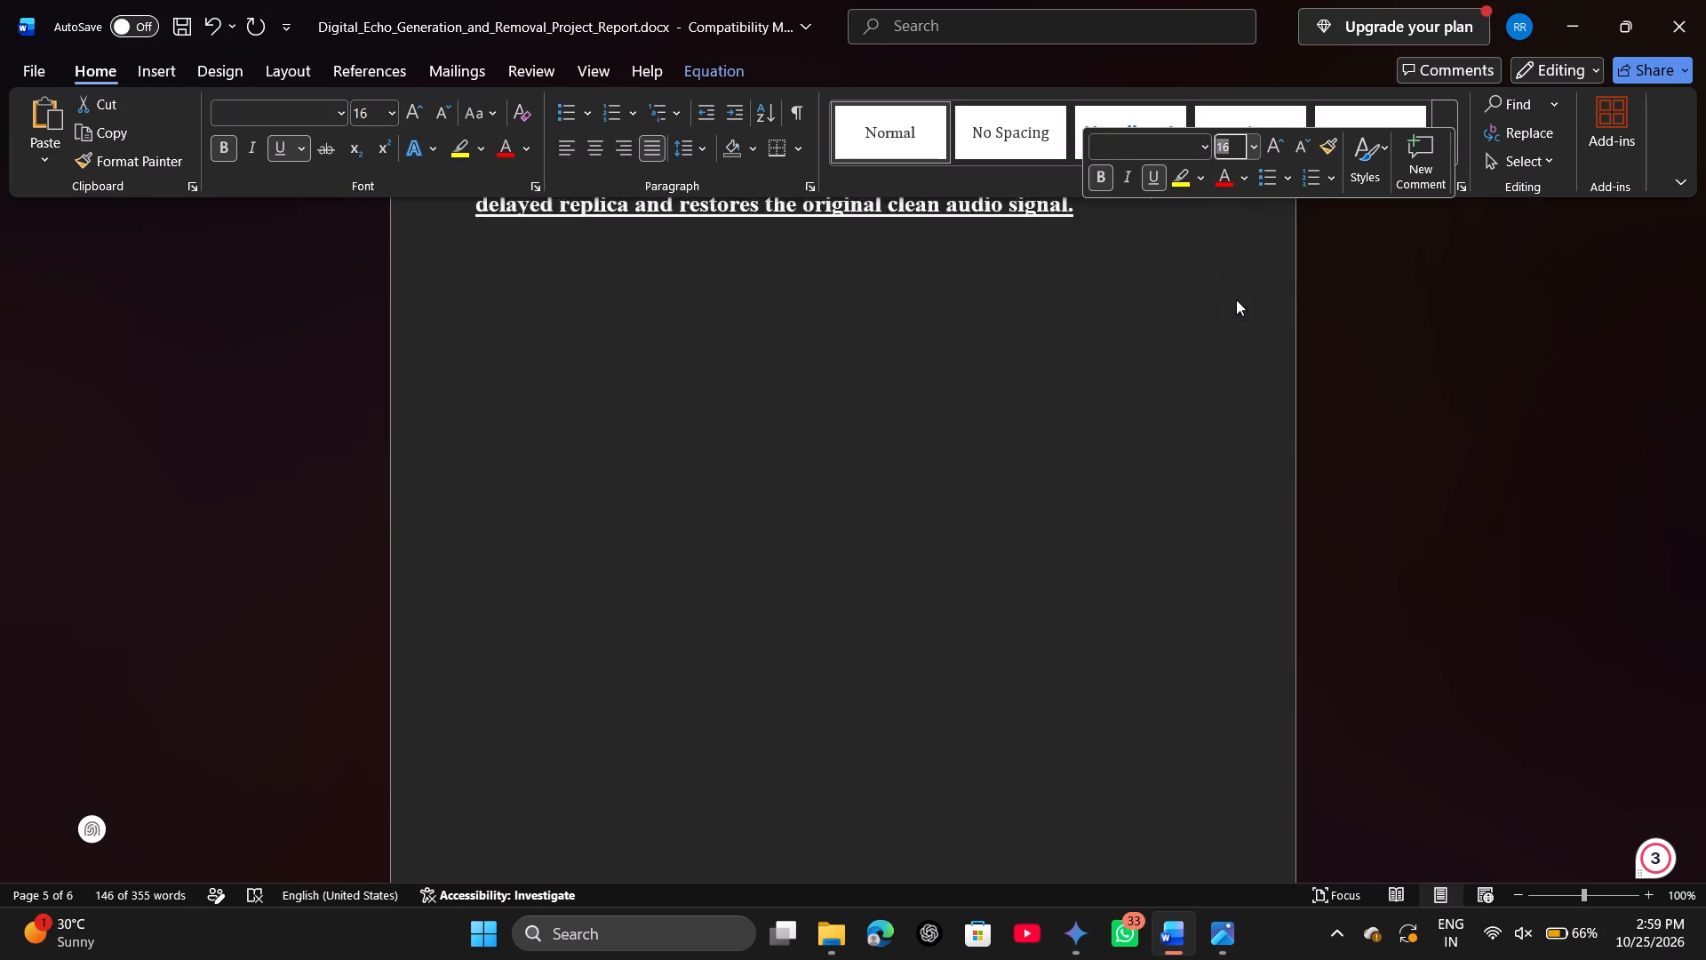
# Review the page layout from the section 3 description back through the flowchart page to the end of the Introduction.
pyautogui.scroll(2, 1092, 388)
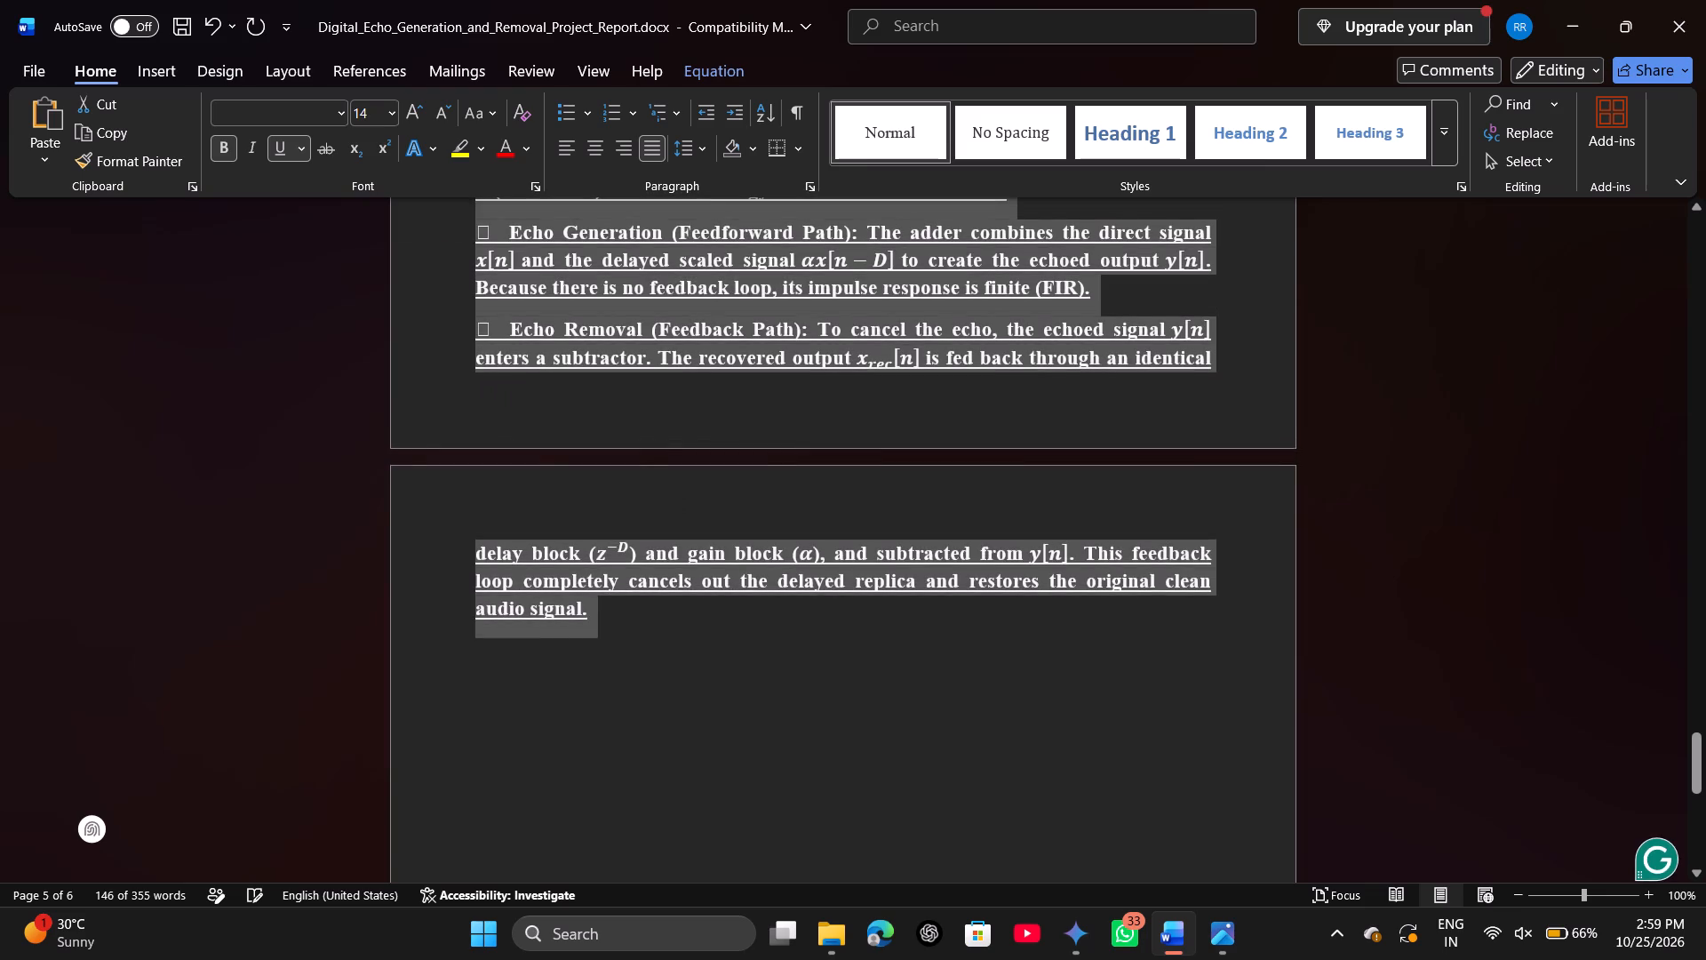
pyautogui.scroll(1, 1092, 388)
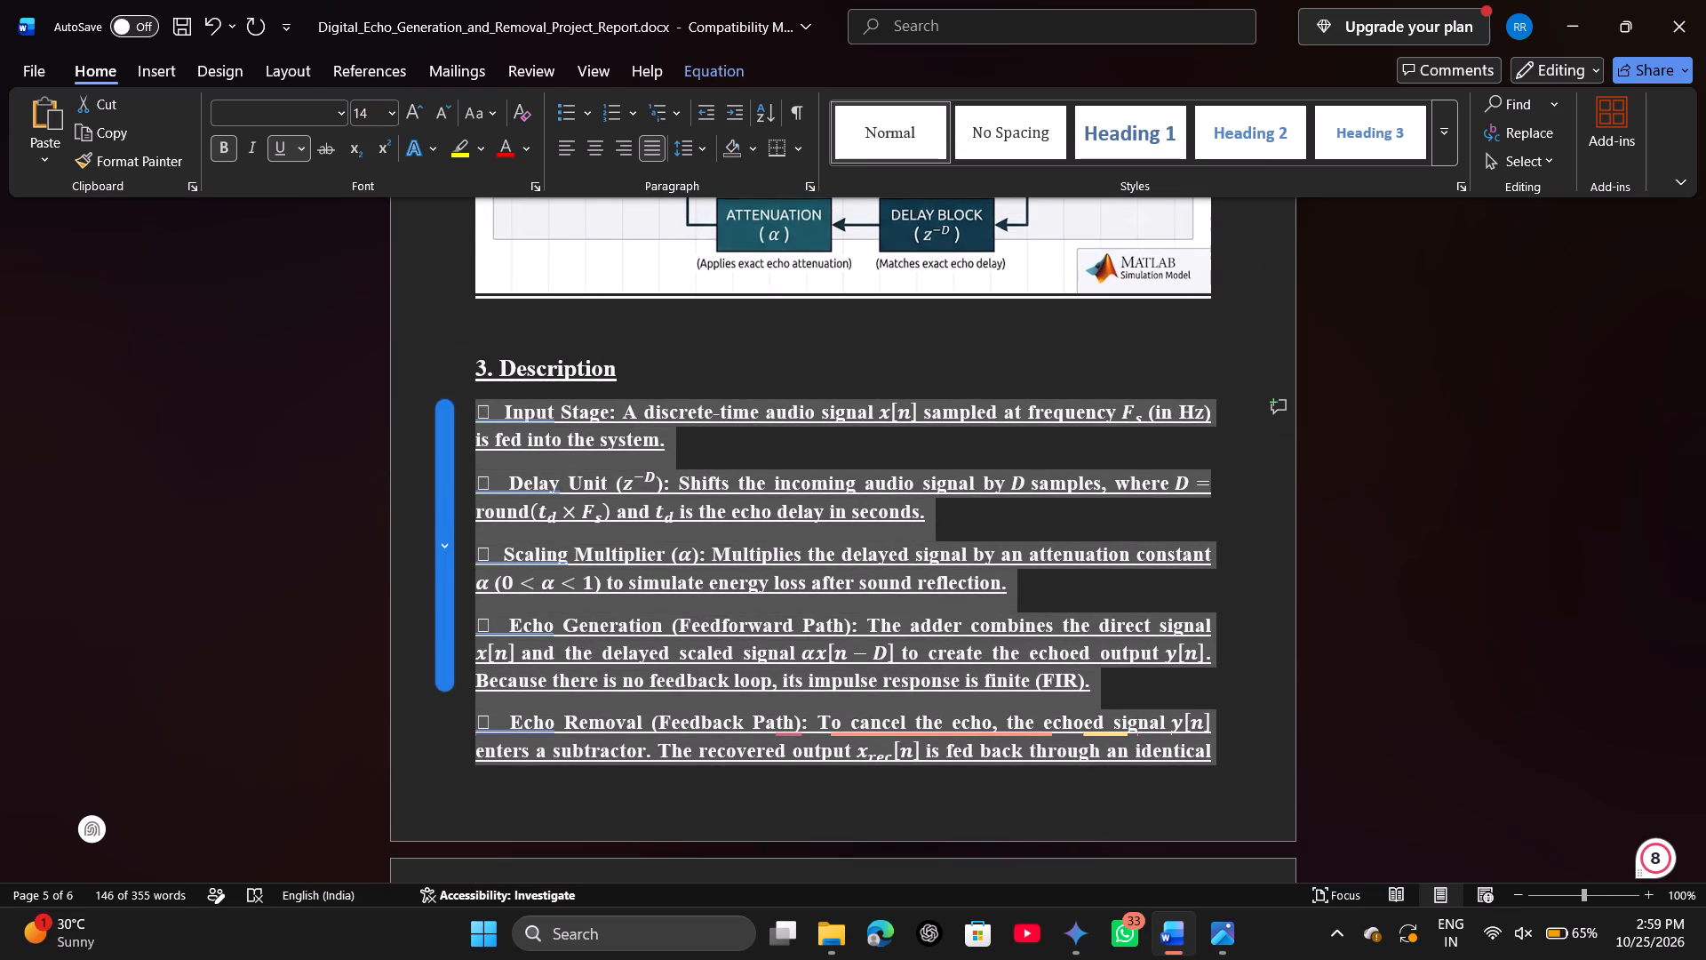
pyautogui.scroll(8, 1092, 388)
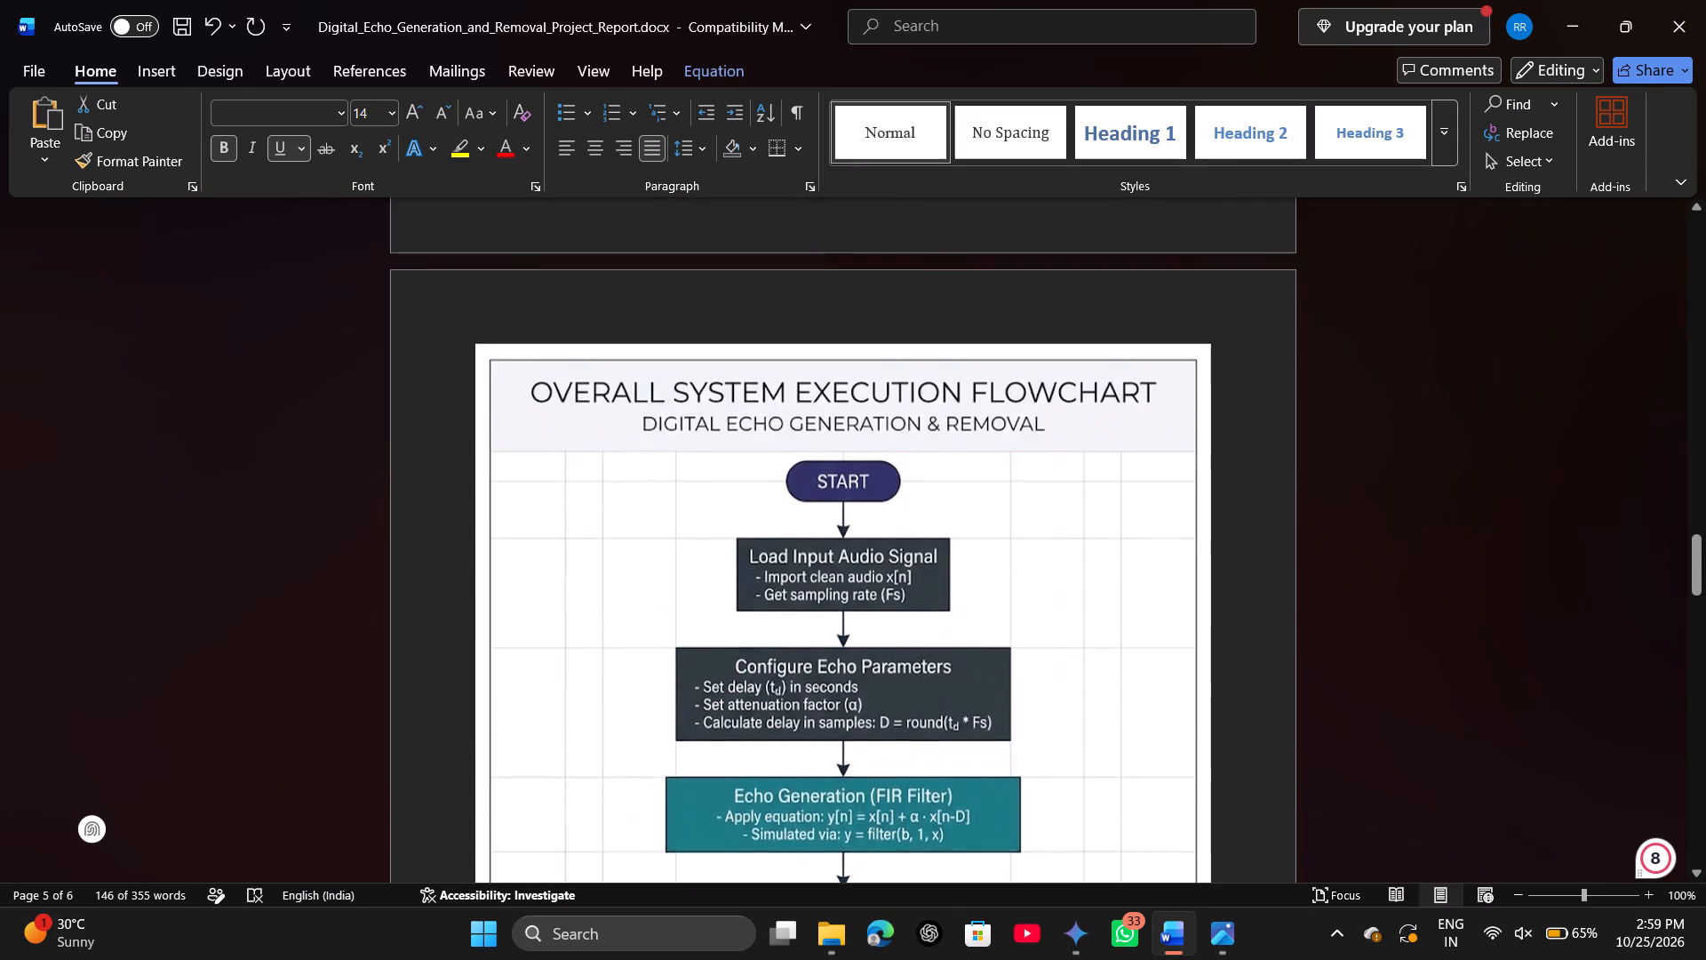
pyautogui.scroll(-7, 1092, 388)
pyautogui.scroll(1, 1092, 388)
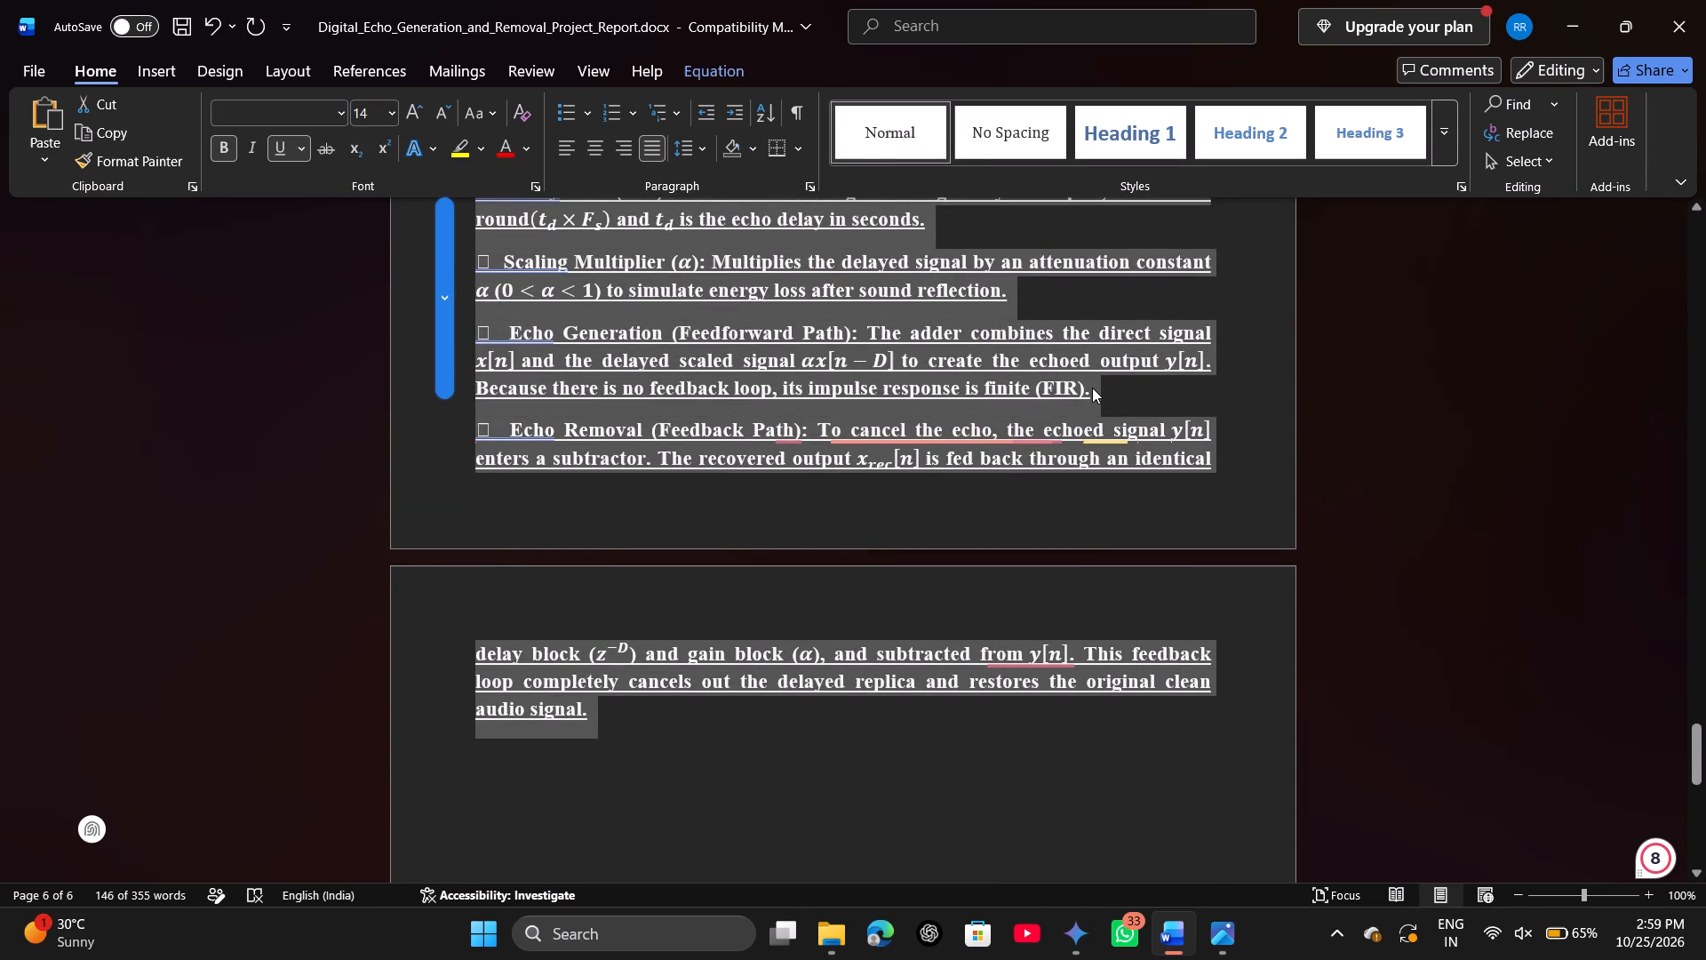
pyautogui.scroll(8, 1092, 388)
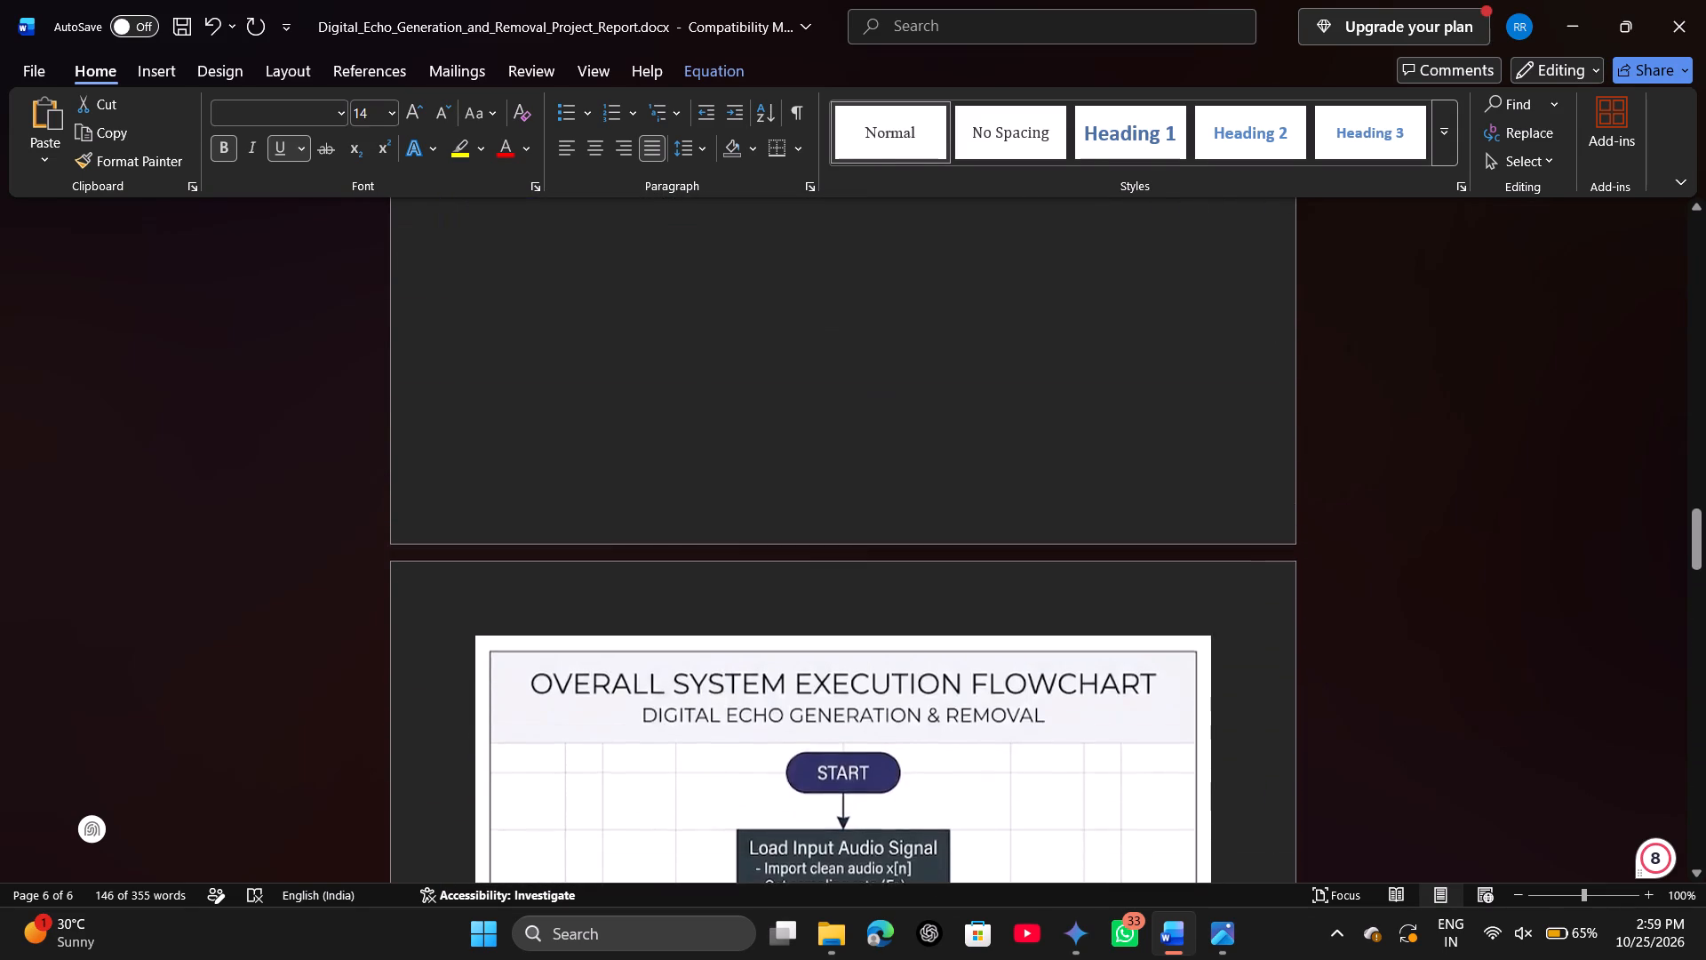
pyautogui.scroll(4, 1092, 388)
# Shrink the overall system execution flowchart image slightly from its corner to fit it directly under the section 2 heading.
pyautogui.scroll(-1, 1092, 388)
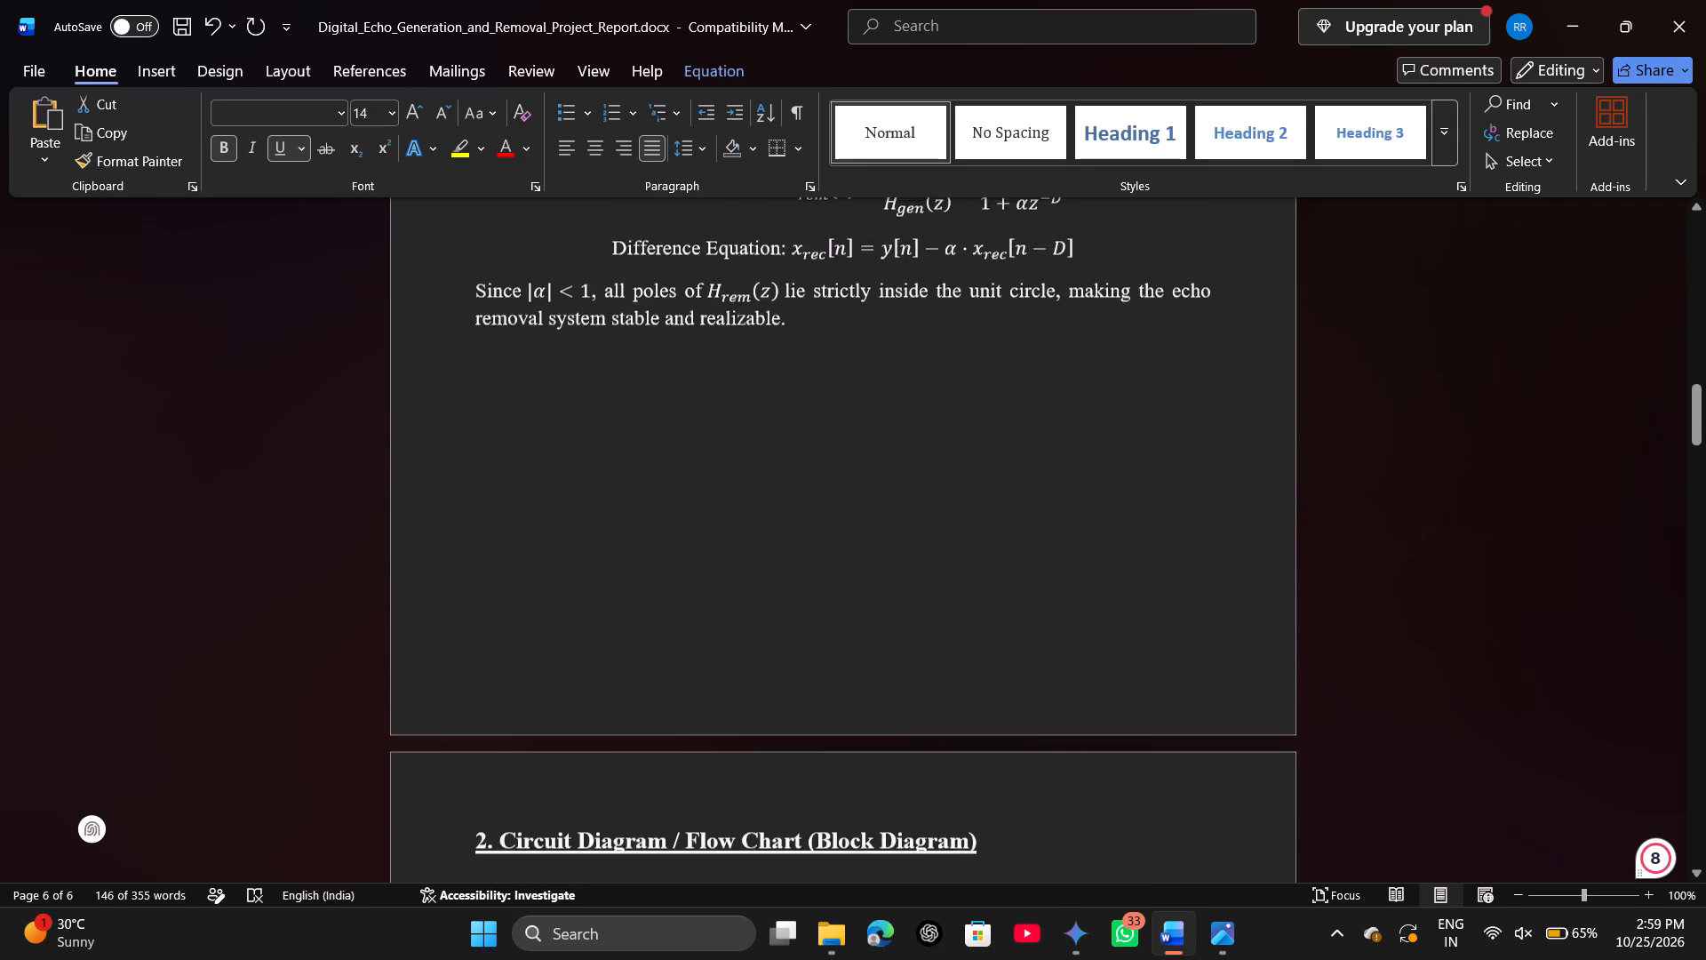
pyautogui.scroll(-5, 1092, 388)
pyautogui.scroll(1, 1092, 388)
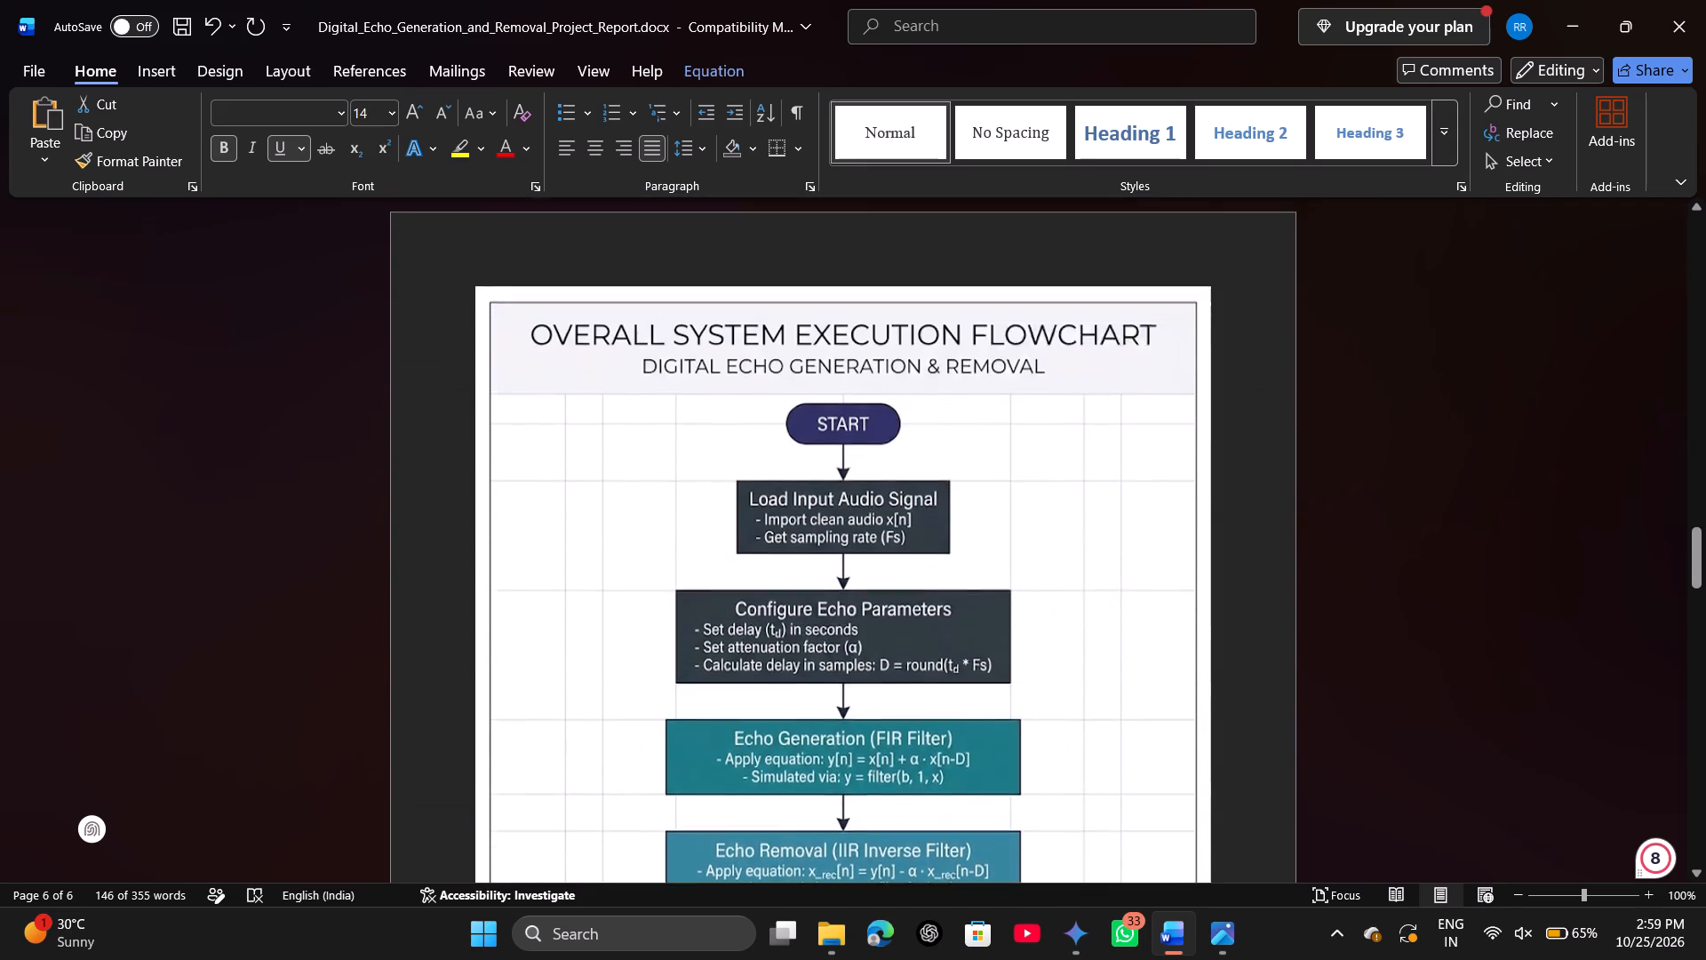
pyautogui.scroll(1, 1092, 388)
pyautogui.click(459, 434)
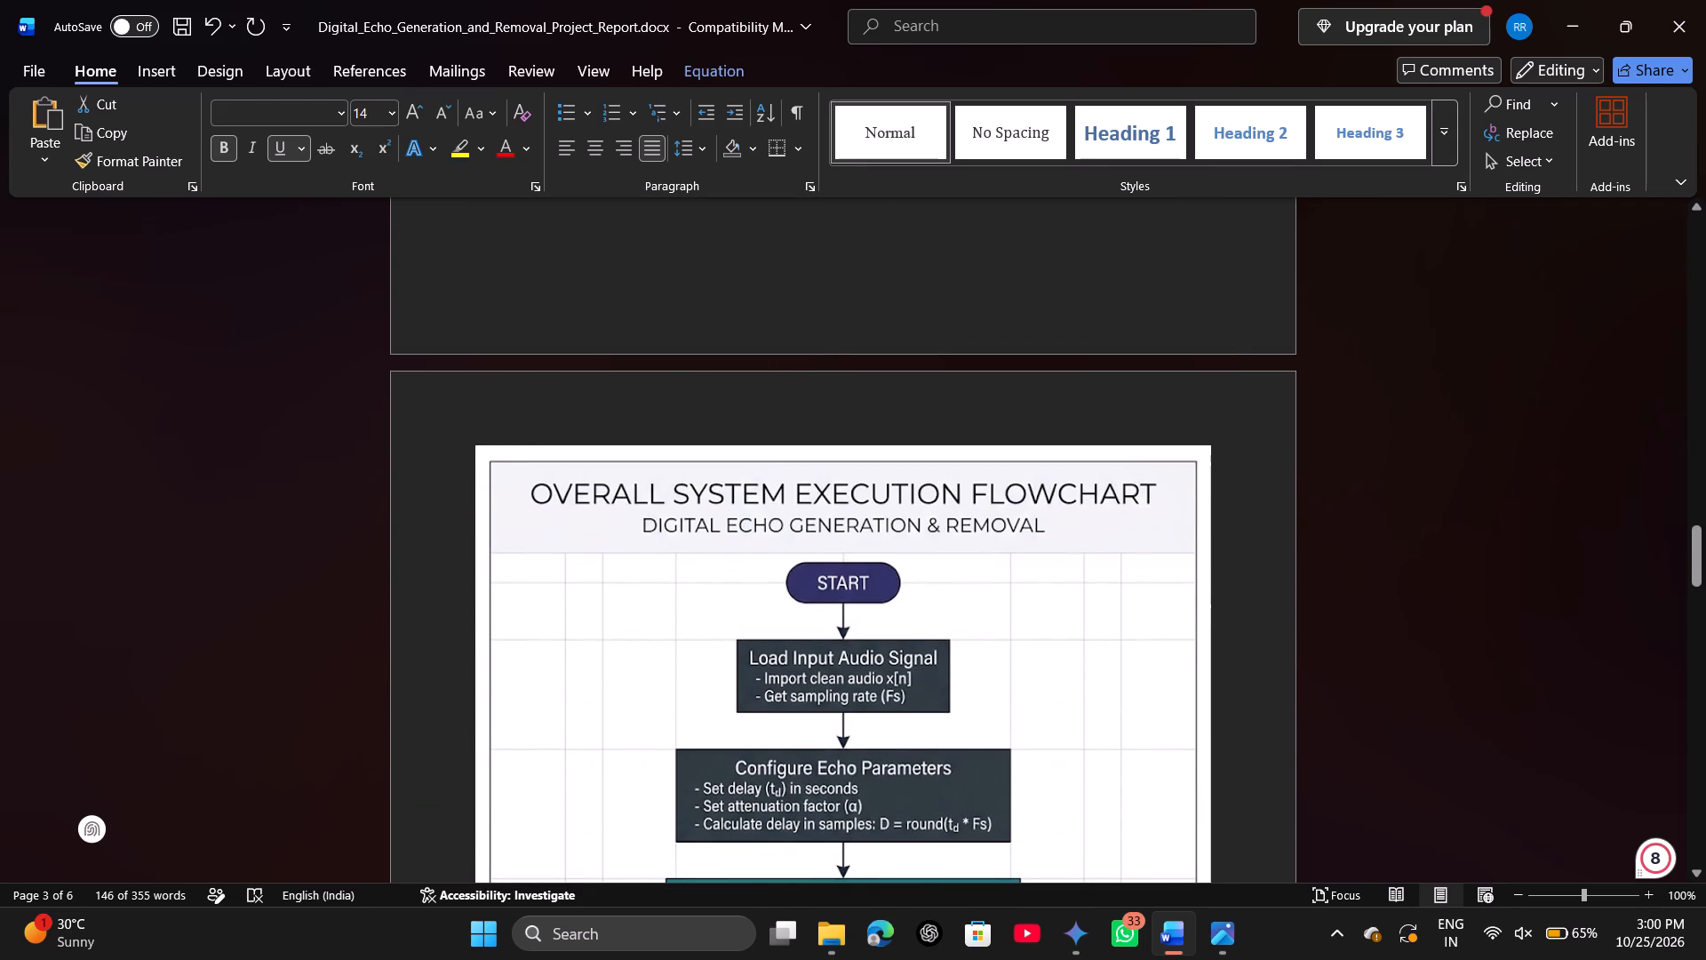
pyautogui.click(482, 450)
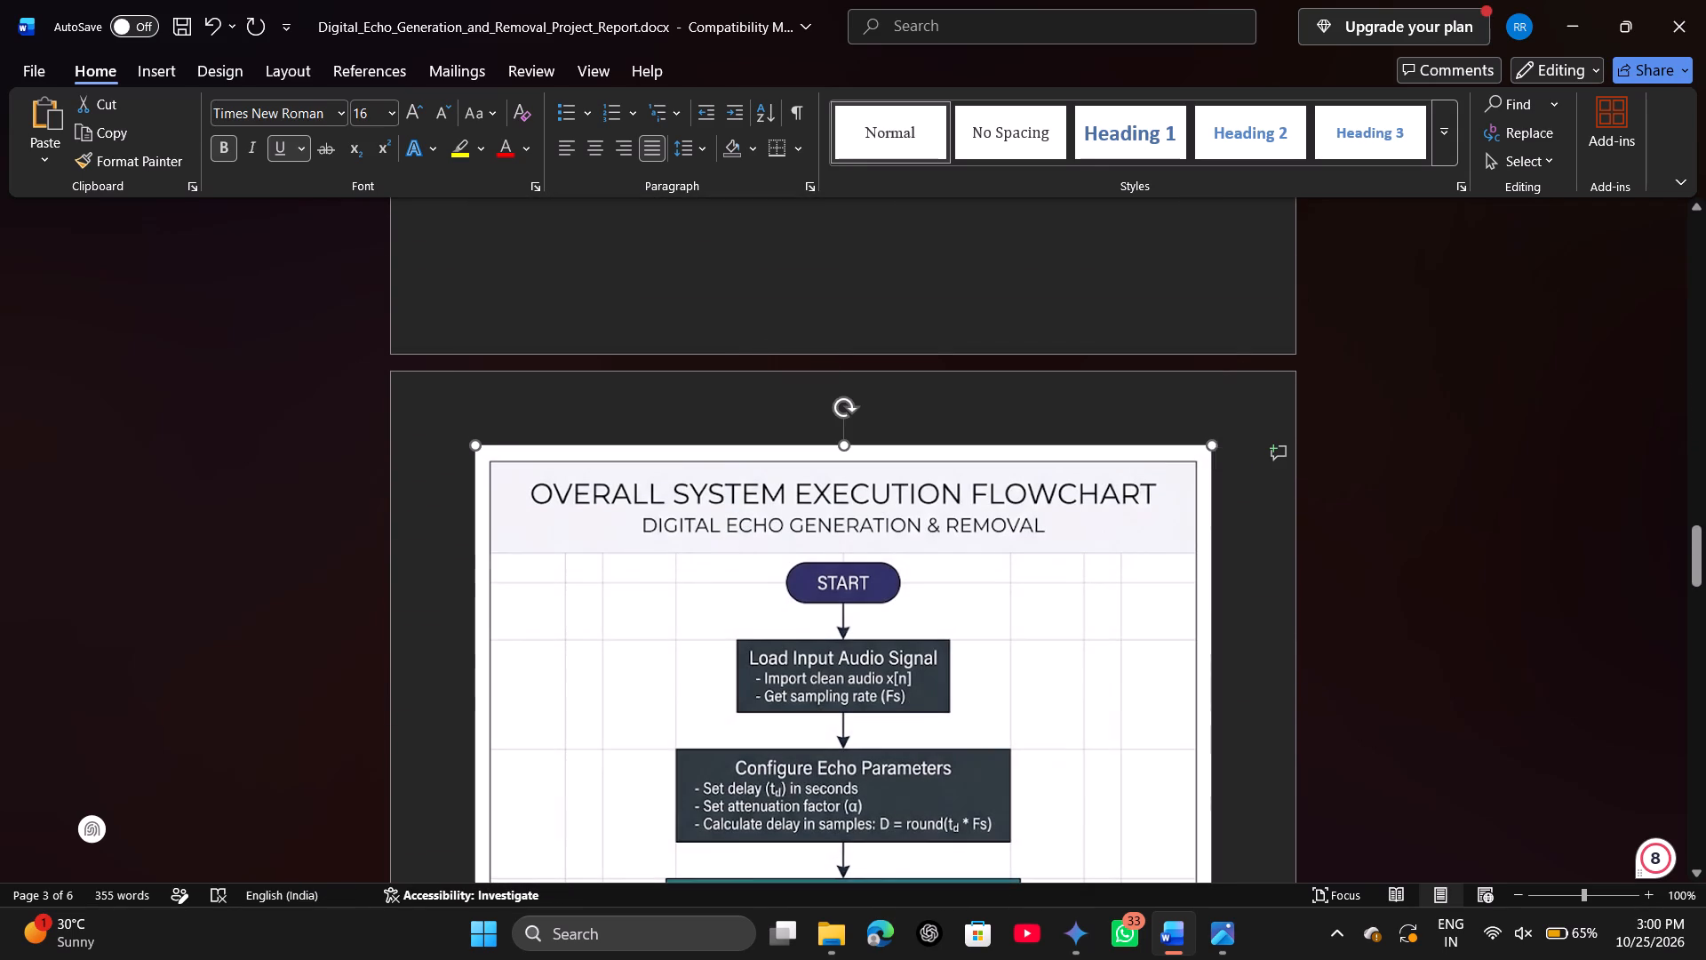
pyautogui.moveTo(477, 446); pyautogui.dragTo(490, 474)
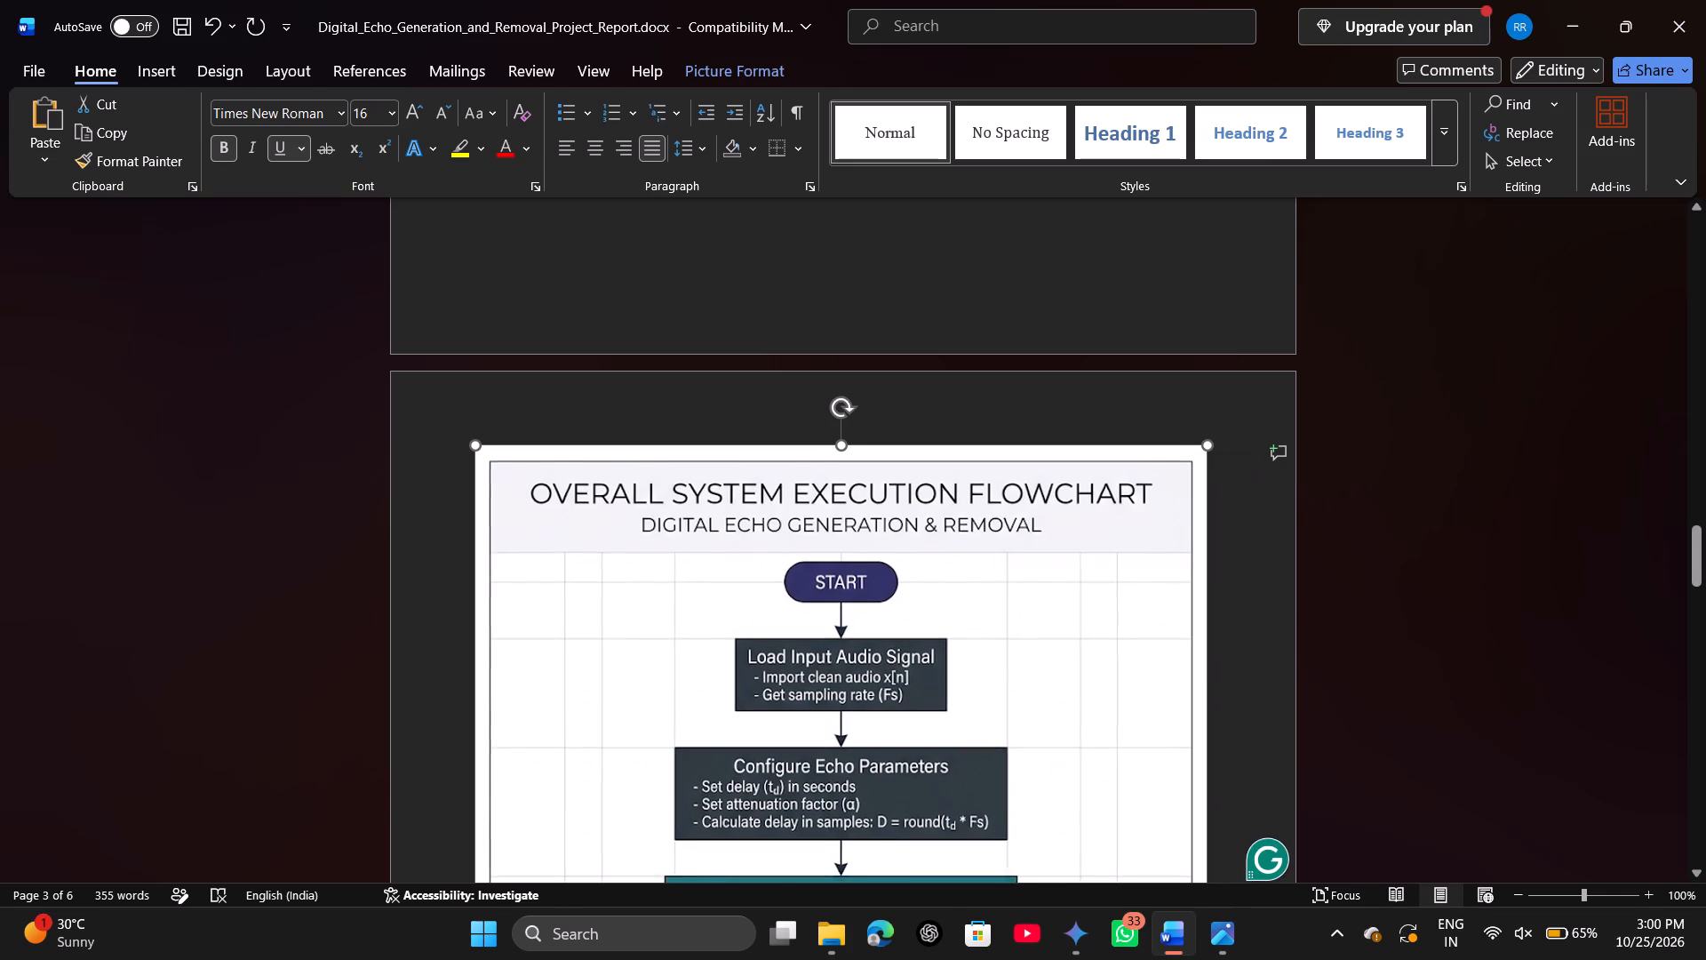
pyautogui.moveTo(490, 474); pyautogui.dragTo(504, 500)
# Check how the resized flowchart, the block diagram and the section 3 description are laid out across the pages.
pyautogui.scroll(1, 720, 410)
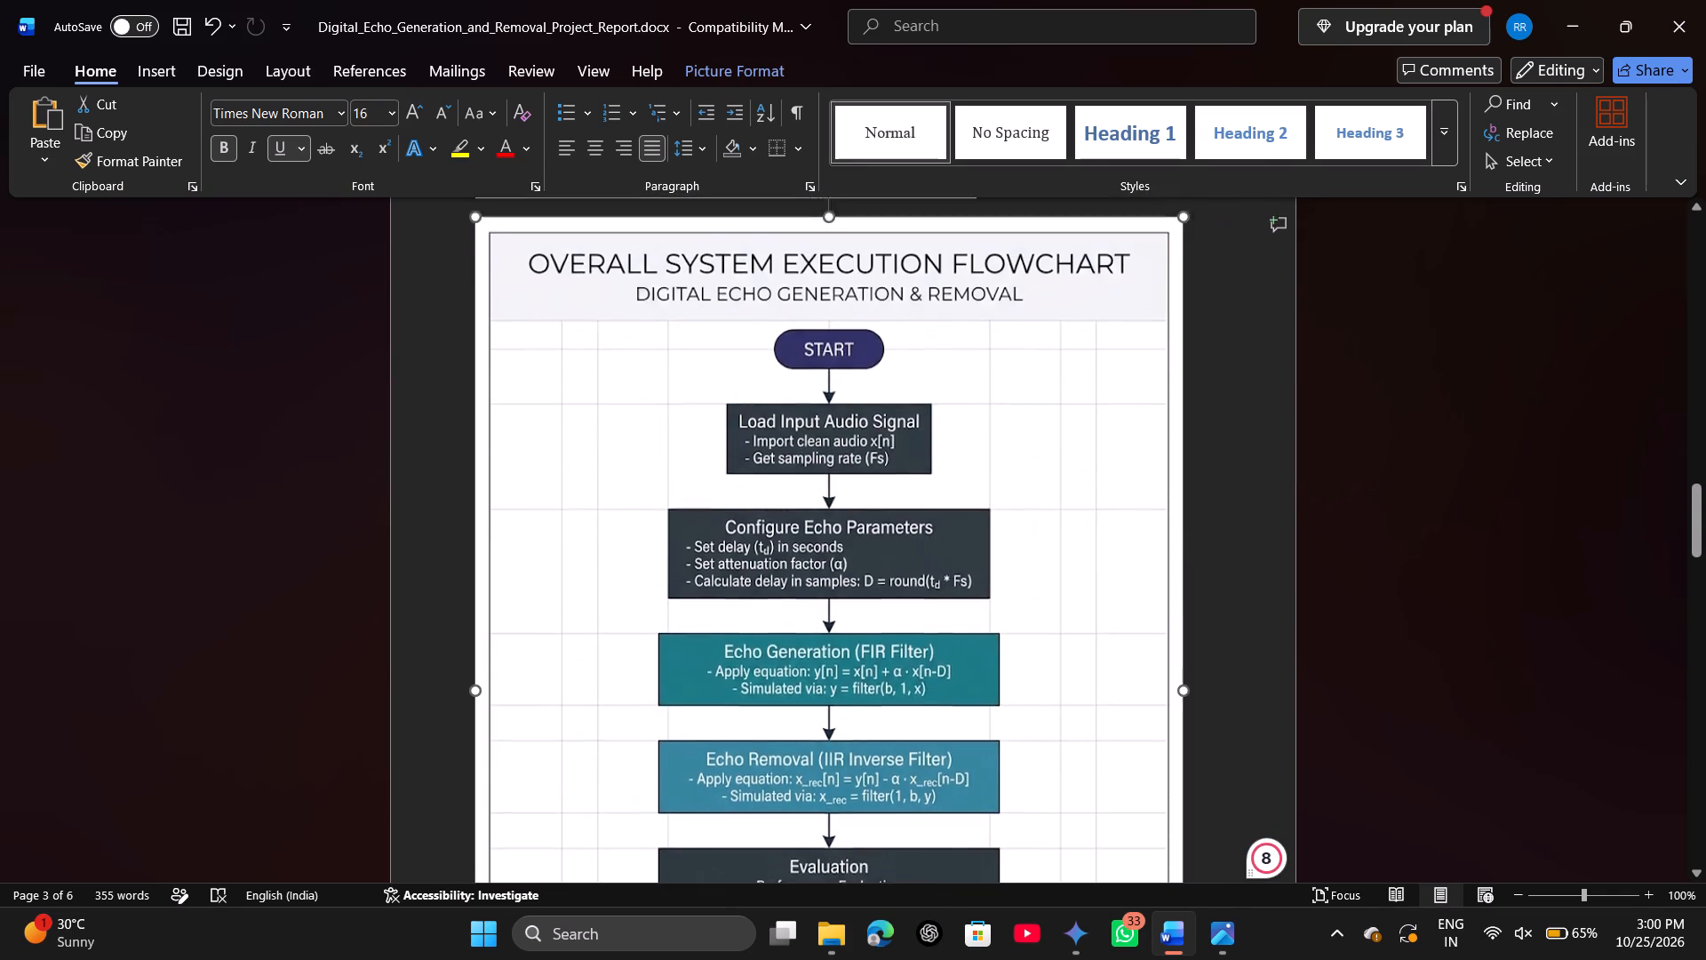
pyautogui.scroll(1, 720, 410)
pyautogui.scroll(-5, 720, 410)
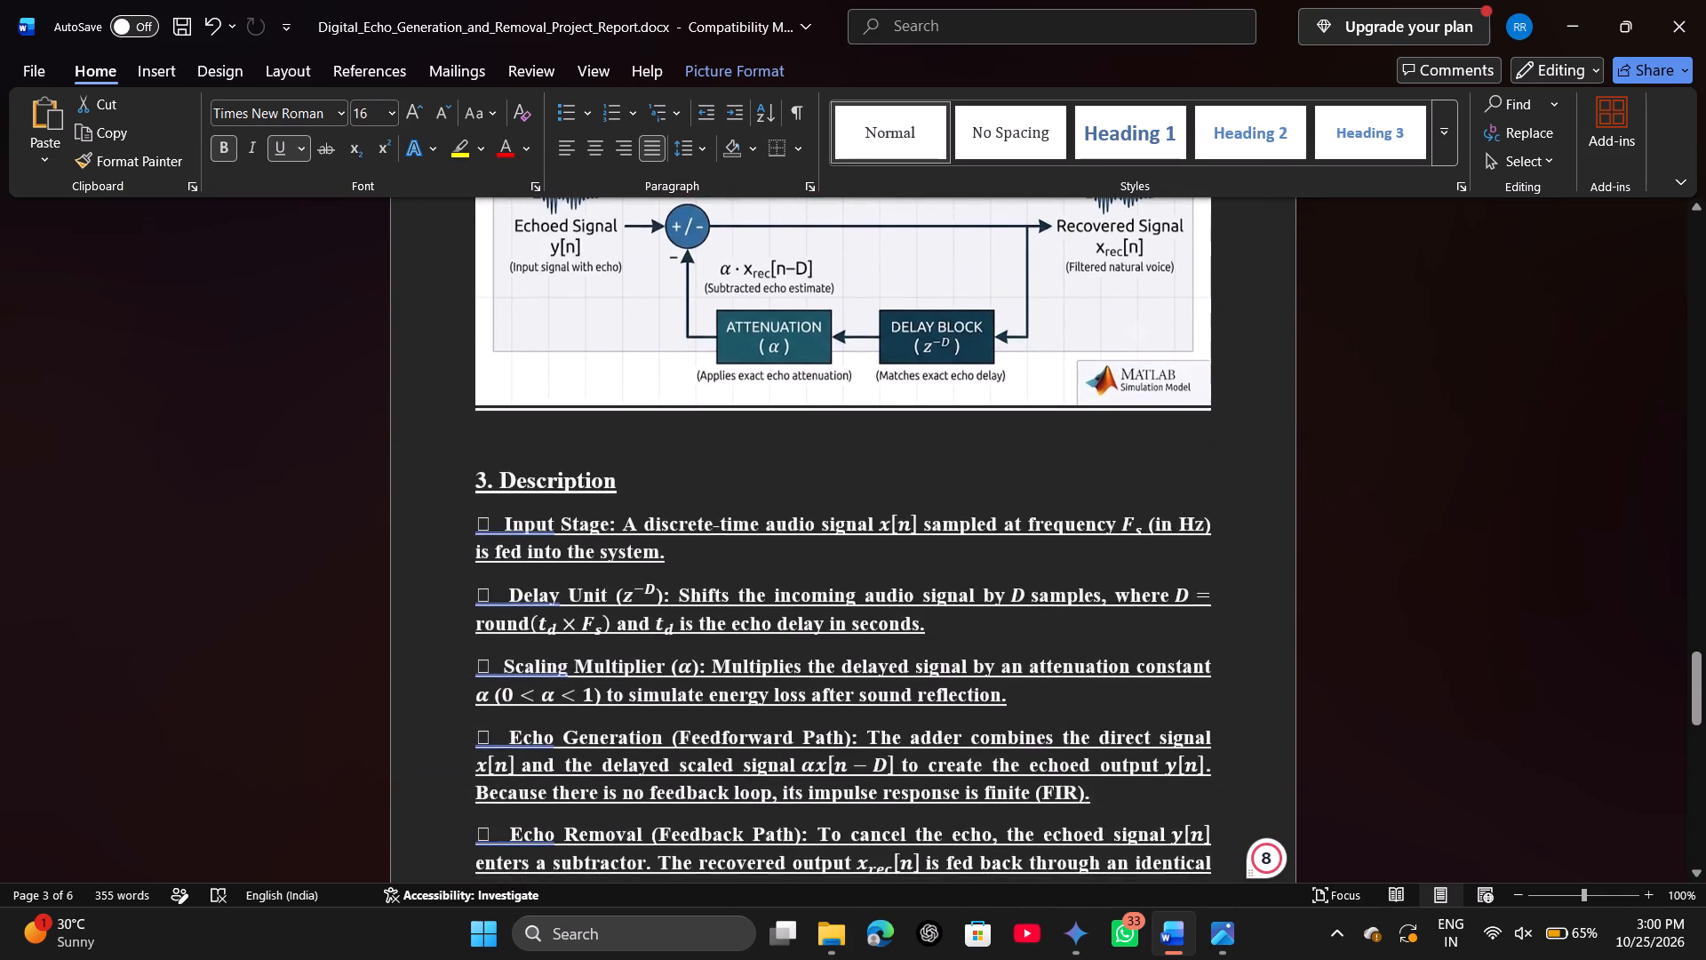
pyautogui.scroll(-1, 720, 410)
pyautogui.scroll(2, 720, 410)
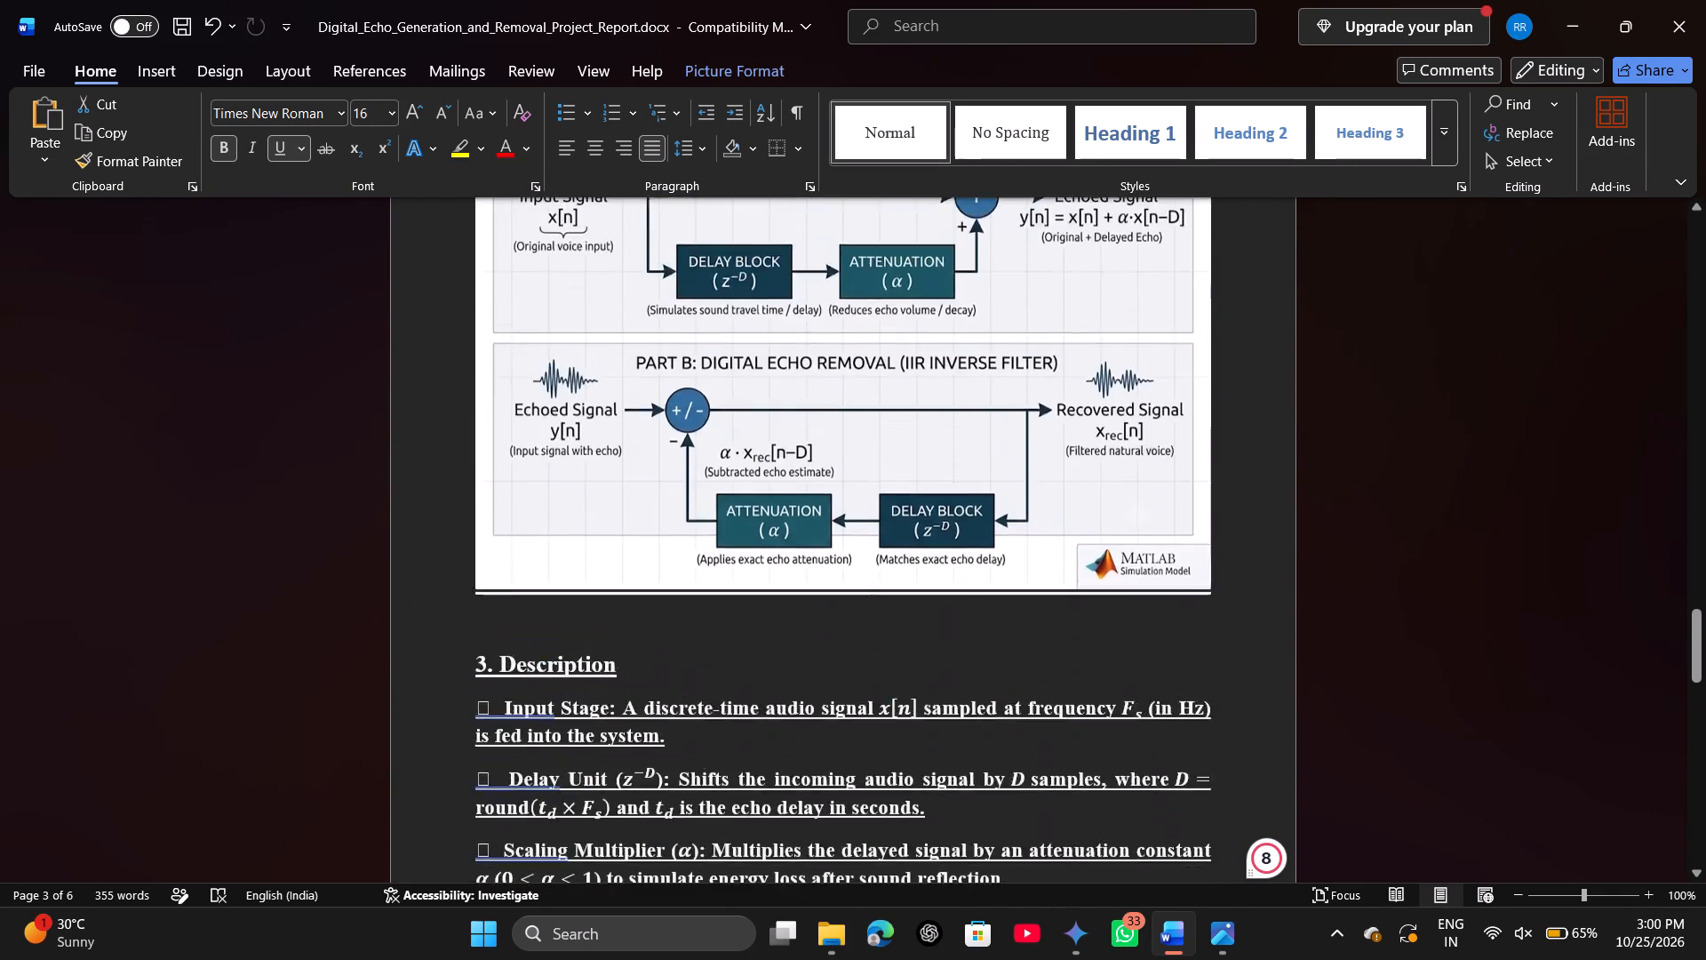
# Set the font size of the entire Introduction body text, from the echo definition through the closing stability sentence, to 12 pt.
pyautogui.scroll(7, 720, 410)
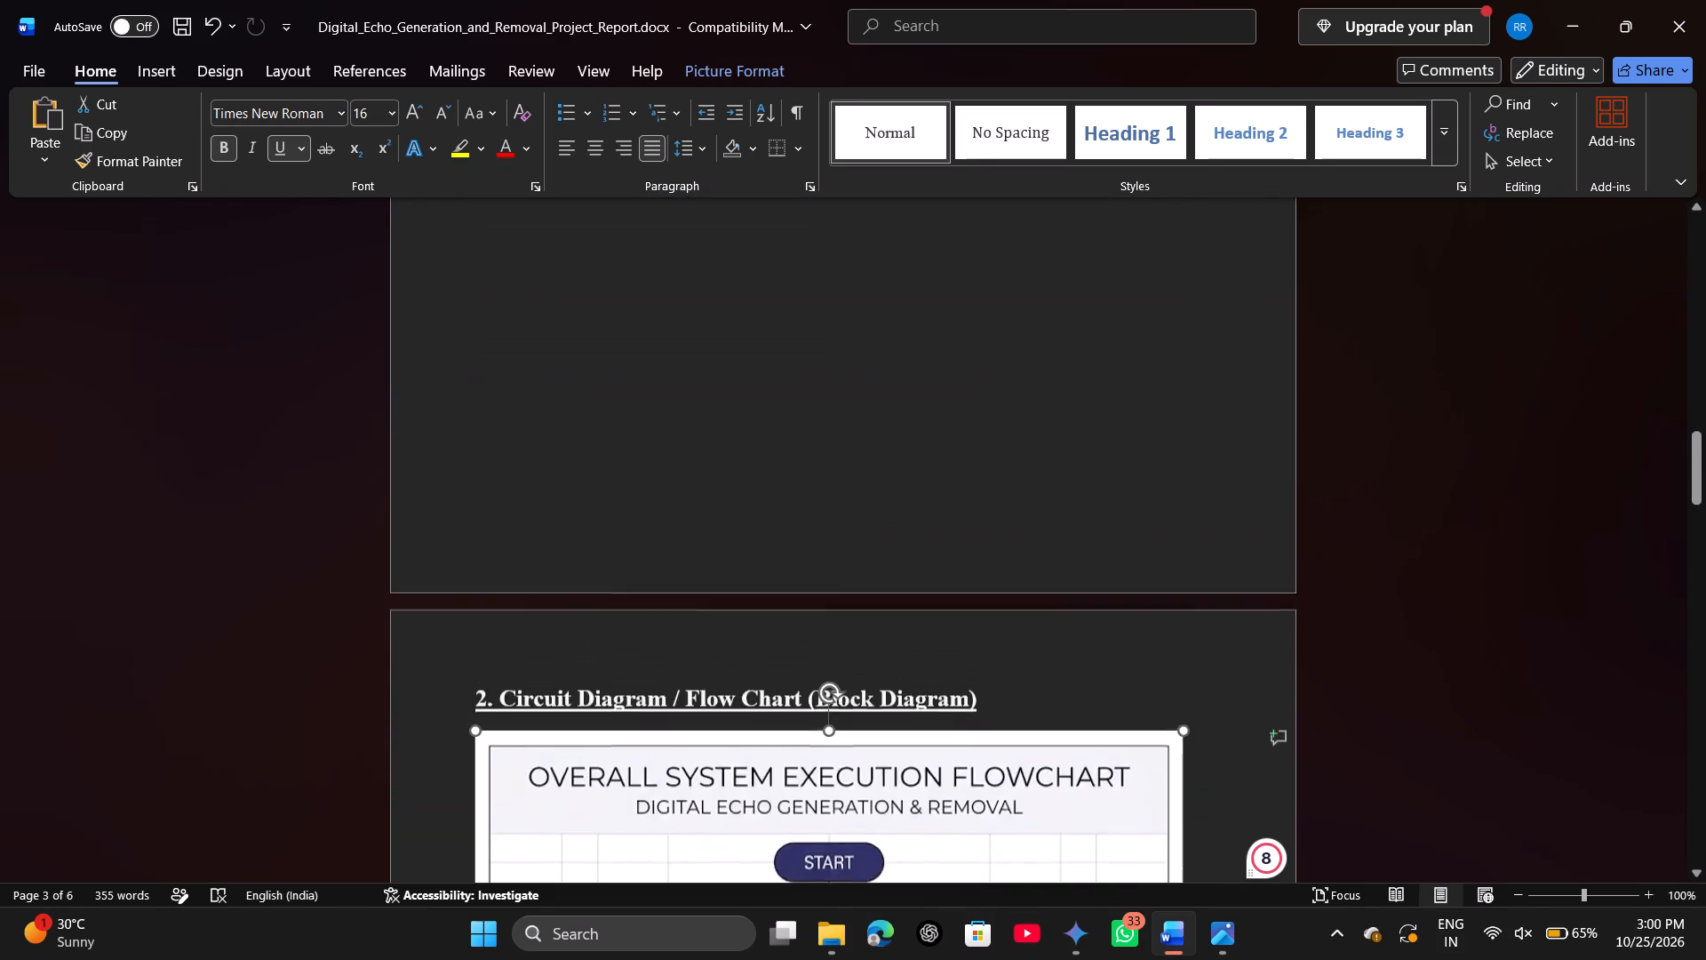
pyautogui.scroll(4, 720, 410)
pyautogui.scroll(-1, 720, 410)
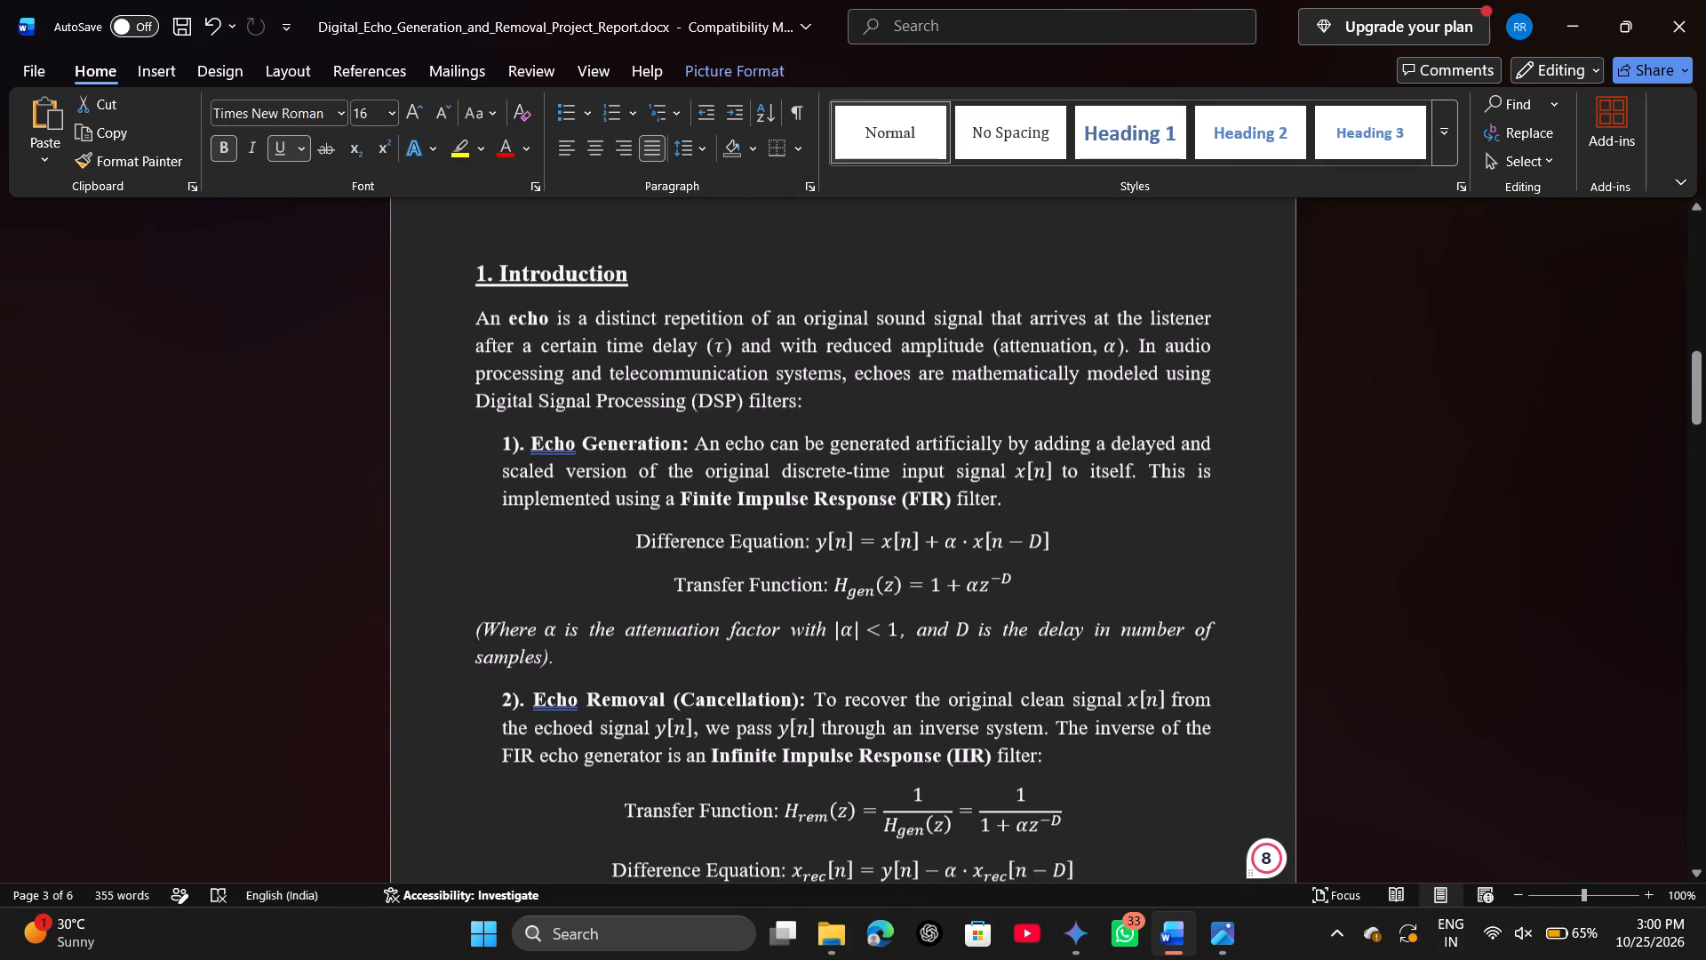
pyautogui.moveTo(471, 303); pyautogui.dragTo(503, 315)
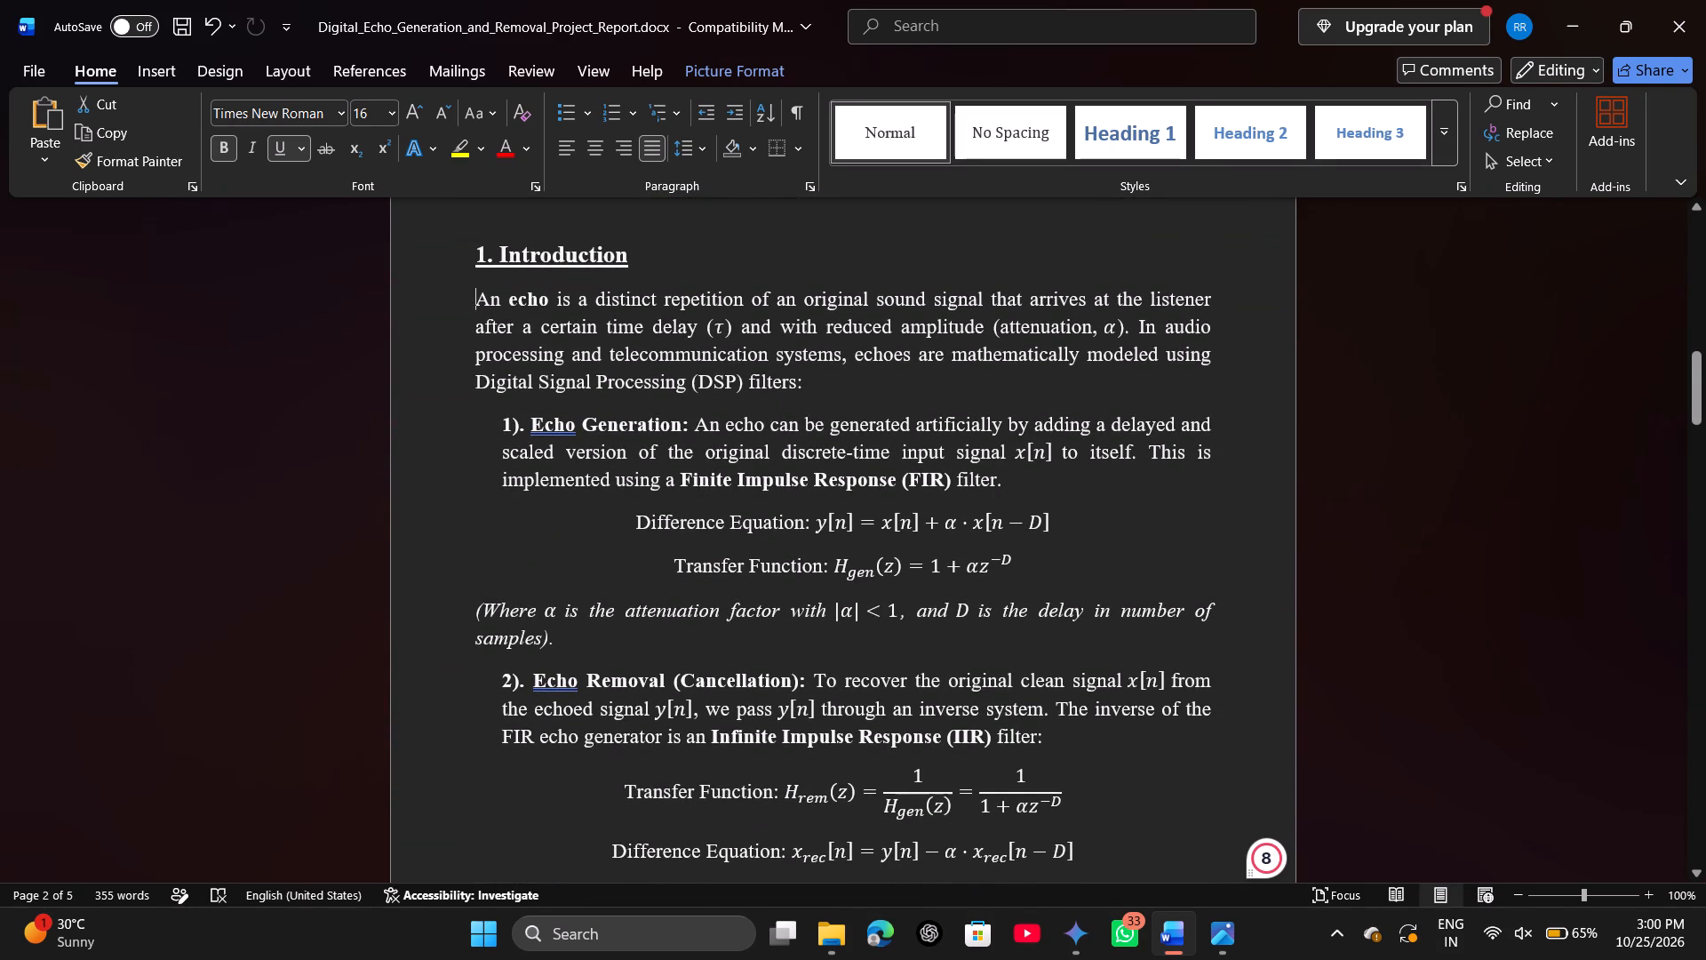
pyautogui.moveTo(503, 315); pyautogui.dragTo(892, 528)
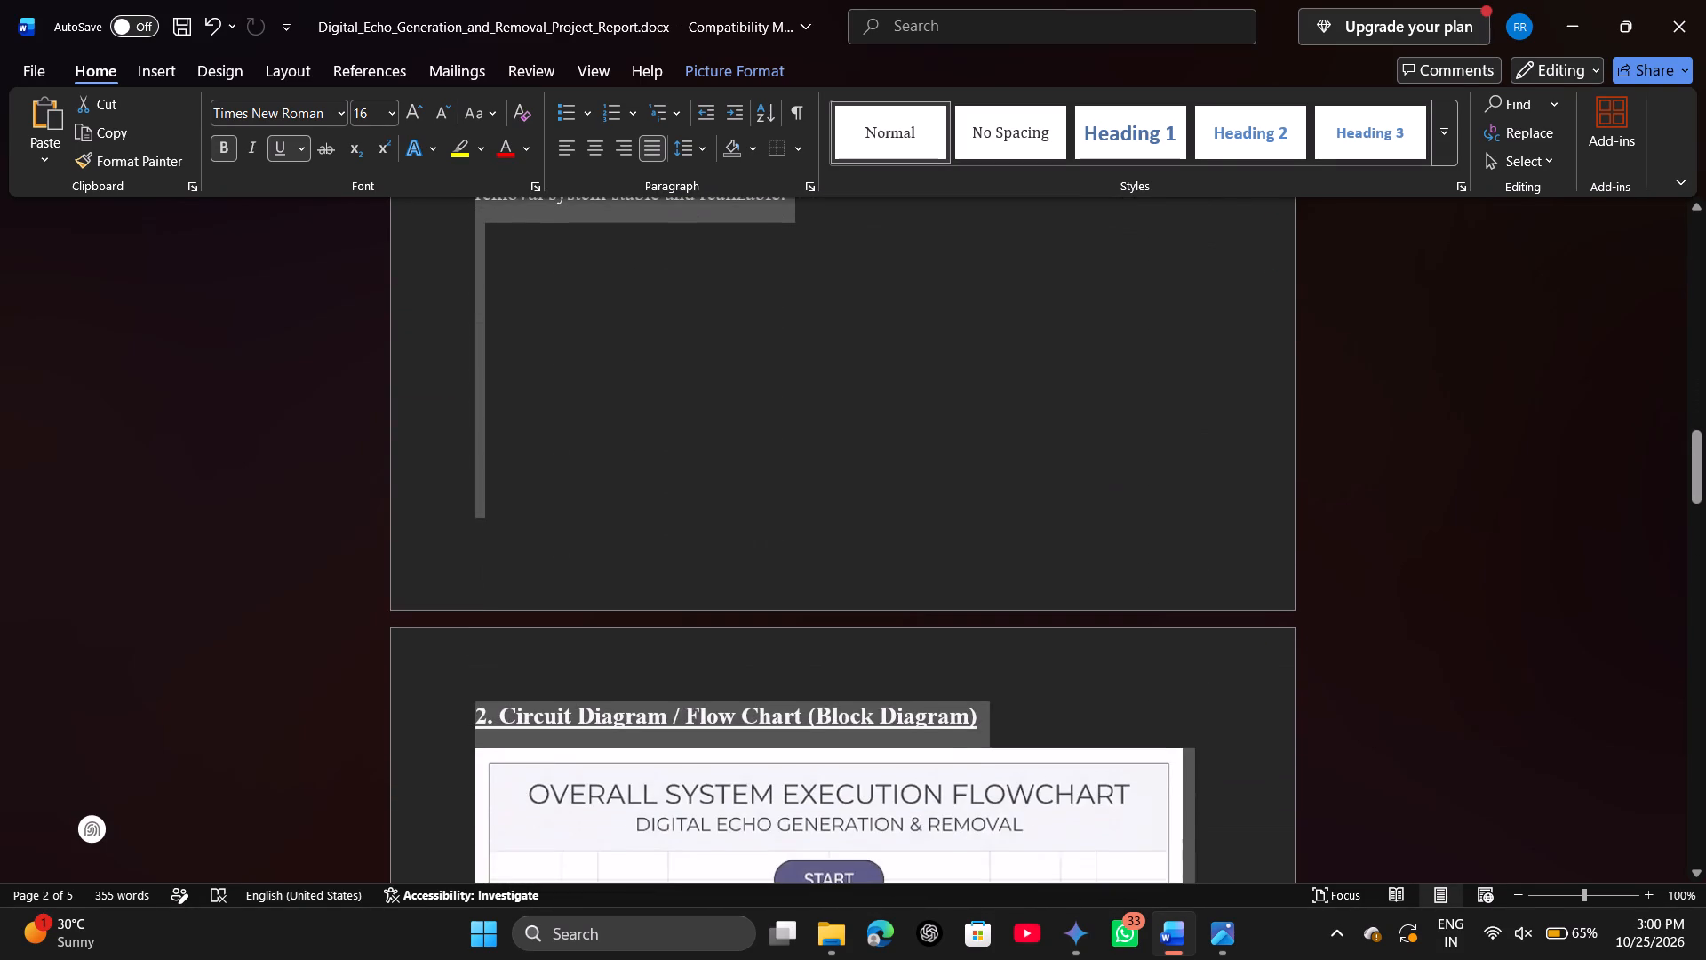
pyautogui.moveTo(892, 528); pyautogui.dragTo(806, 209)
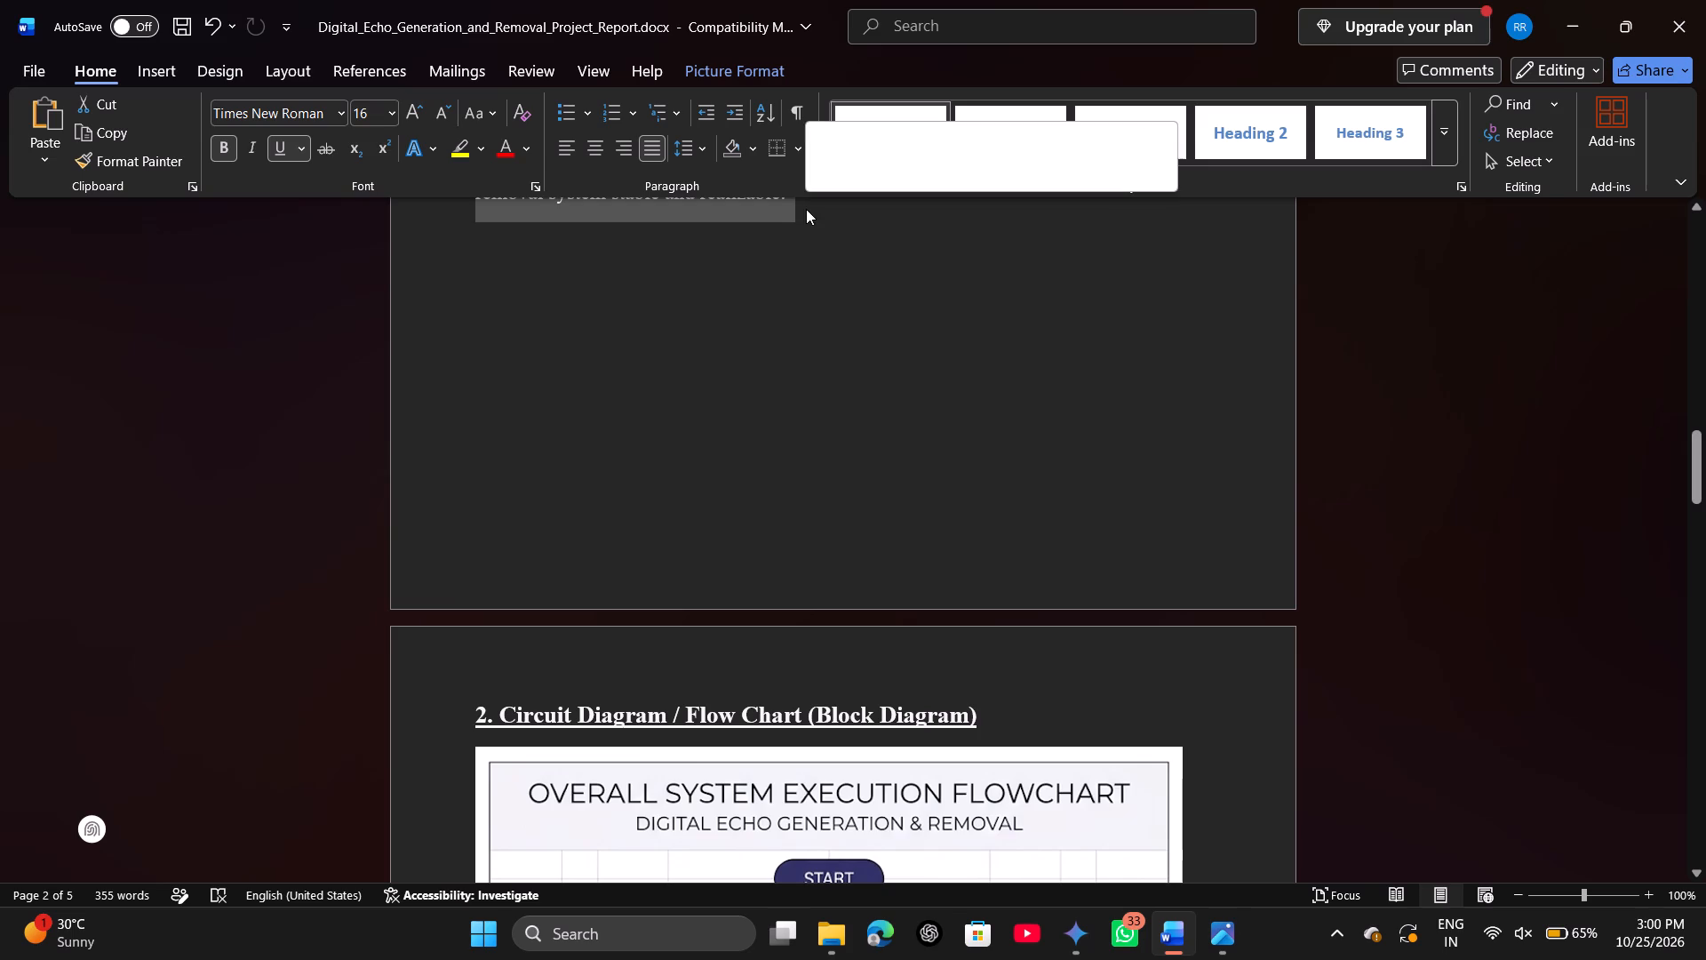
pyautogui.scroll(1, 820, 236)
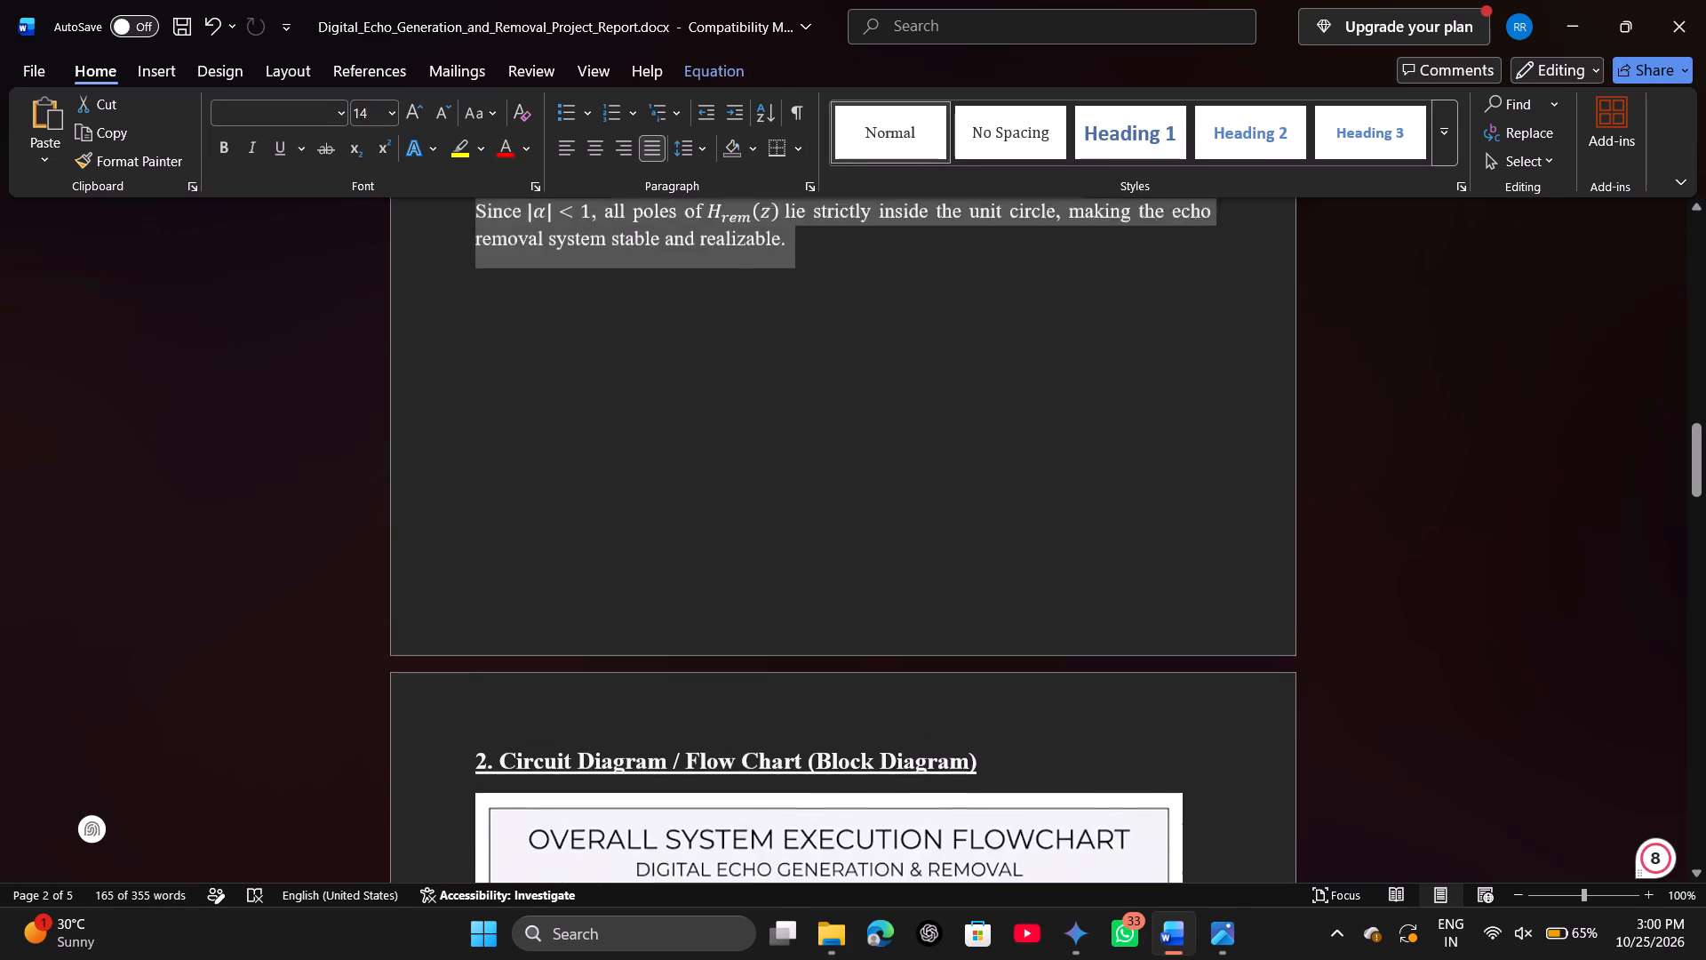
pyautogui.scroll(1, 820, 236)
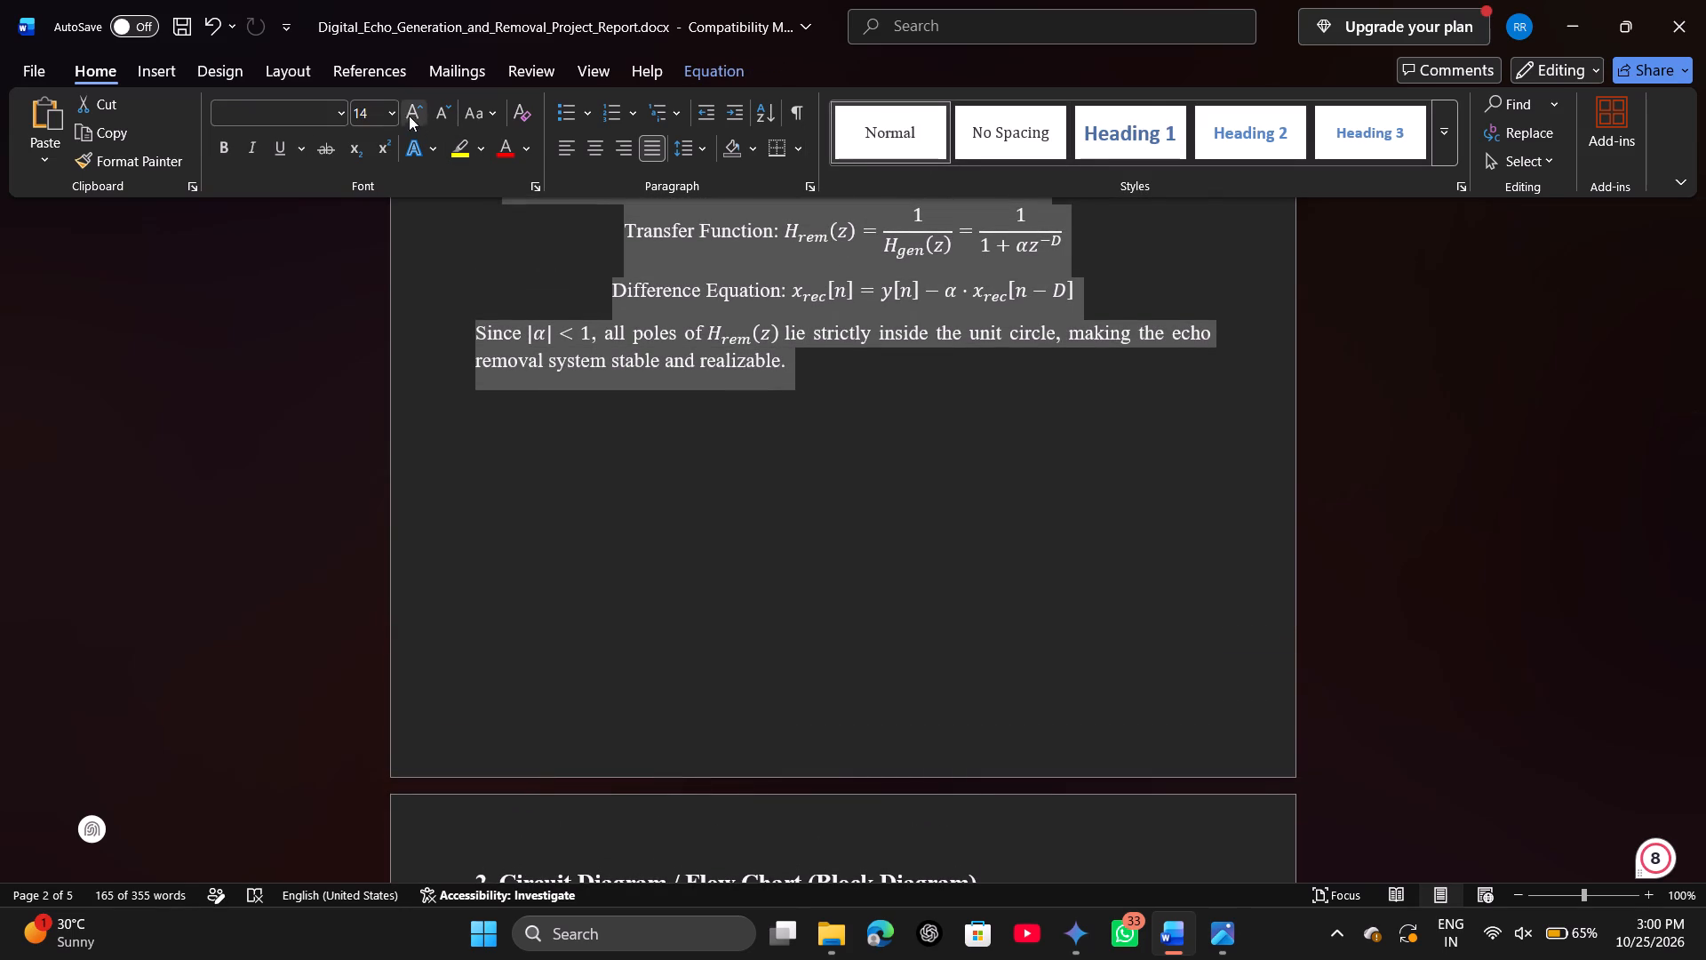
pyautogui.click(393, 108)
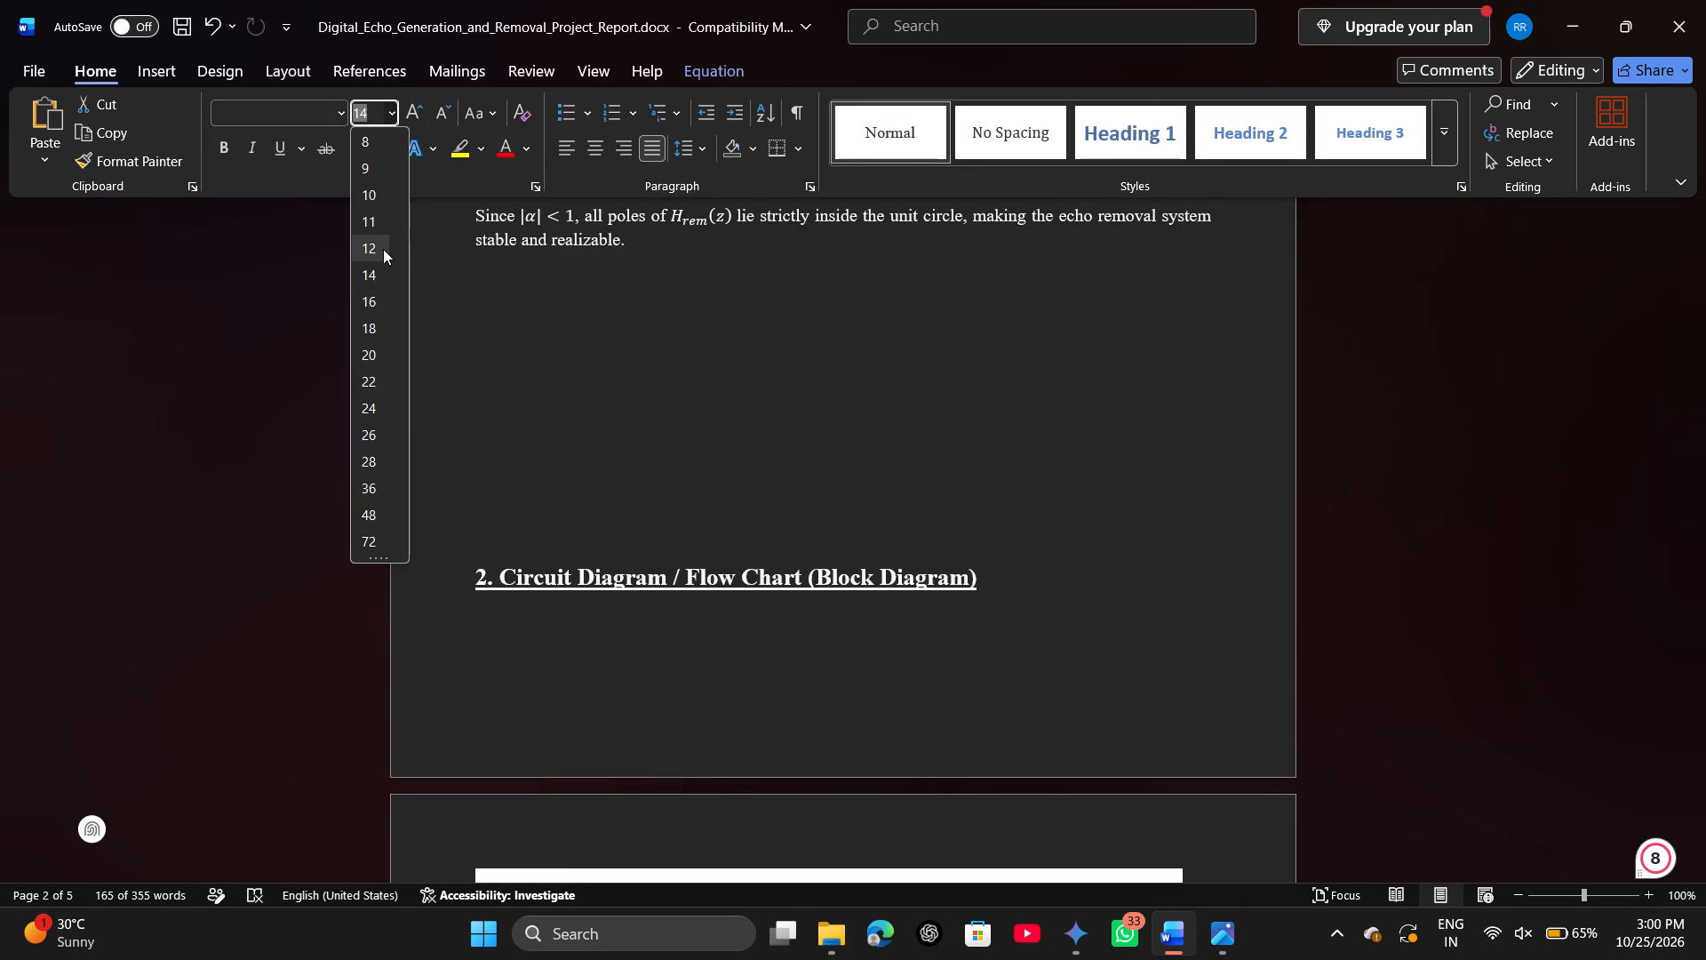
pyautogui.click(383, 249)
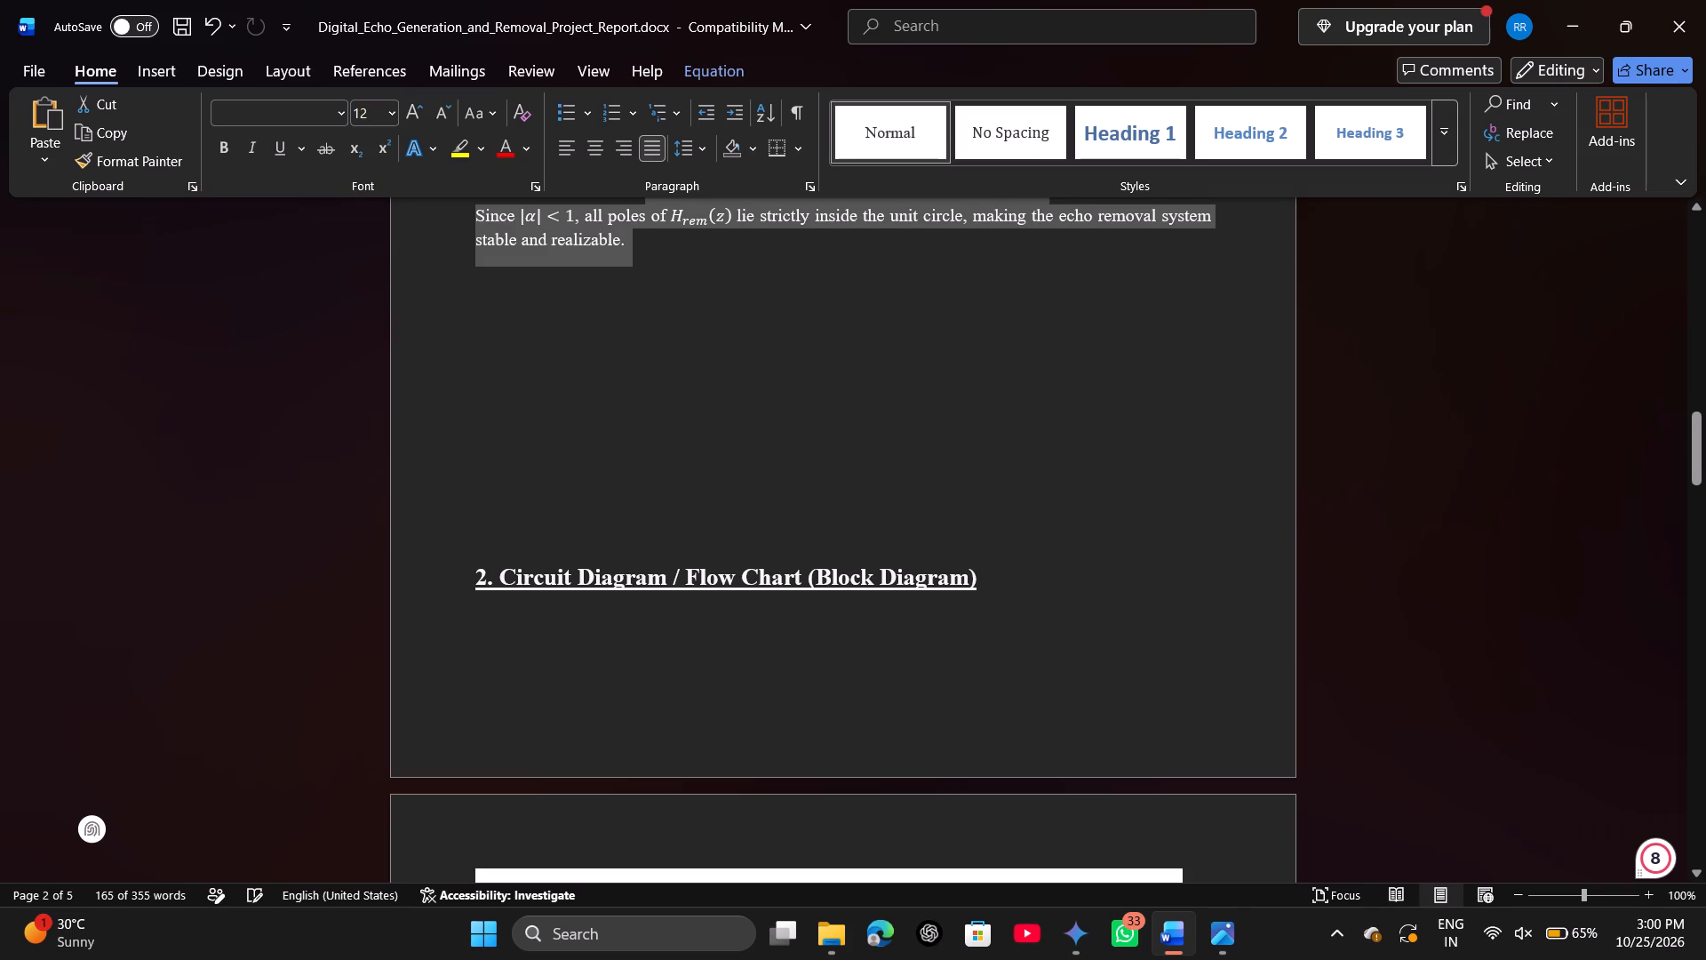
# Insert three blank lines before the "2. Circuit Diagram / Flow Chart (Block Diagram)" heading to push it onto the flowchart page.
pyautogui.click(476, 573)
pyautogui.press('Return')
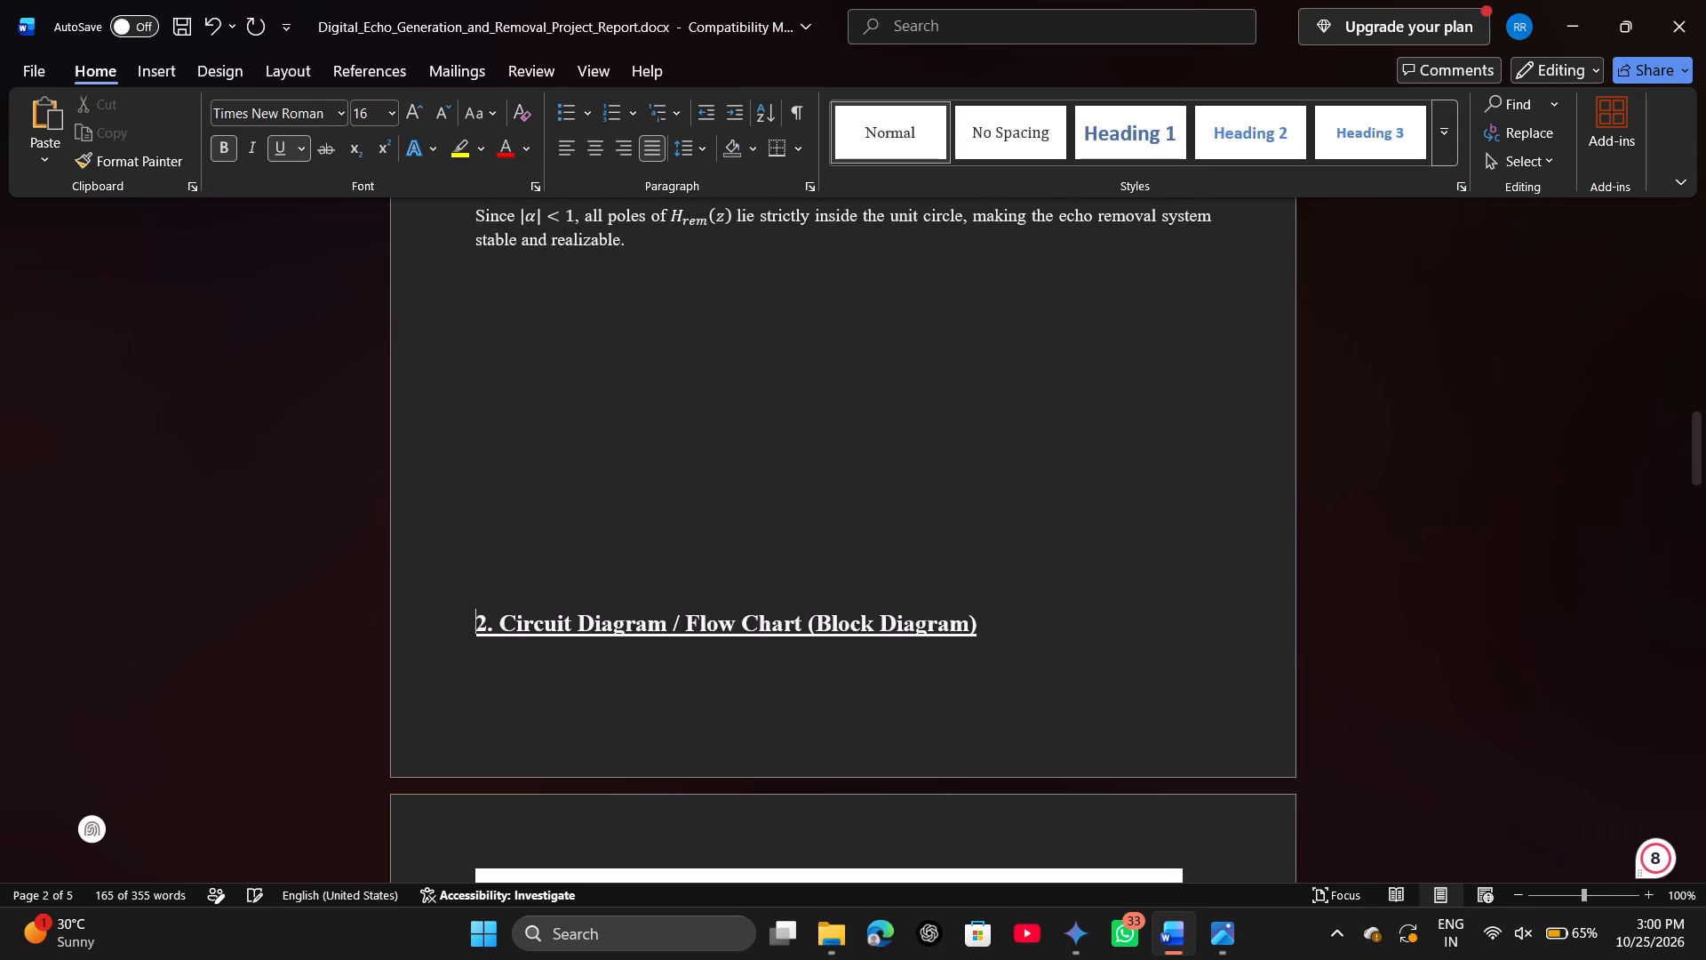
pyautogui.press('Return')
pyautogui.press('Return')
# Set the font size of all five description paragraphs under the "3. Description" heading to 12 pt.
pyautogui.scroll(-4, 476, 573)
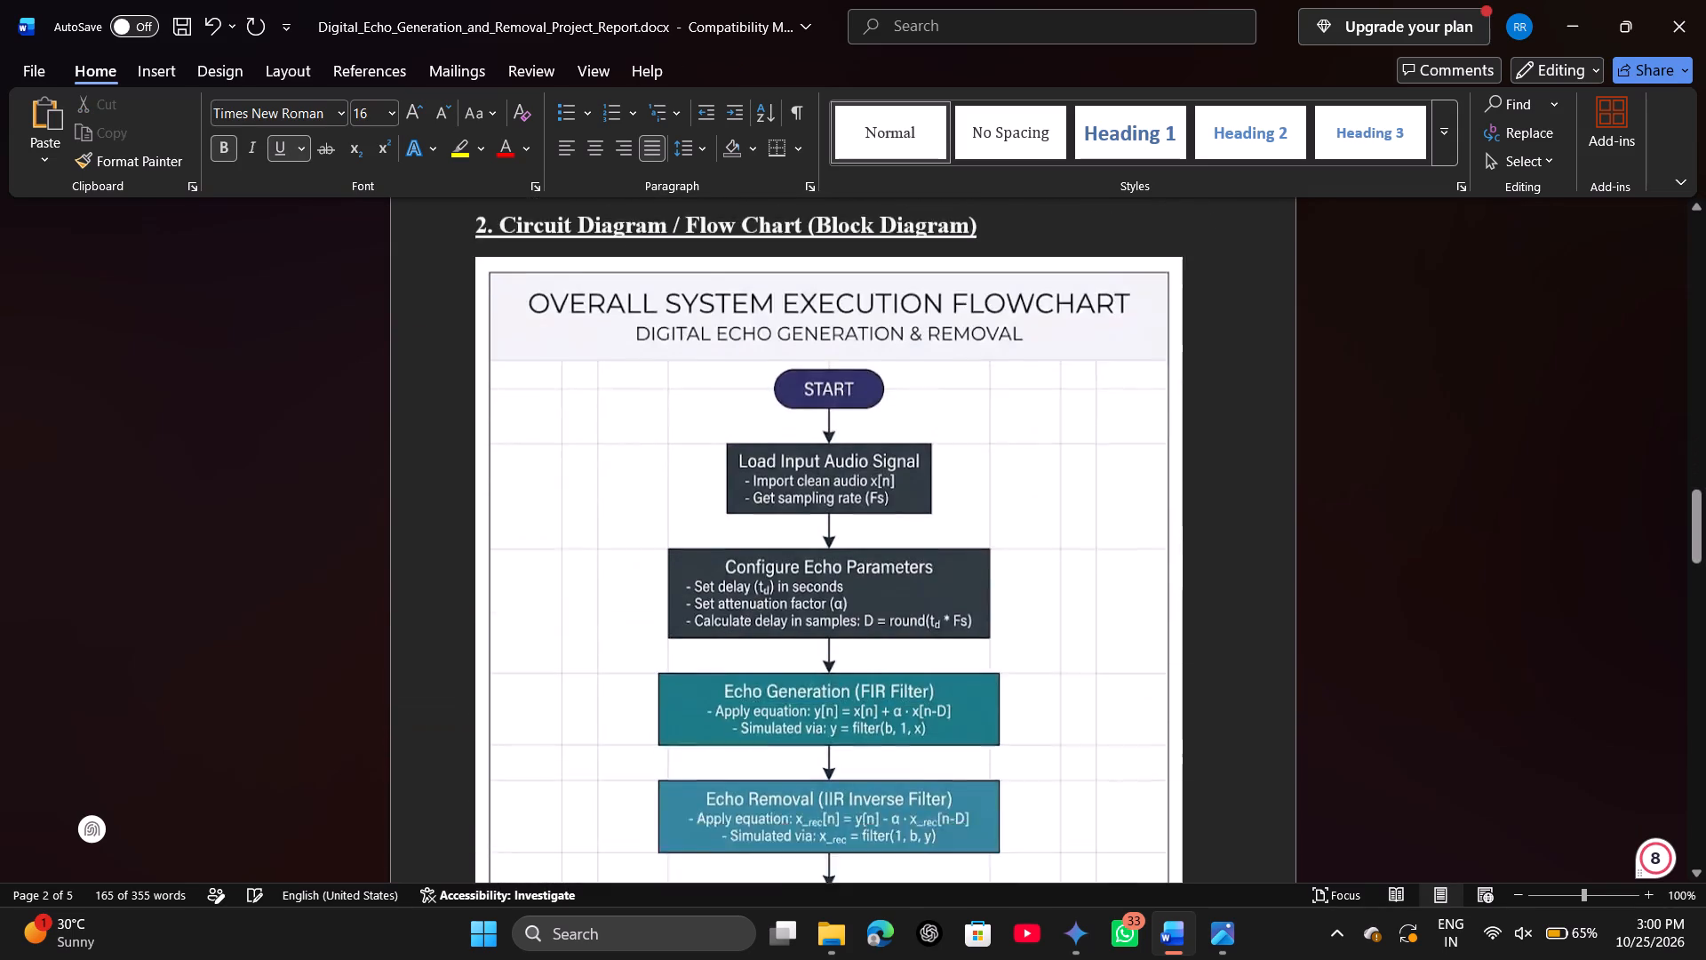
pyautogui.scroll(-5, 476, 573)
pyautogui.scroll(3, 476, 573)
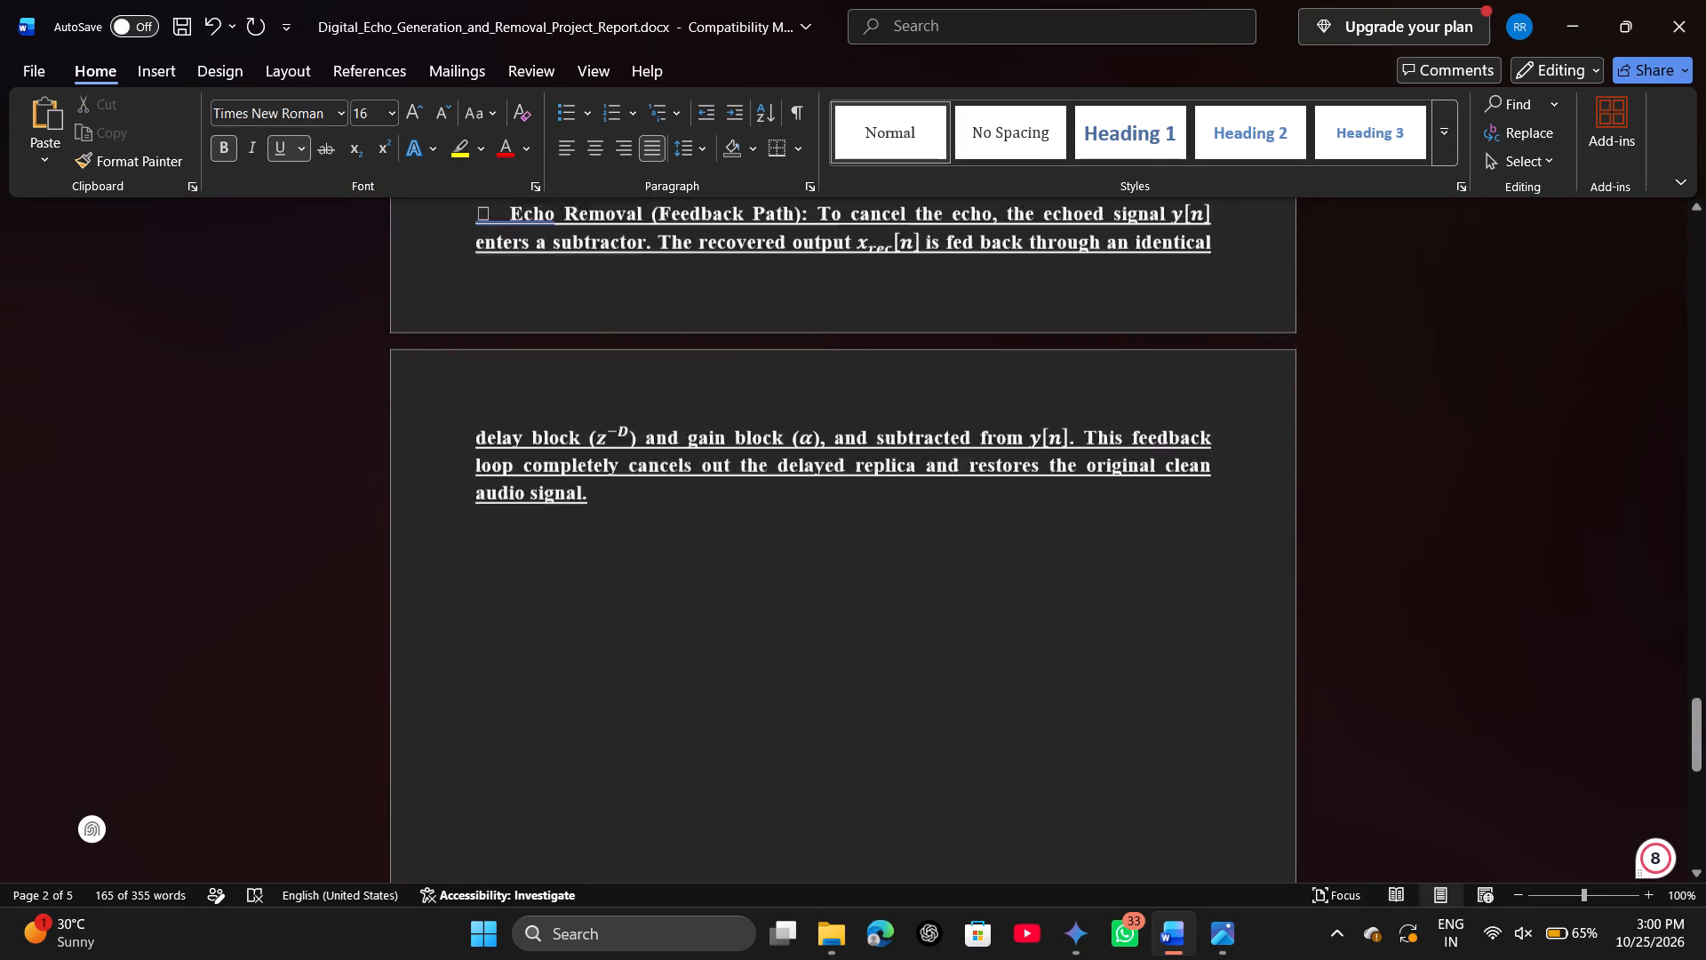
pyautogui.scroll(2, 476, 573)
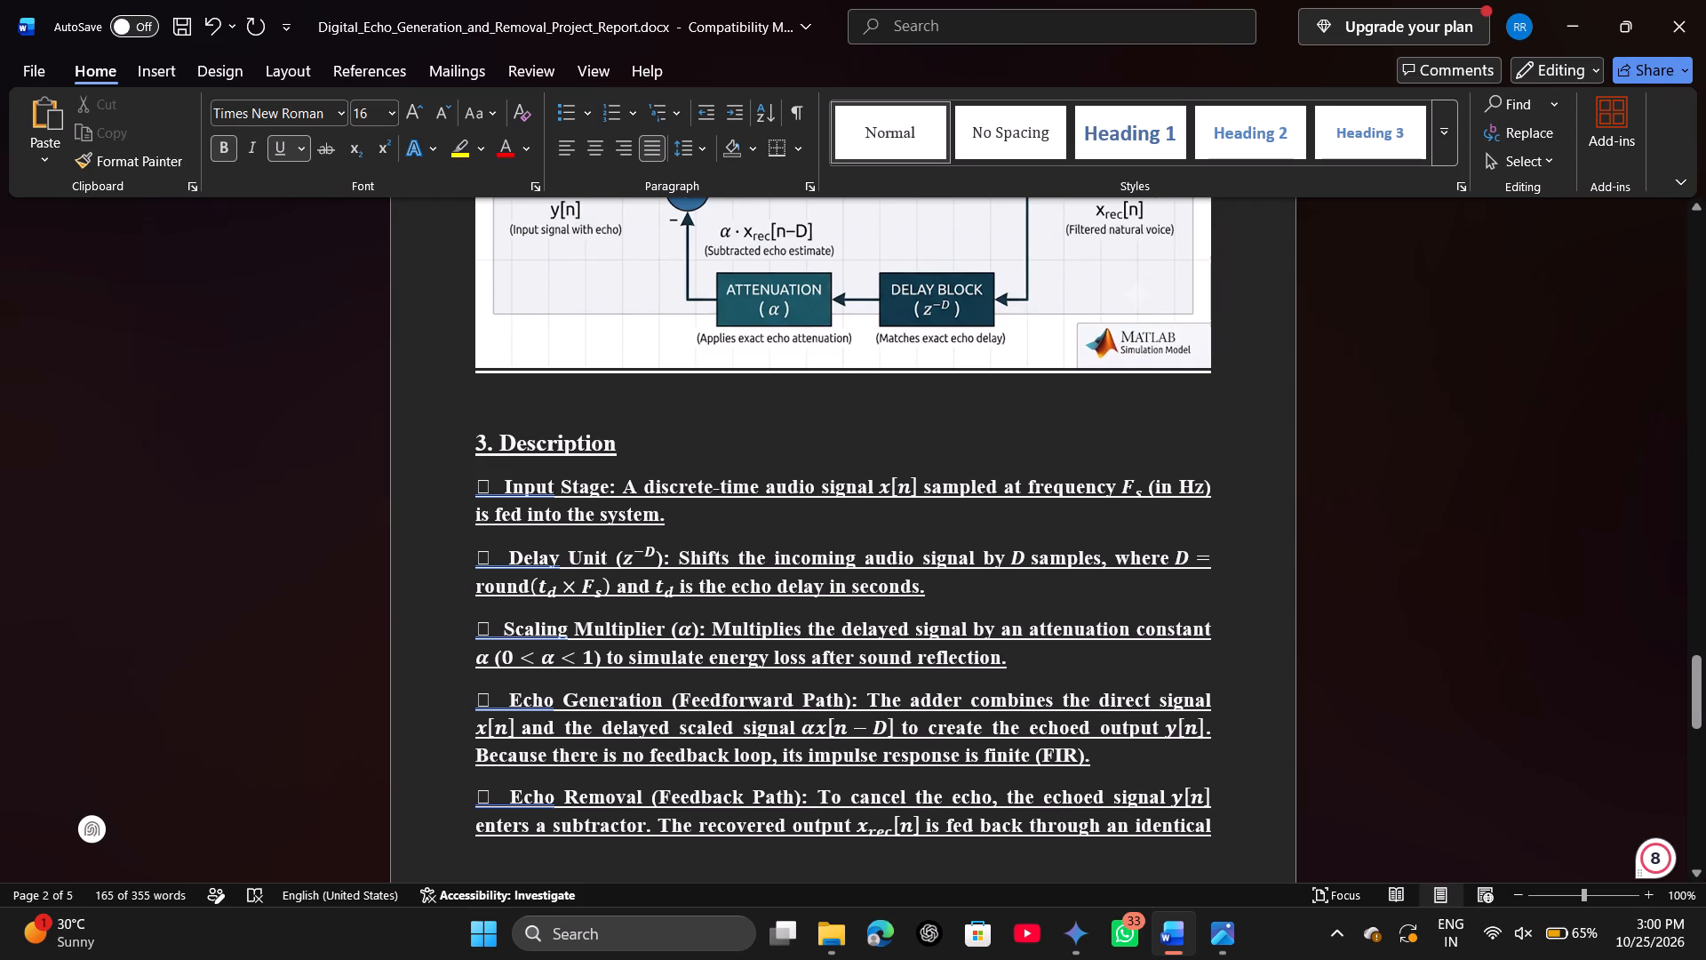
pyautogui.moveTo(472, 494); pyautogui.dragTo(863, 901)
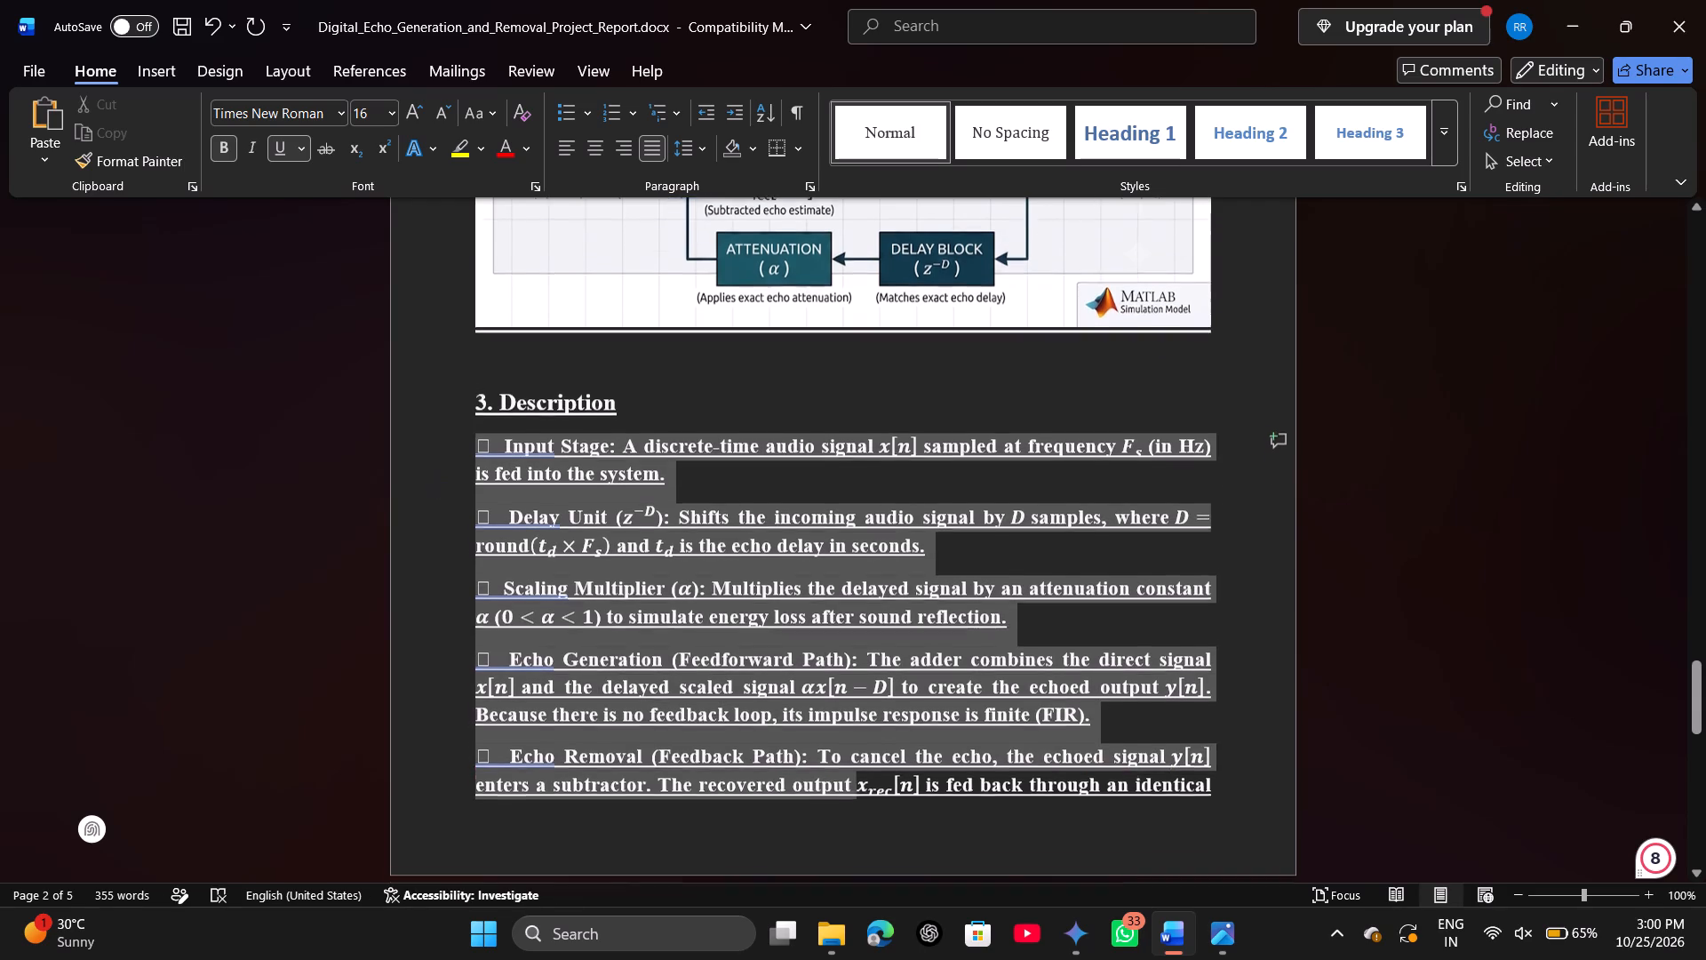
pyautogui.moveTo(863, 901); pyautogui.dragTo(990, 666)
pyautogui.click(1153, 599)
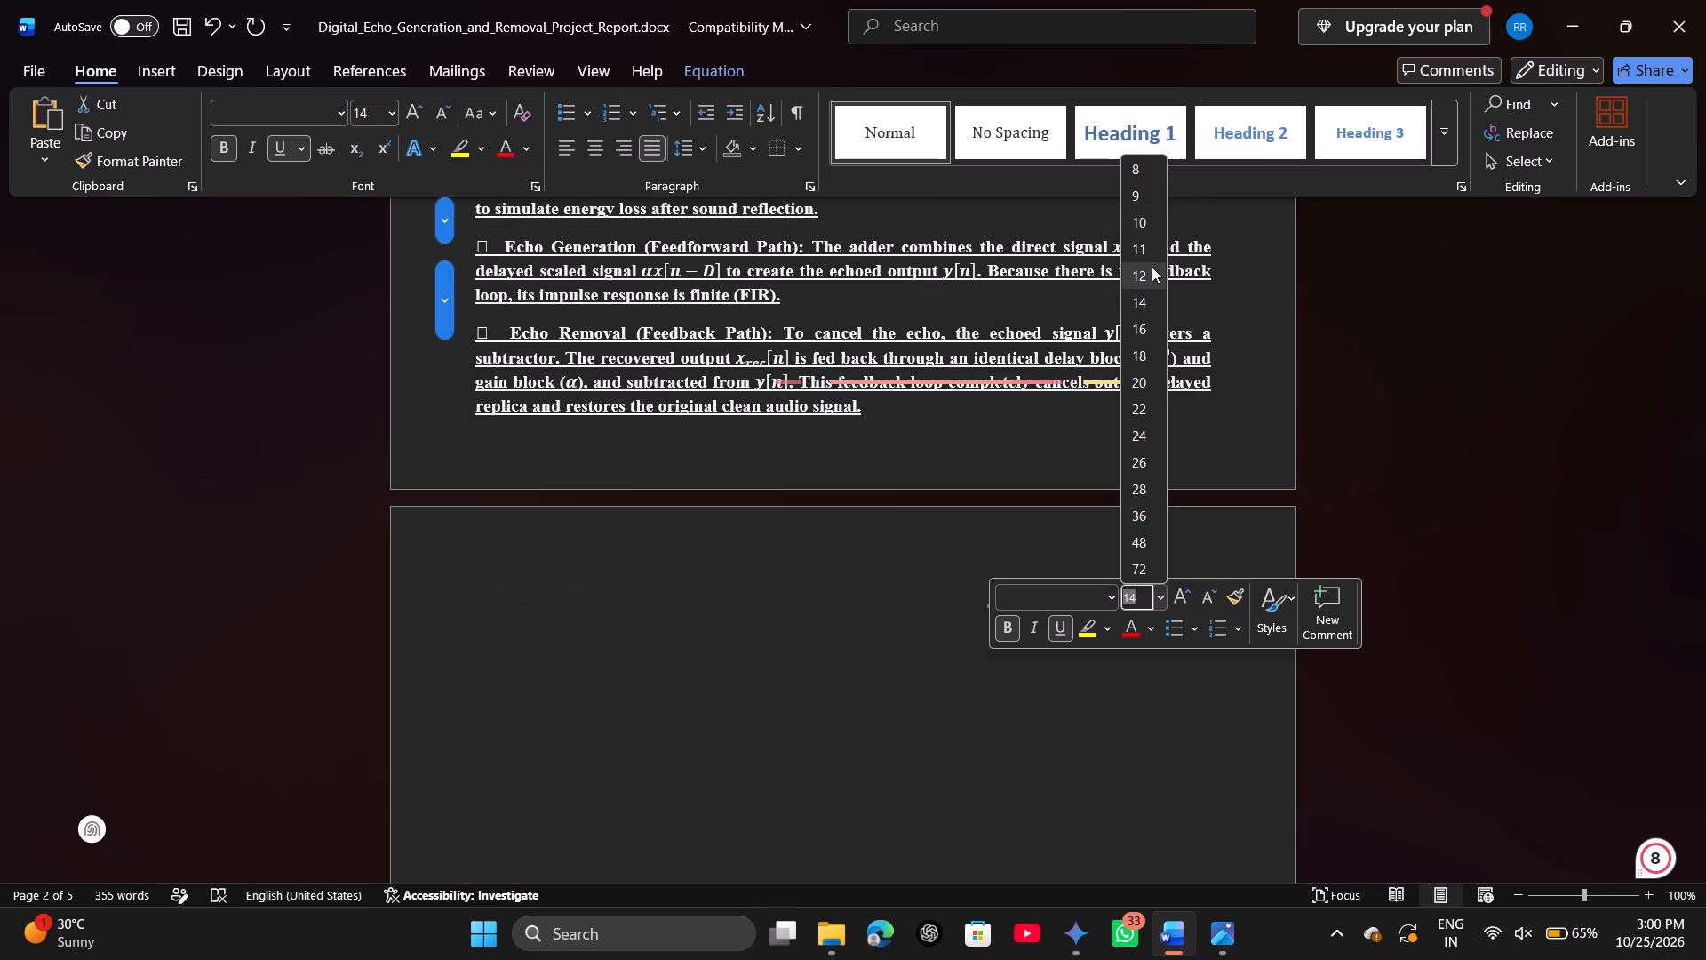
pyautogui.click(1152, 267)
pyautogui.click(1089, 471)
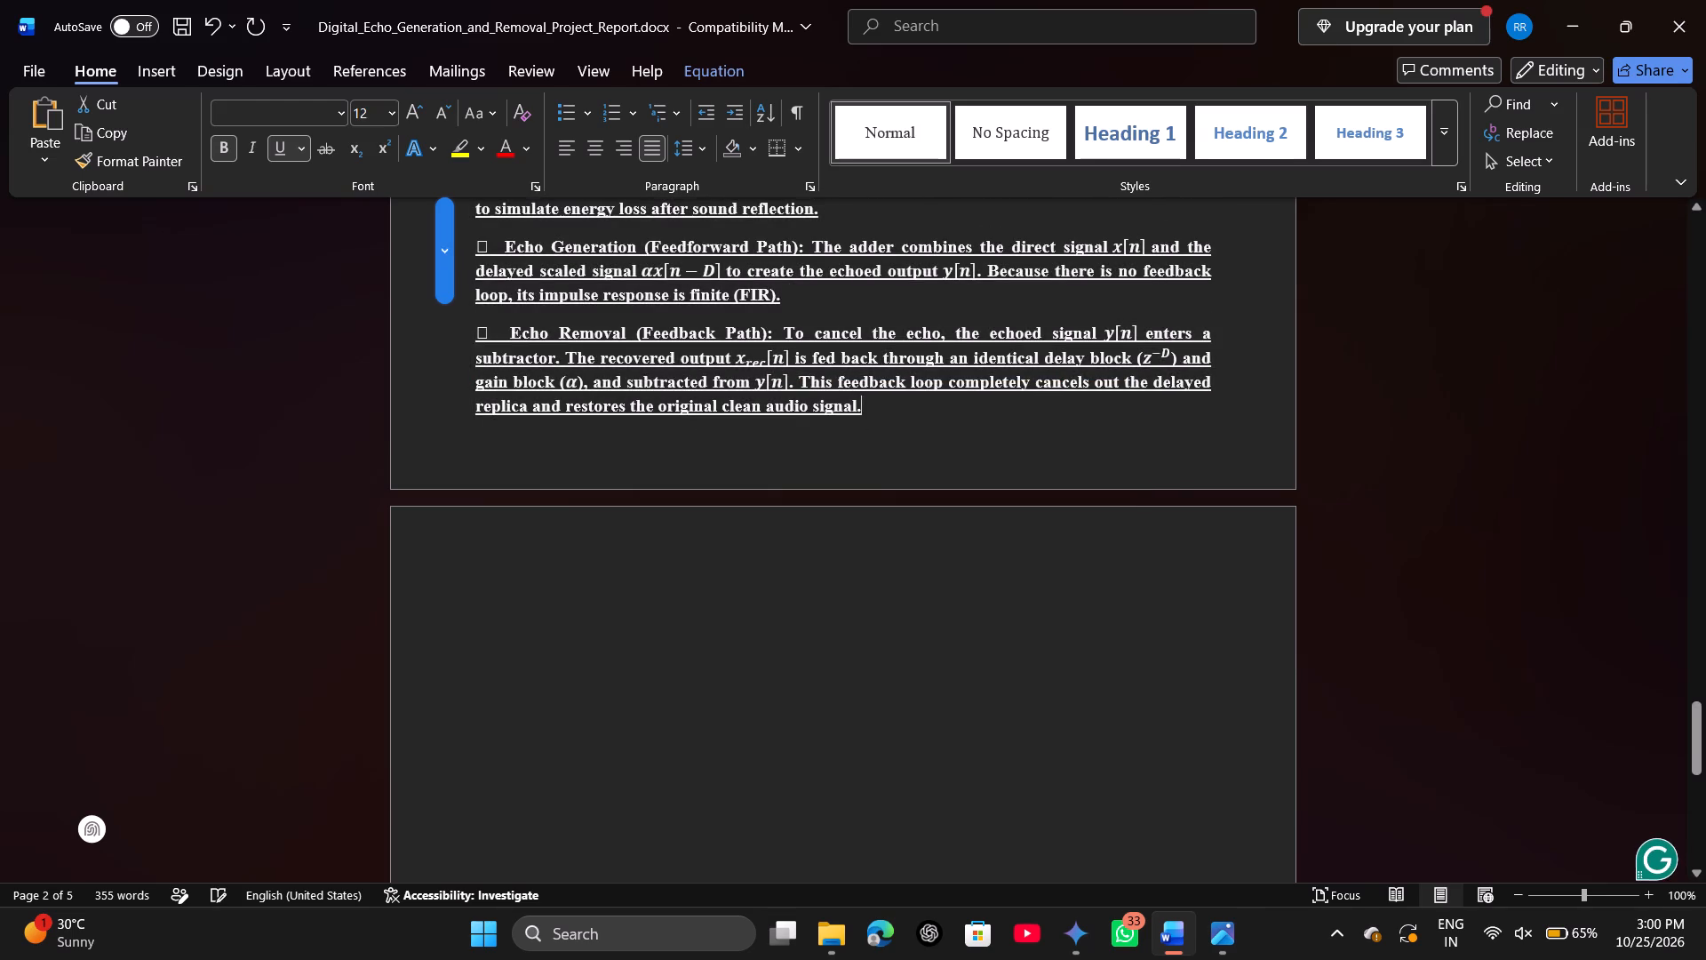
# Remove the underline and bold formatting from all five section 3 description paragraphs, leaving the heading as it is.
pyautogui.scroll(2, 1089, 471)
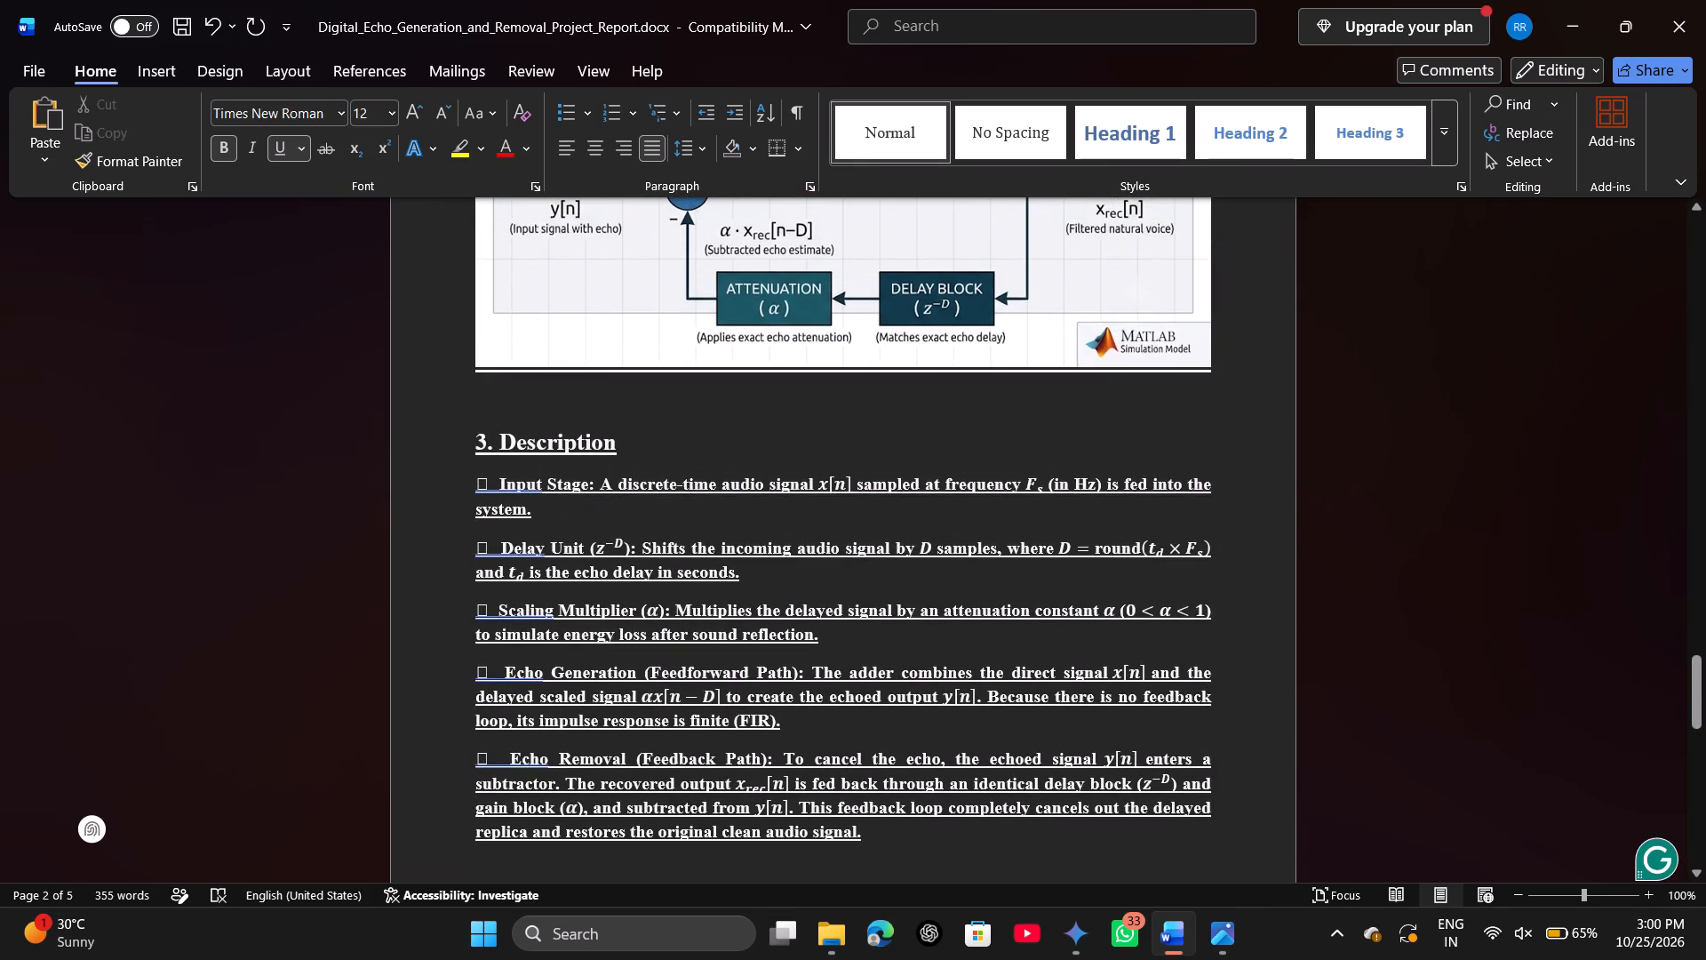
pyautogui.scroll(-2, 1089, 471)
pyautogui.click(833, 541)
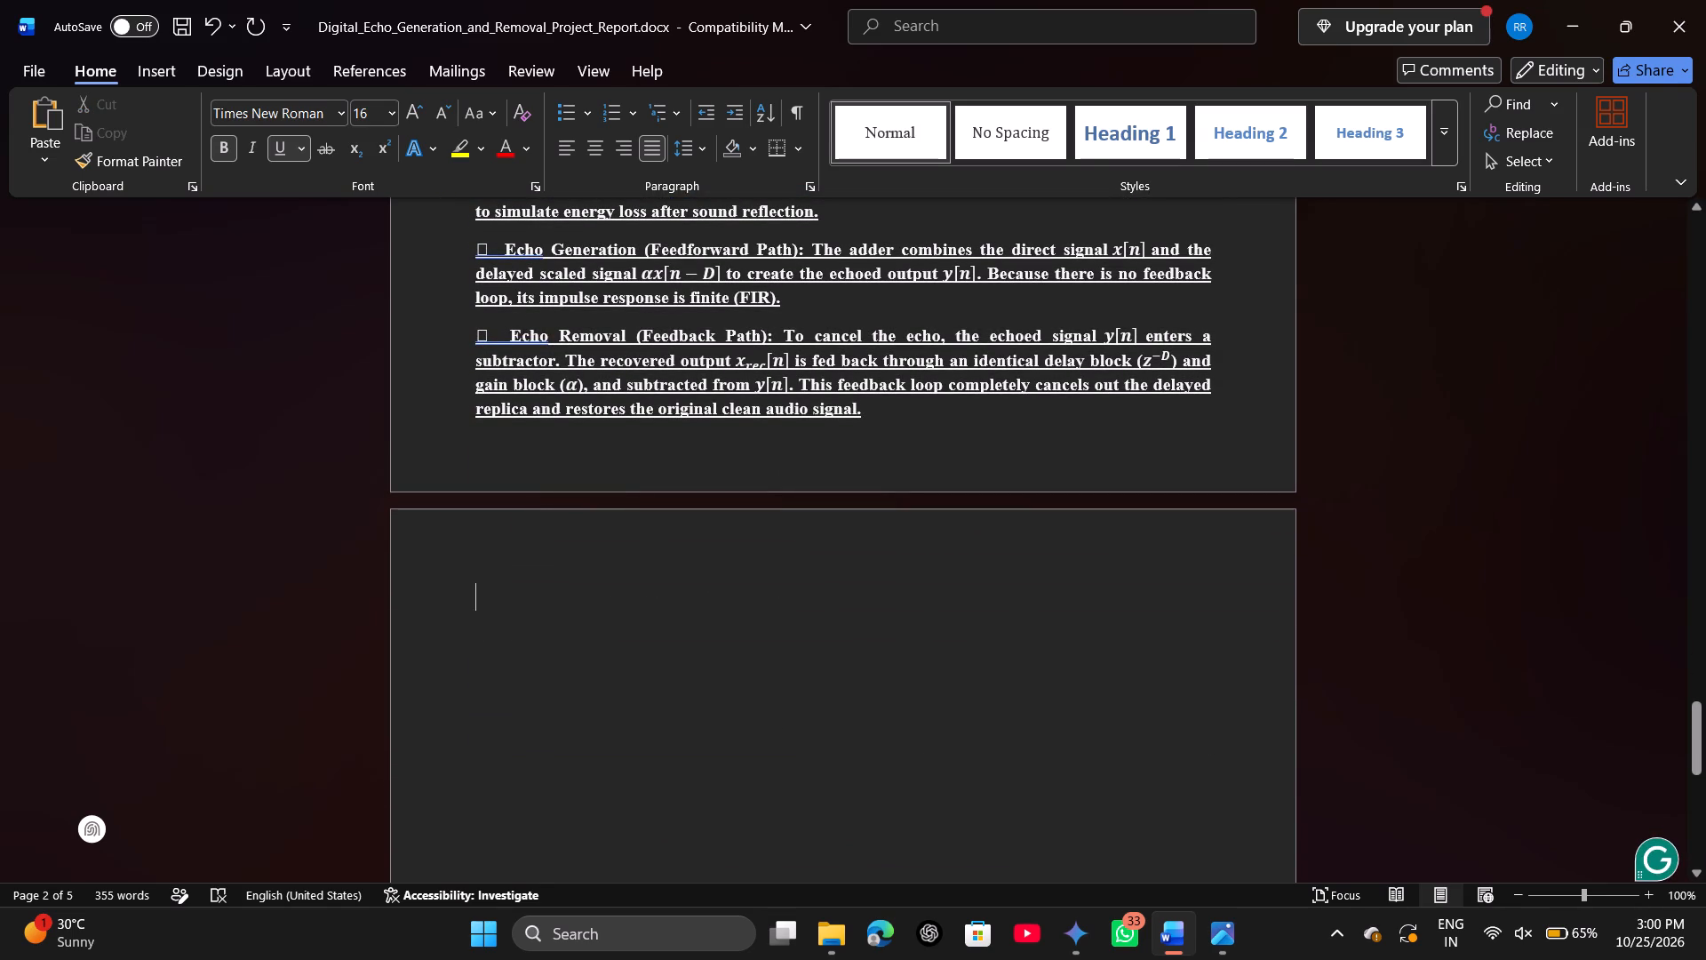
pyautogui.scroll(3, 833, 541)
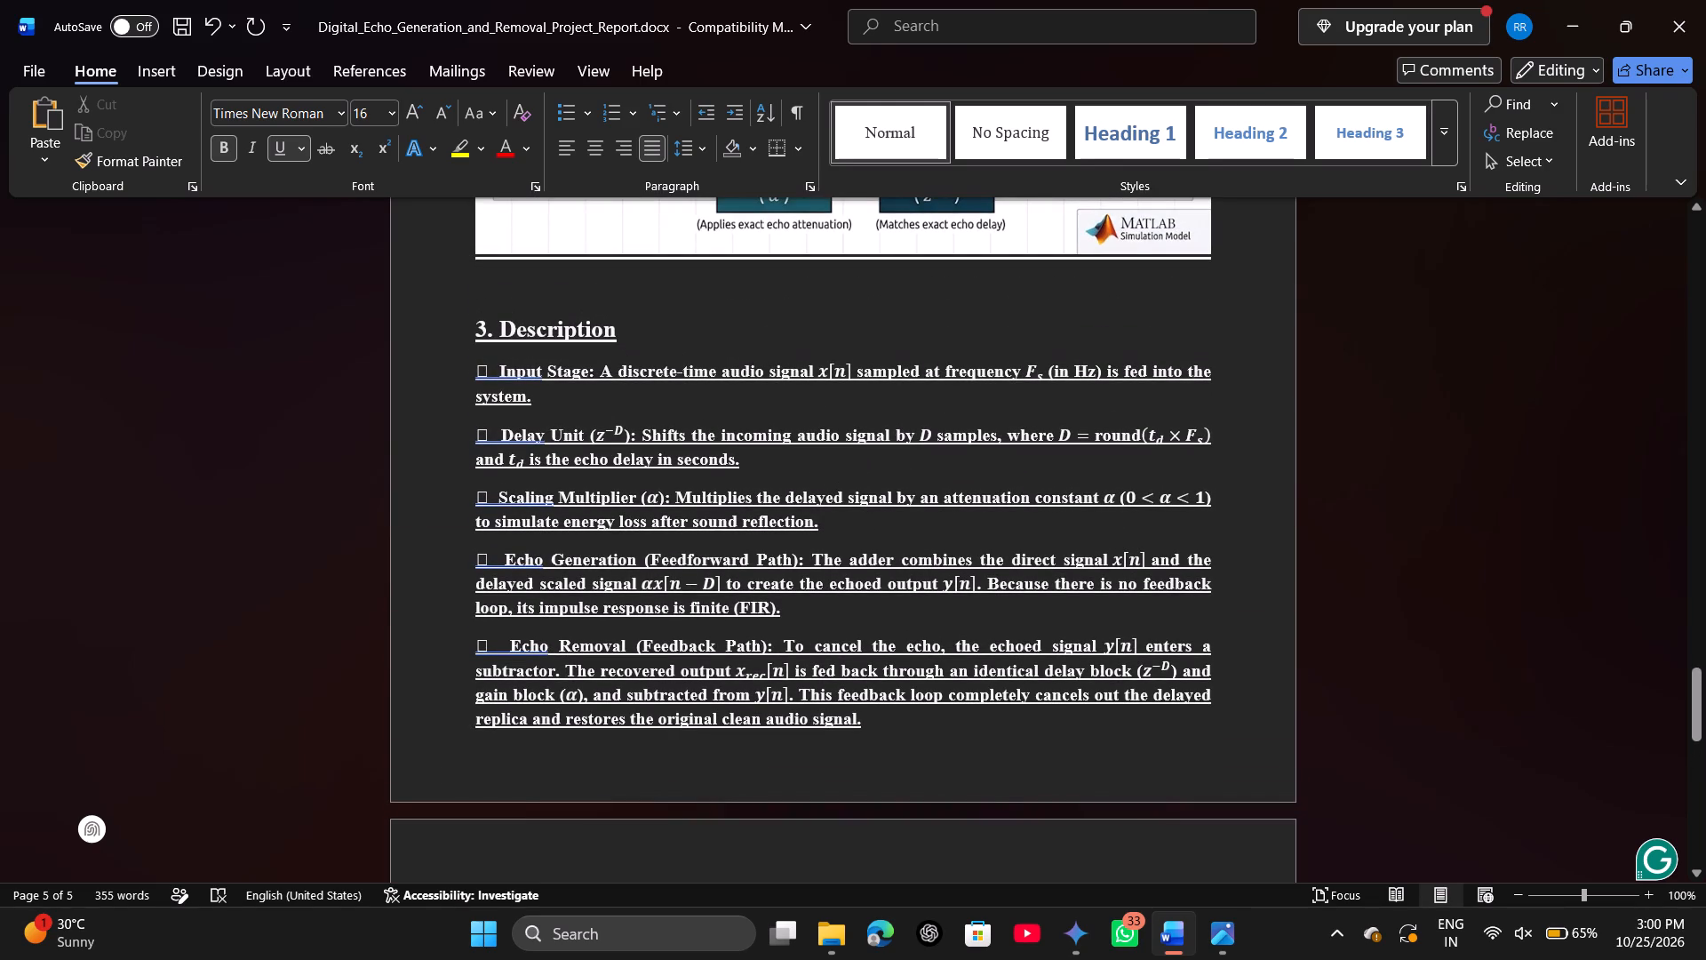
pyautogui.moveTo(474, 367); pyautogui.dragTo(911, 715)
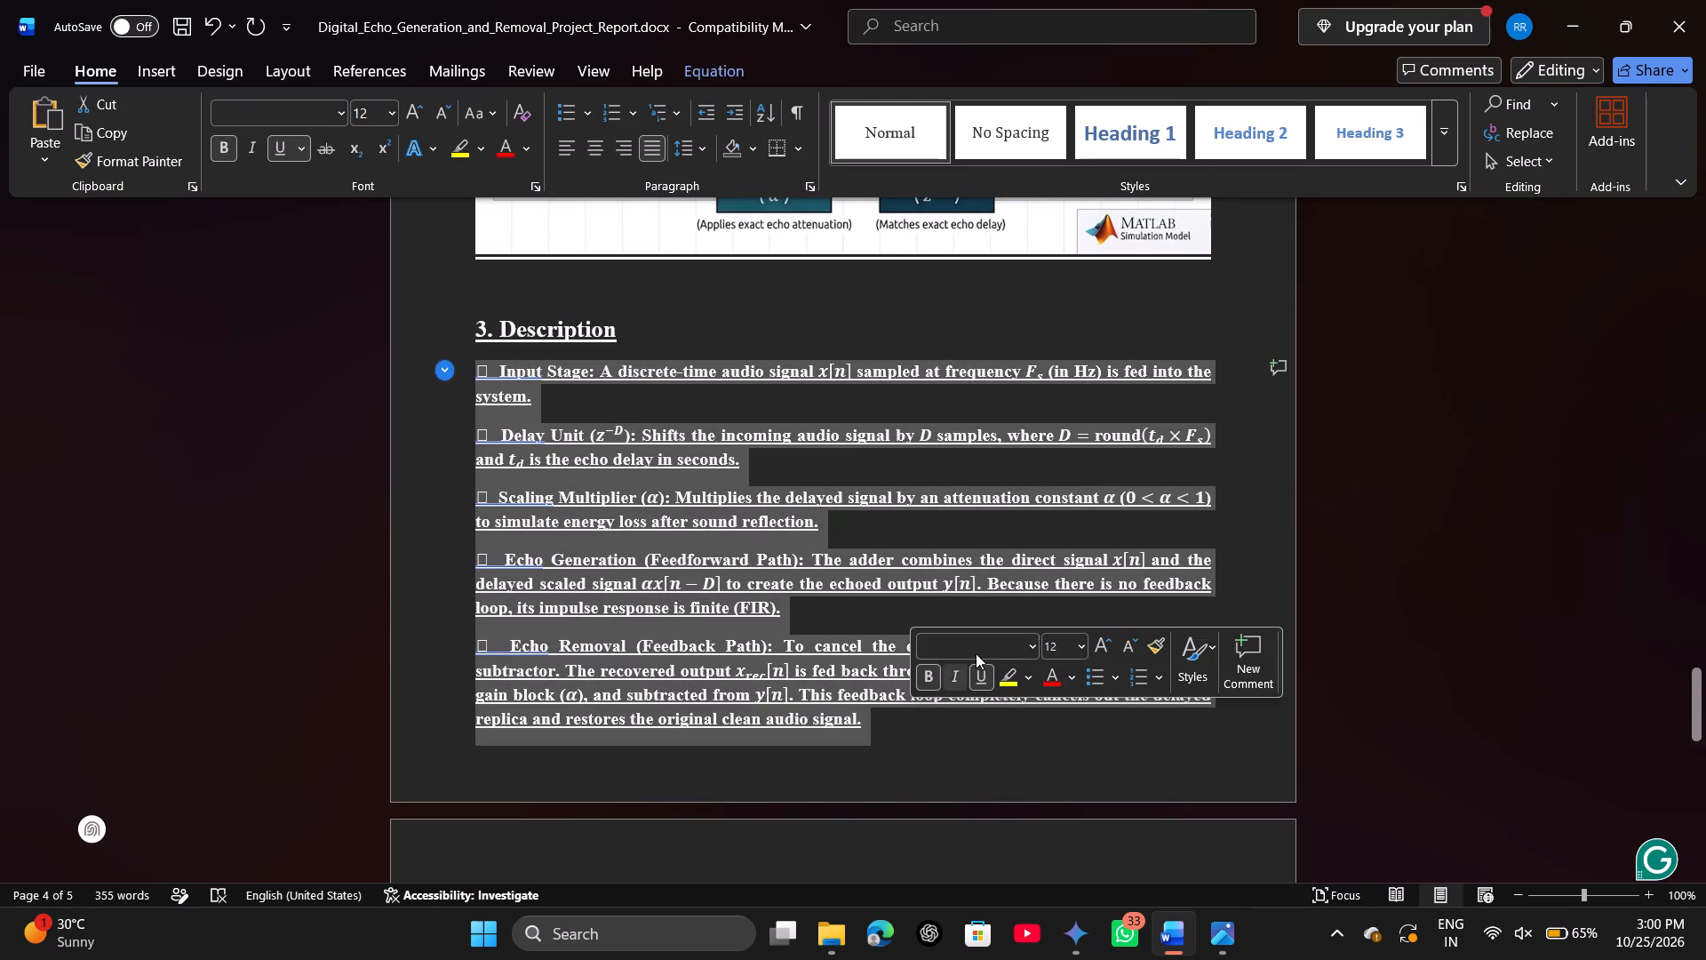
pyautogui.click(972, 676)
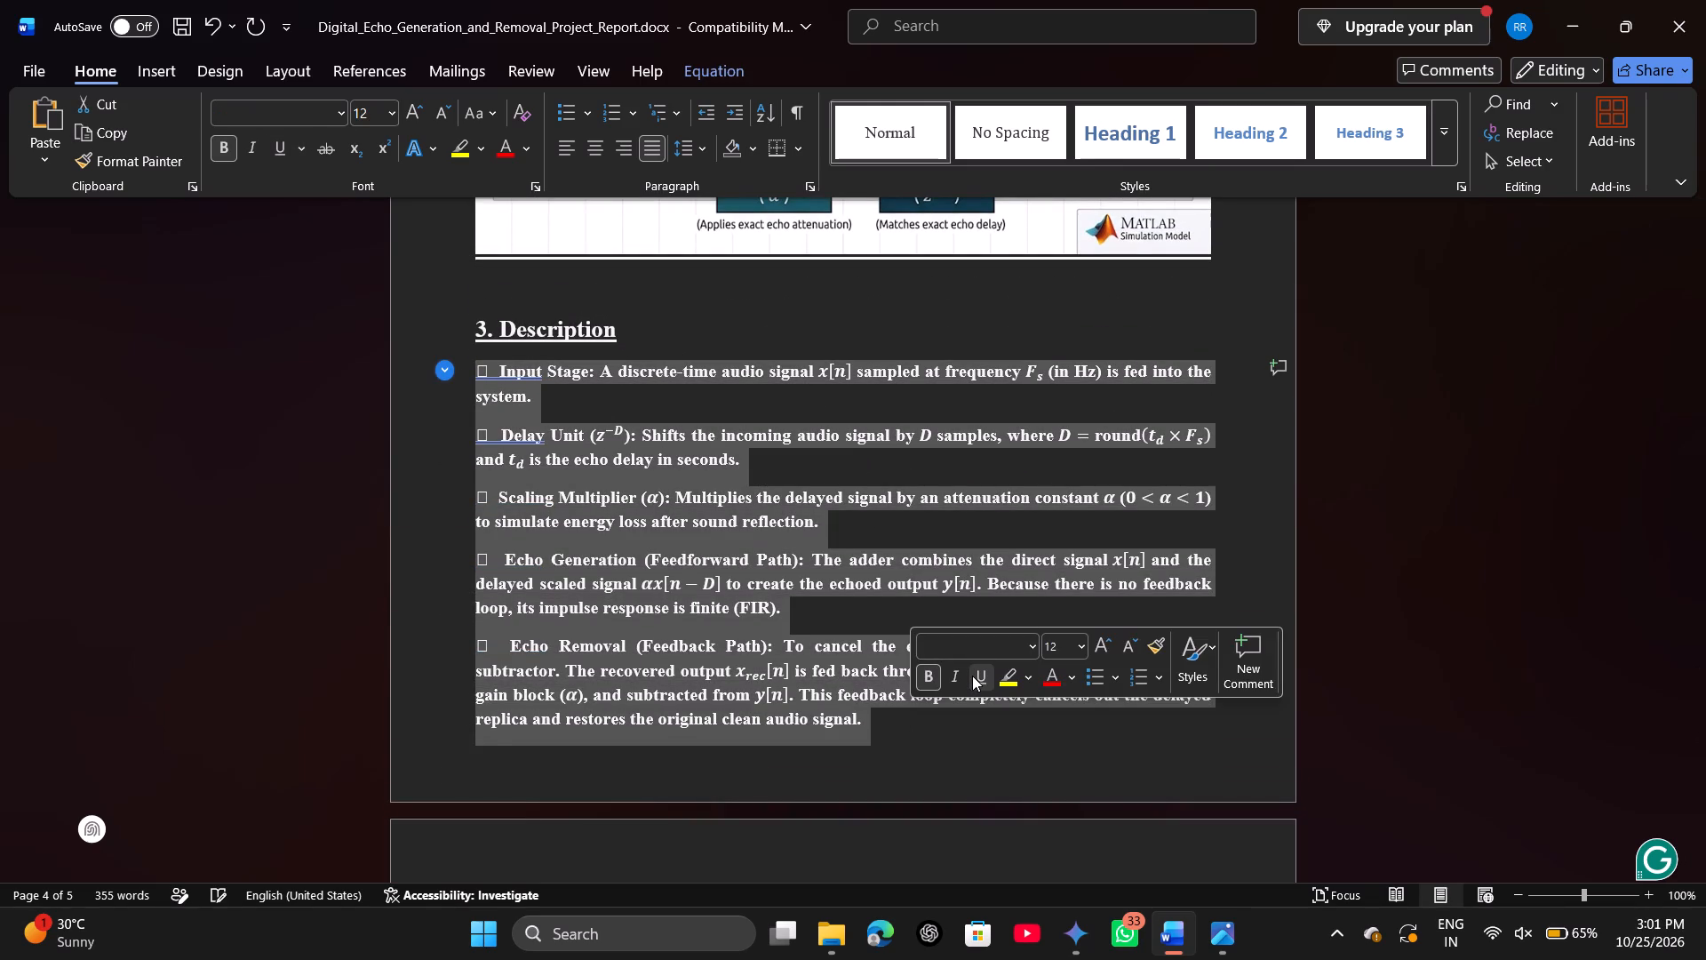
pyautogui.click(937, 670)
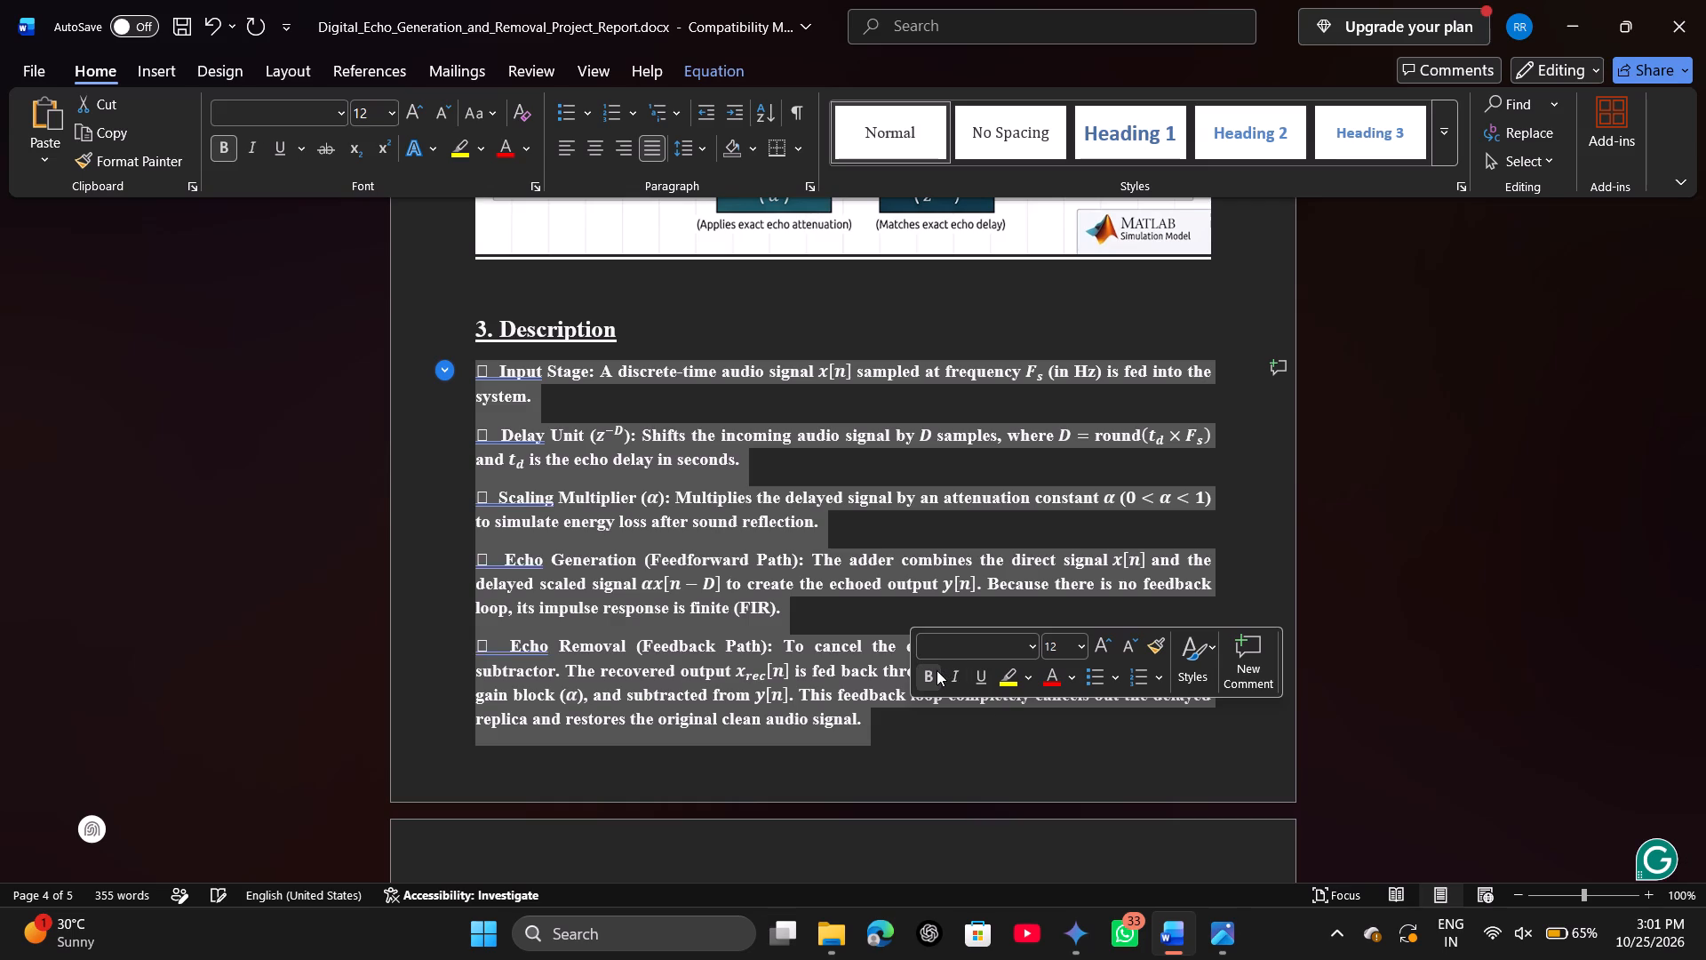
pyautogui.click(1256, 518)
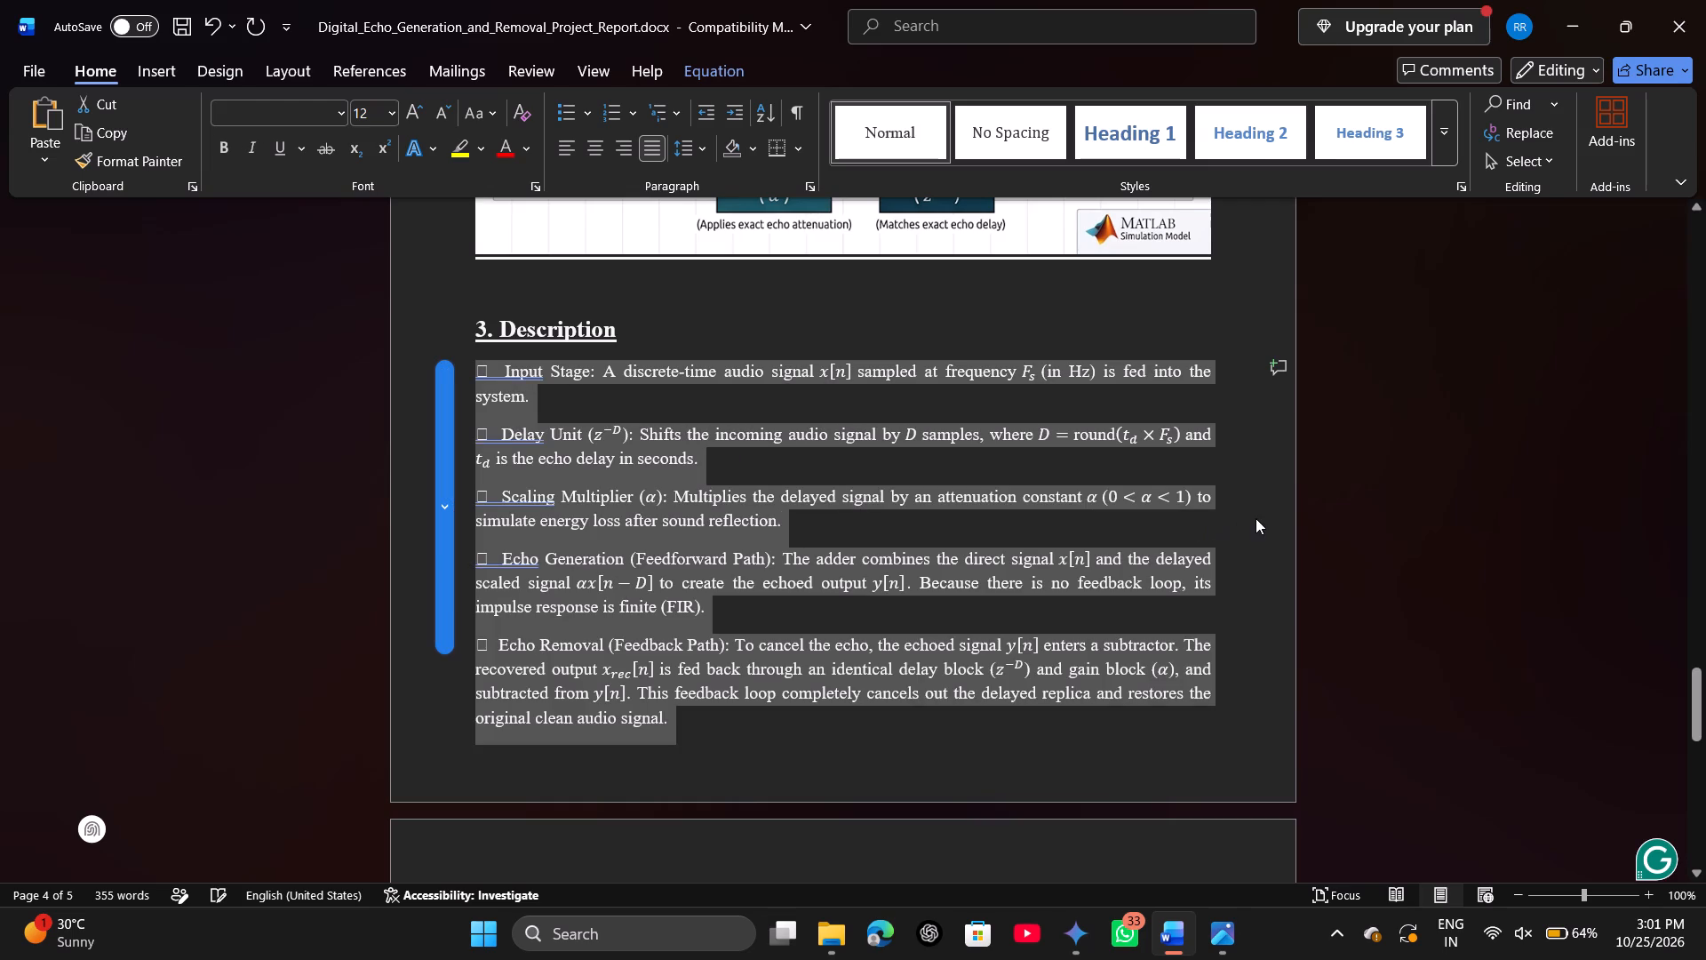
# Review the page layout from the section 3 description back to the Introduction and return to the description.
pyautogui.scroll(1, 1091, 517)
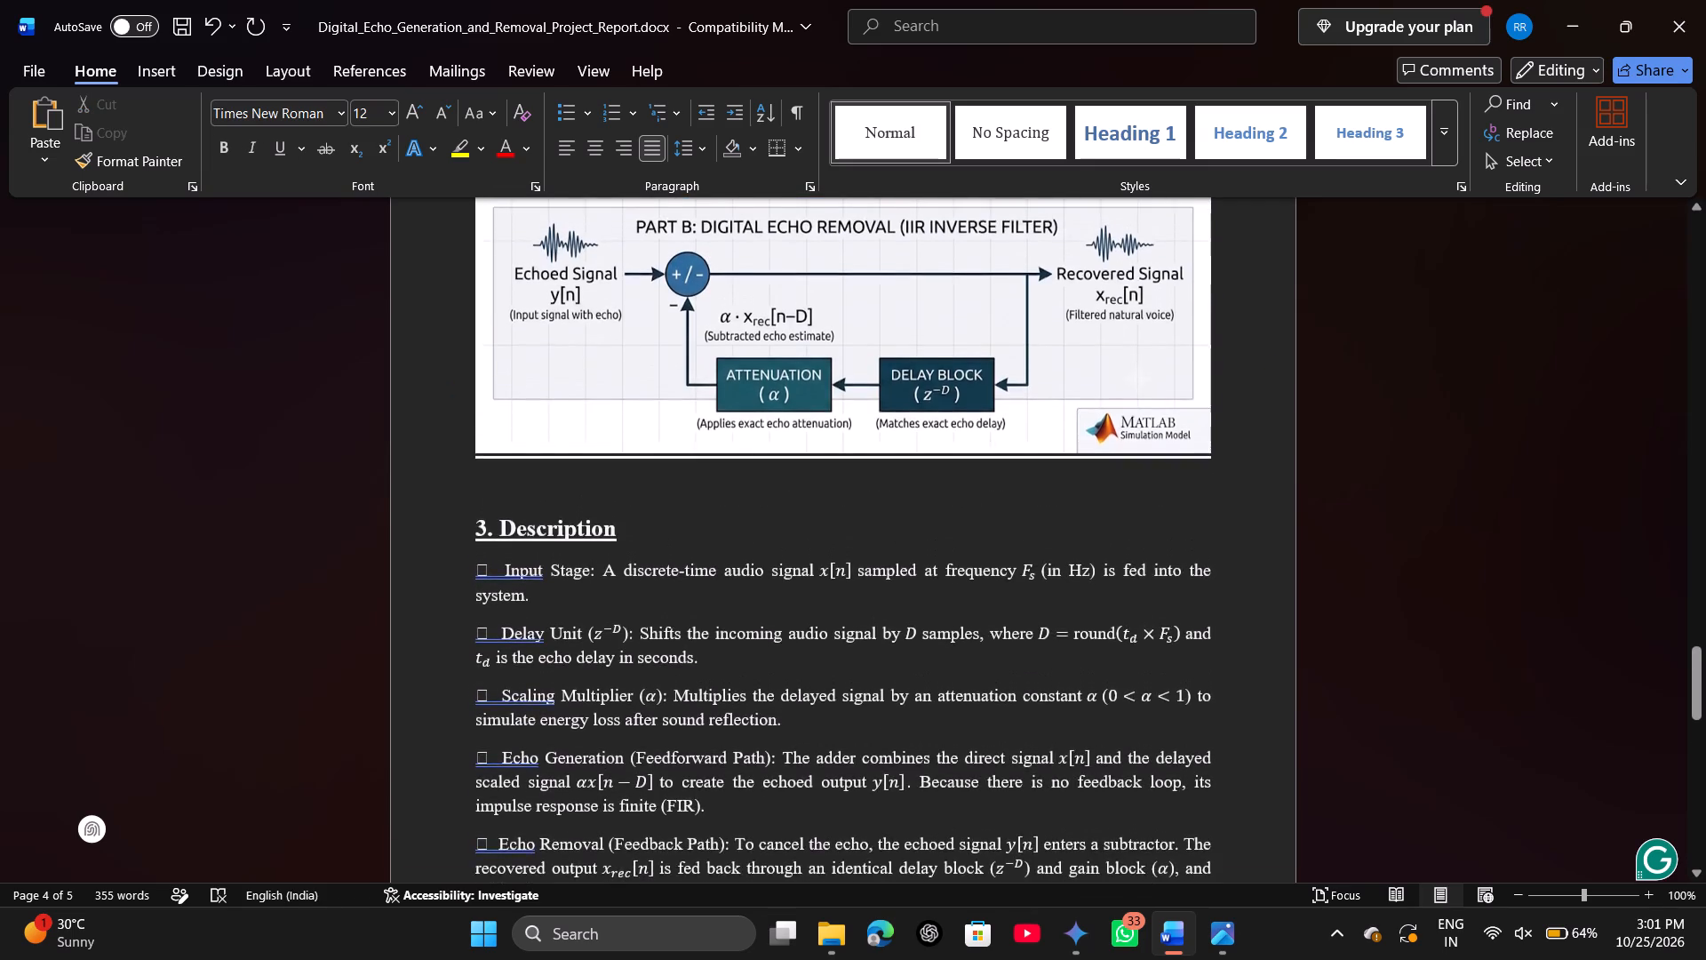
pyautogui.scroll(4, 1091, 517)
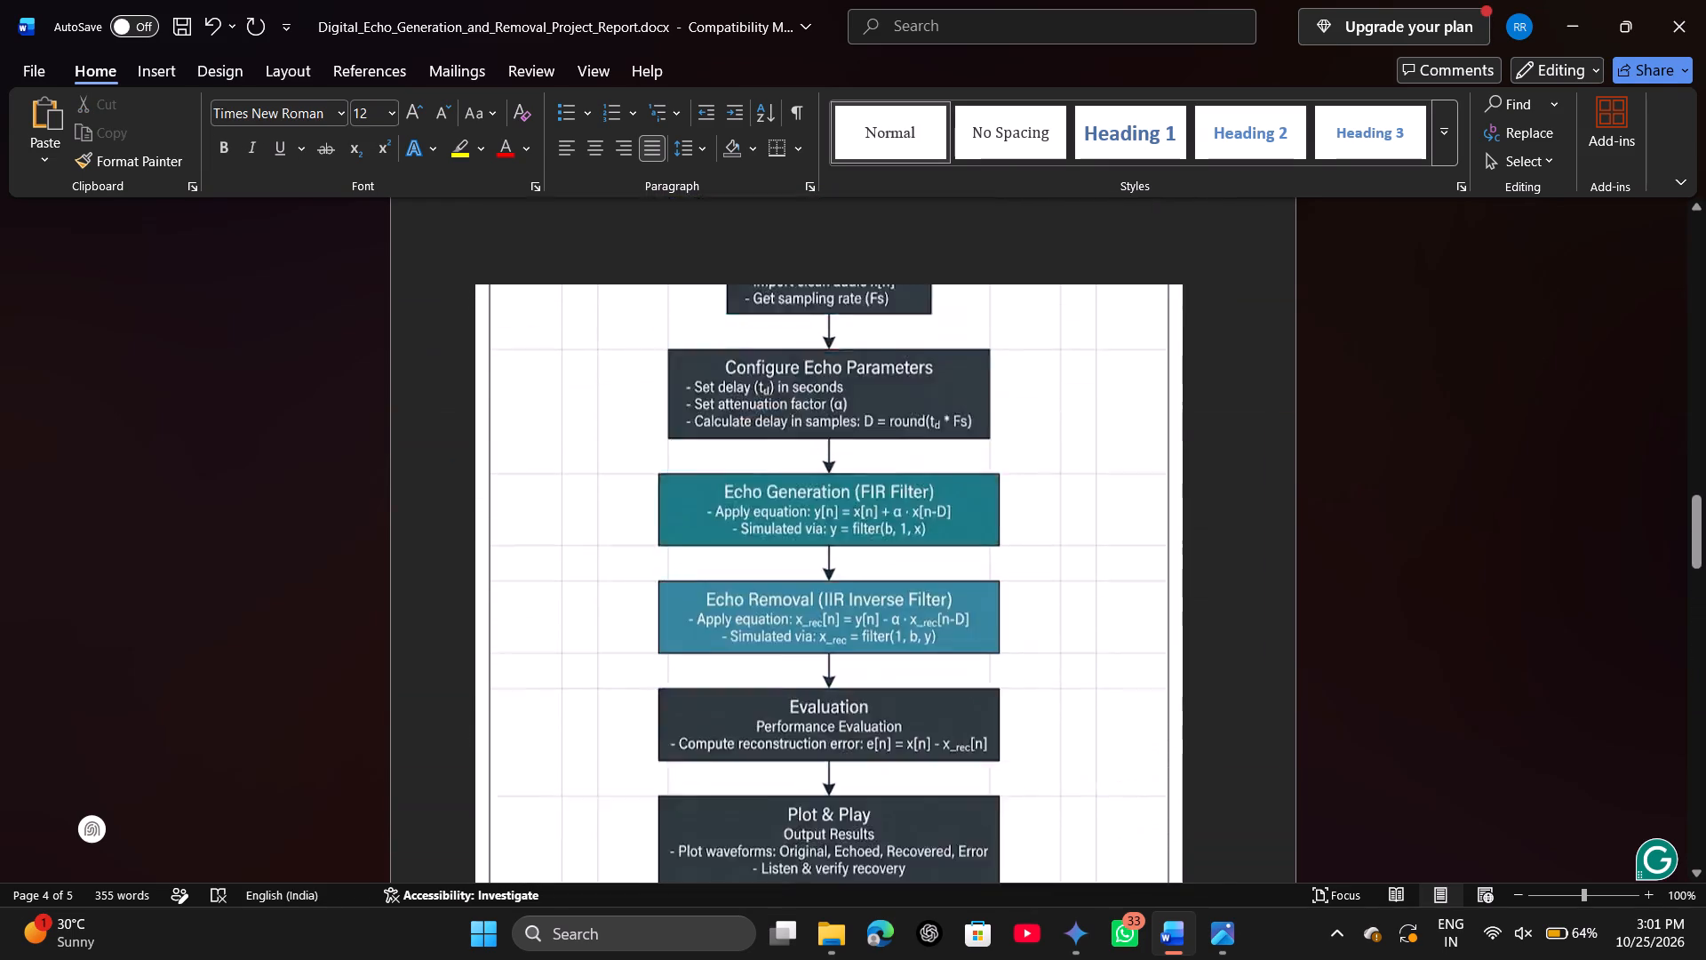
pyautogui.scroll(4, 1091, 517)
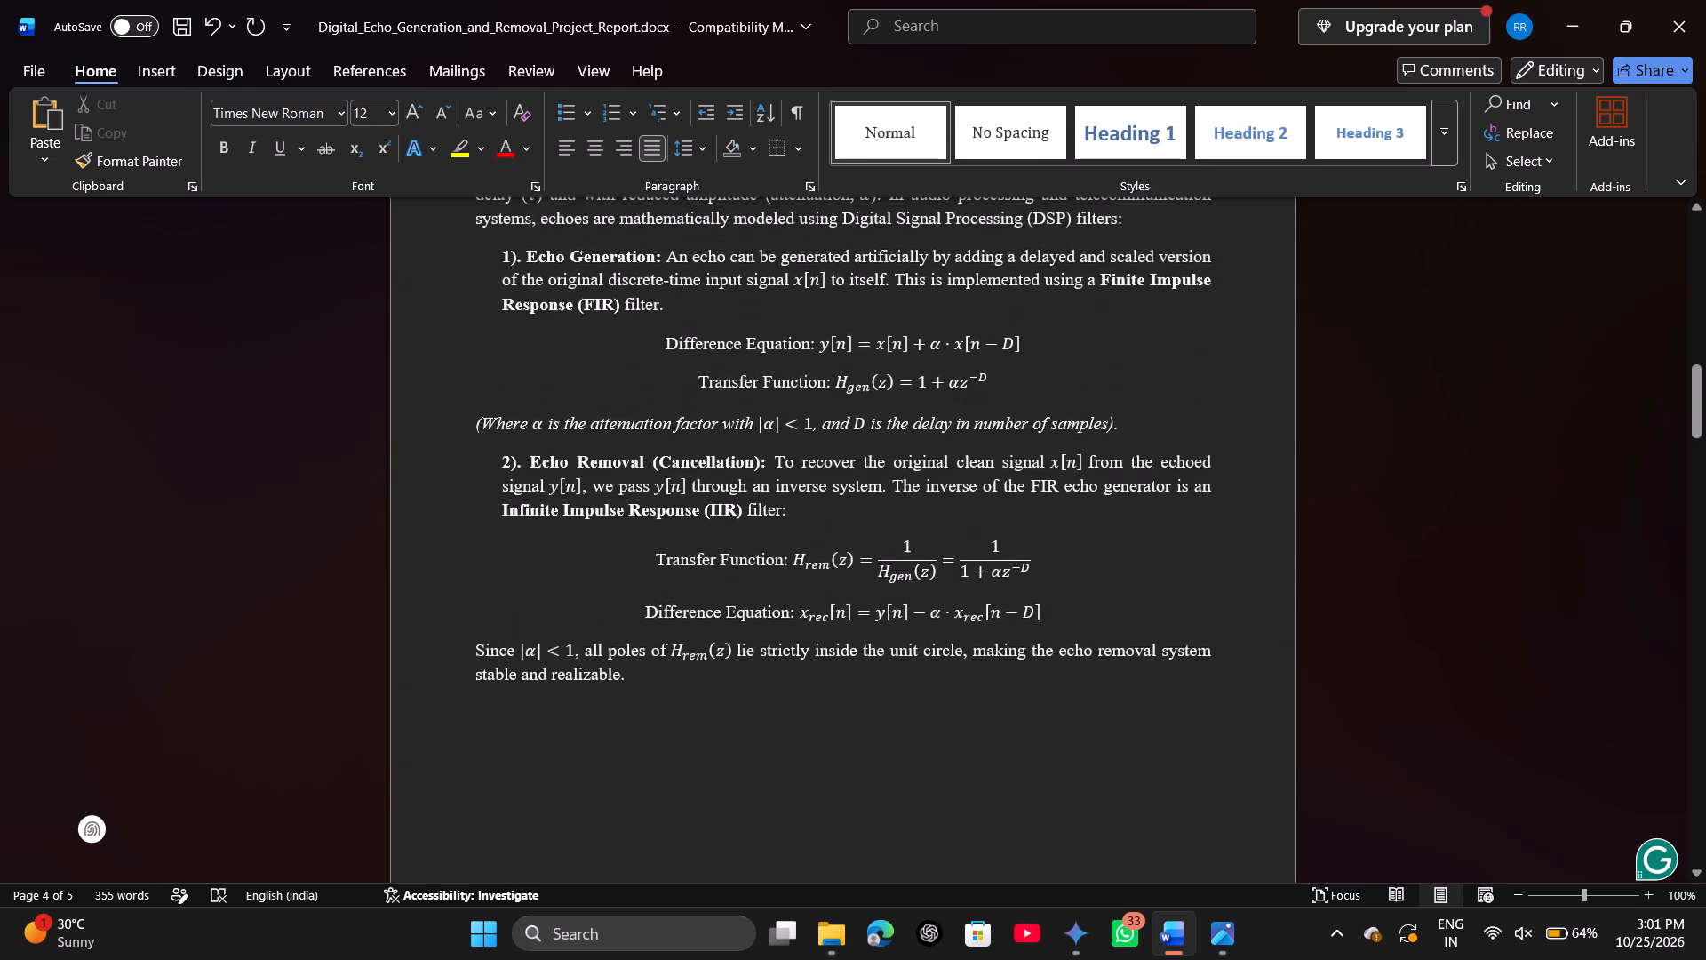
pyautogui.scroll(1, 1091, 517)
pyautogui.scroll(-2, 1091, 517)
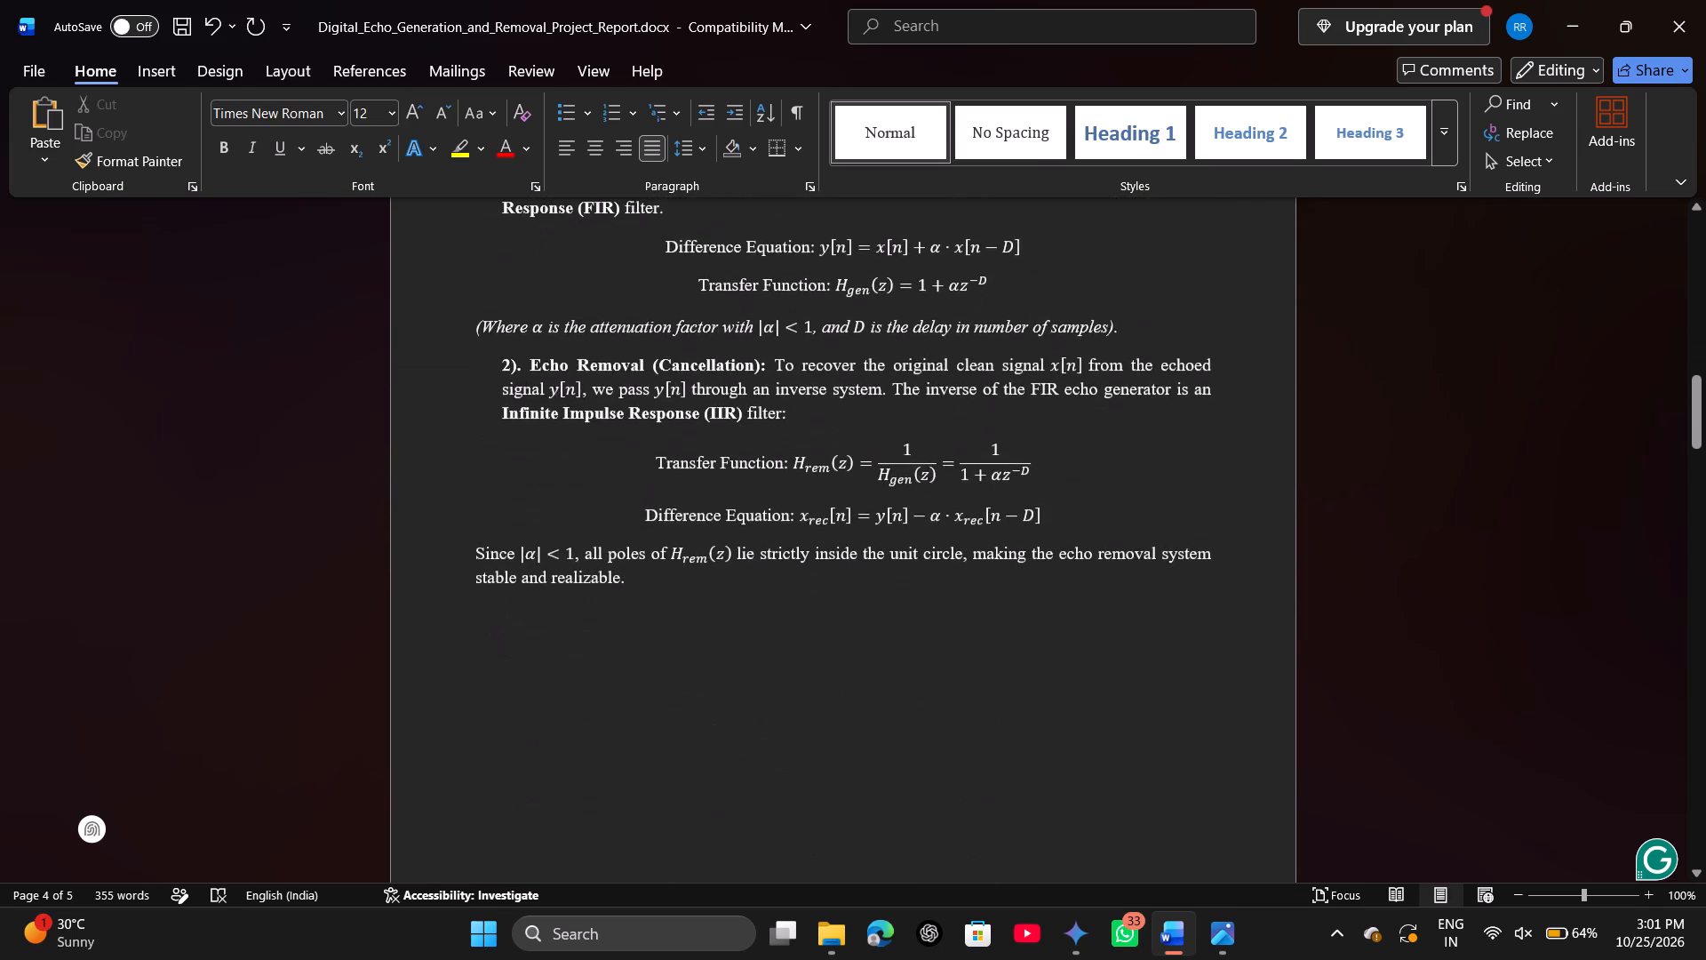
pyautogui.scroll(-9, 1091, 517)
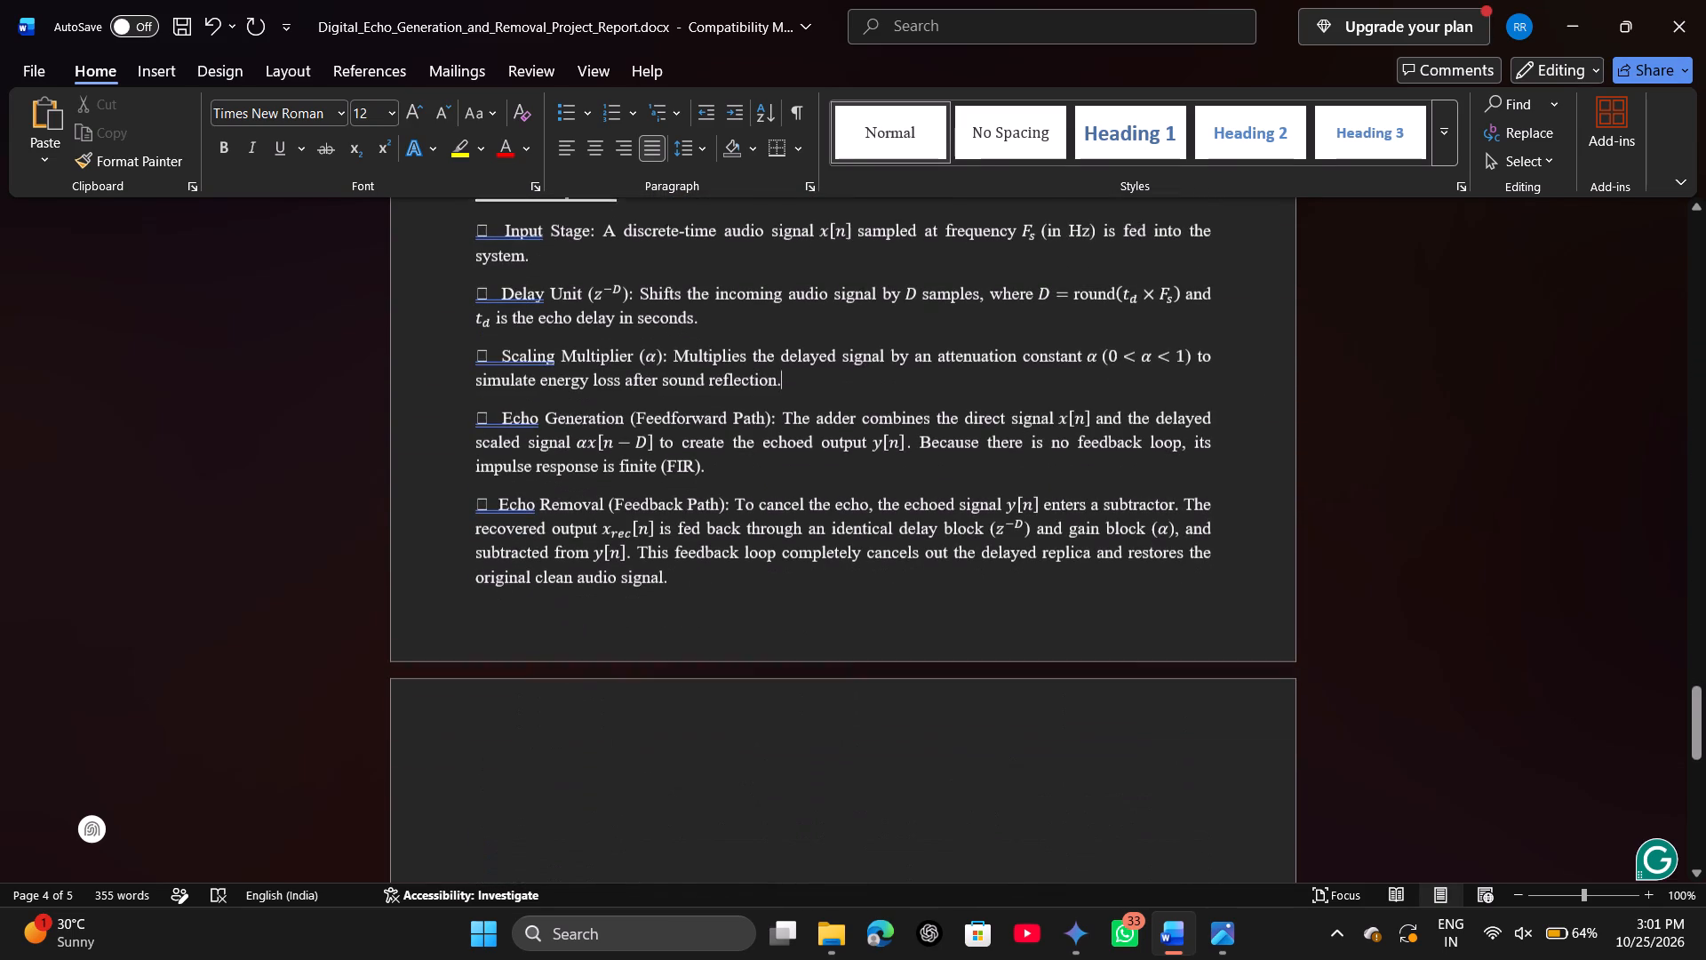
pyautogui.scroll(-2, 1091, 517)
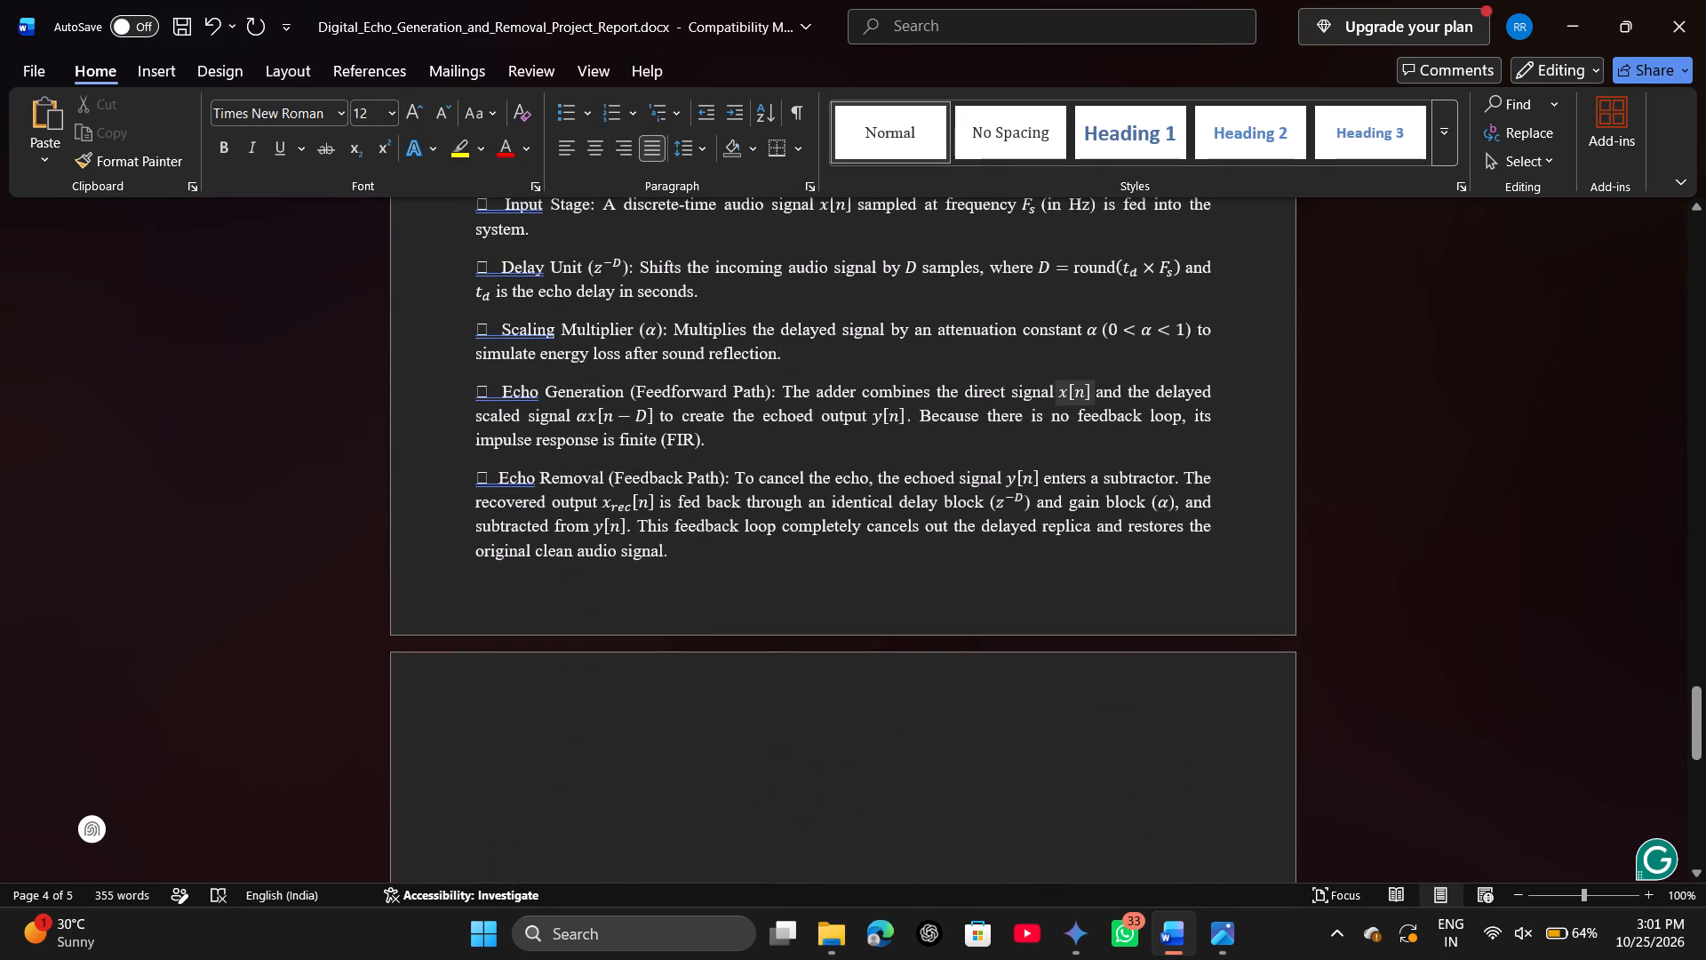
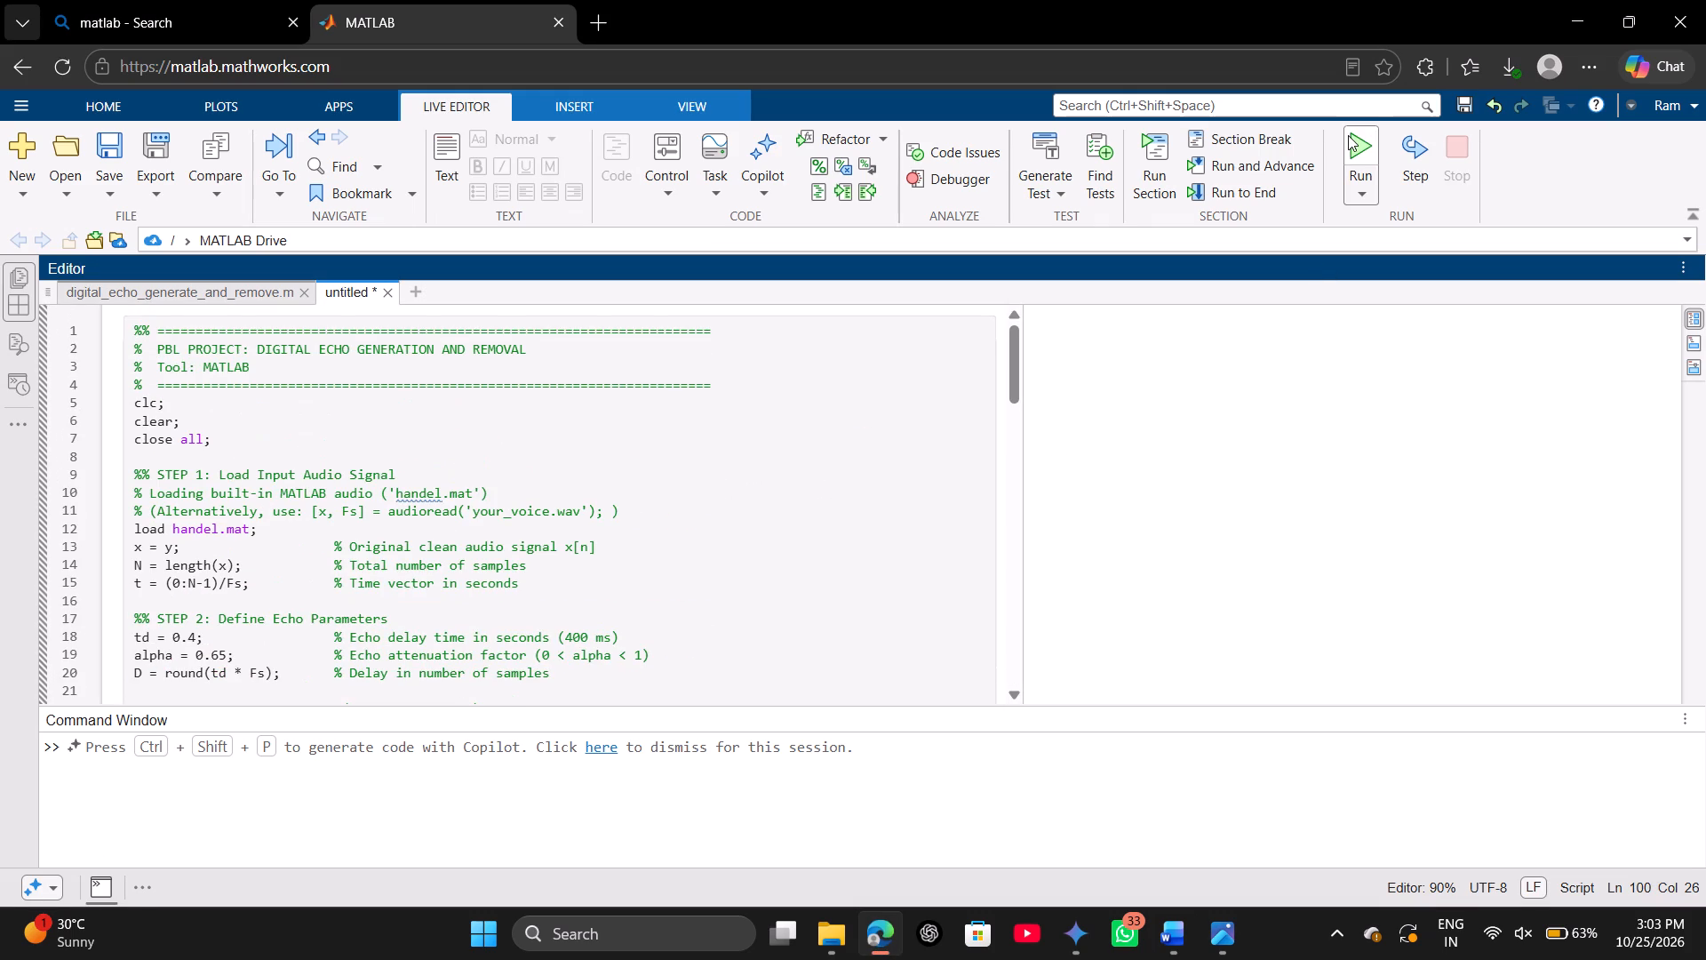
pyautogui.click(1348, 135)
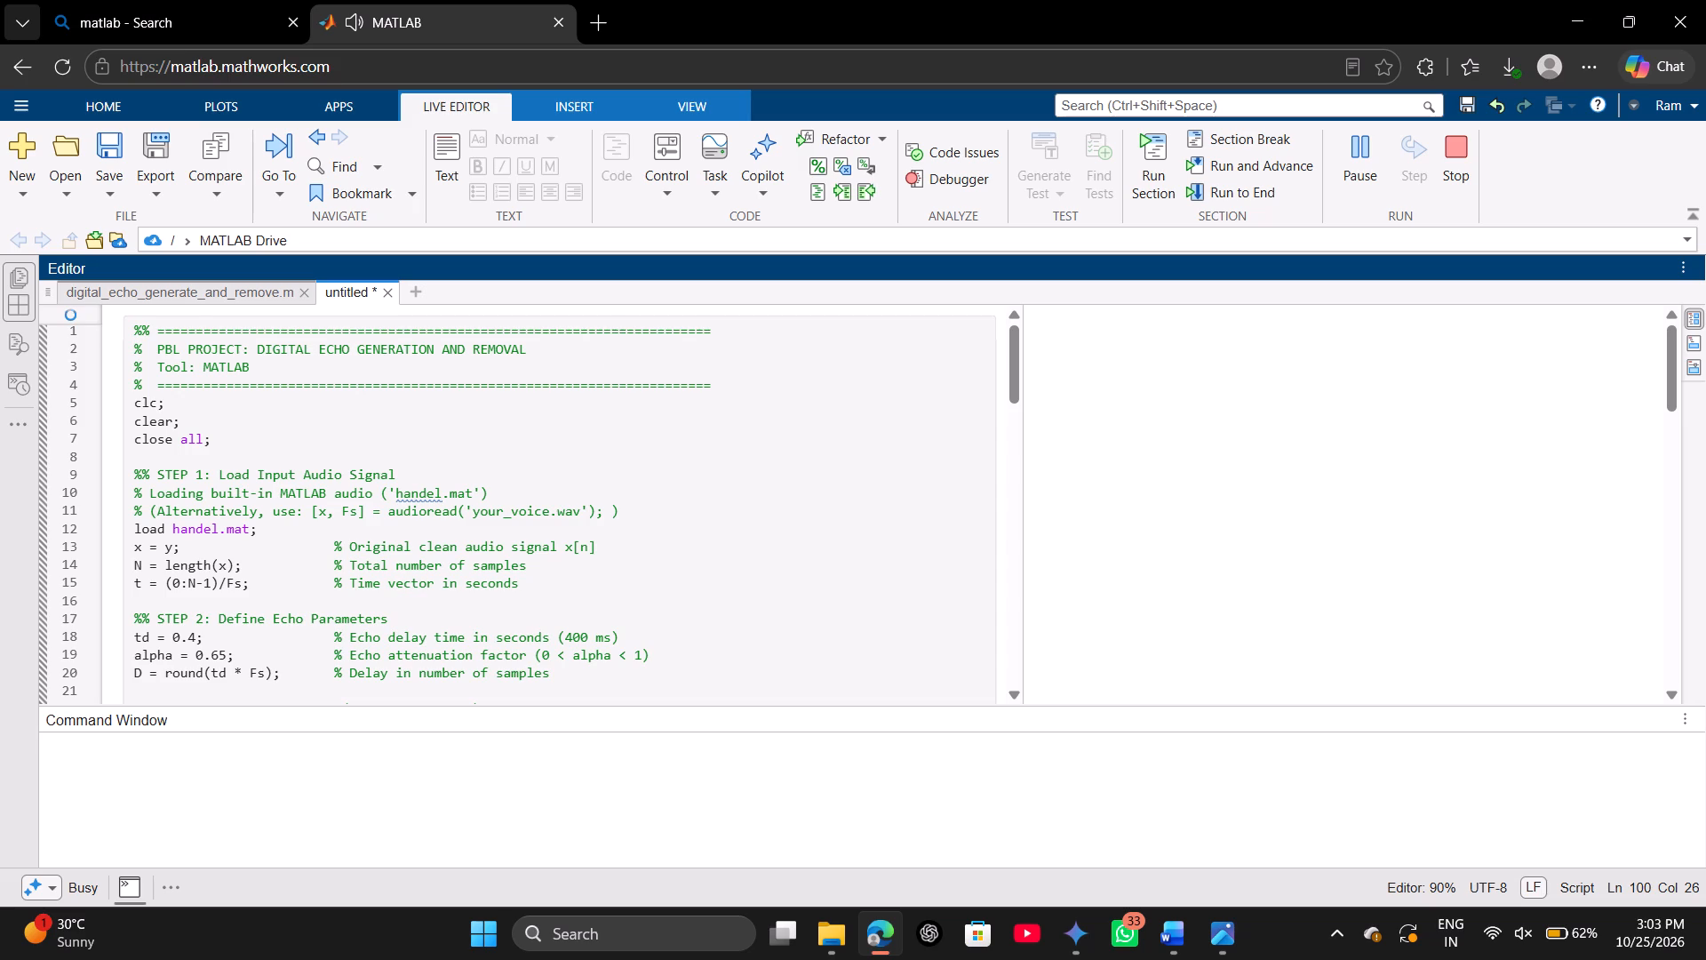
# Read through the script's code from the audio loading section to the playback section while it runs.
pyautogui.scroll(-6, 851, 511)
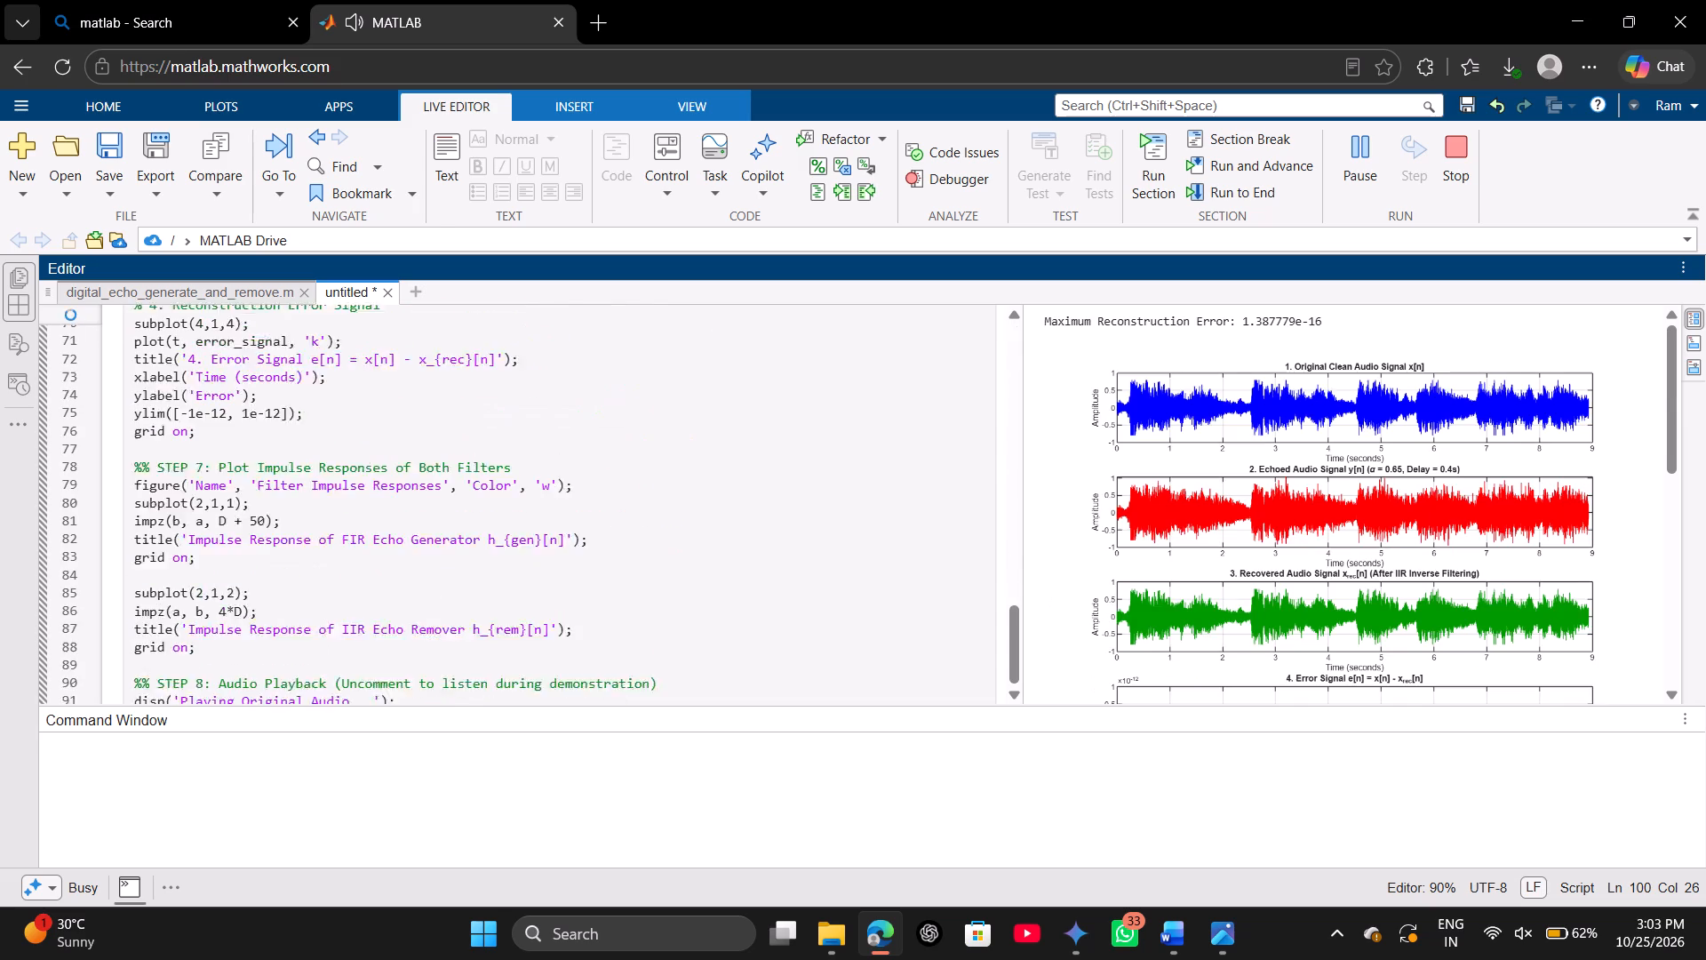
pyautogui.scroll(-1, 851, 511)
pyautogui.scroll(4, 856, 422)
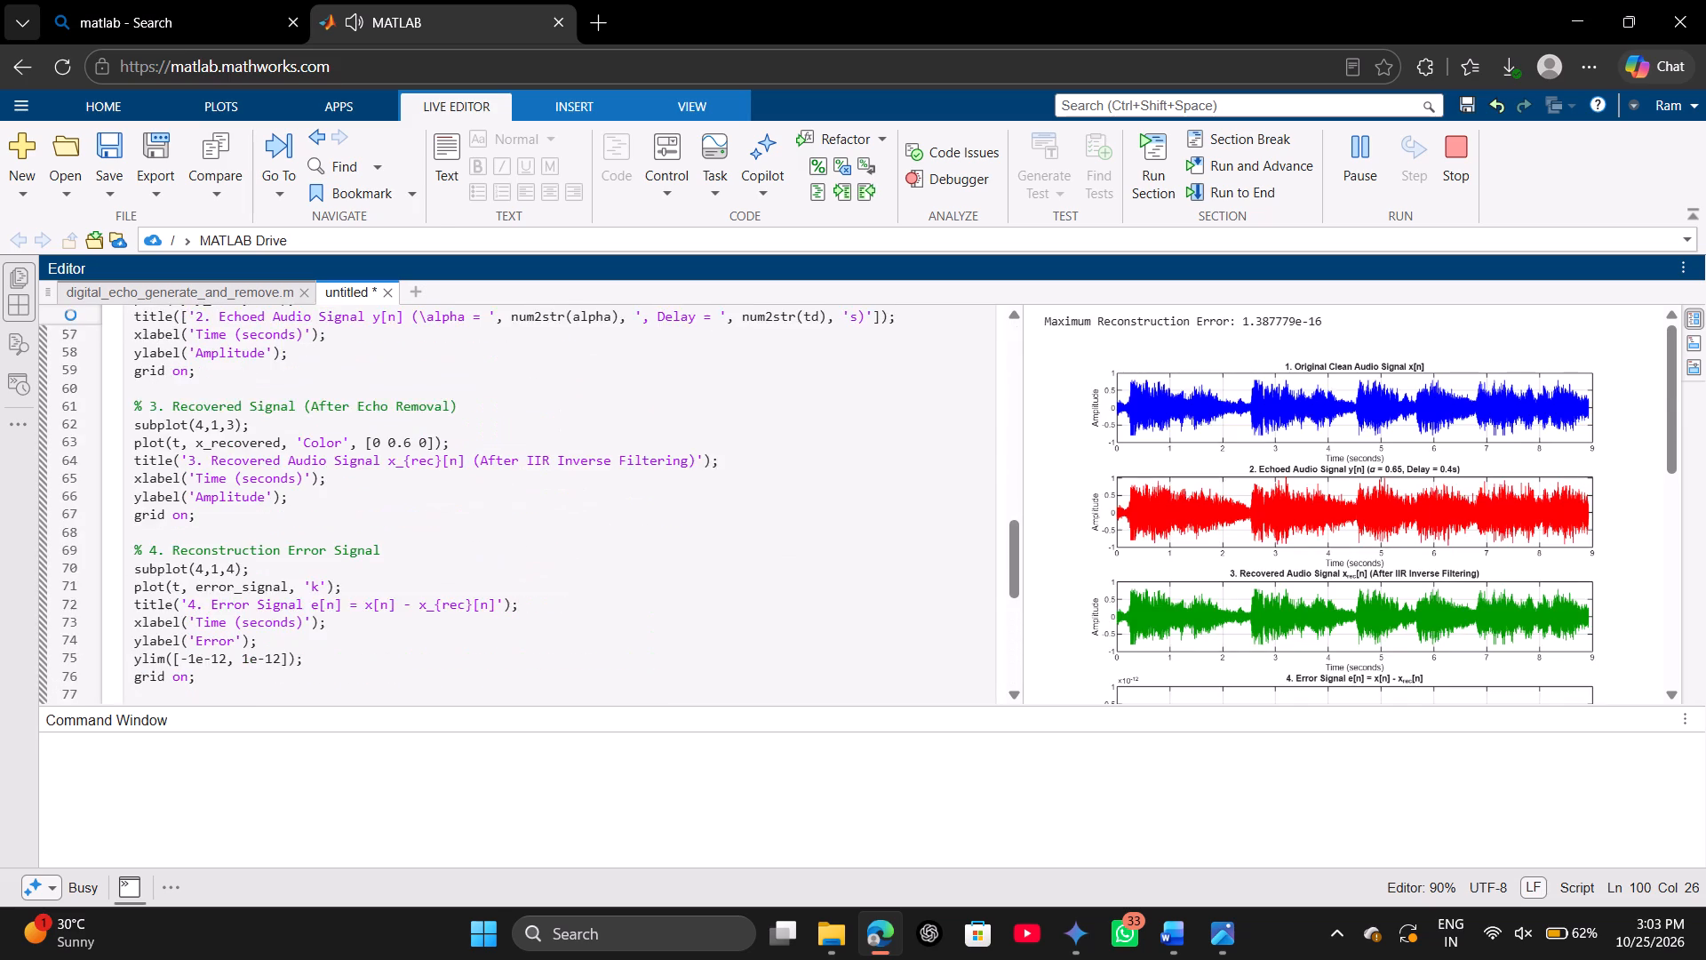
pyautogui.scroll(4, 856, 422)
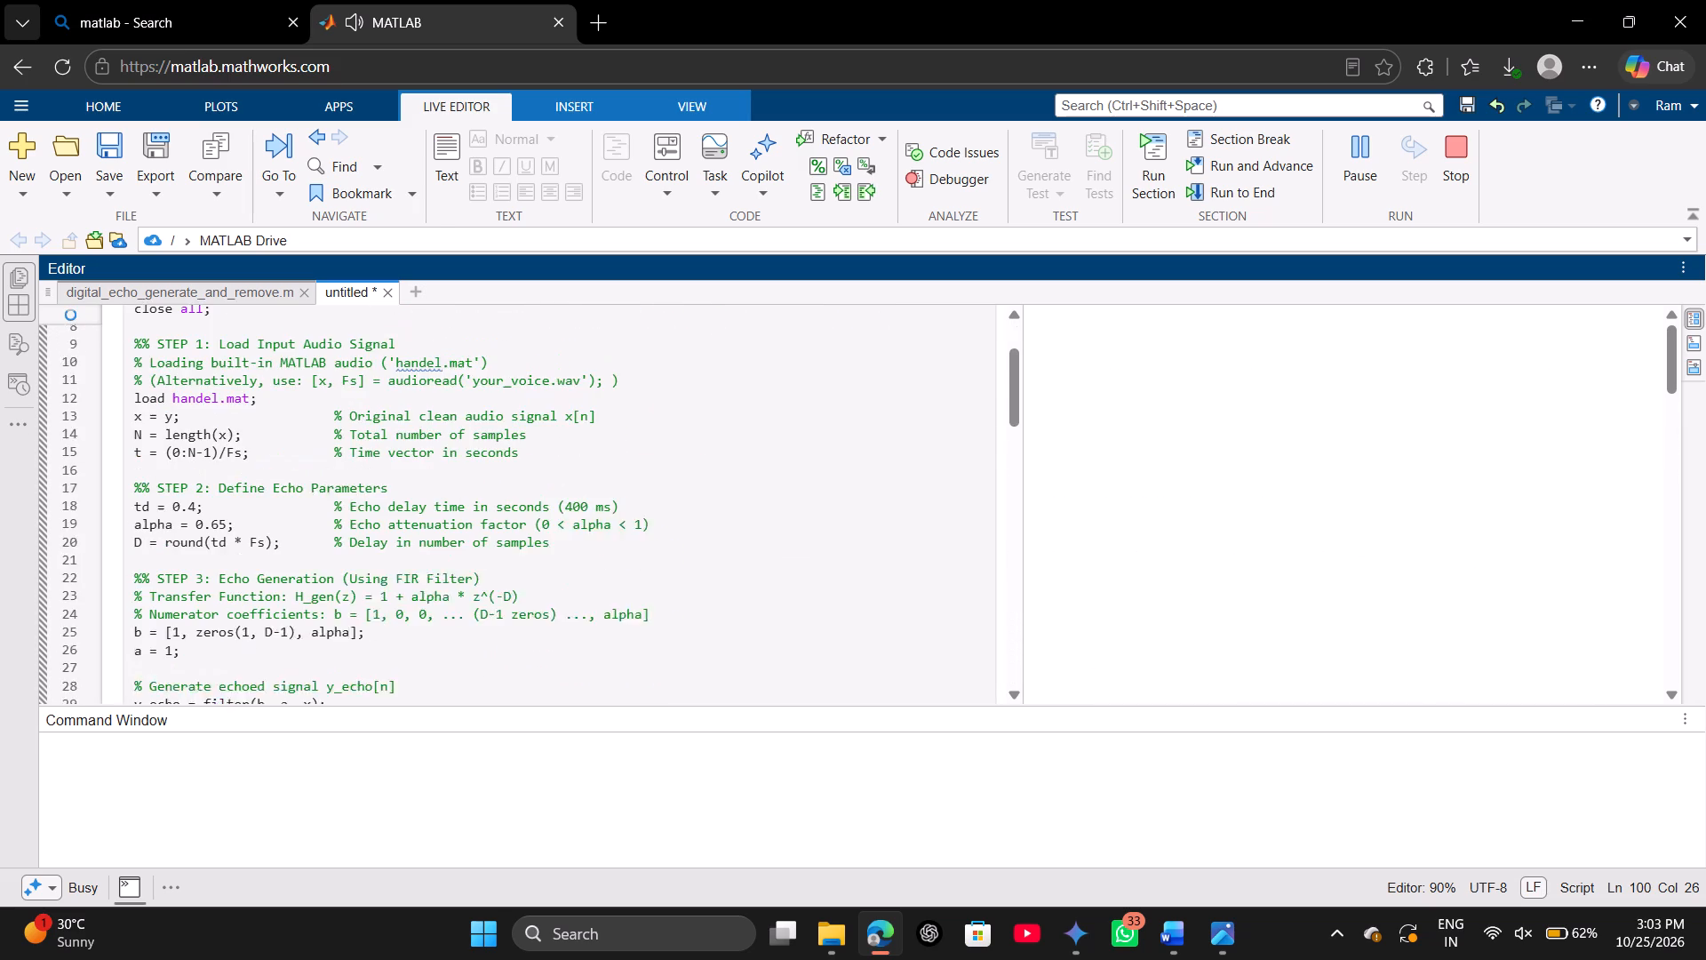
pyautogui.scroll(4, 856, 422)
pyautogui.scroll(-1, 856, 422)
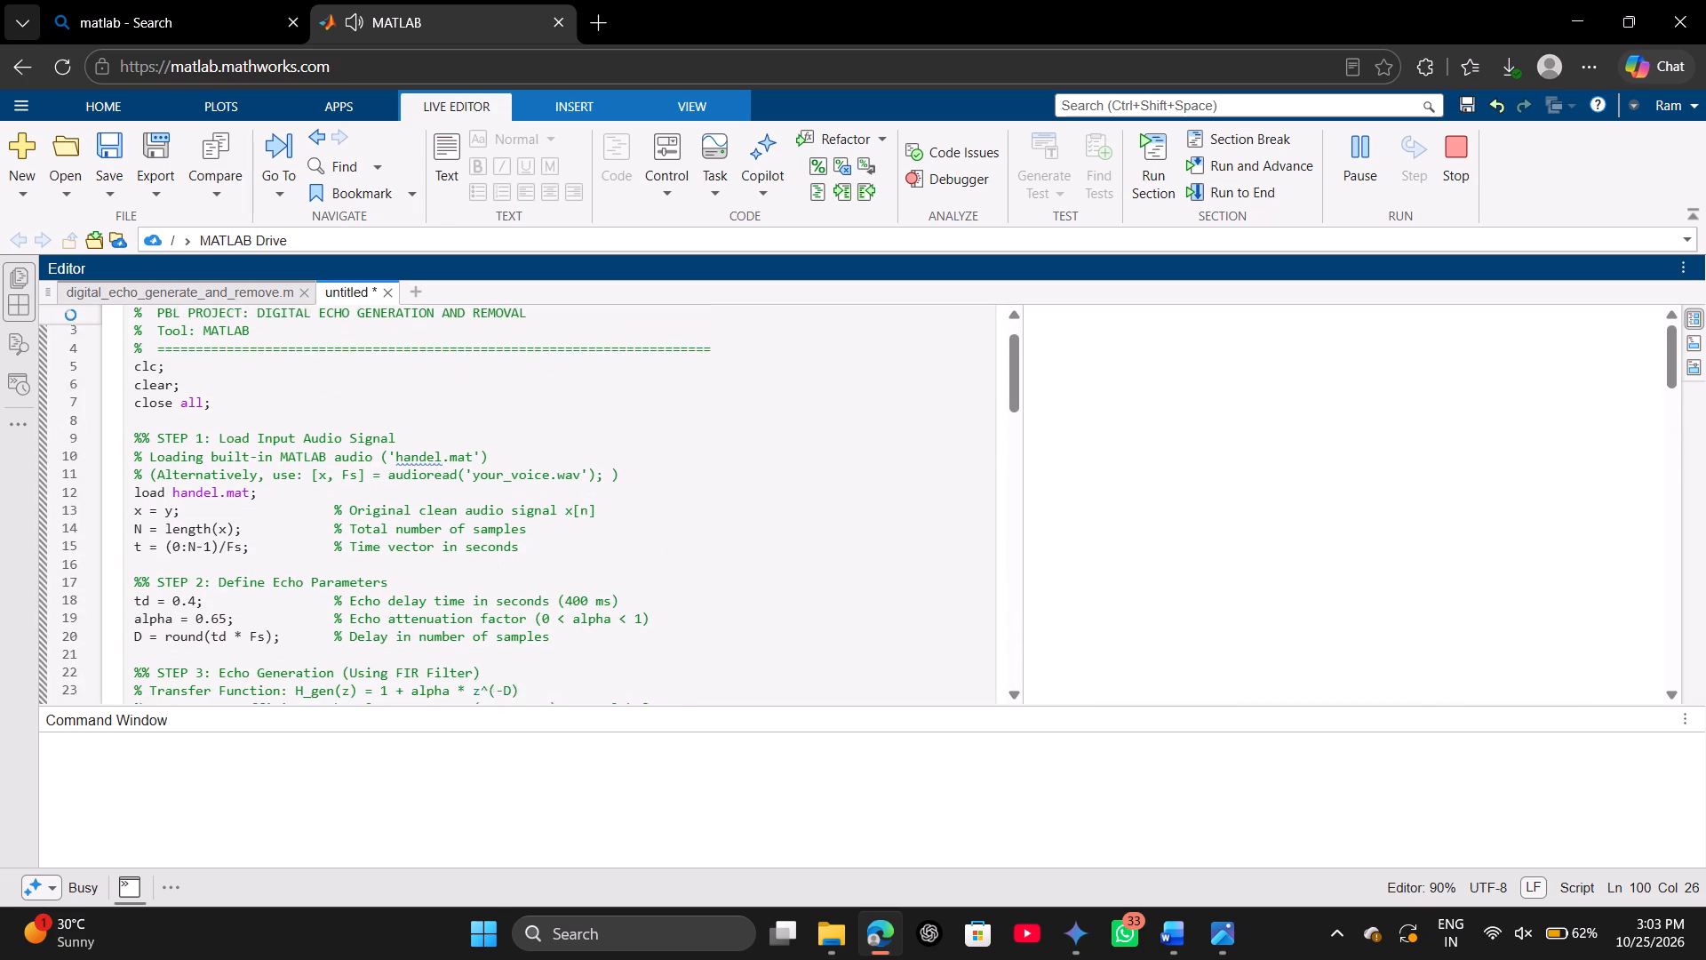
pyautogui.scroll(-3, 856, 422)
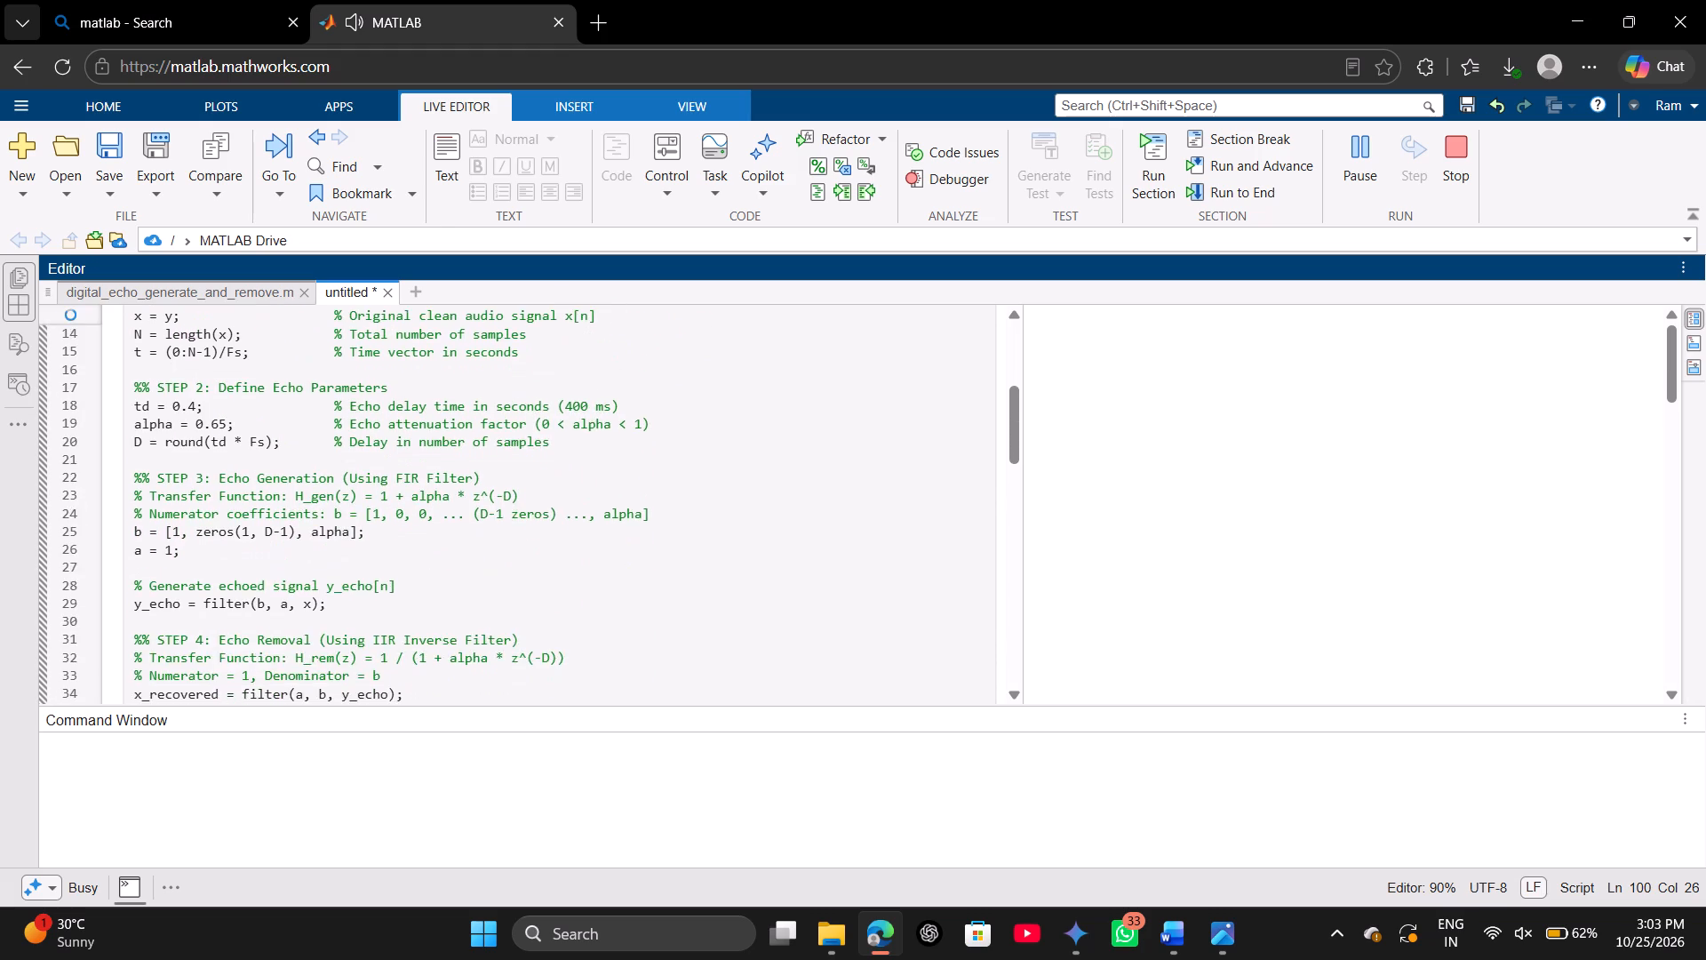
pyautogui.scroll(-4, 856, 422)
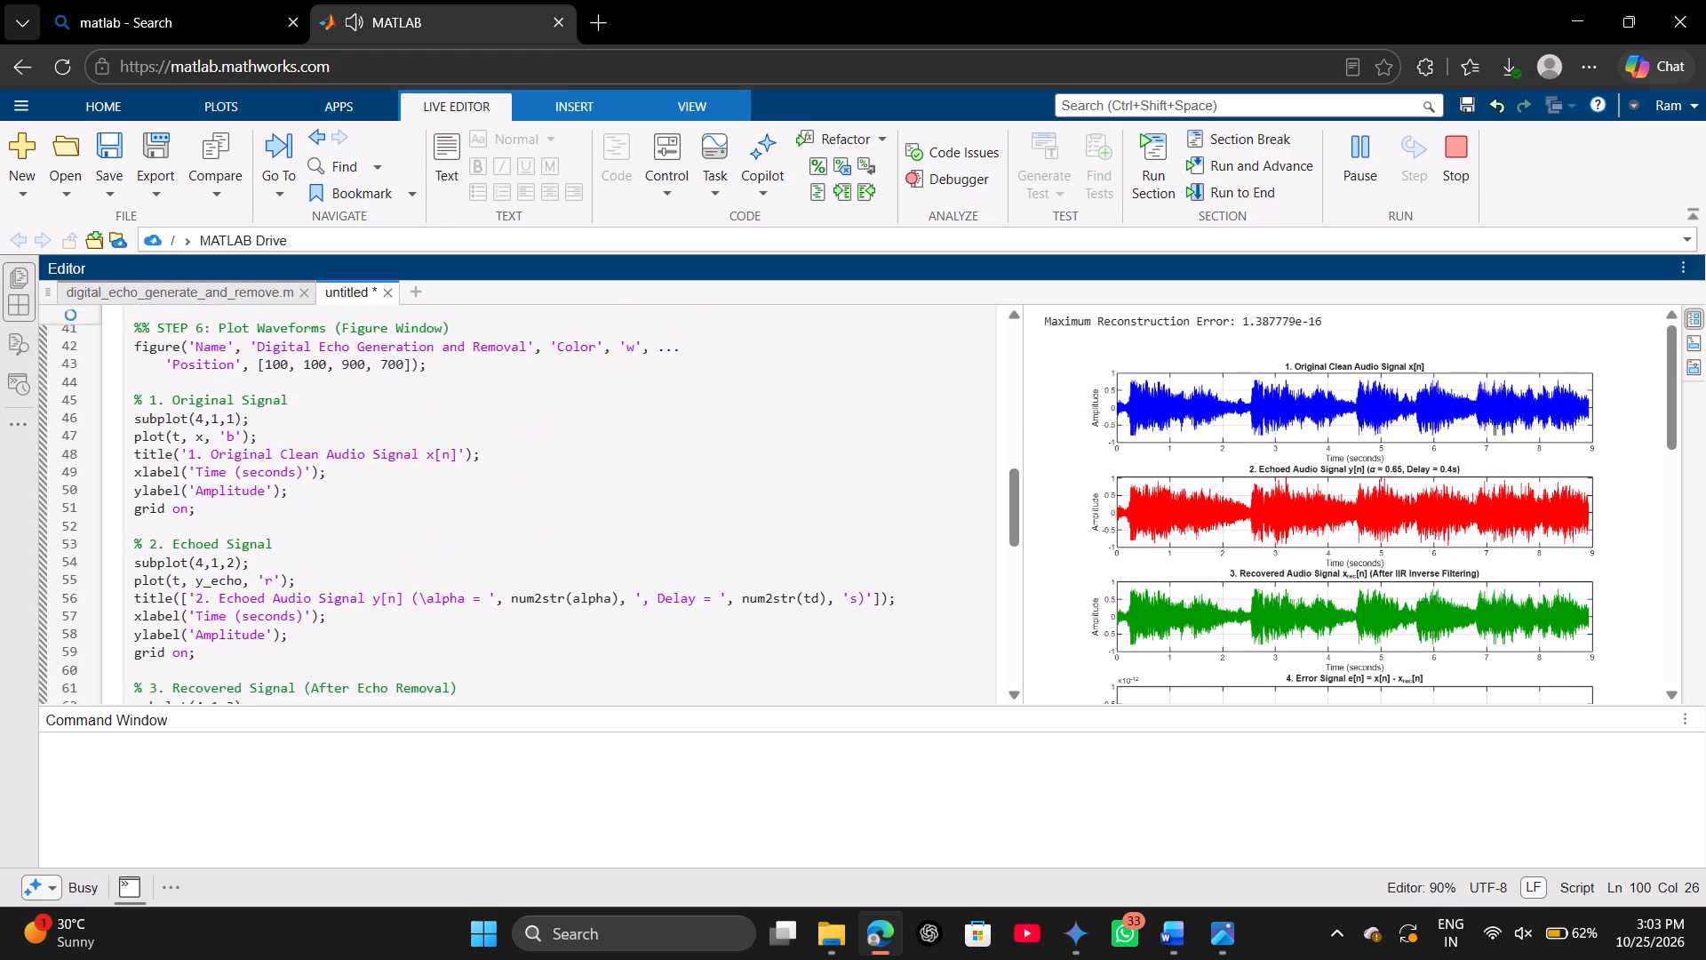
pyautogui.scroll(-5, 856, 422)
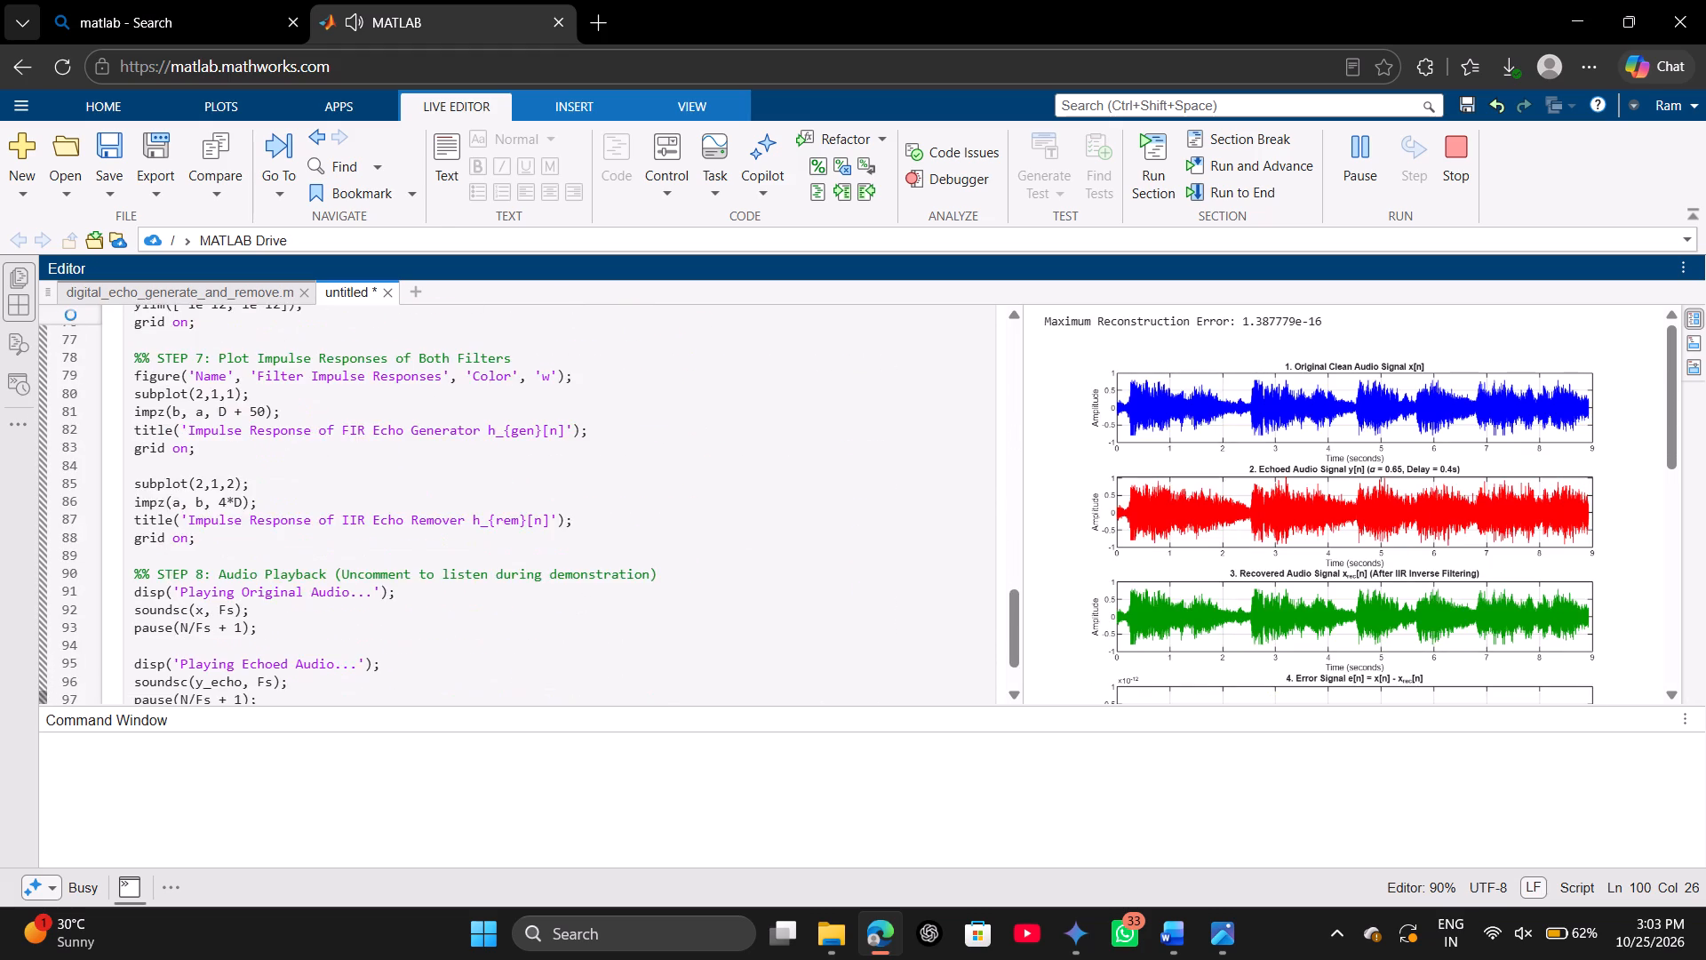
pyautogui.scroll(-3, 856, 422)
# Examine the script's output, covering the four signal waveform plots, the FIR and IIR impulse response plots and the playback text.
pyautogui.scroll(-1, 1278, 472)
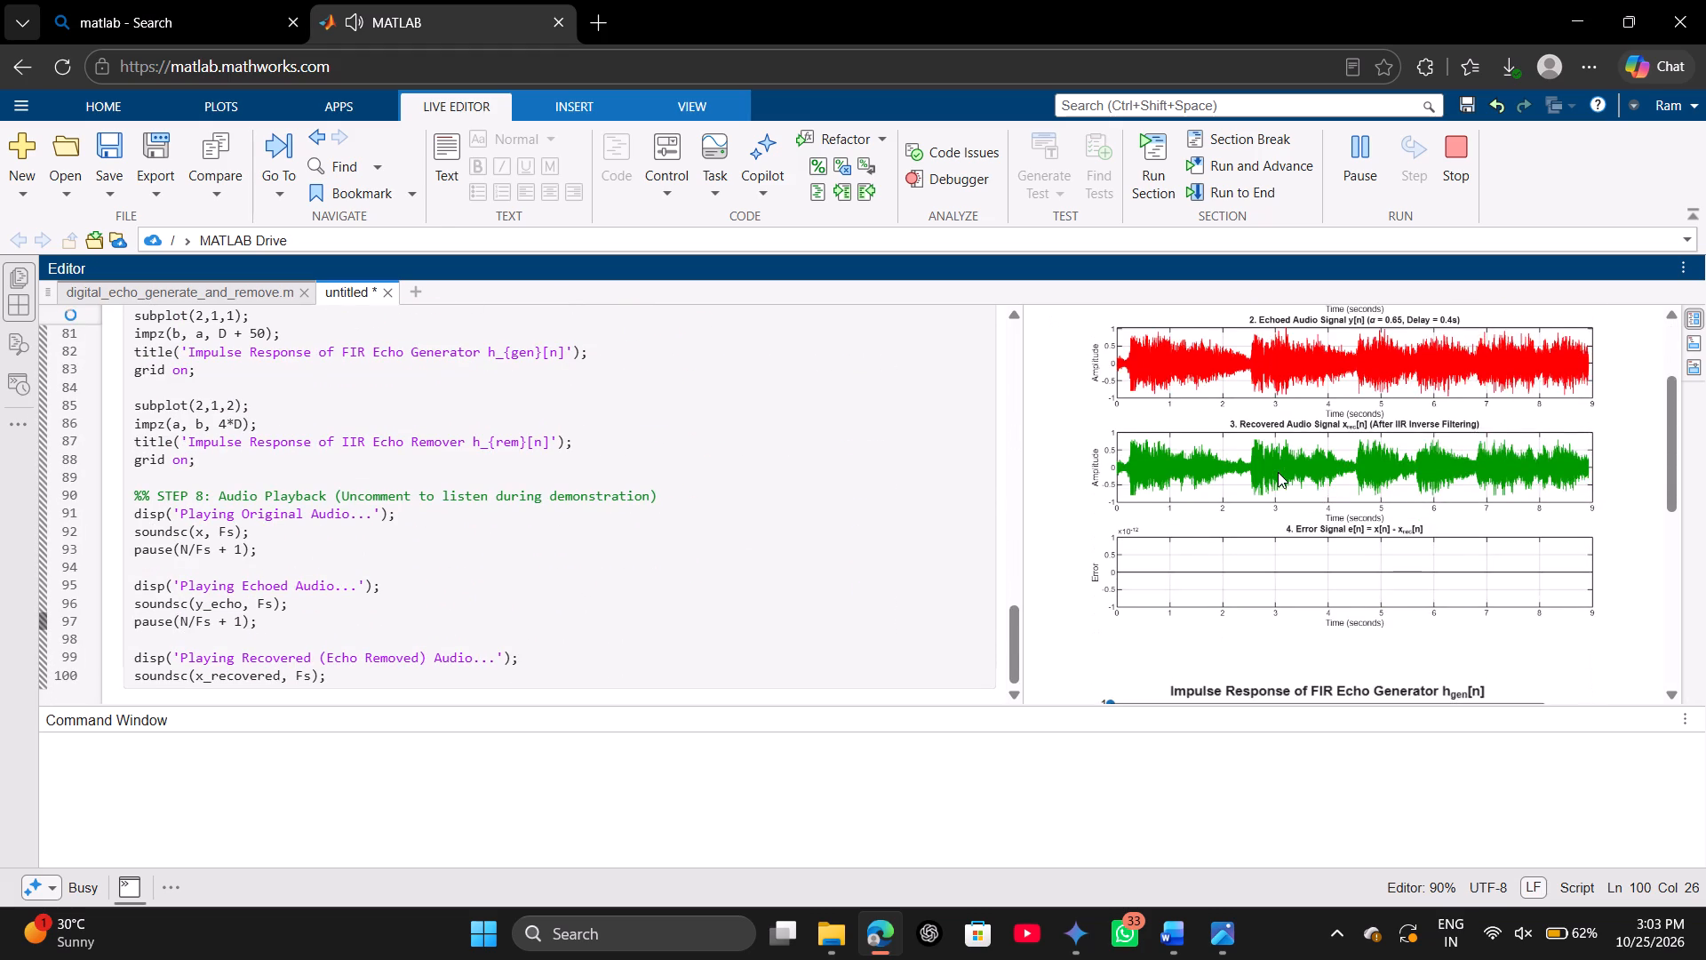
pyautogui.scroll(-5, 1278, 472)
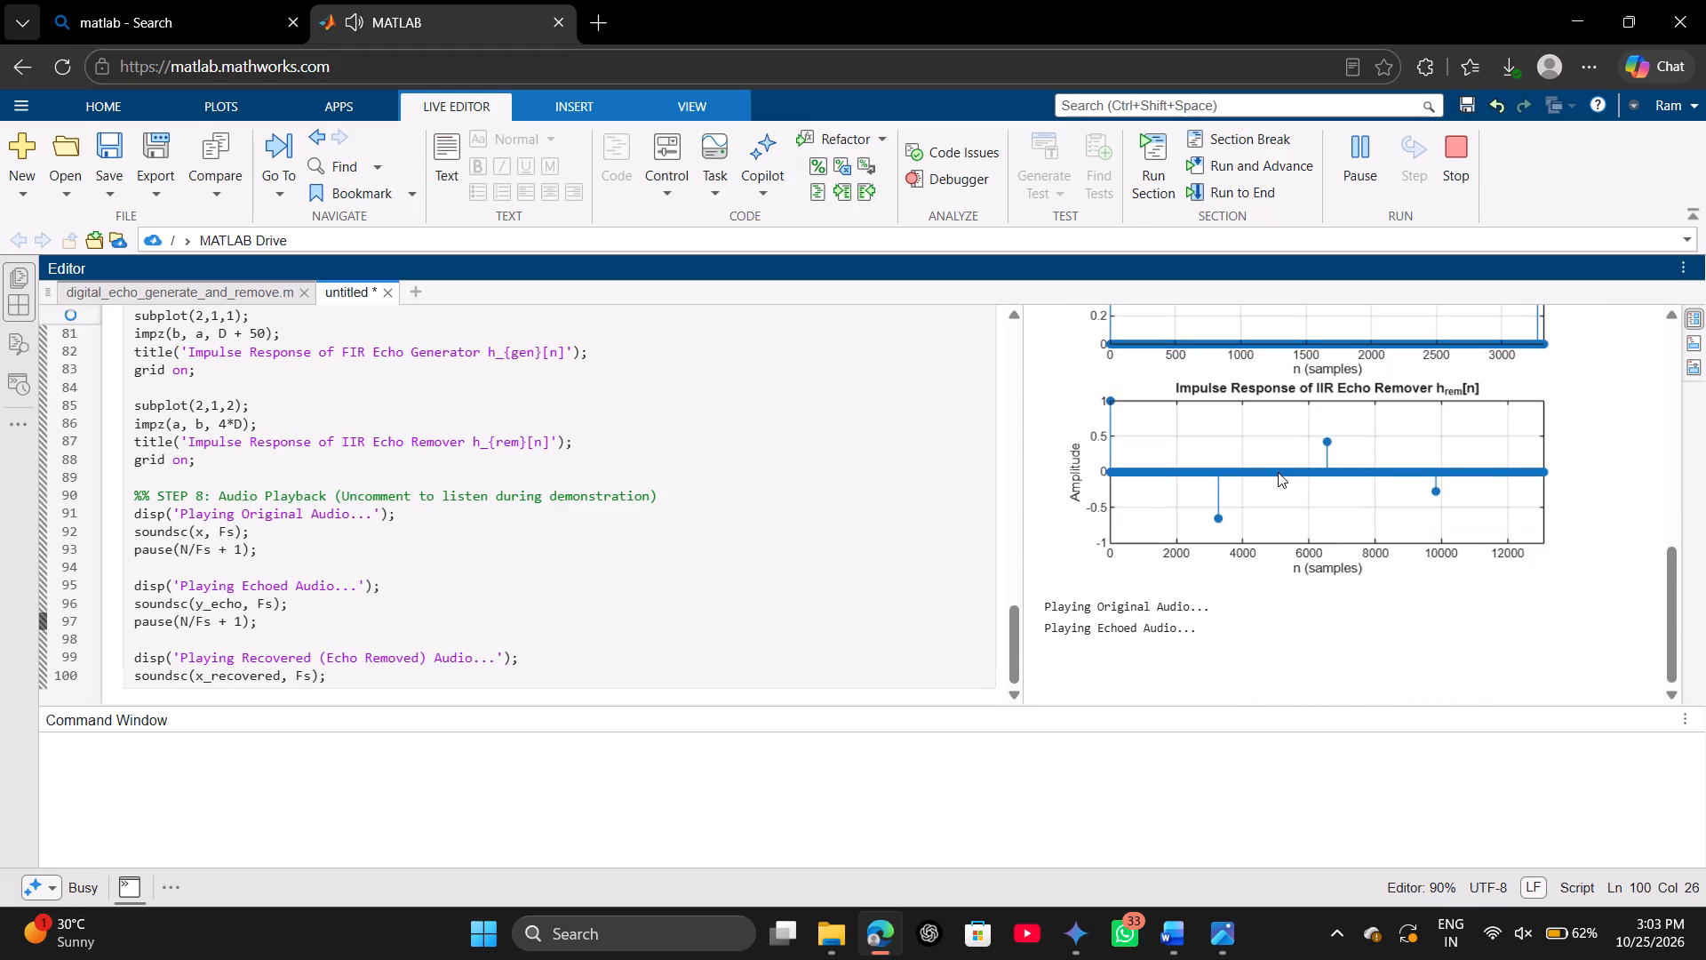
pyautogui.scroll(1, 1278, 472)
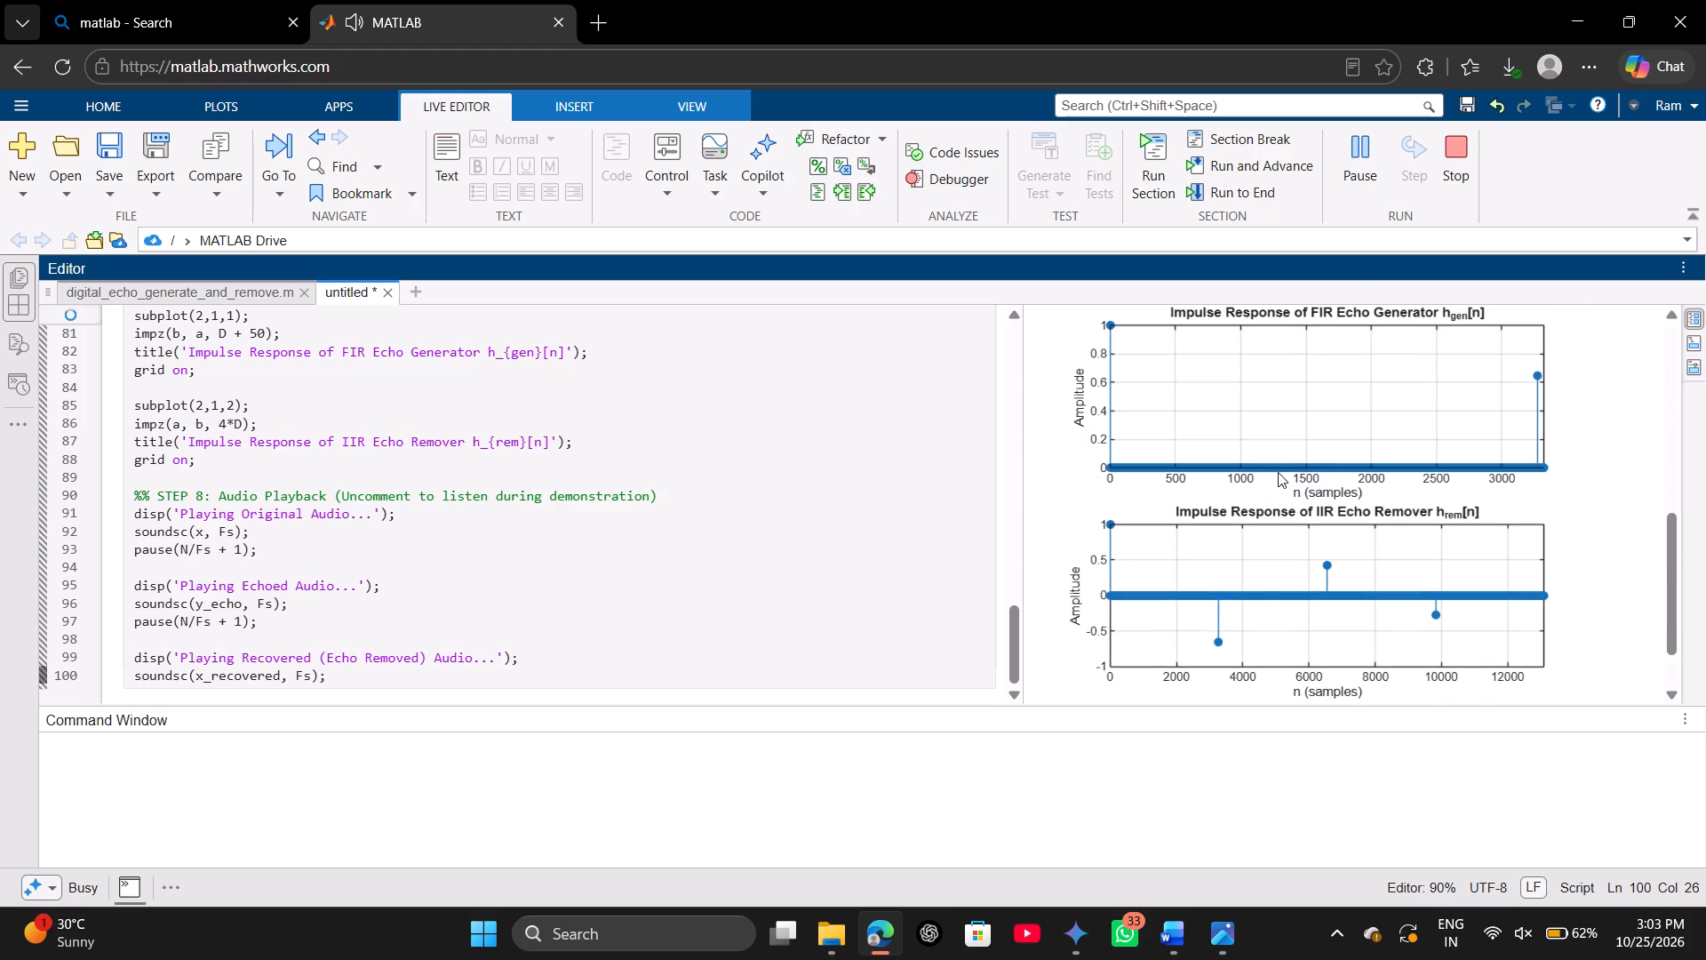
pyautogui.scroll(3, 1278, 472)
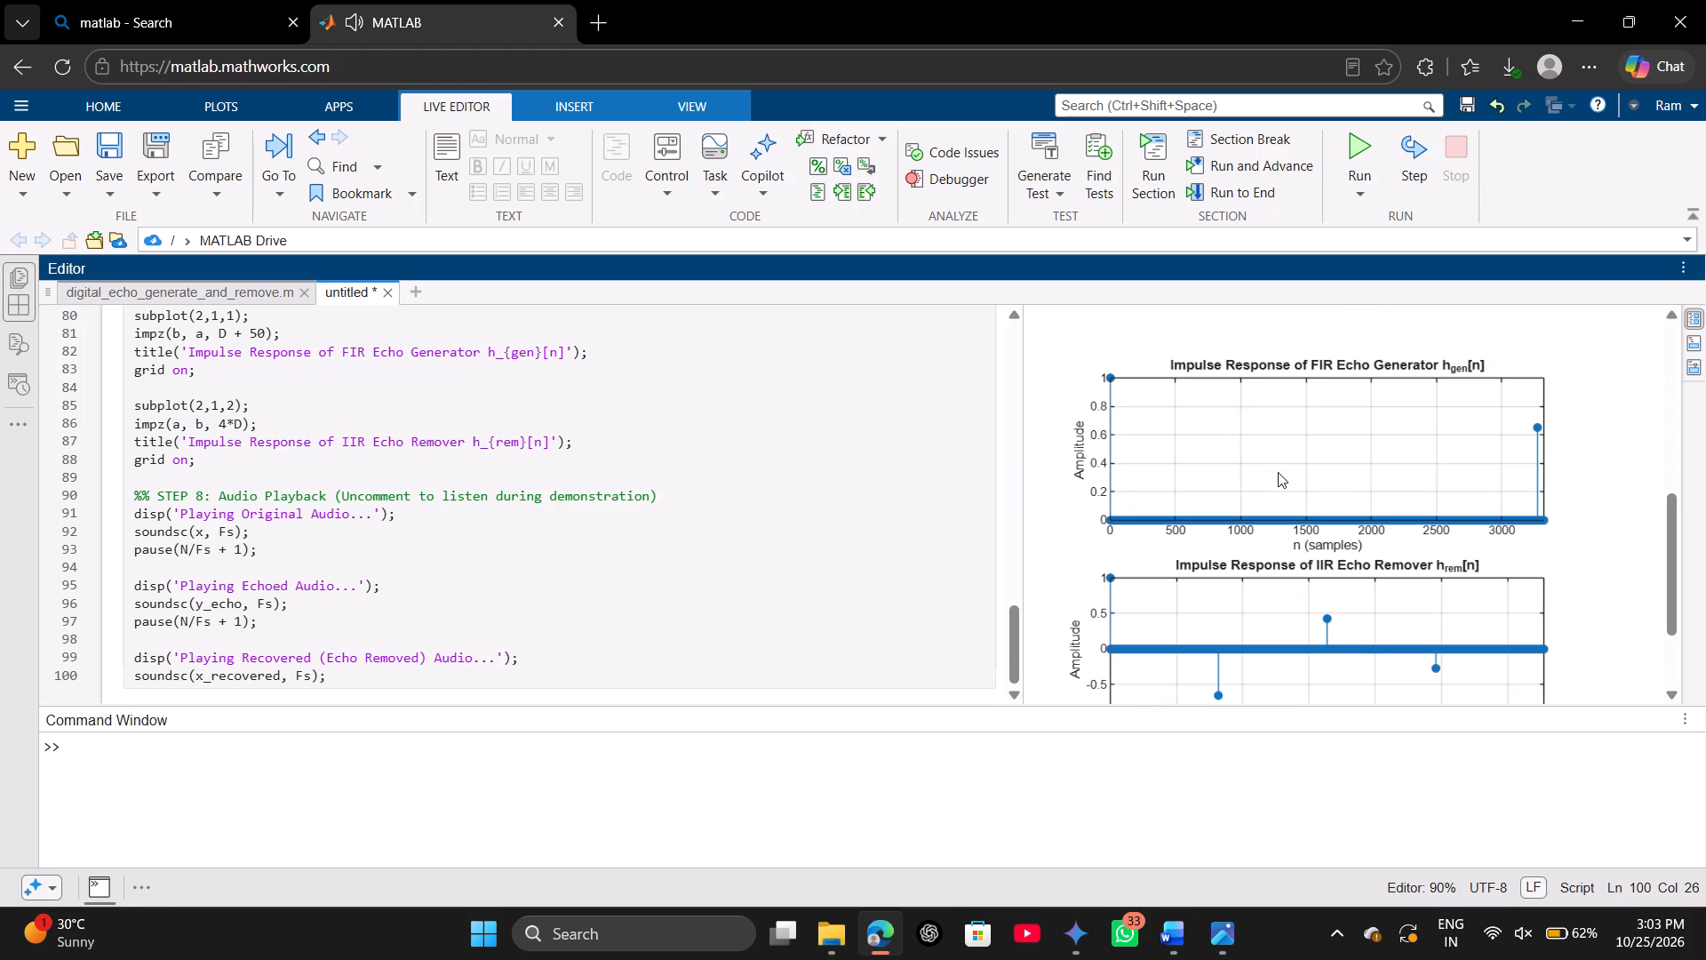
pyautogui.scroll(5, 1278, 472)
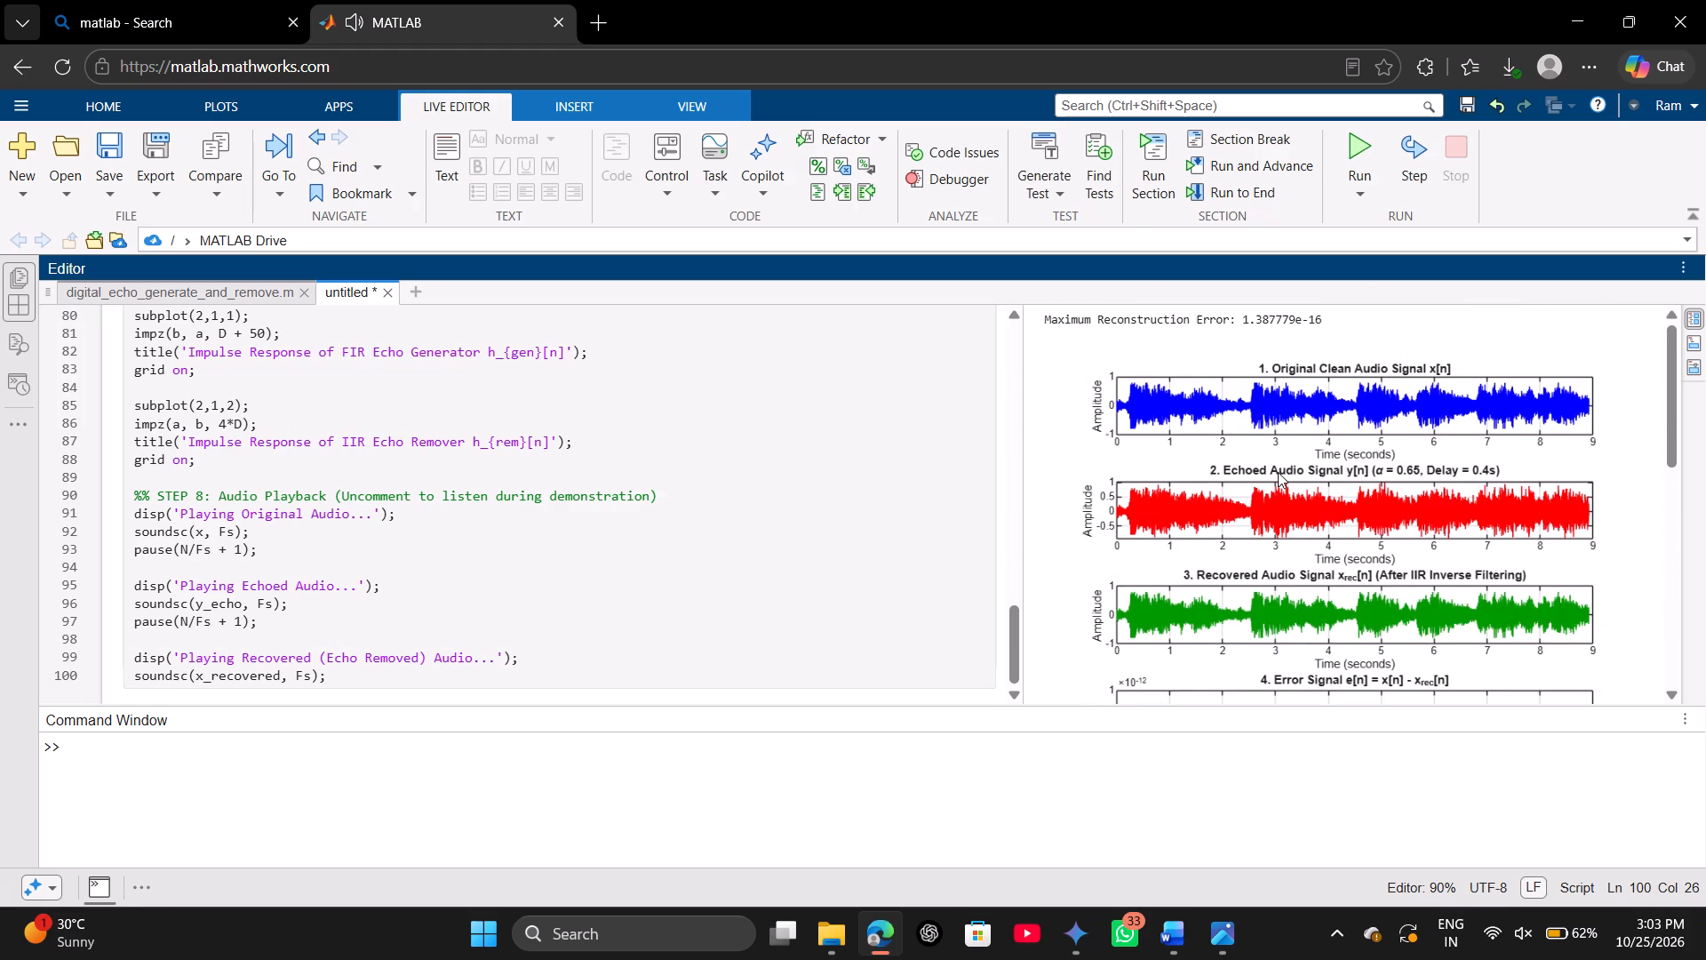
pyautogui.scroll(1, 1278, 472)
pyautogui.scroll(-7, 1278, 472)
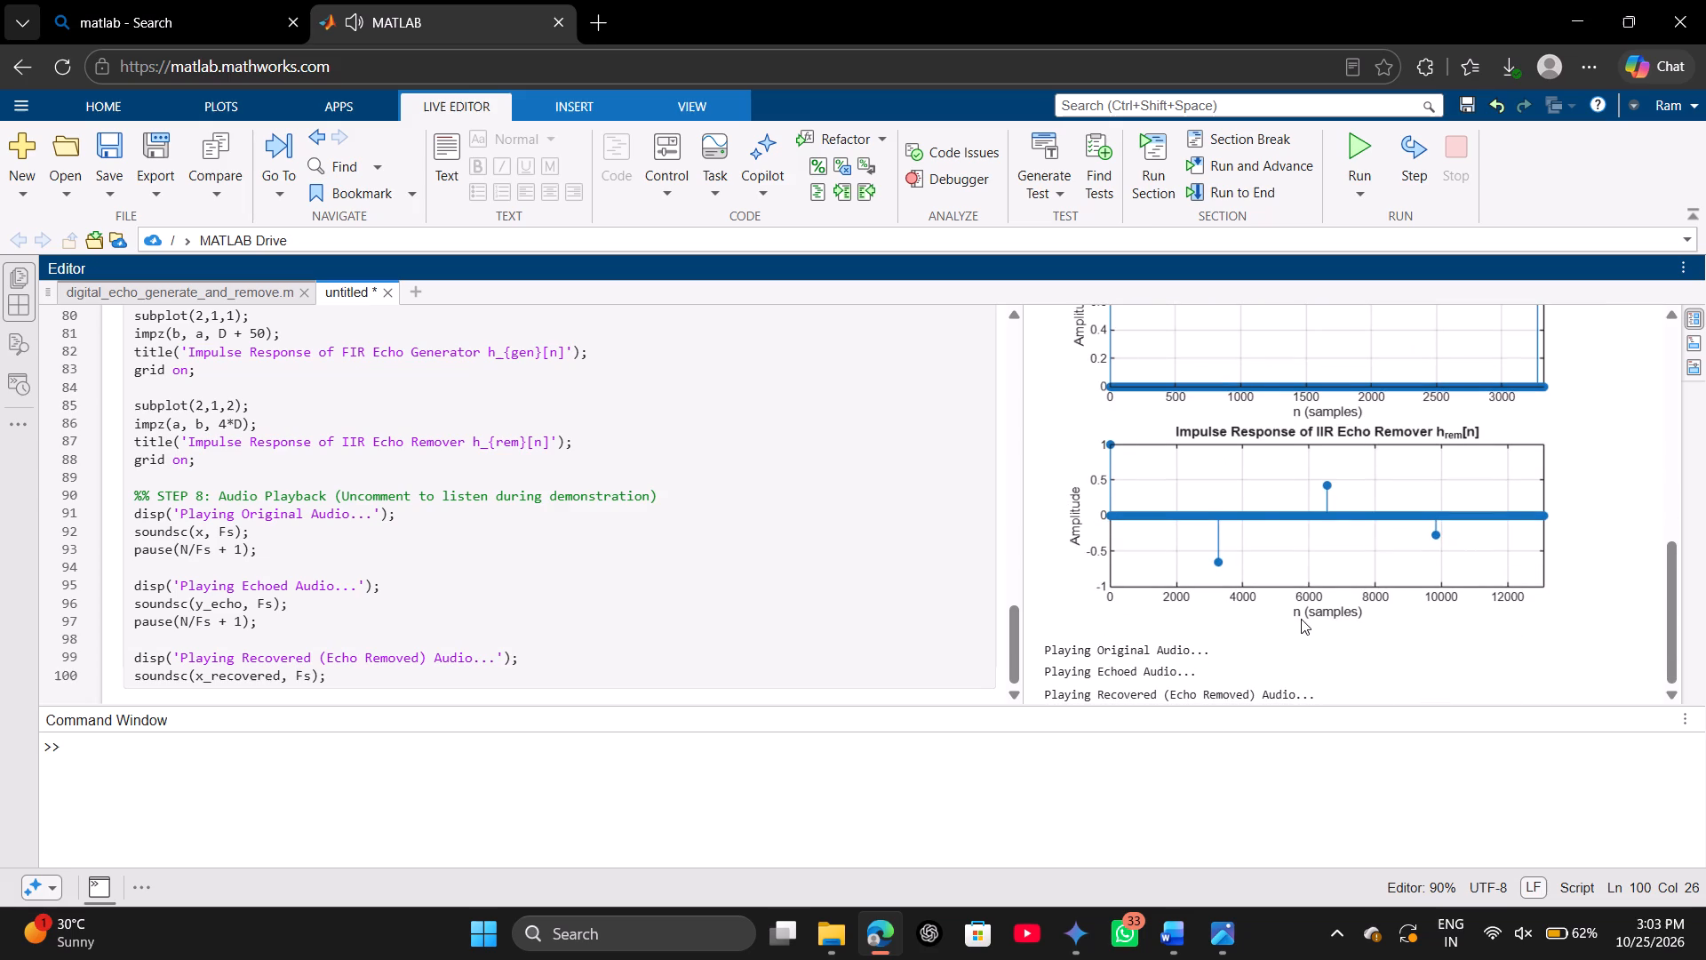
pyautogui.scroll(6, 1301, 619)
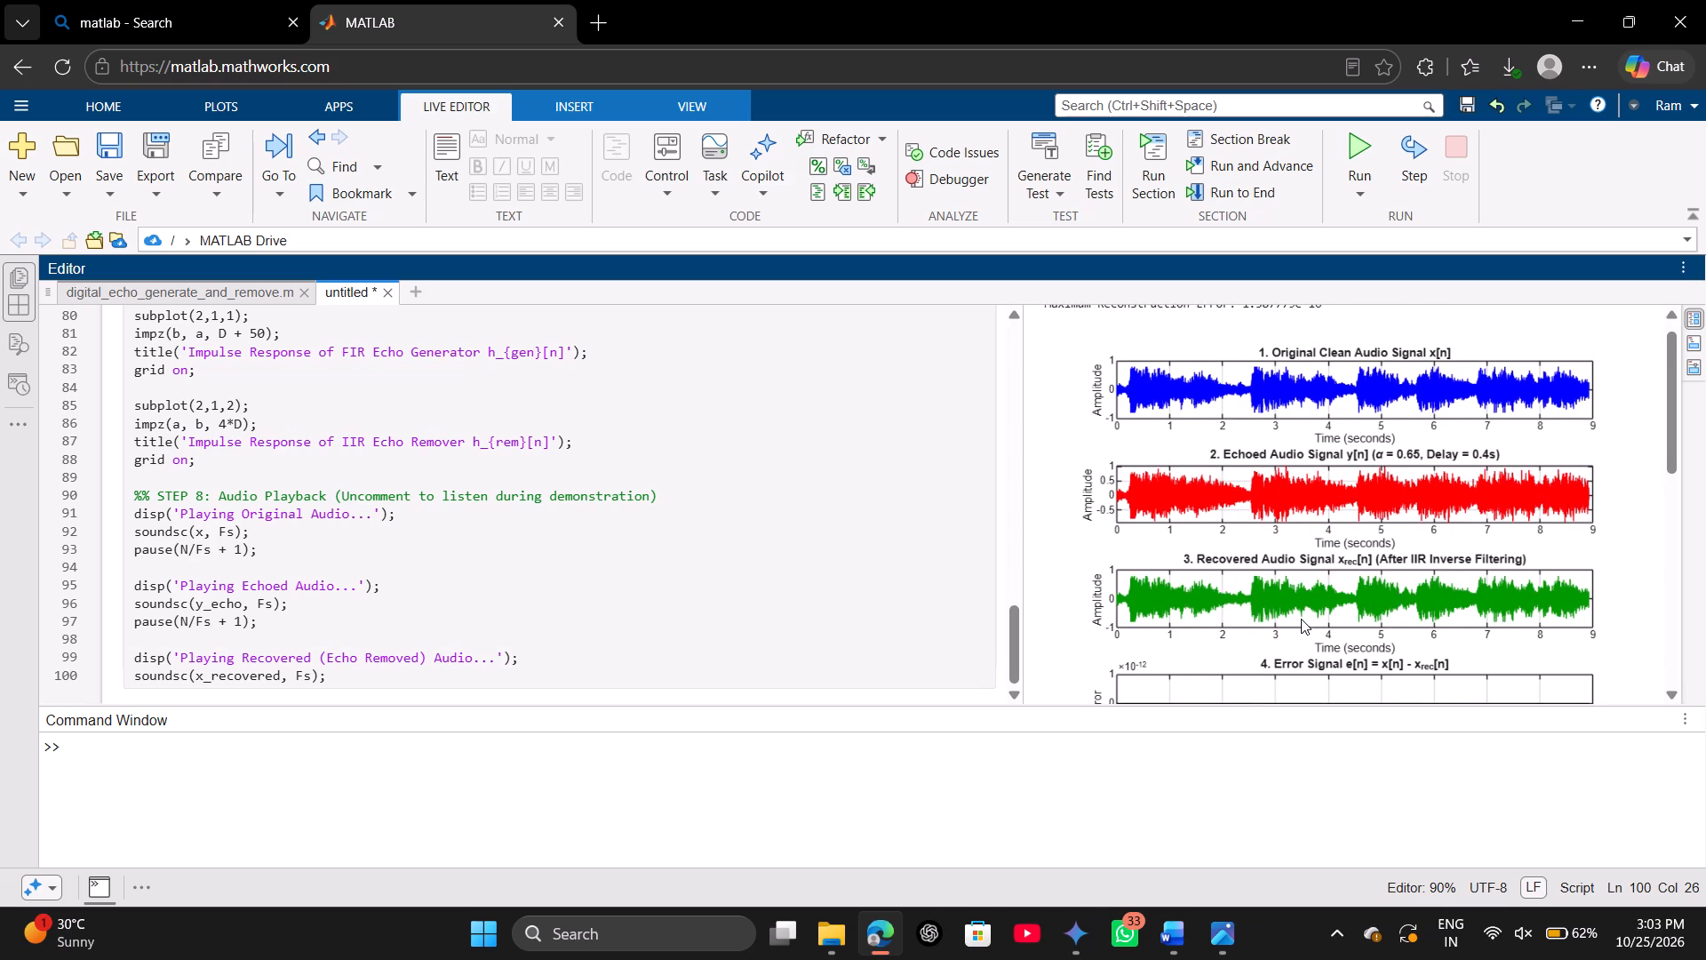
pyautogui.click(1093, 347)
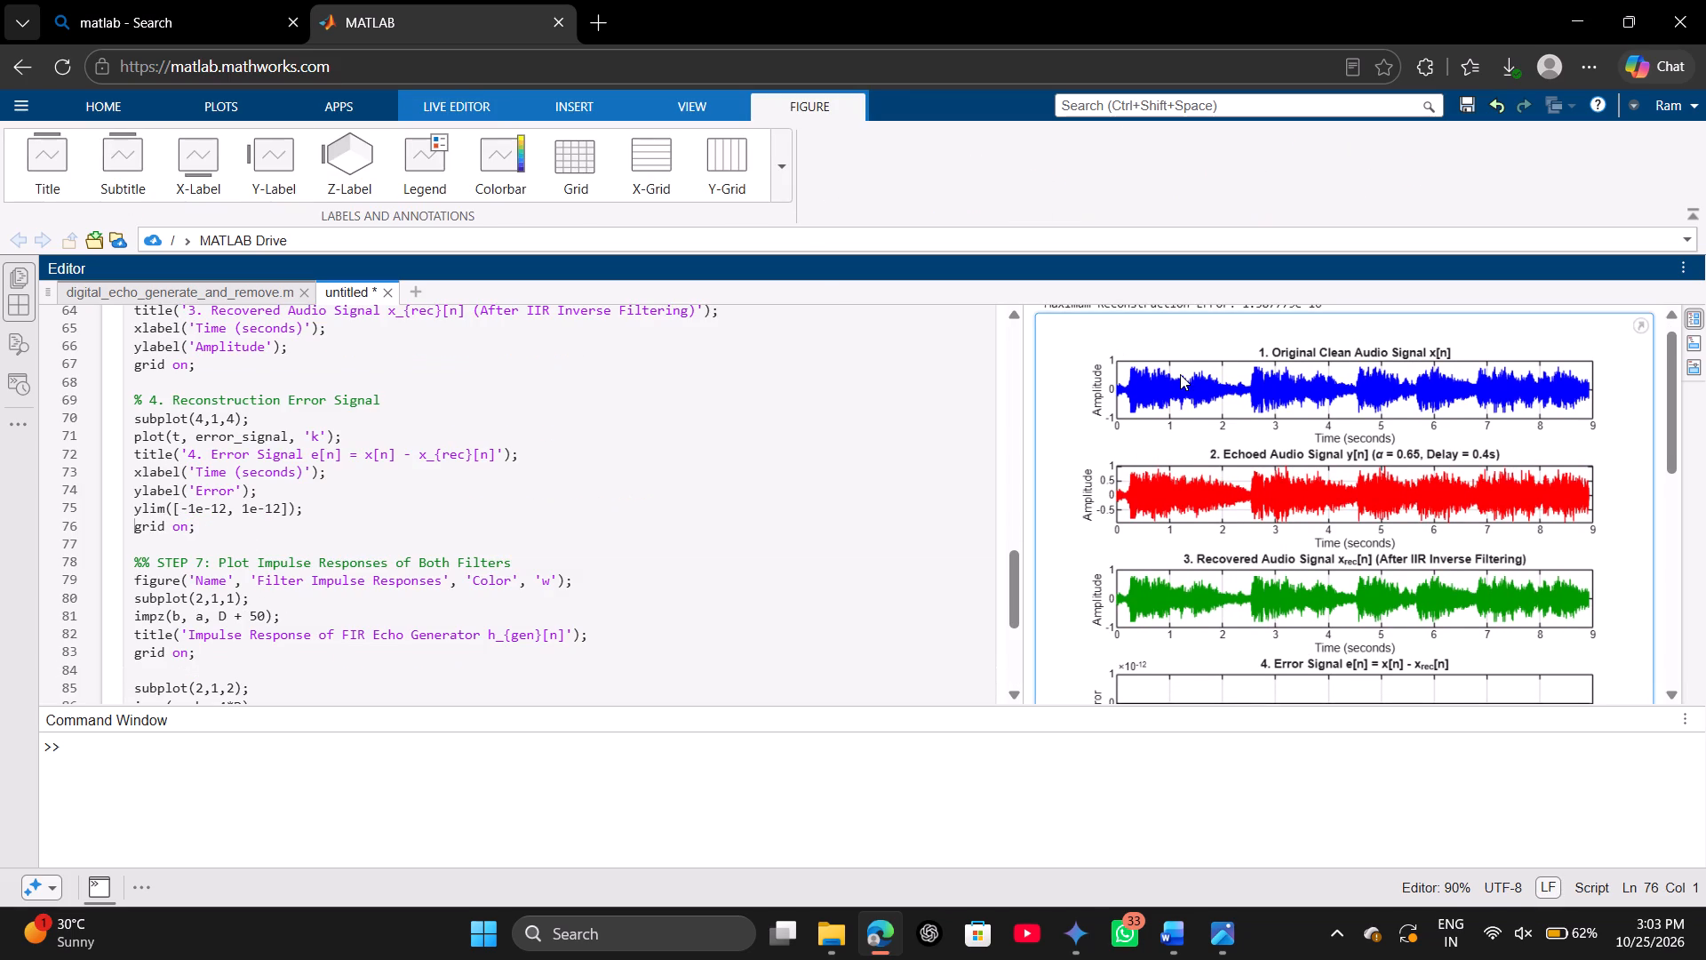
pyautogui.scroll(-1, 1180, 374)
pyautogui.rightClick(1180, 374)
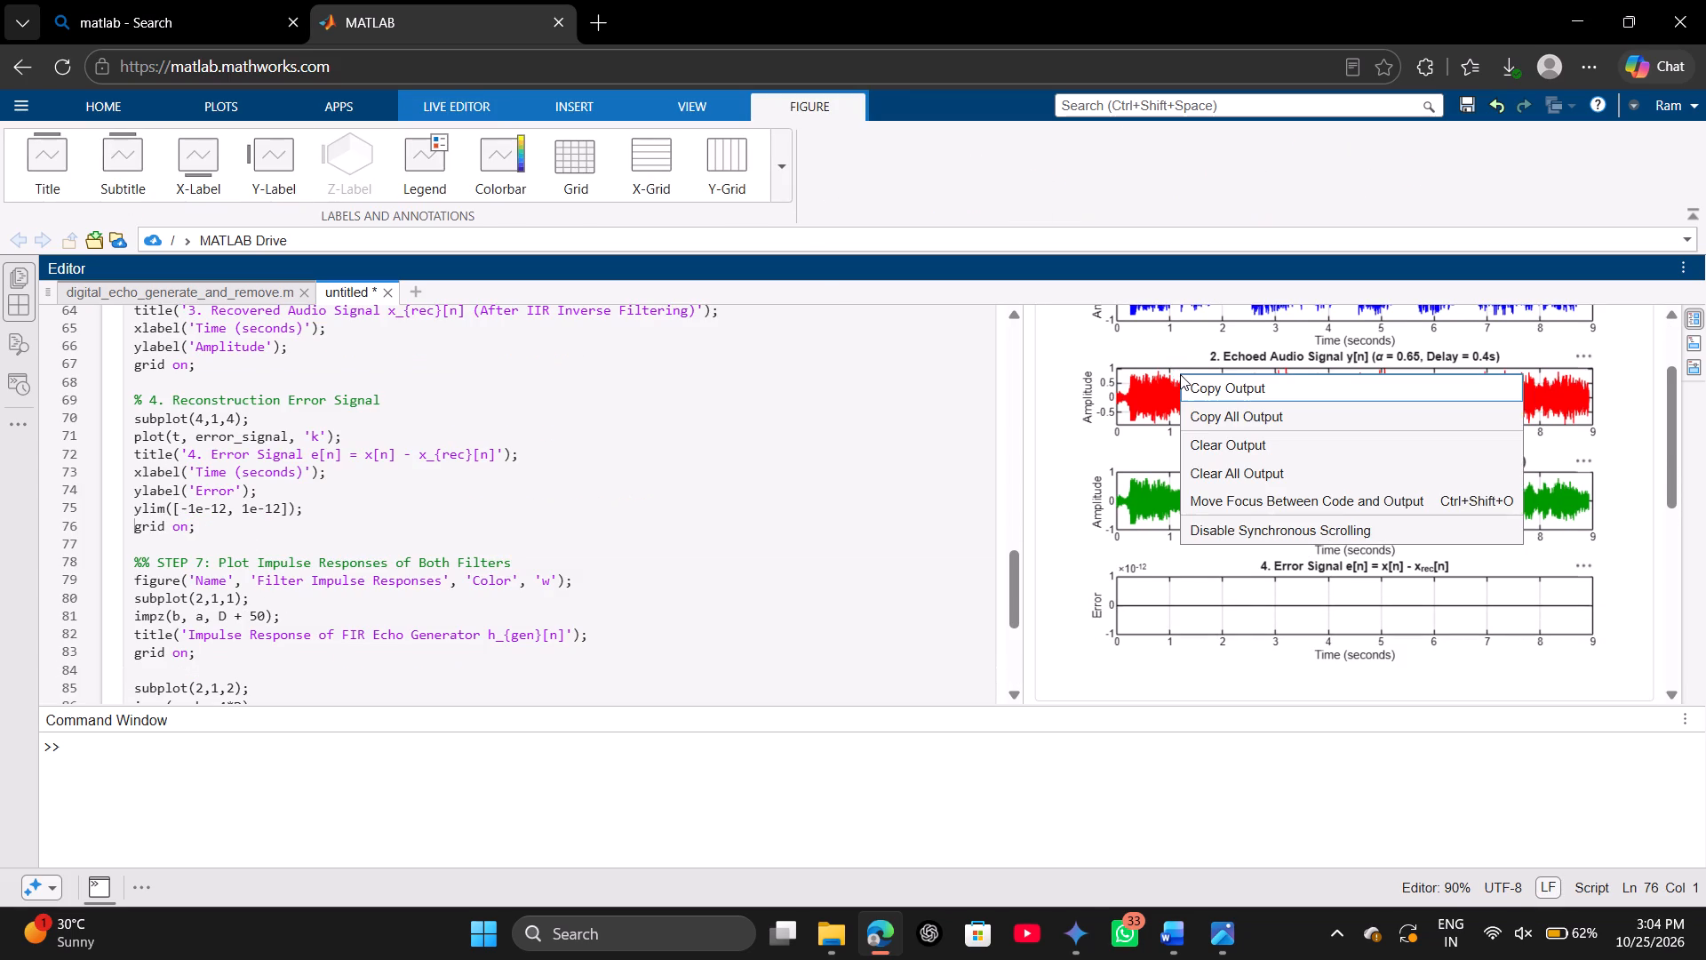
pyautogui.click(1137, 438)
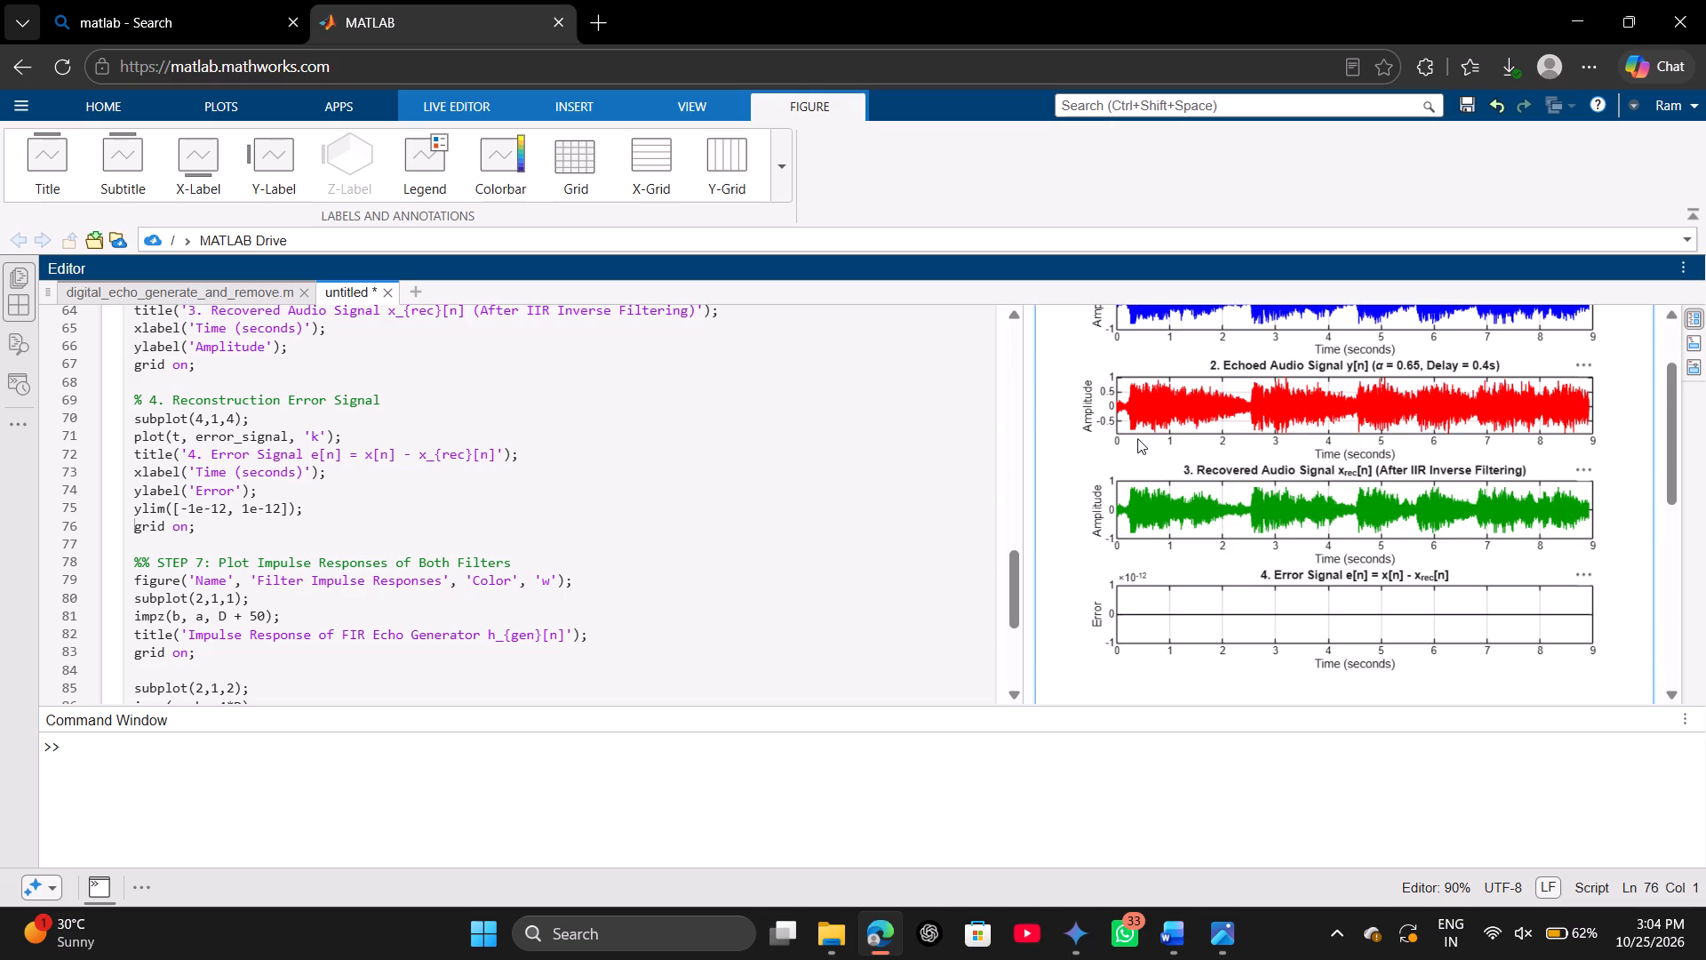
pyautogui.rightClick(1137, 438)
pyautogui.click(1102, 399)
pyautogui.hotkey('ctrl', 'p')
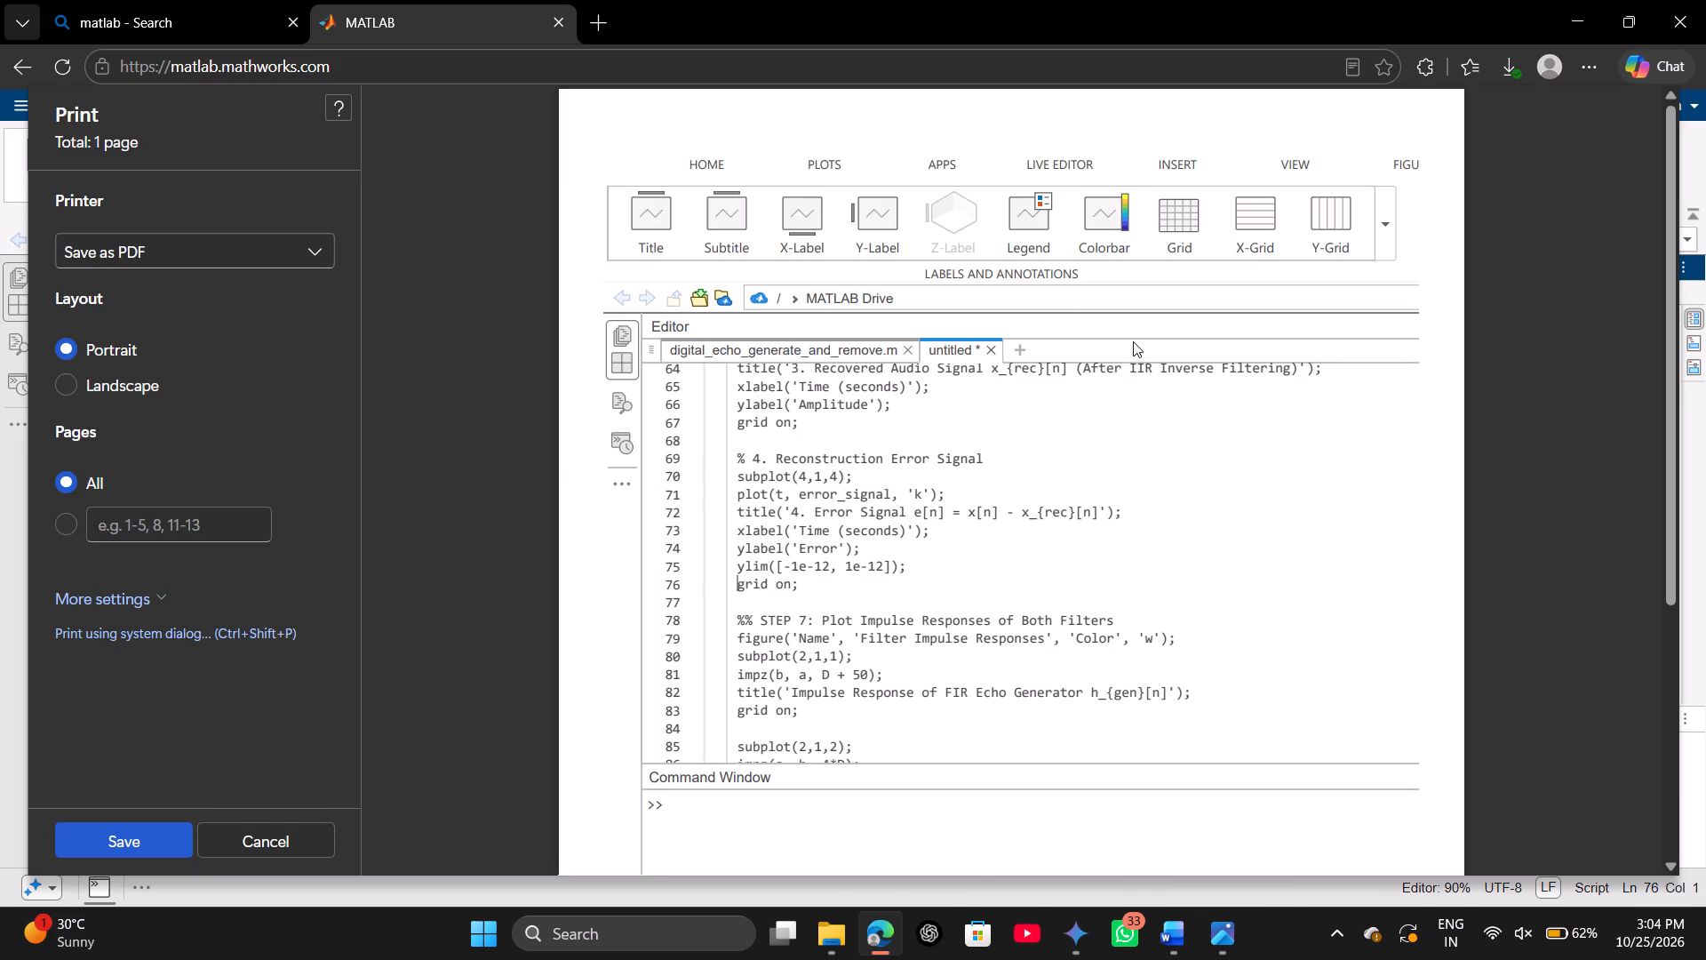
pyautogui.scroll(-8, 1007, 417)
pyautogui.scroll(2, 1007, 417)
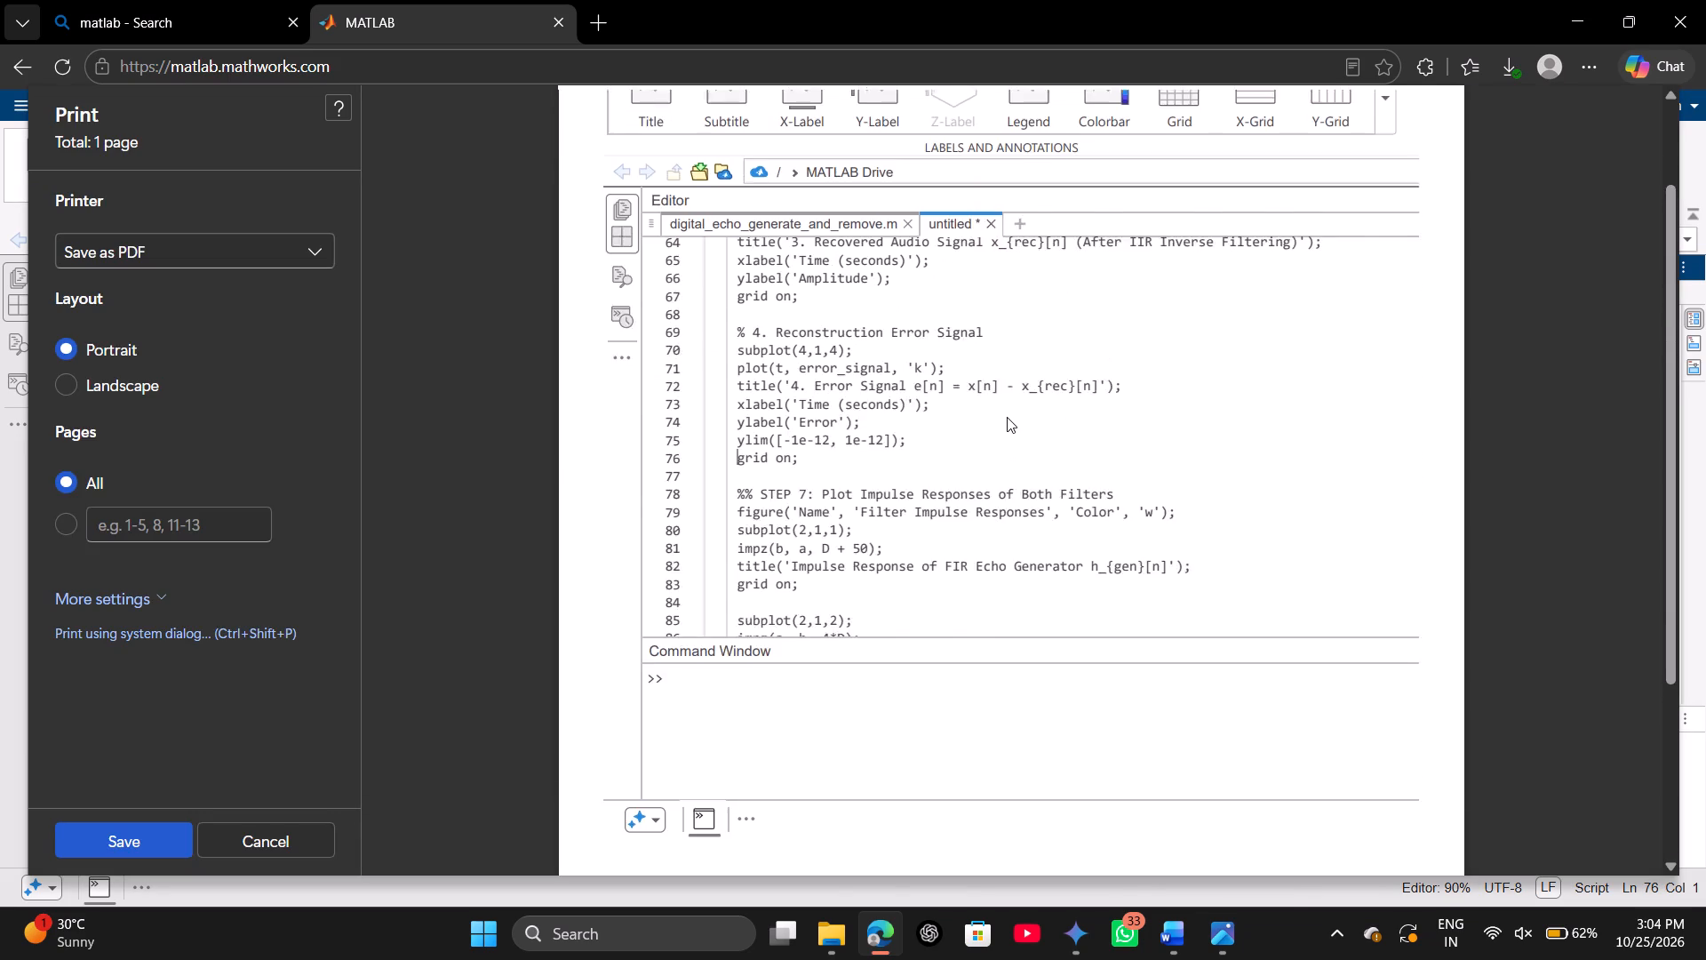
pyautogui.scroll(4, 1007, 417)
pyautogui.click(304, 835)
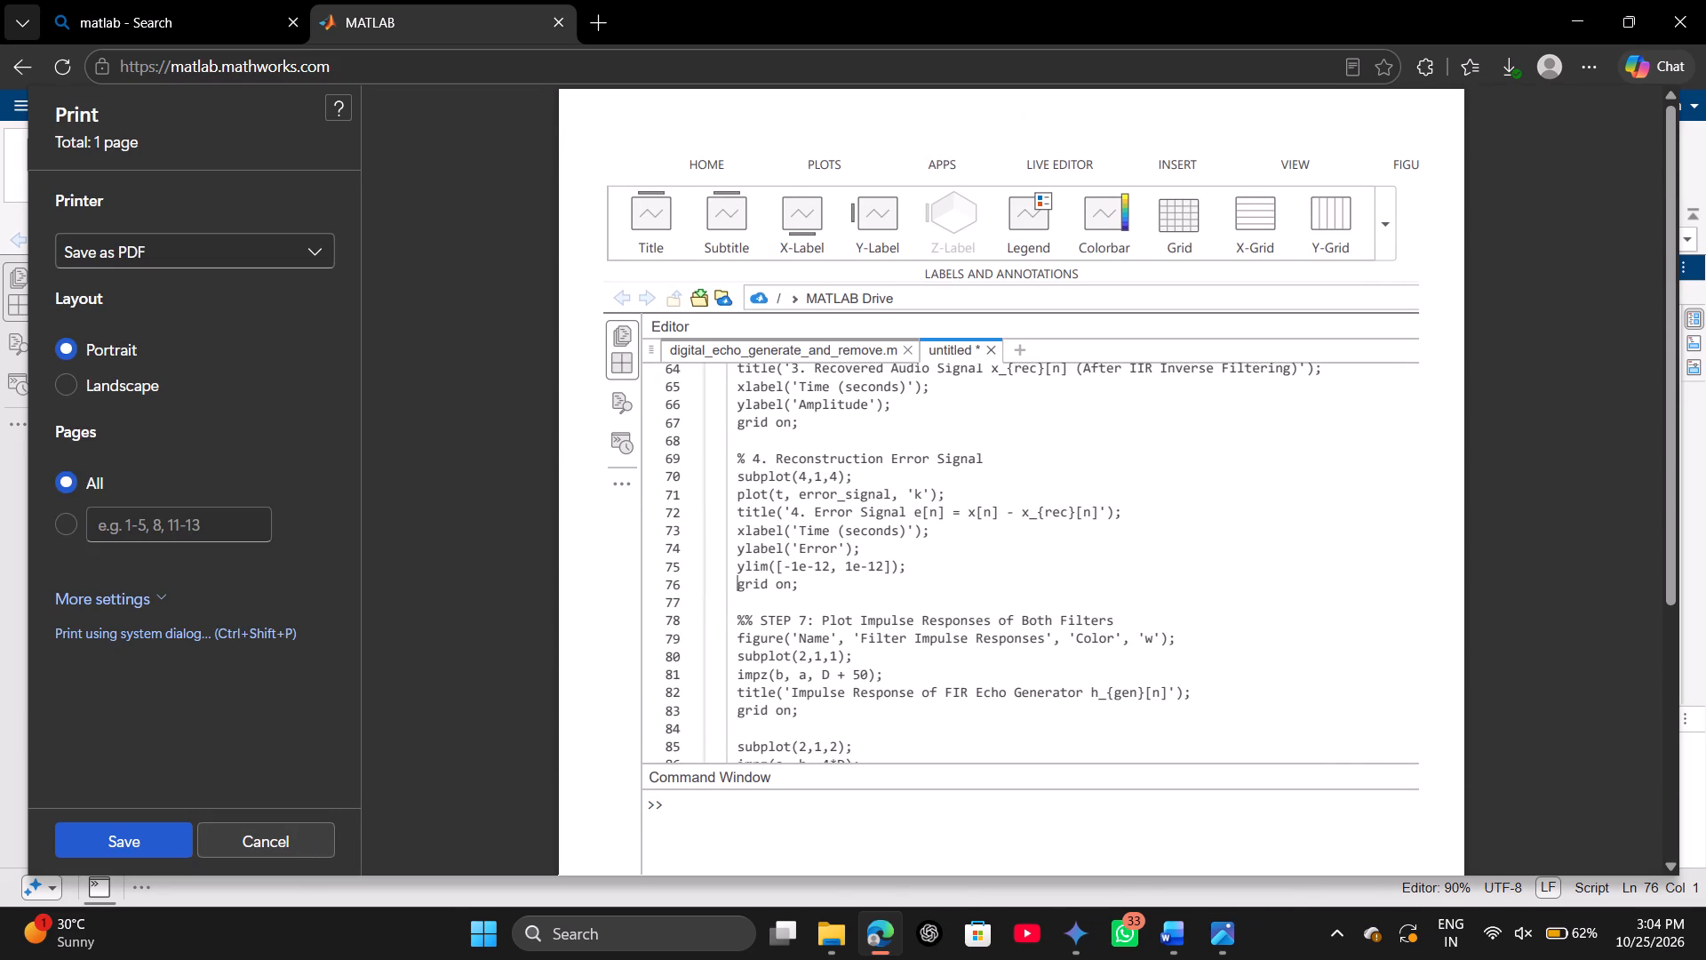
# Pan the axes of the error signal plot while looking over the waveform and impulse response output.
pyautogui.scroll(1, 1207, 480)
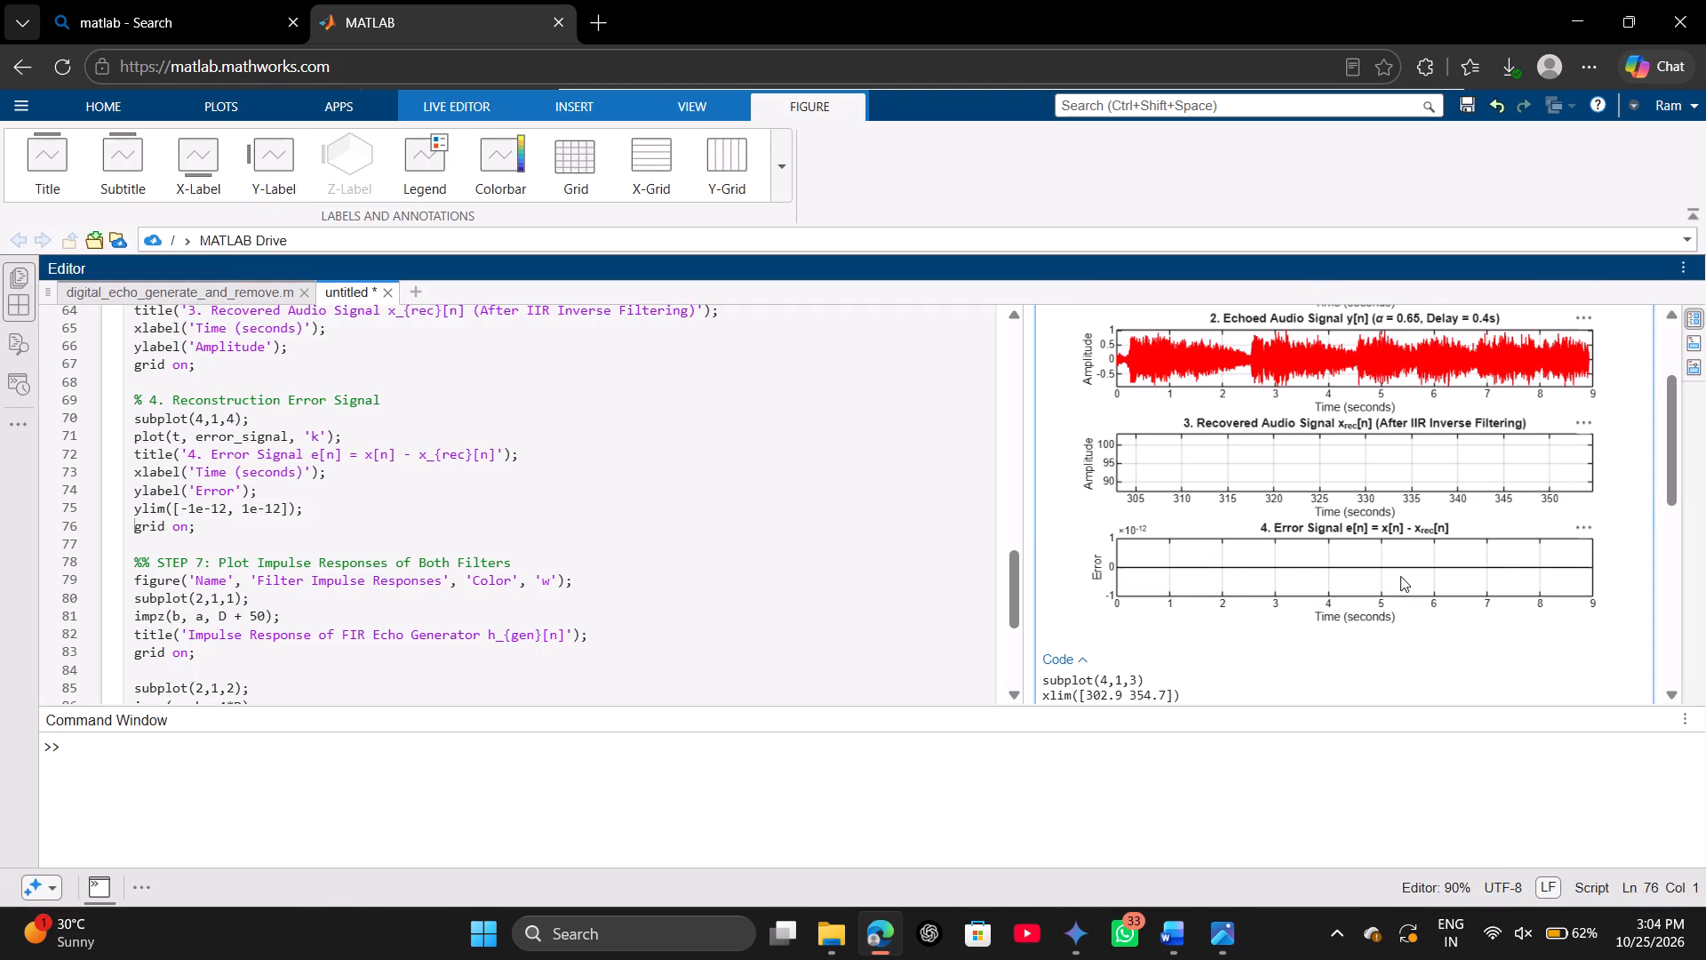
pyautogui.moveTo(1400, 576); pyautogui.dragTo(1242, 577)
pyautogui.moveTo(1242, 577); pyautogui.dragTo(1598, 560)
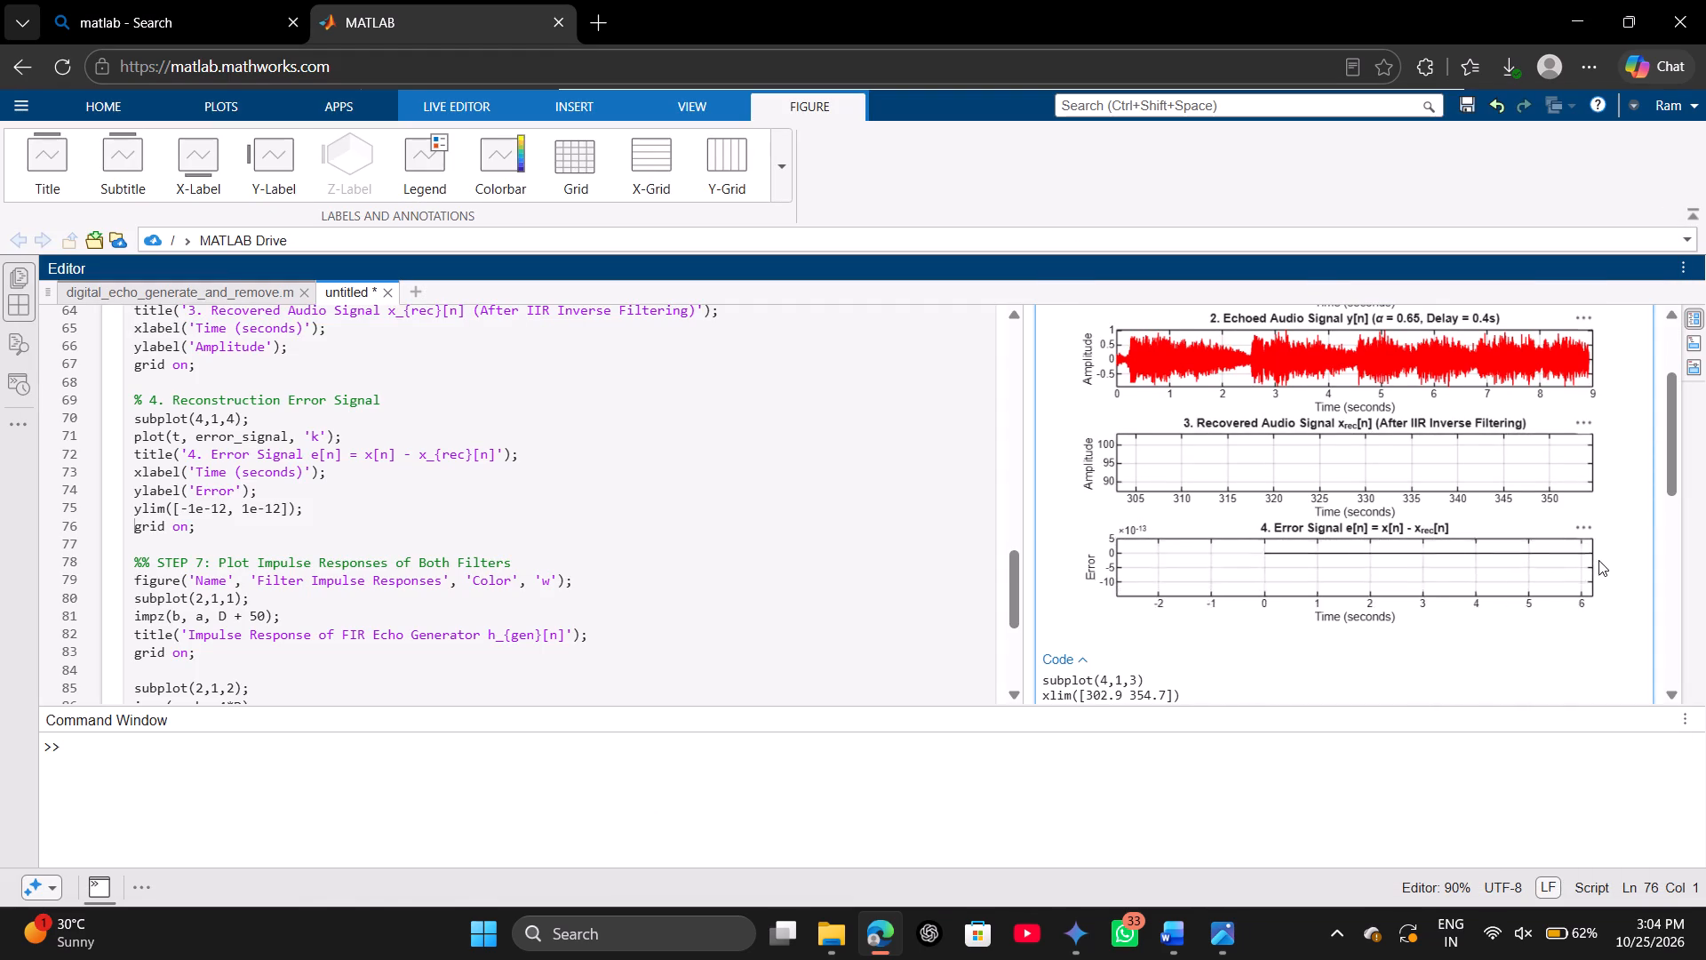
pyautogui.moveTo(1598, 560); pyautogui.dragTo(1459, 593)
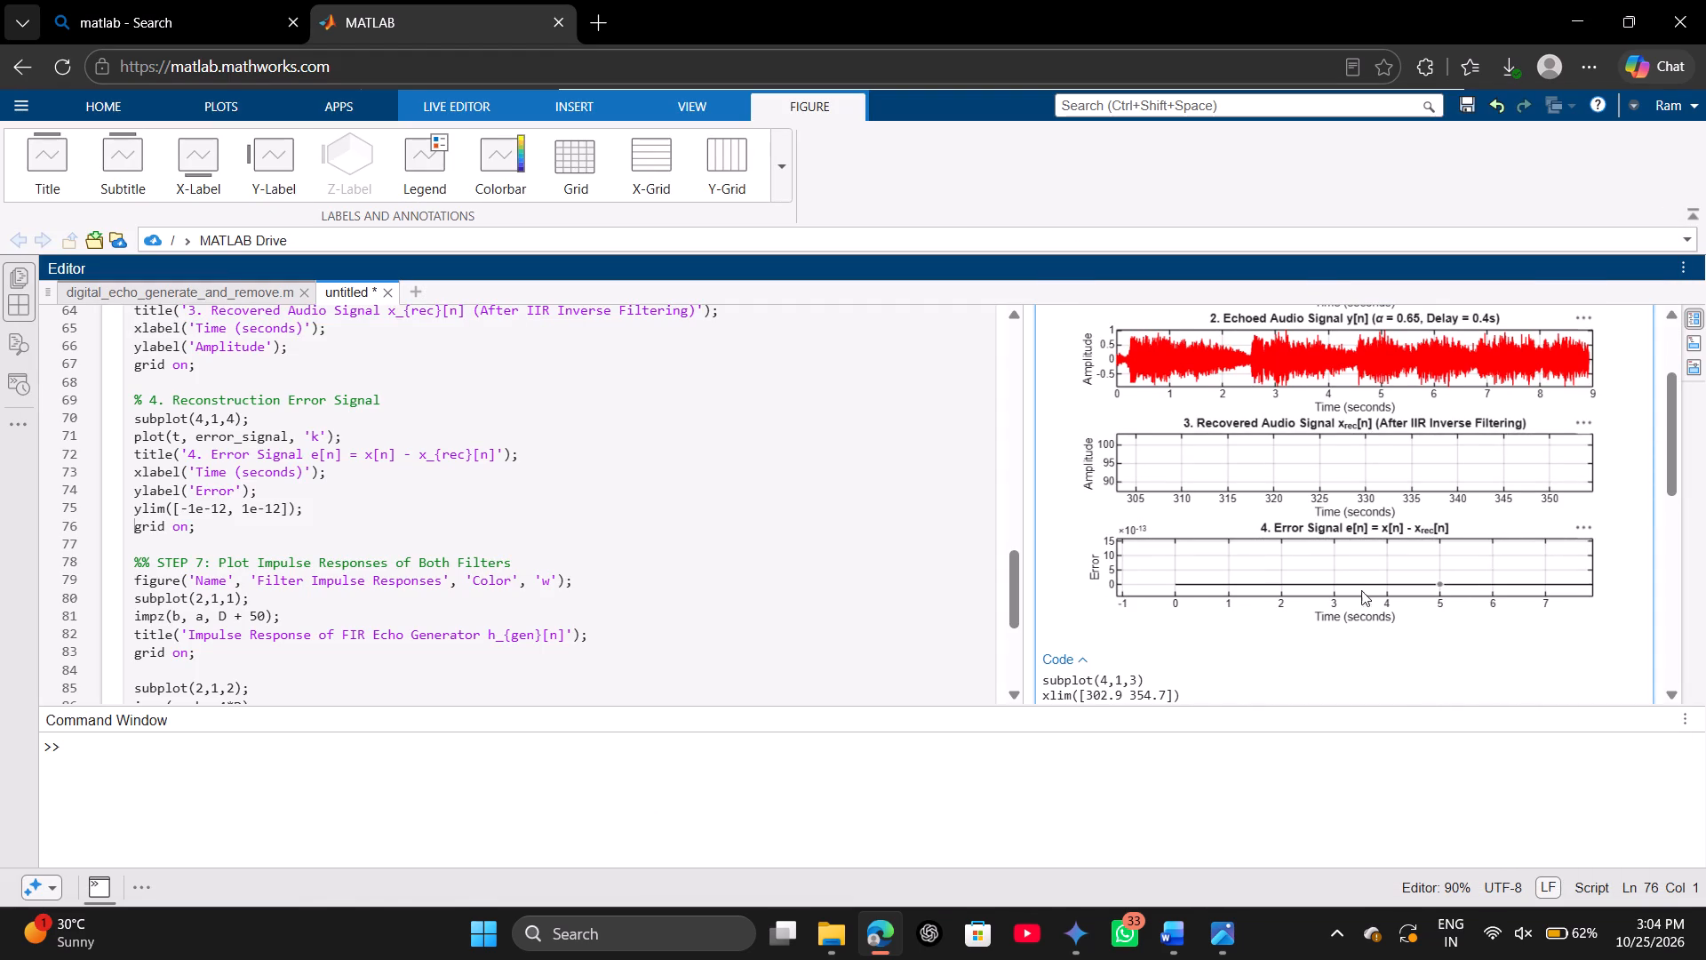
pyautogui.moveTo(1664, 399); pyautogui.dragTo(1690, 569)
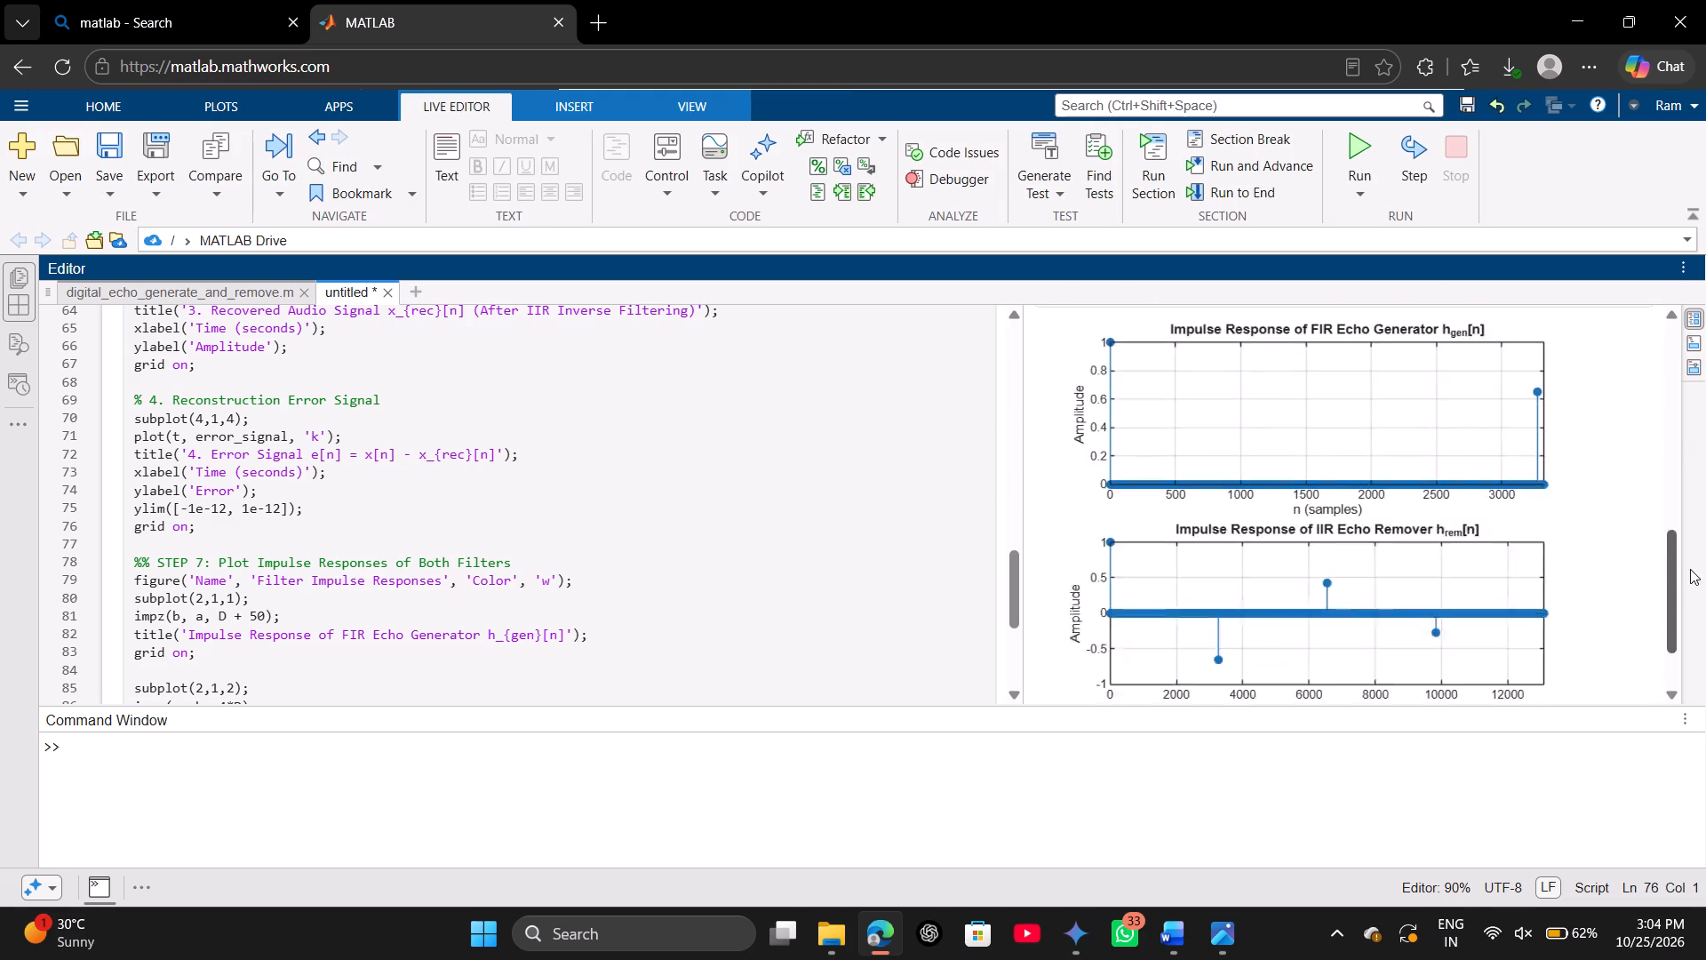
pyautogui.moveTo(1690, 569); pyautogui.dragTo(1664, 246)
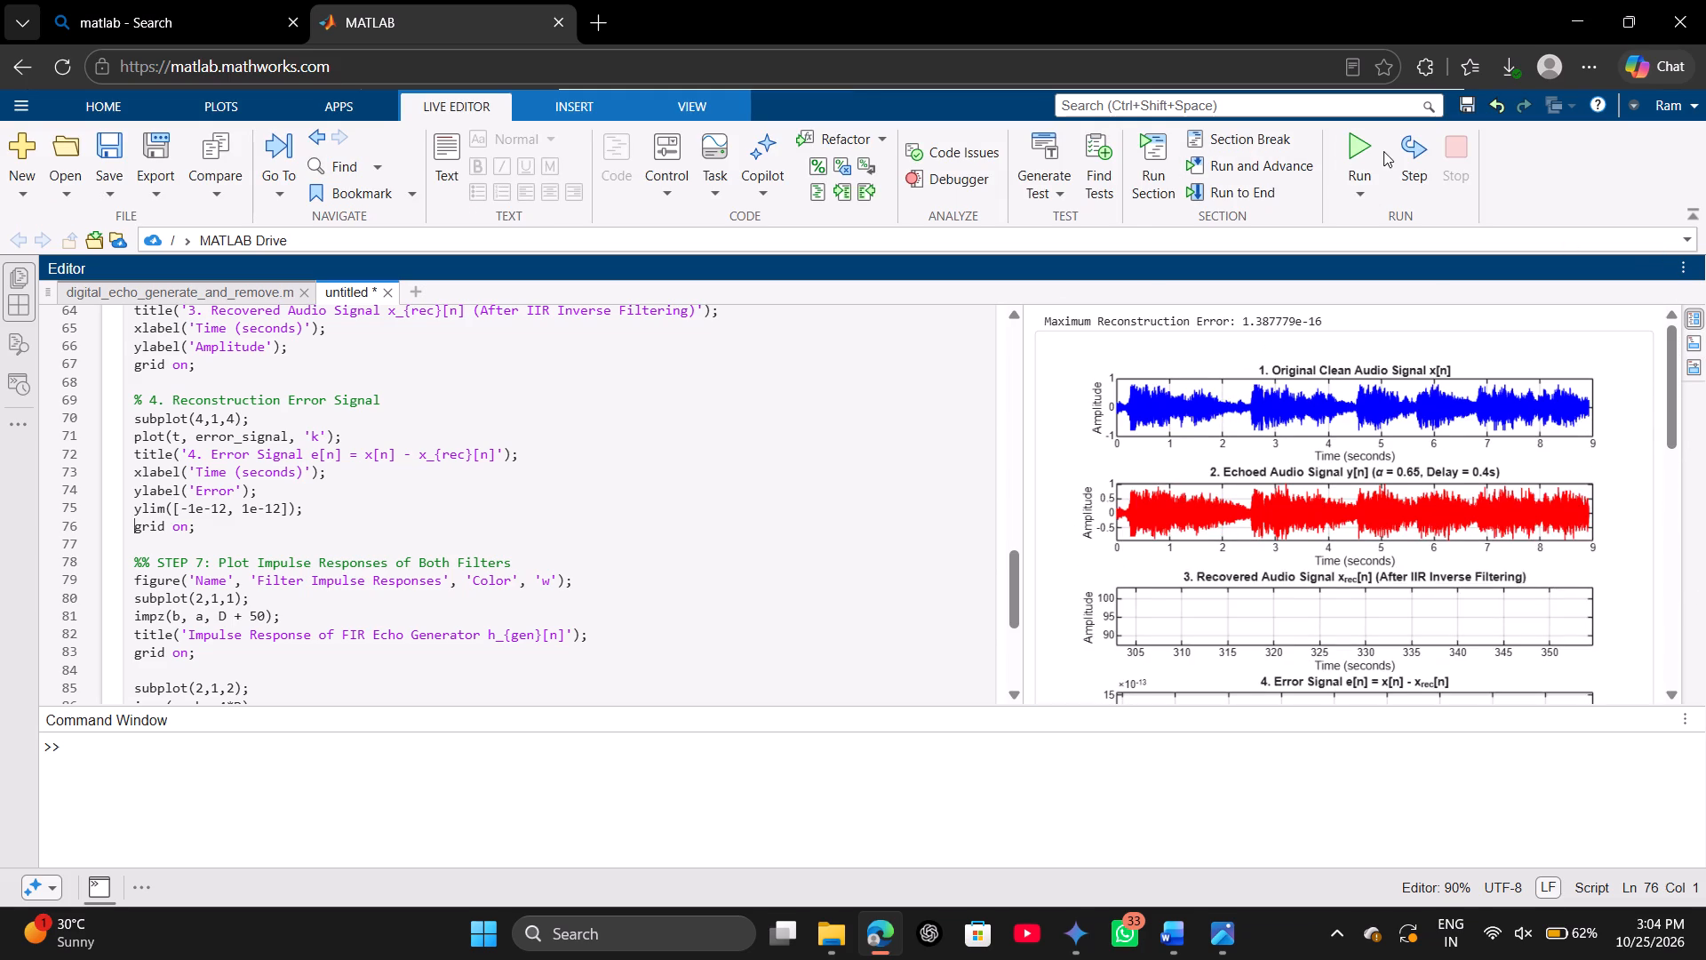
# Run the whole echo generation and removal script again to regenerate its signal waveform and impulse response plots.
pyautogui.click(1347, 164)
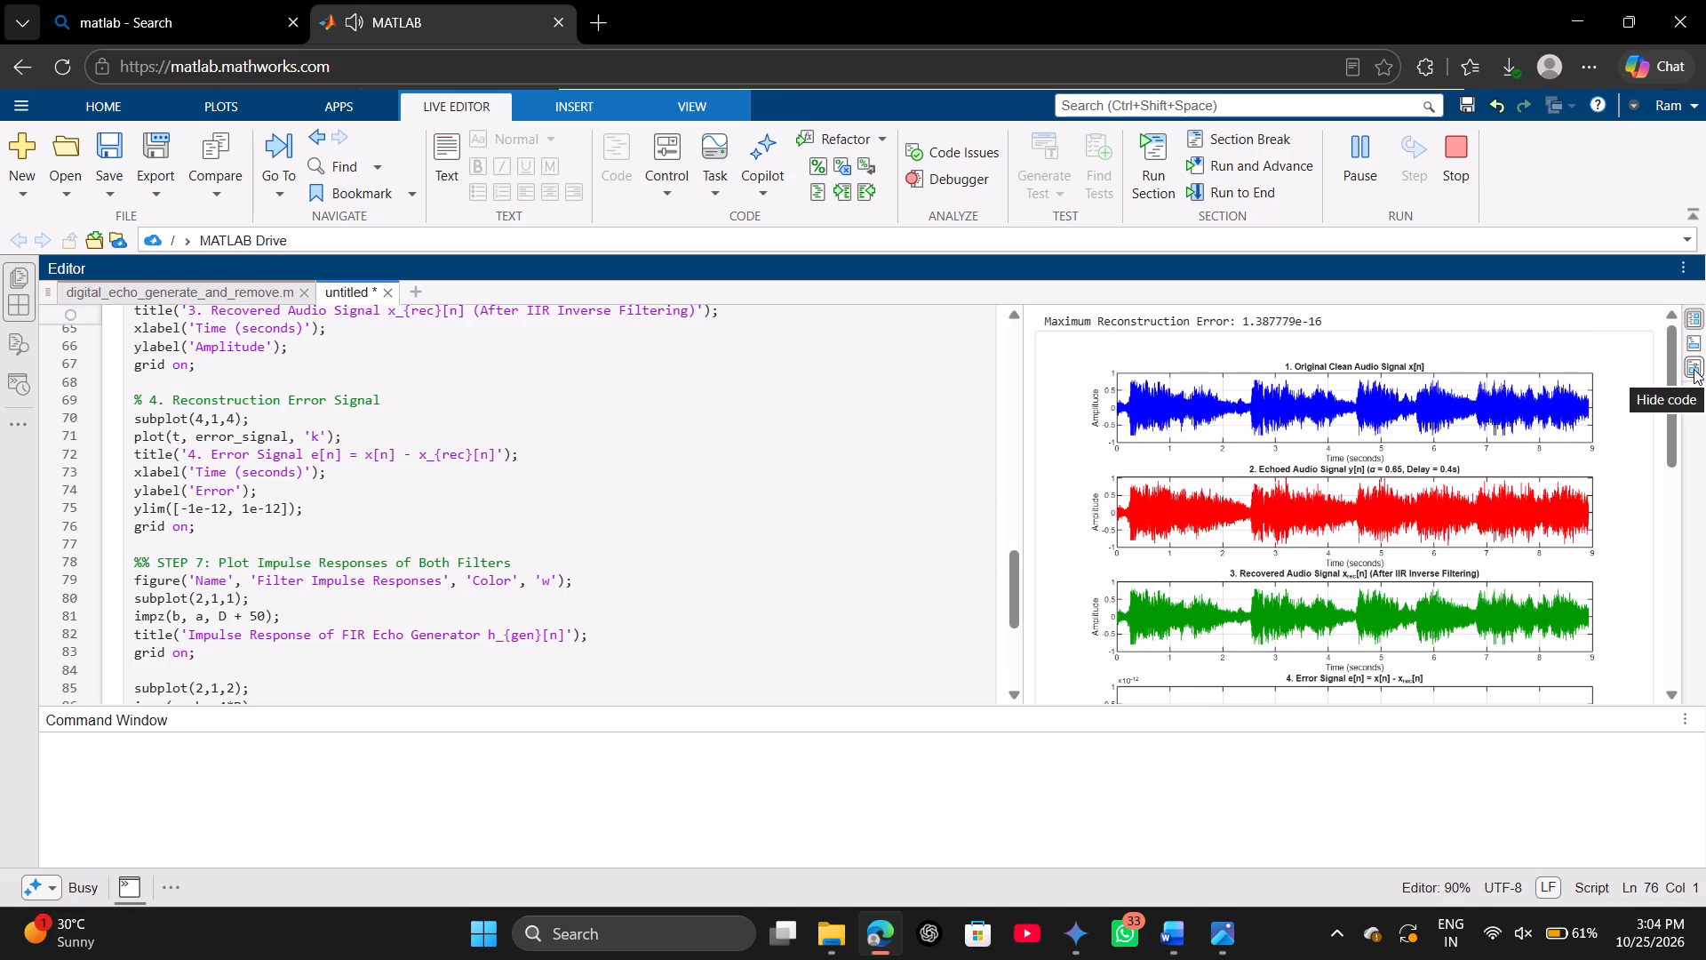
pyautogui.rightClick(1535, 242)
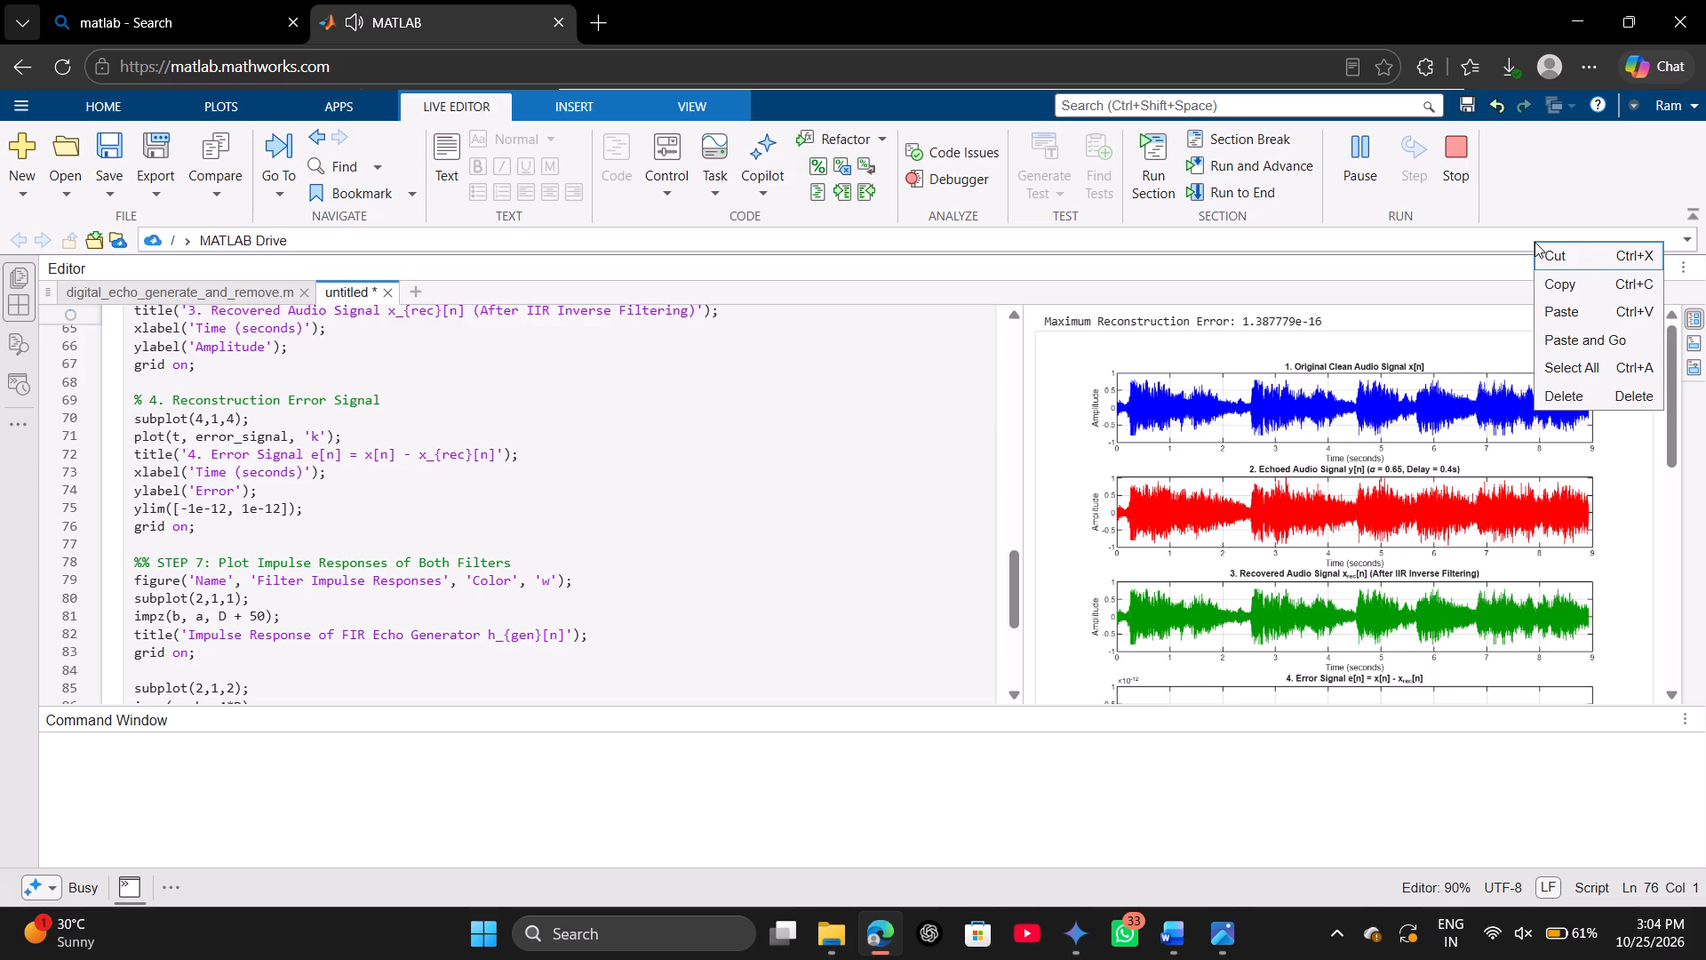
pyautogui.rightClick(1572, 202)
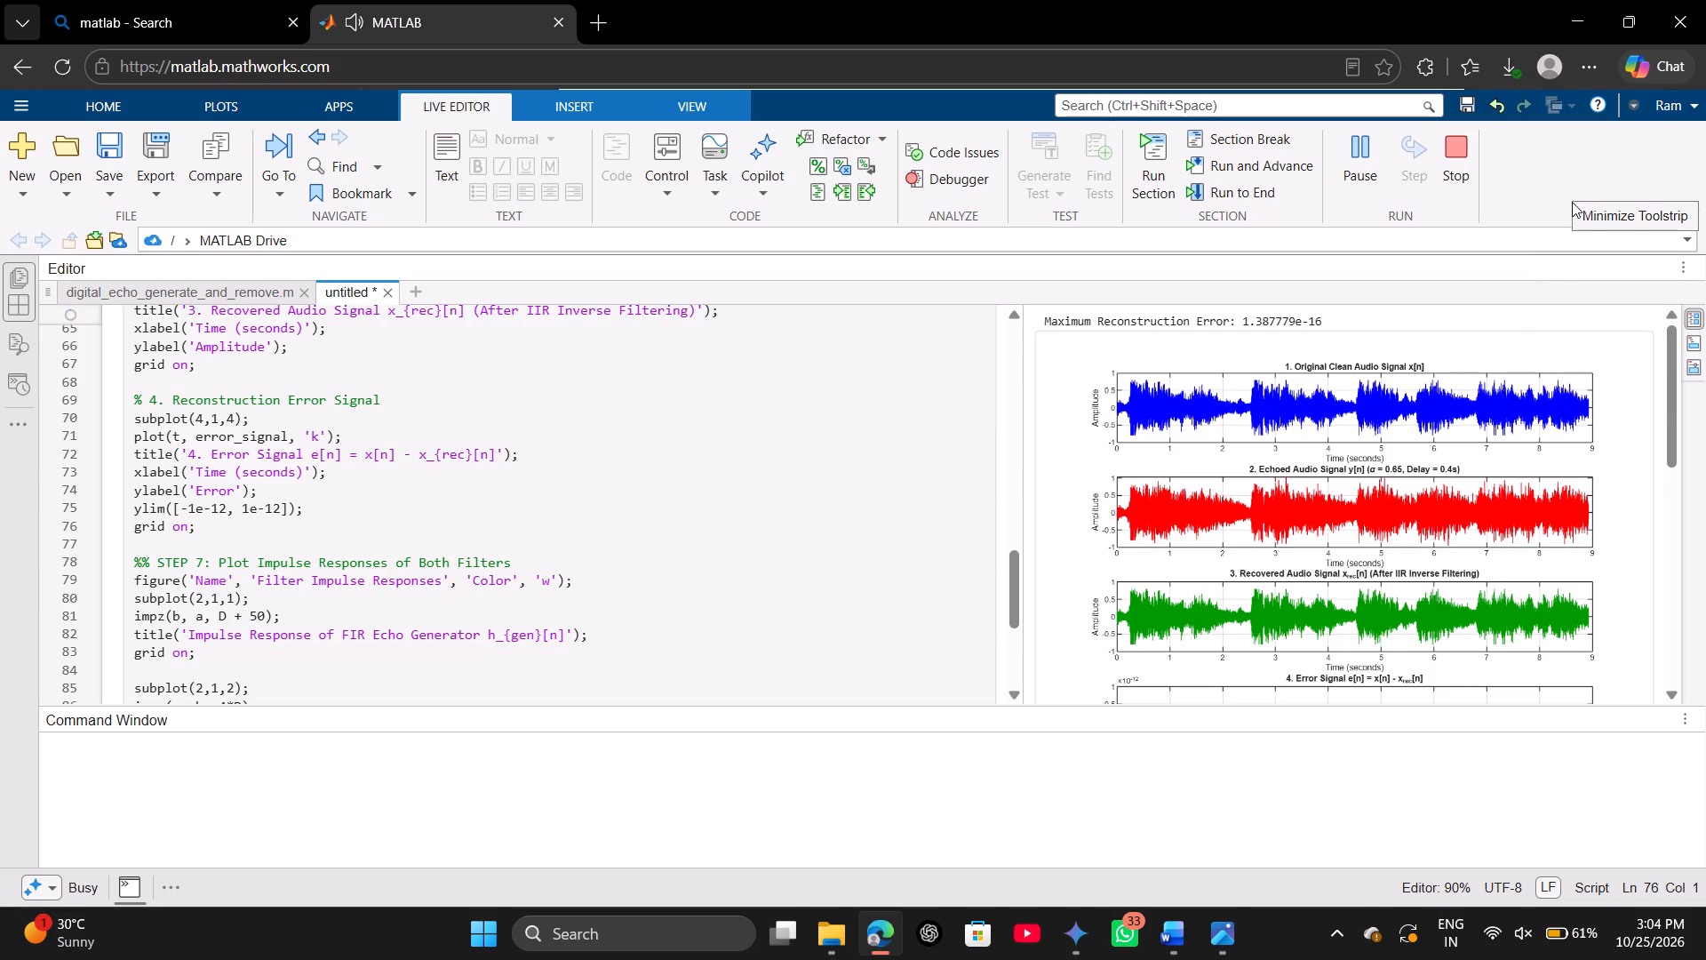
pyautogui.click(1550, 184)
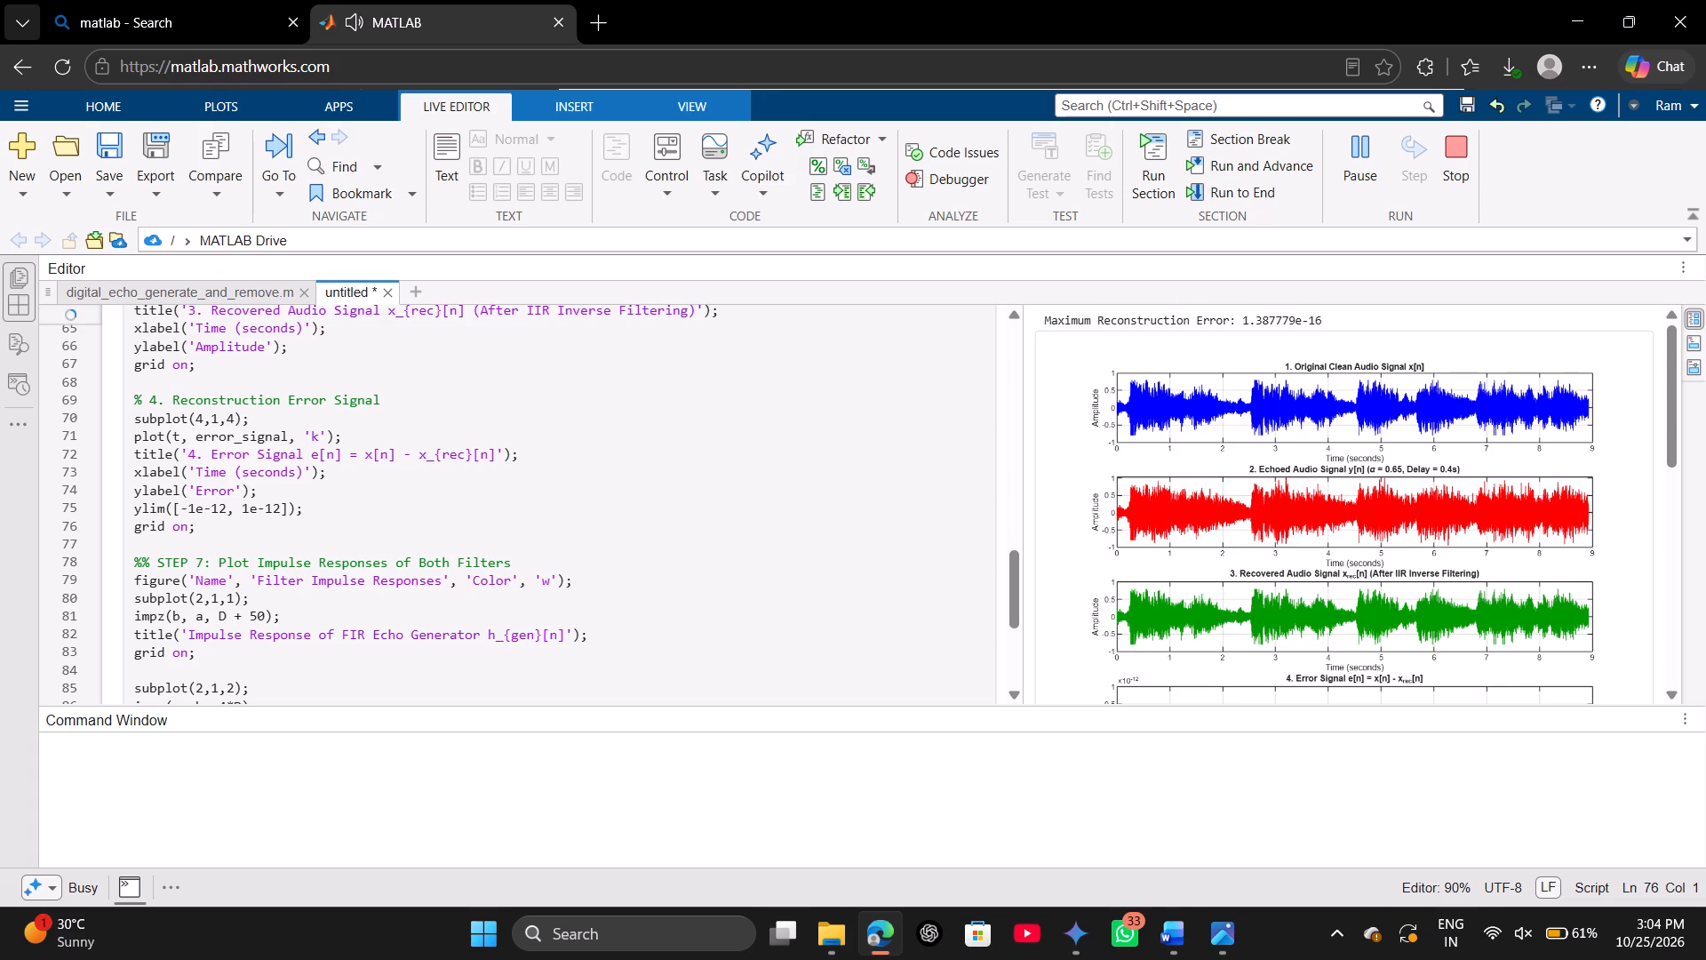
pyautogui.click(1064, 350)
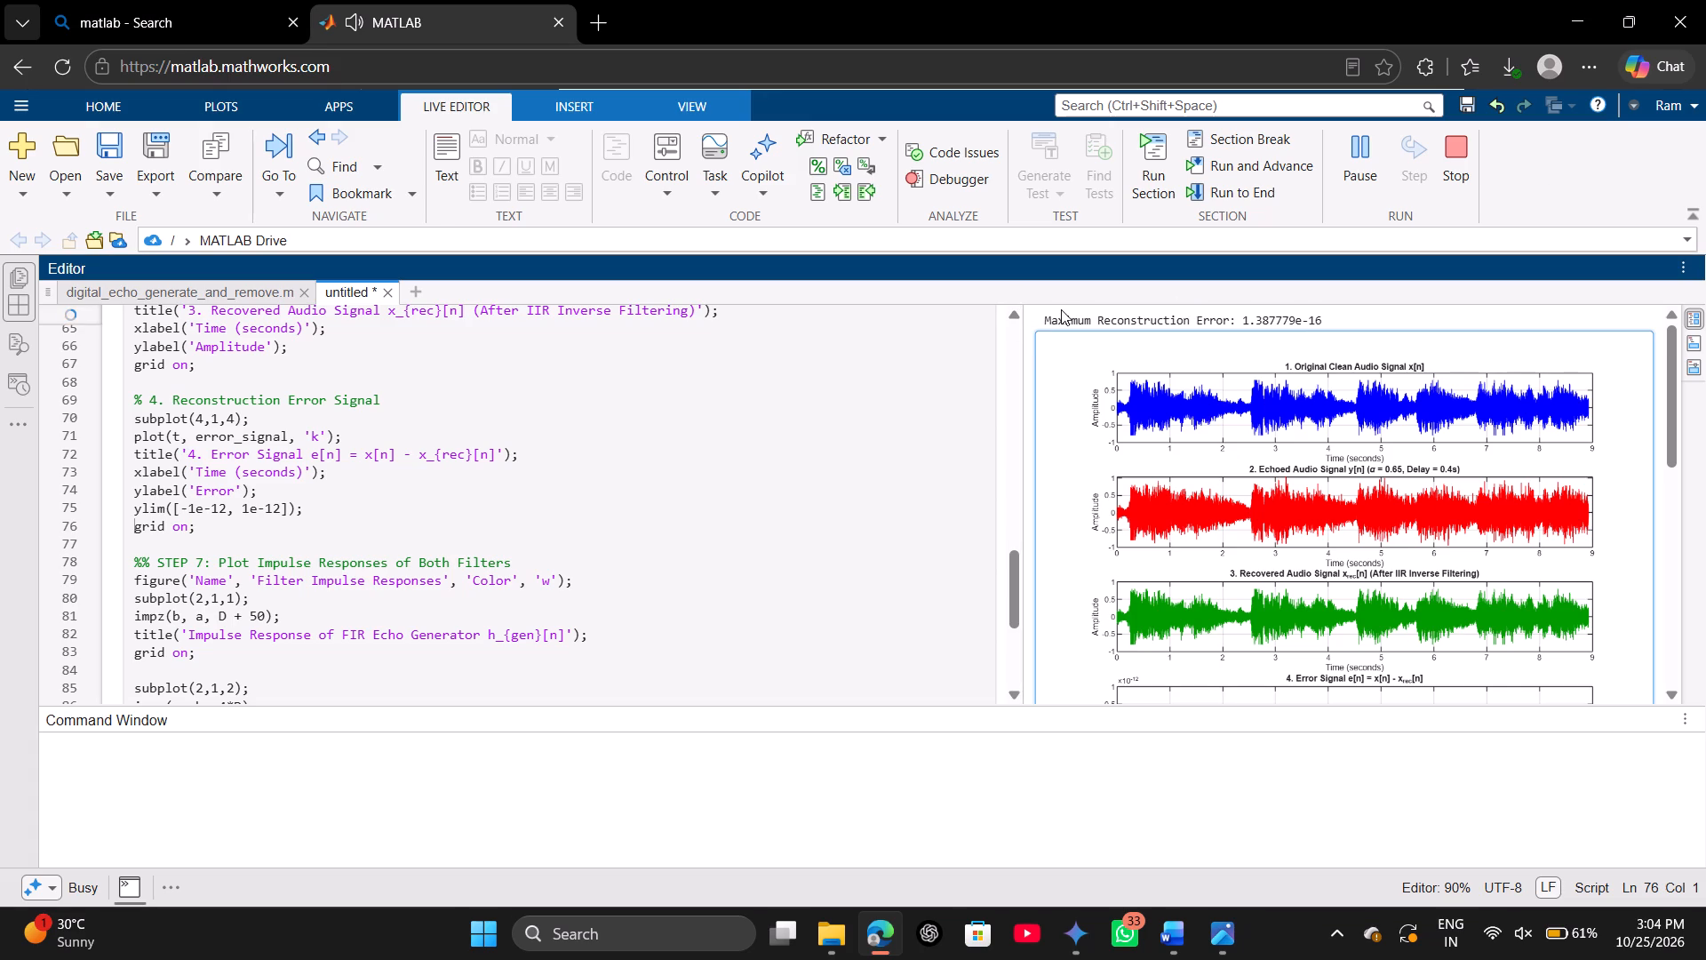
pyautogui.rightClick(1061, 309)
pyautogui.rightClick(1061, 309)
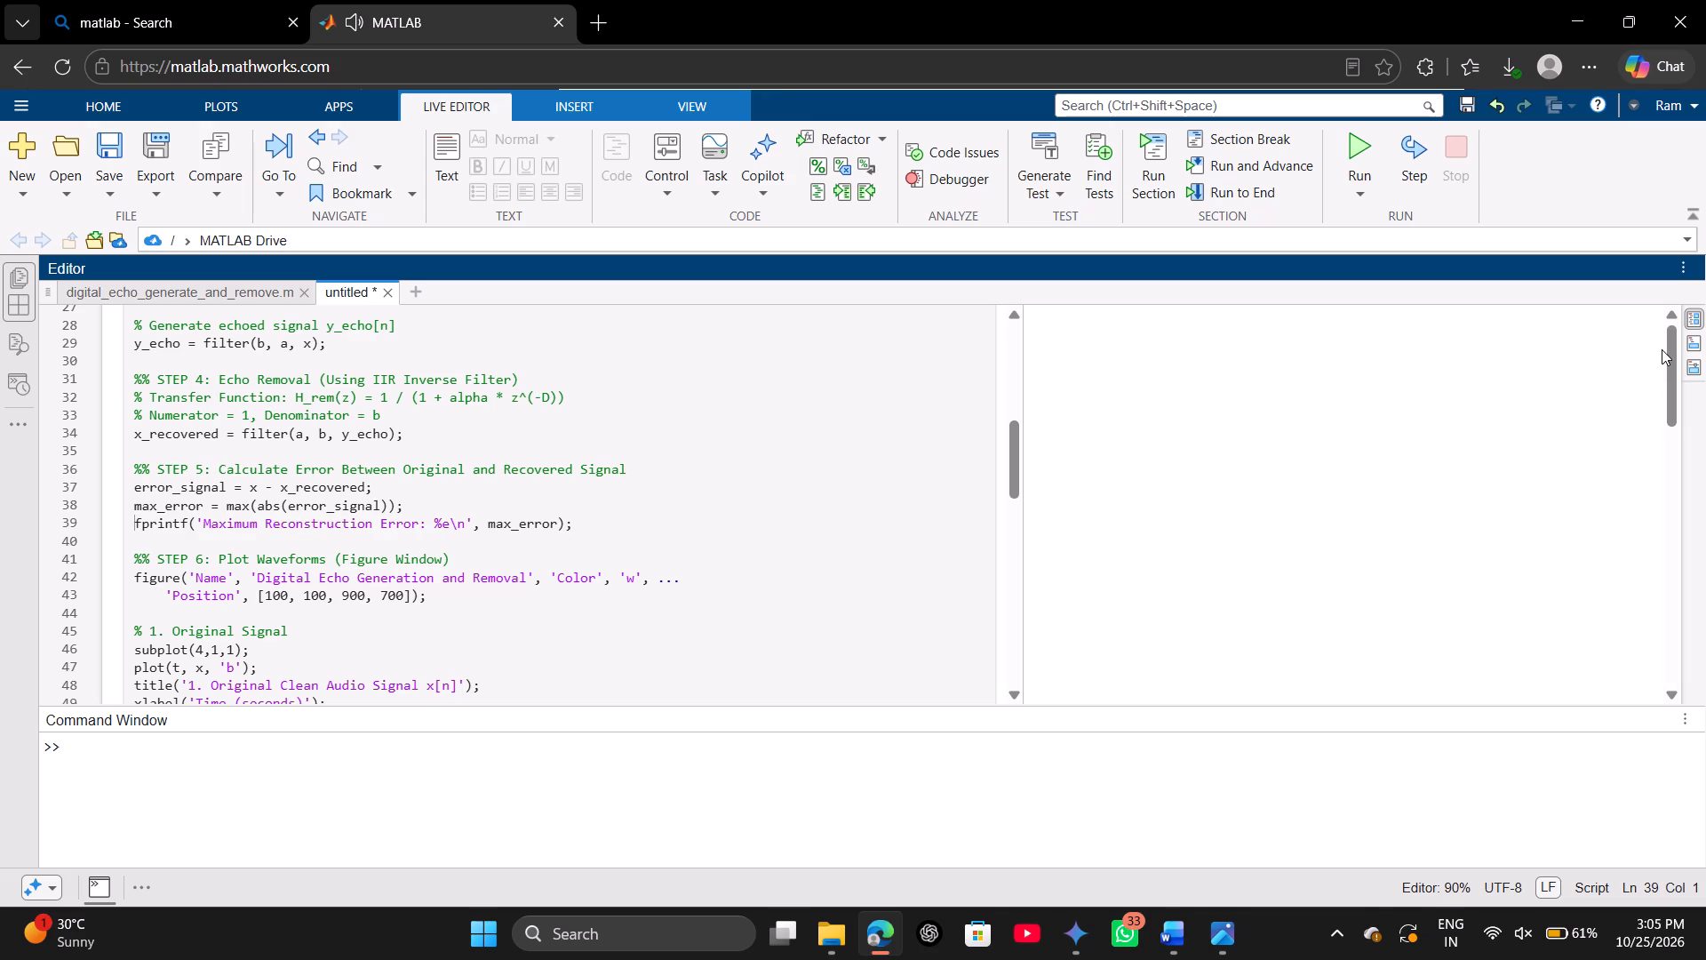
# Hide the code so only the script's output shows, and collapse the Command Window to enlarge the waveform plots.
pyautogui.moveTo(1677, 365); pyautogui.dragTo(1698, 571)
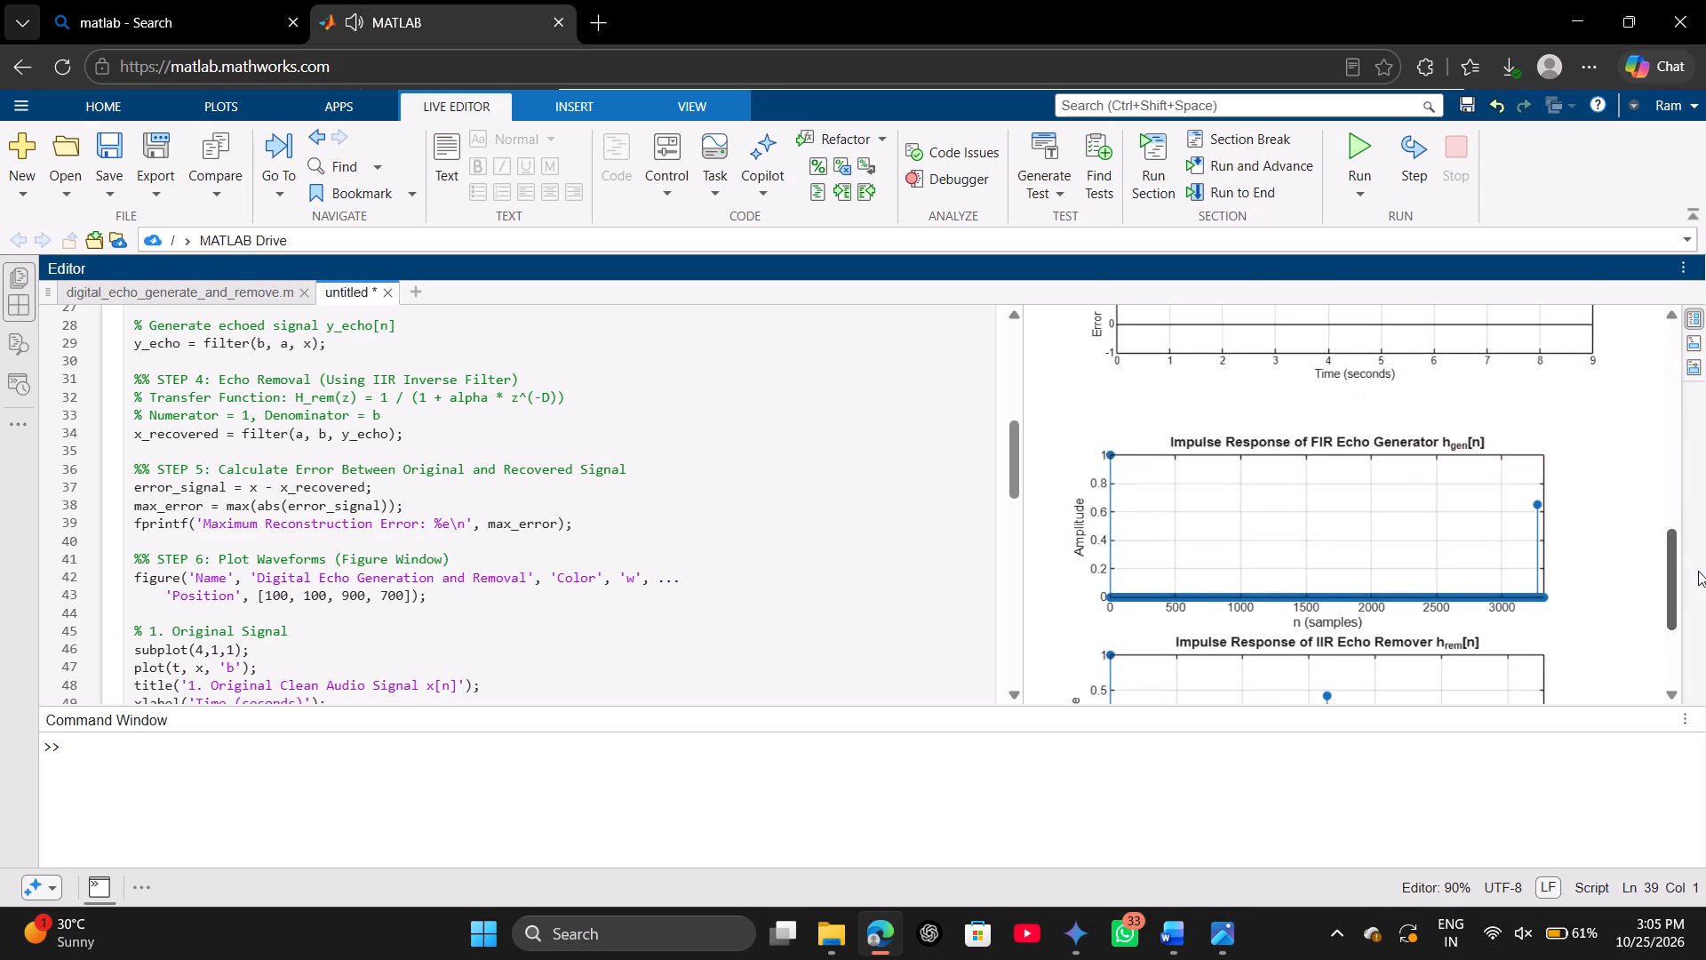
pyautogui.moveTo(1698, 571); pyautogui.dragTo(1700, 458)
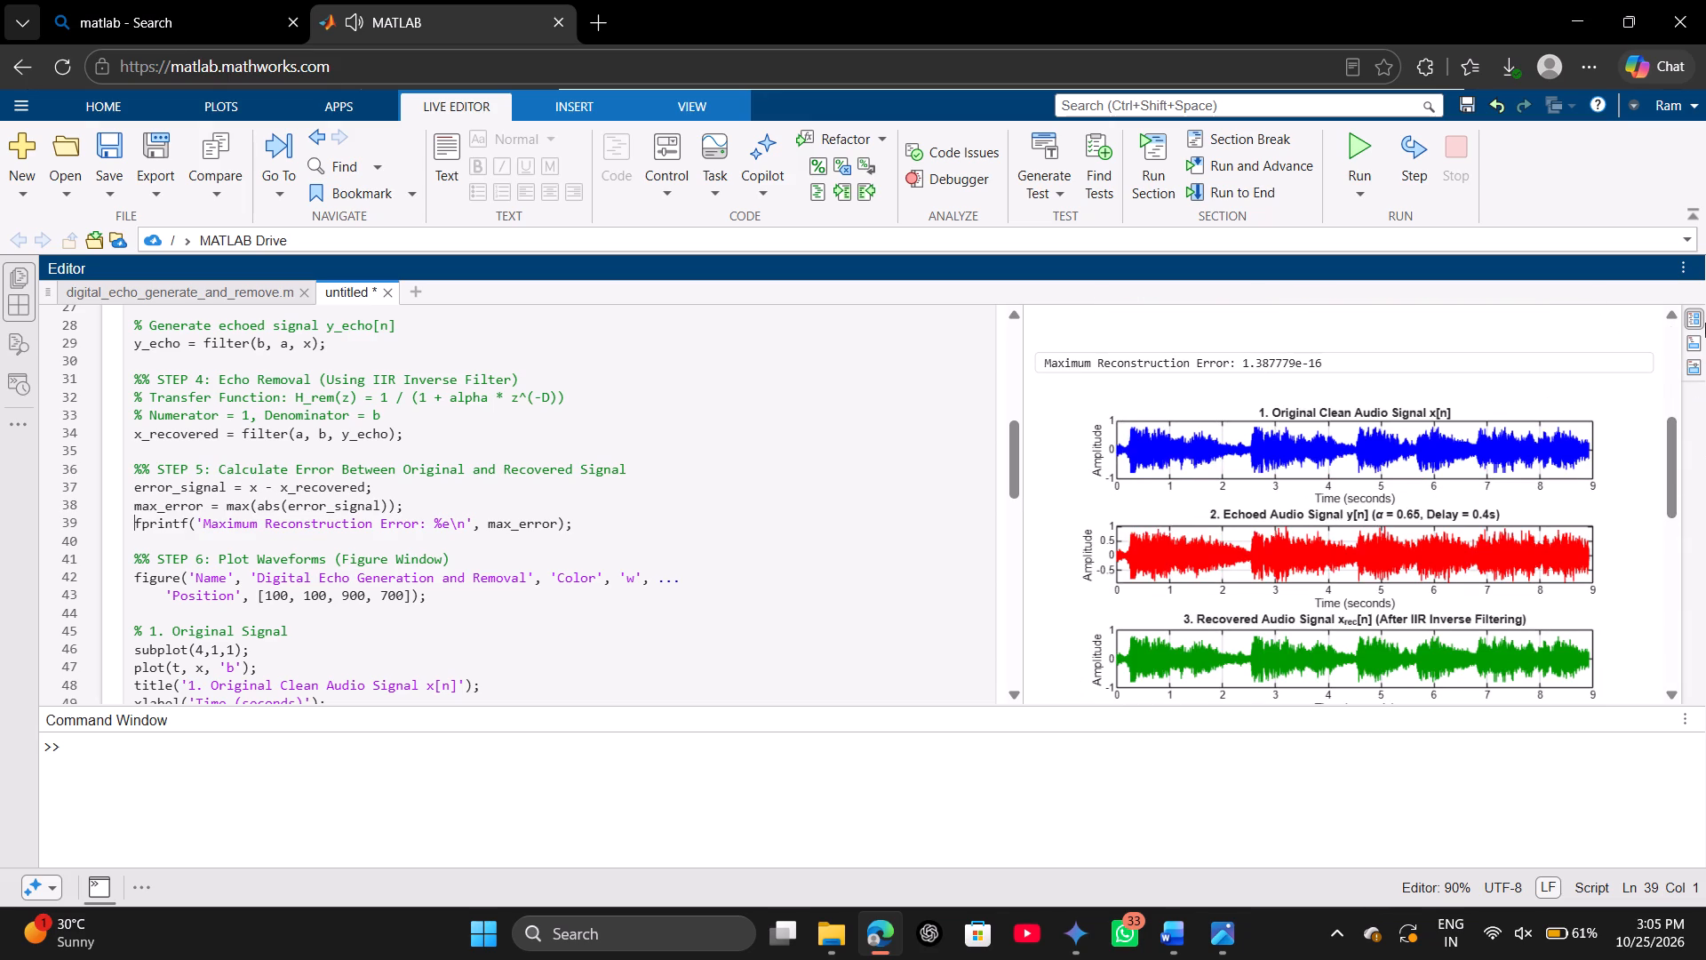
pyautogui.click(1699, 364)
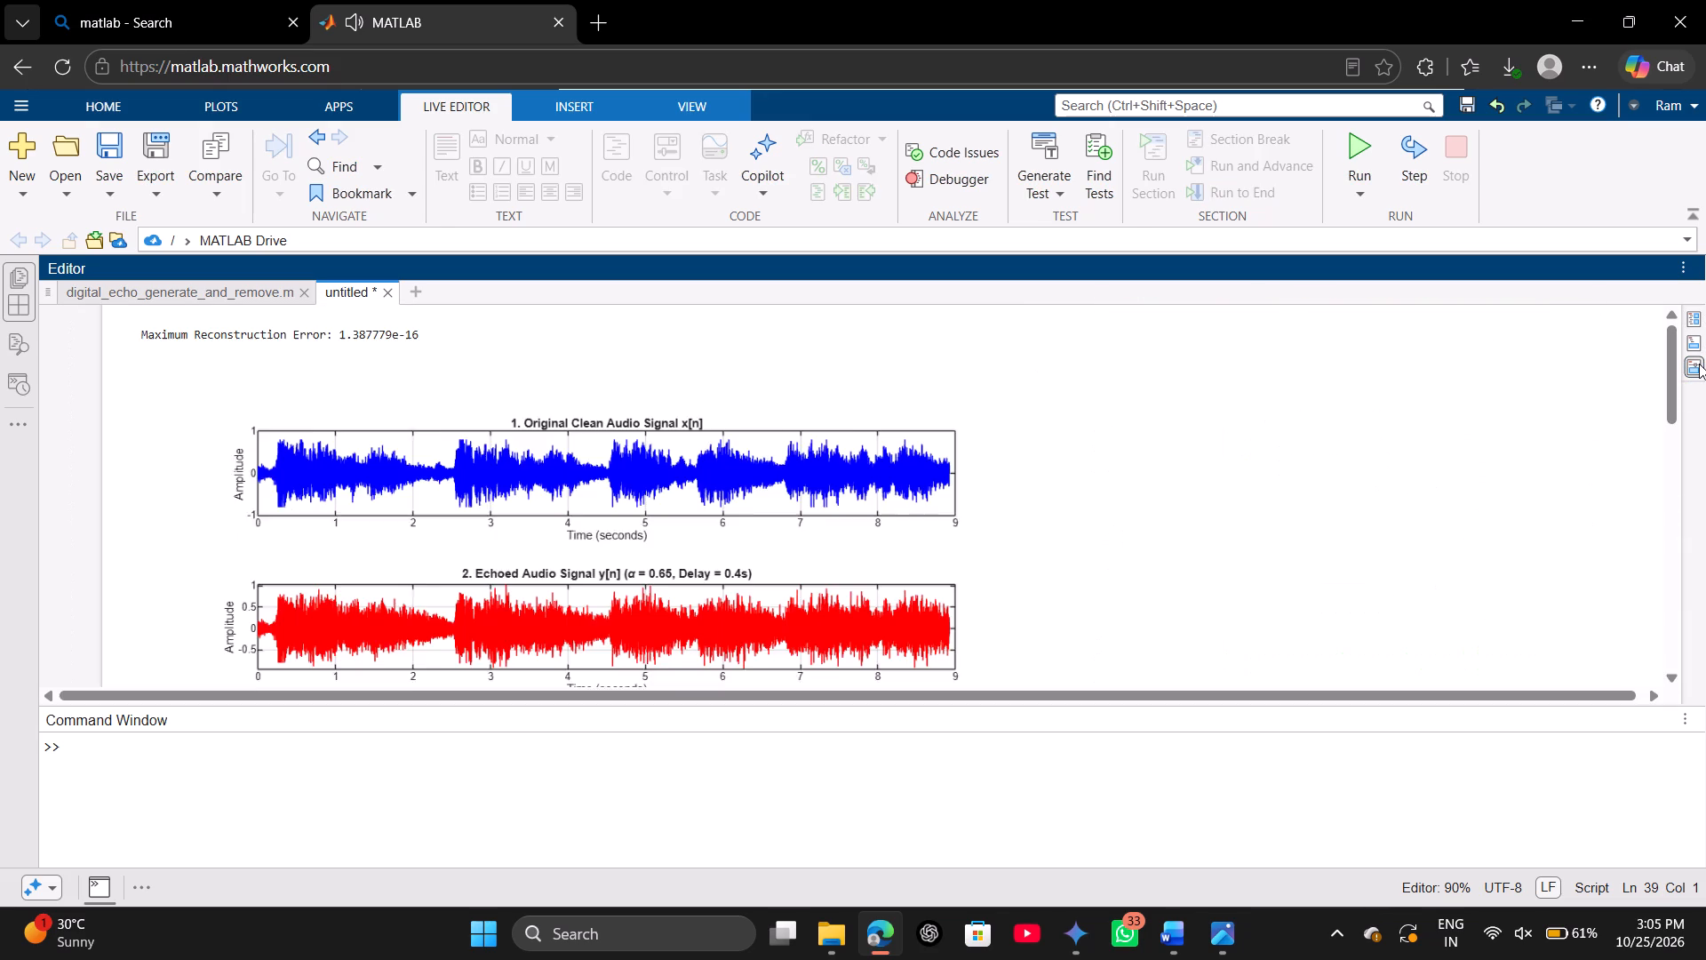
pyautogui.scroll(-1, 1251, 518)
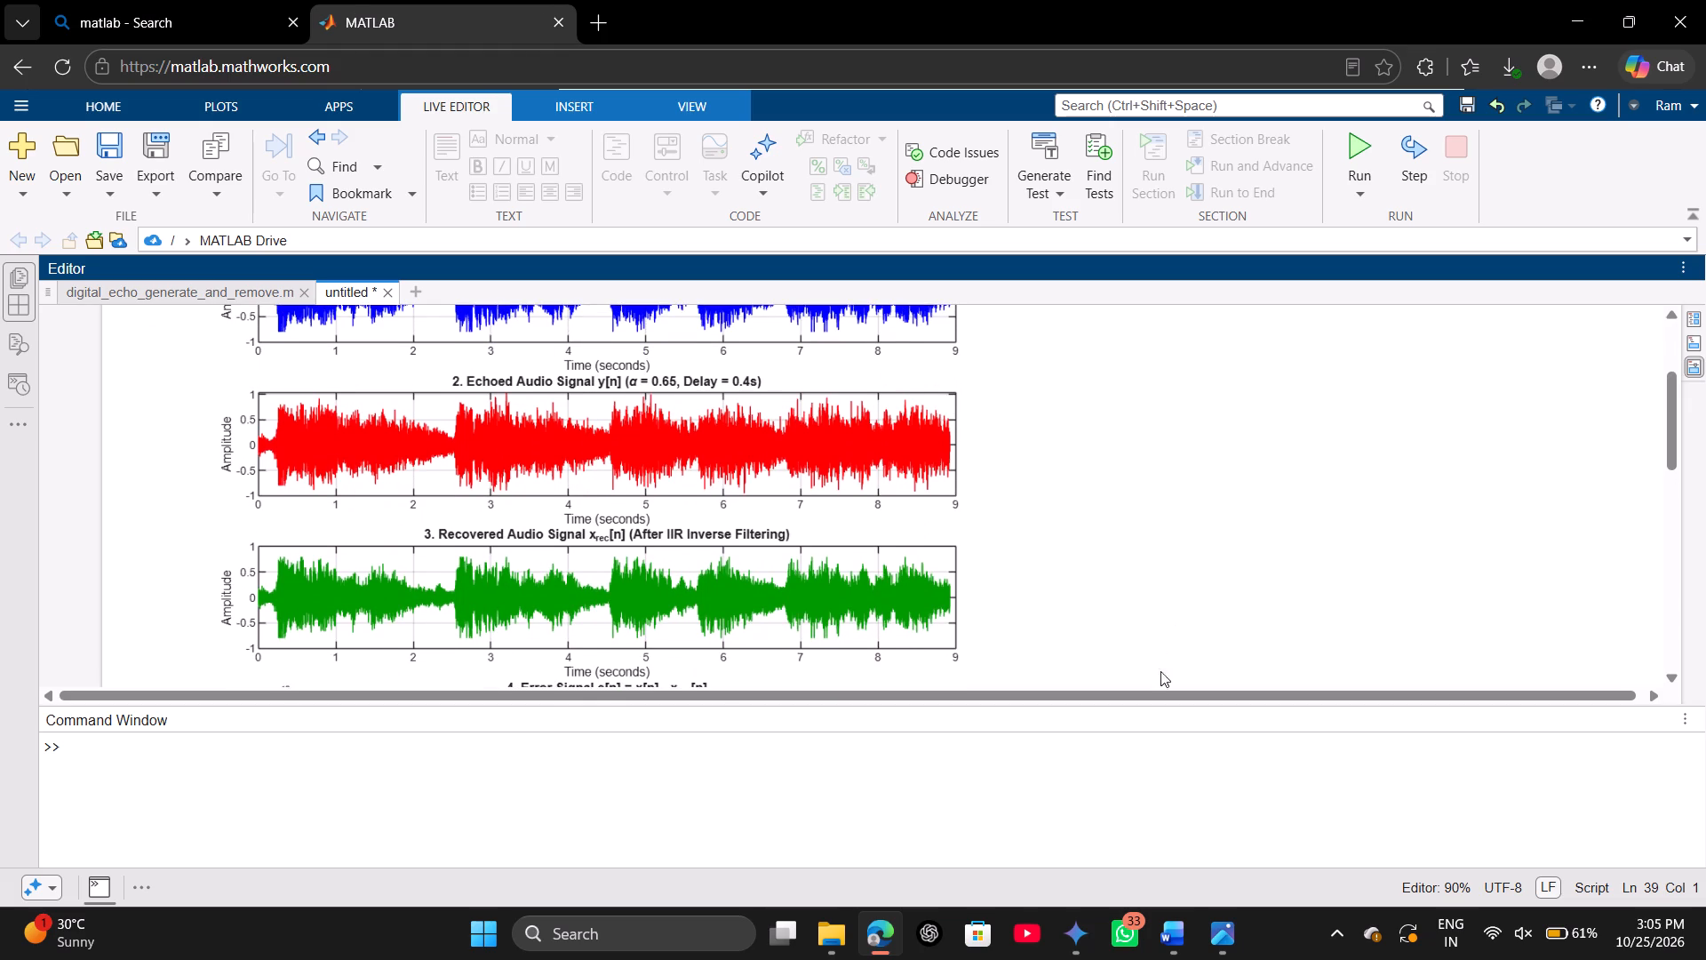
pyautogui.moveTo(1155, 703); pyautogui.dragTo(1200, 920)
pyautogui.scroll(2, 1047, 721)
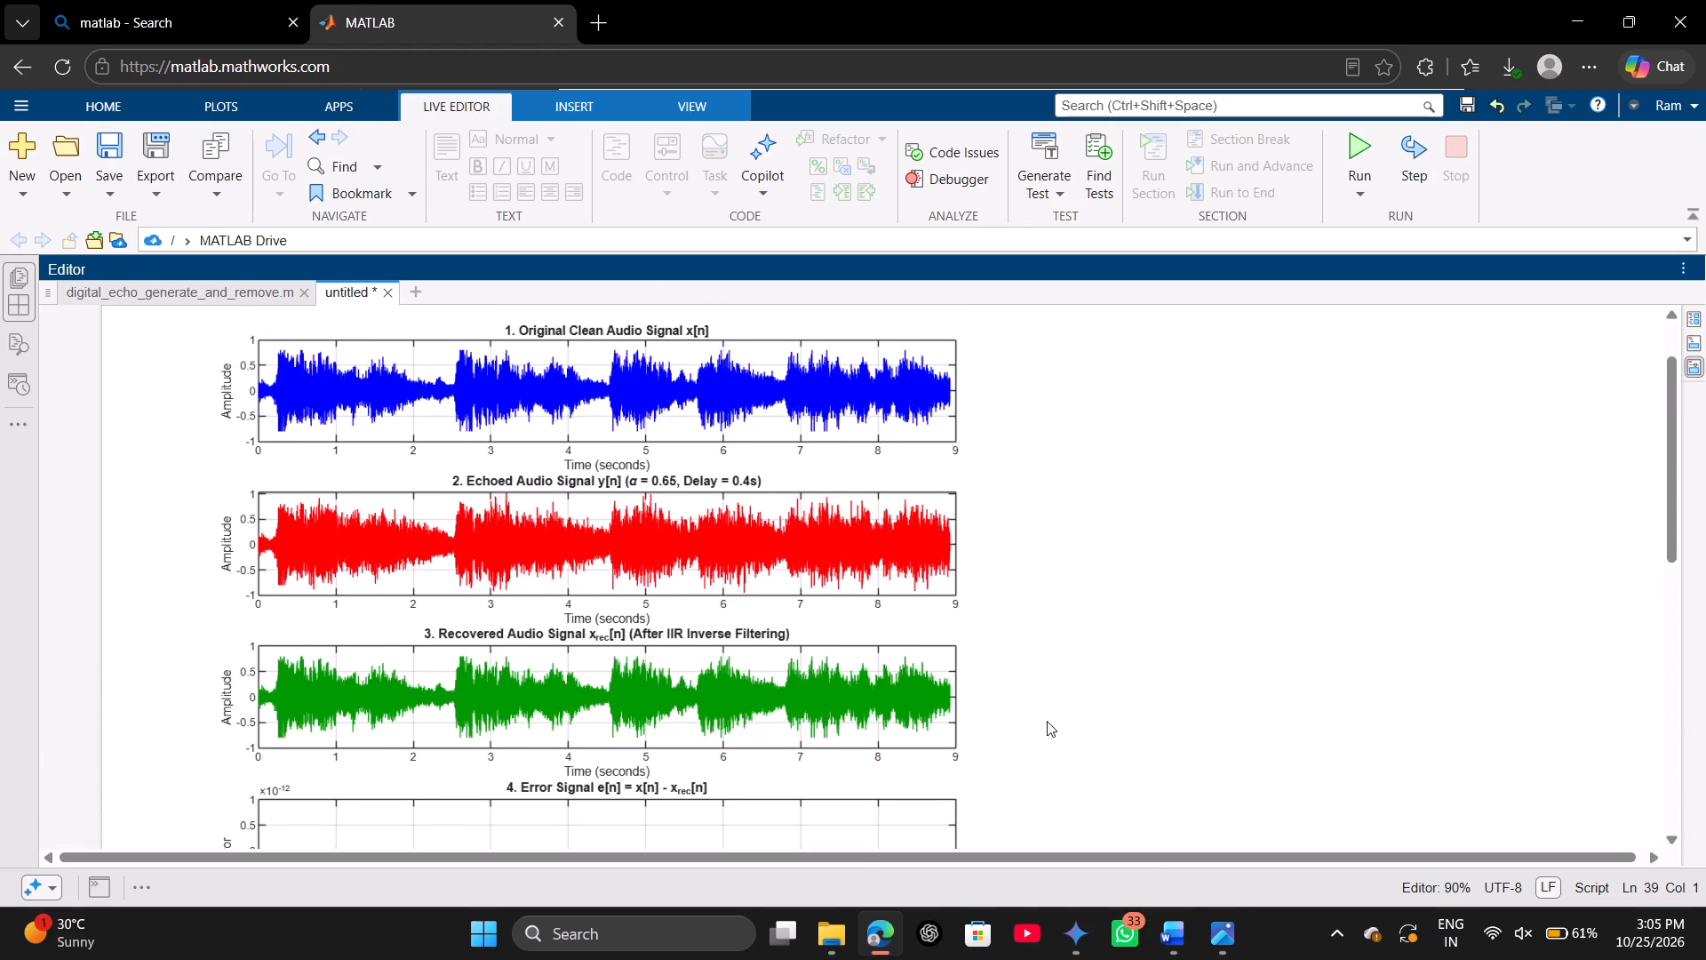
pyautogui.scroll(1, 1047, 721)
pyautogui.scroll(-1, 1047, 721)
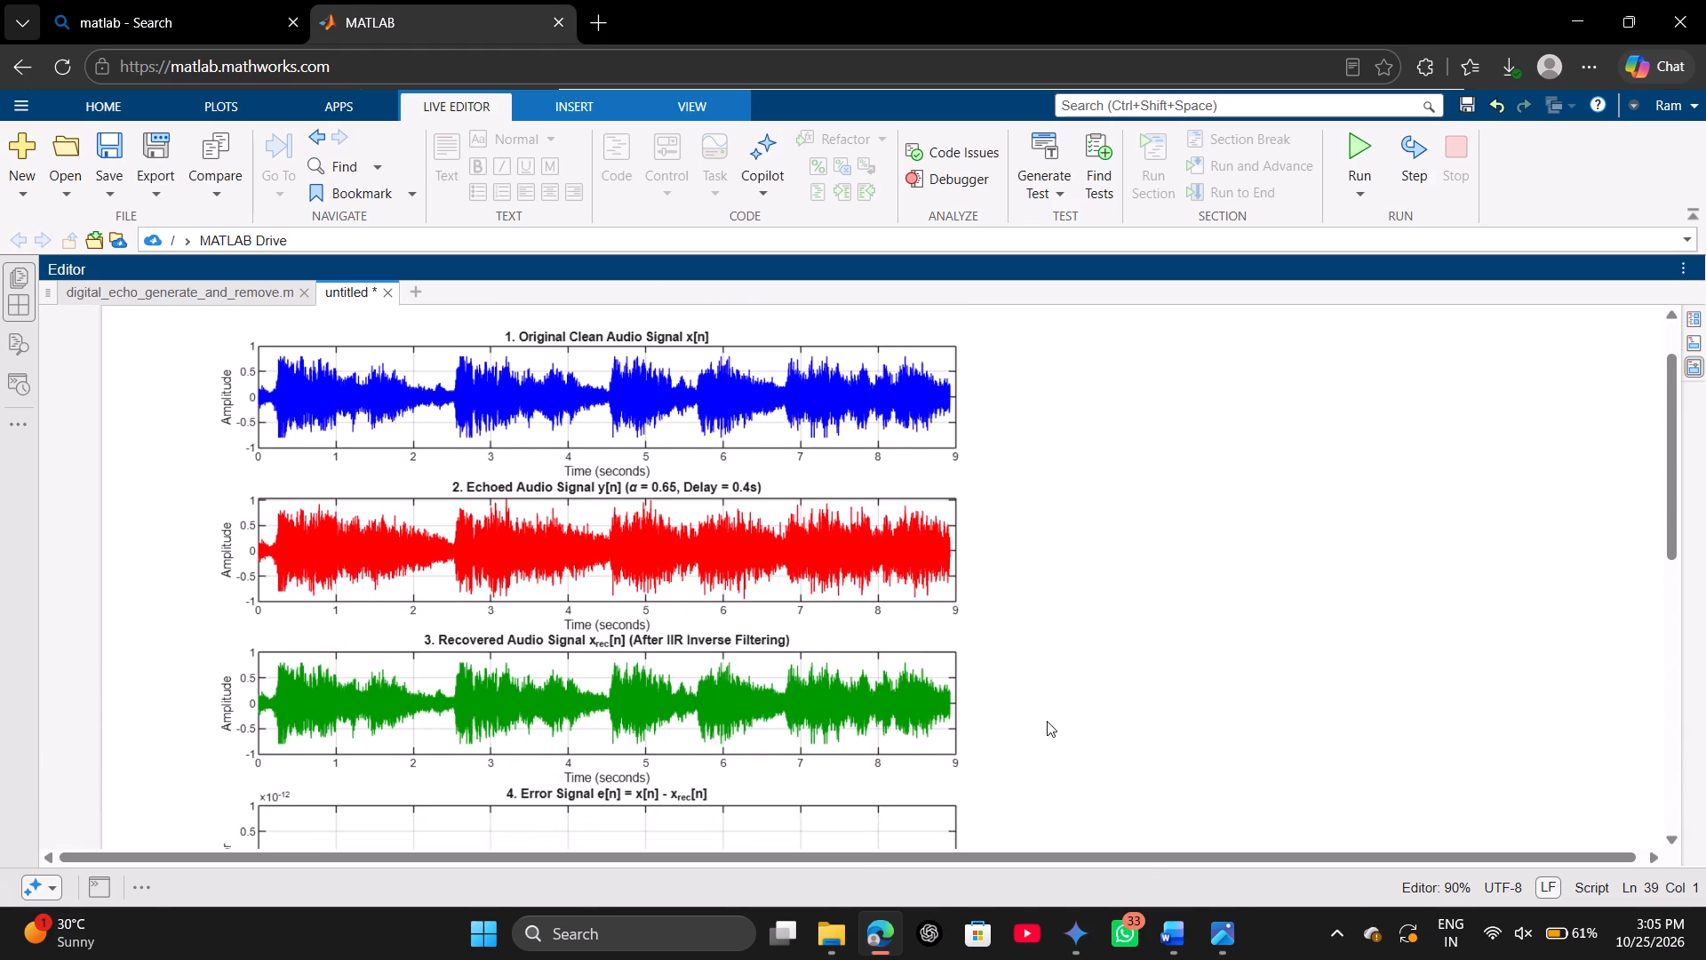
pyautogui.scroll(-1, 1047, 721)
# Capture a screenshot of the original, echoed and recovered audio signal plots and open it in Snipping Tool.
pyautogui.press('shift+super+s')
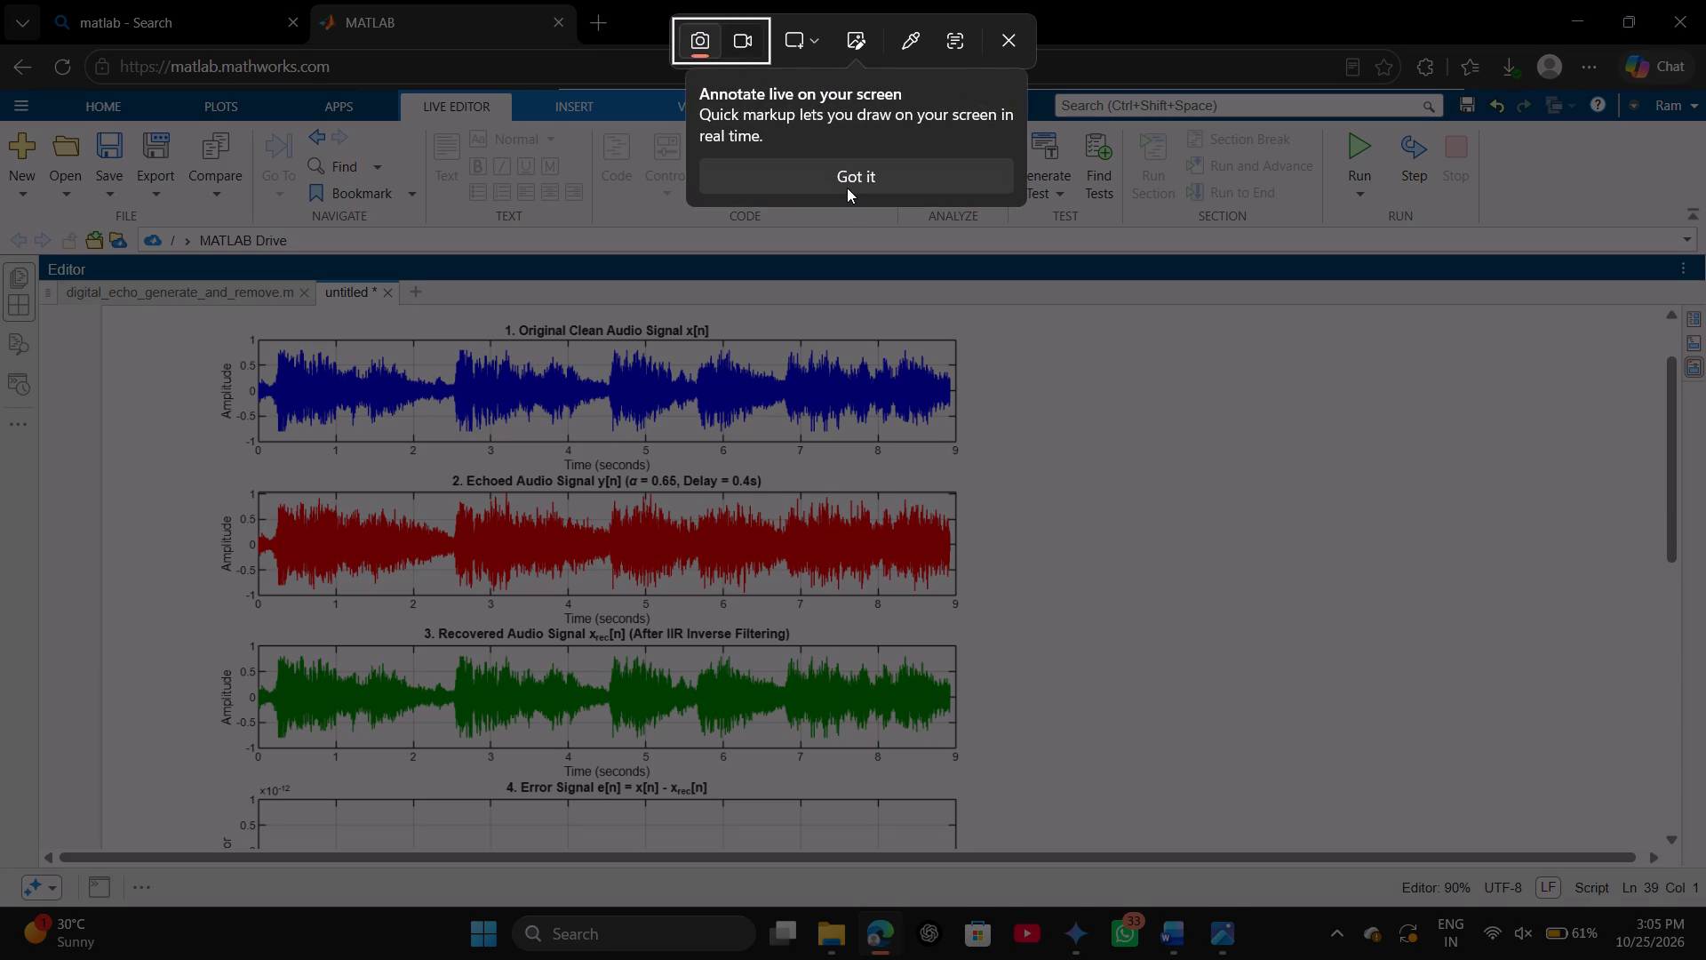
pyautogui.click(847, 188)
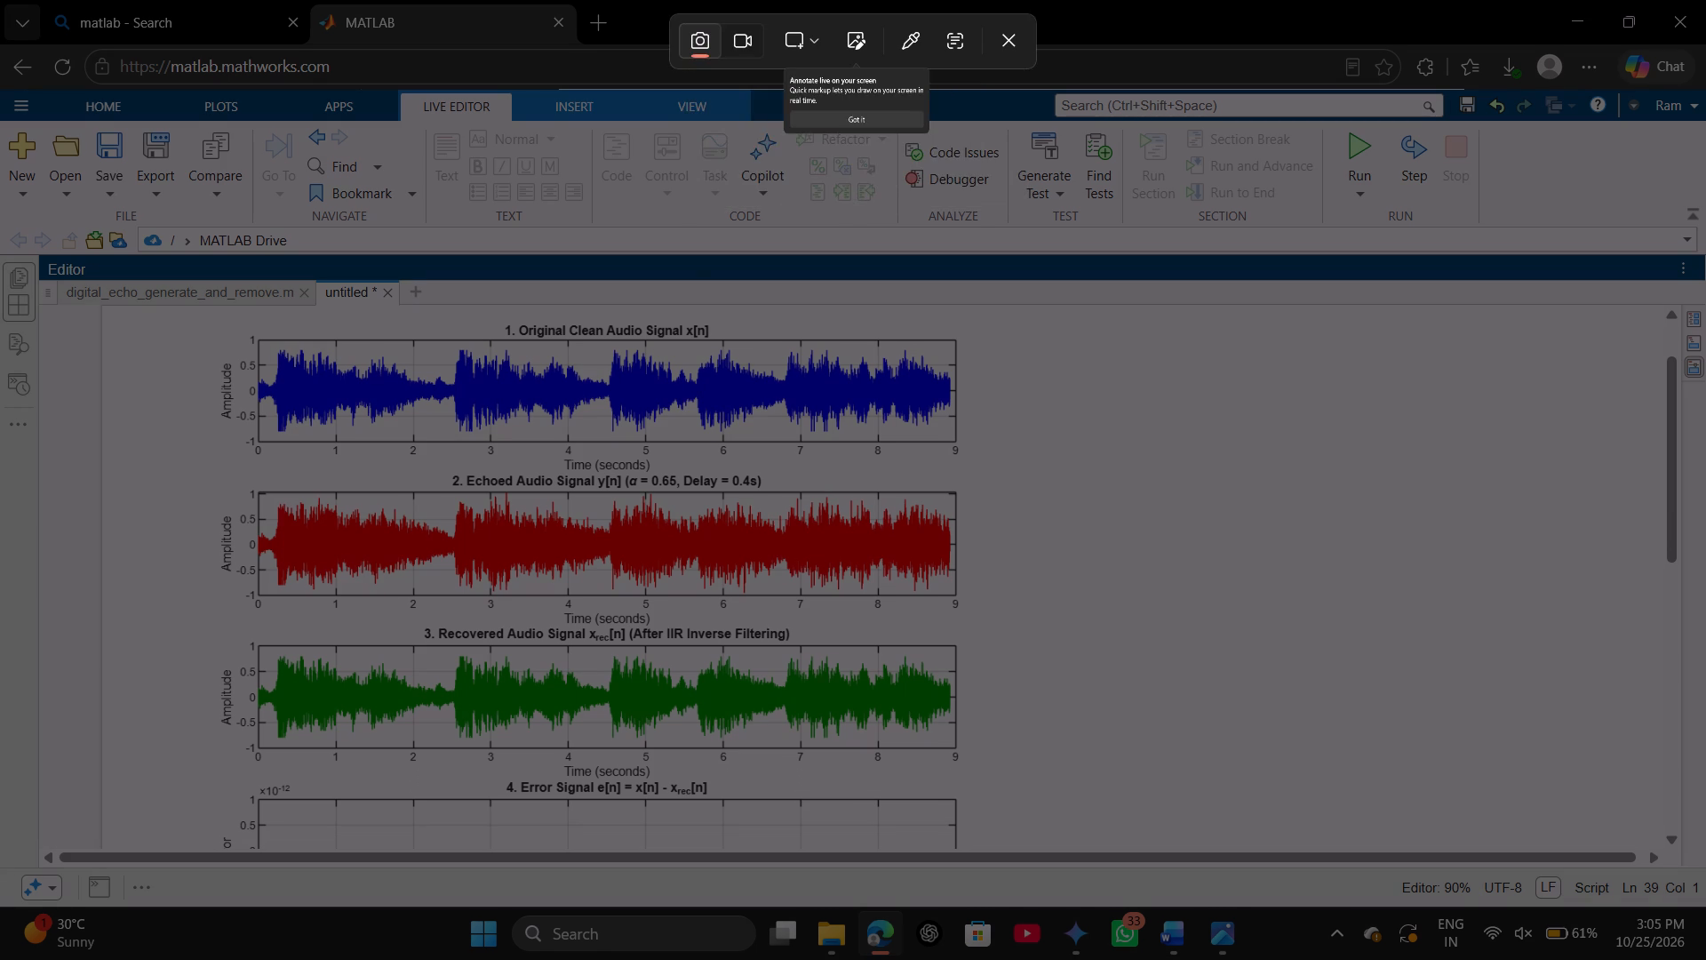
pyautogui.moveTo(201, 310); pyautogui.dragTo(1072, 676)
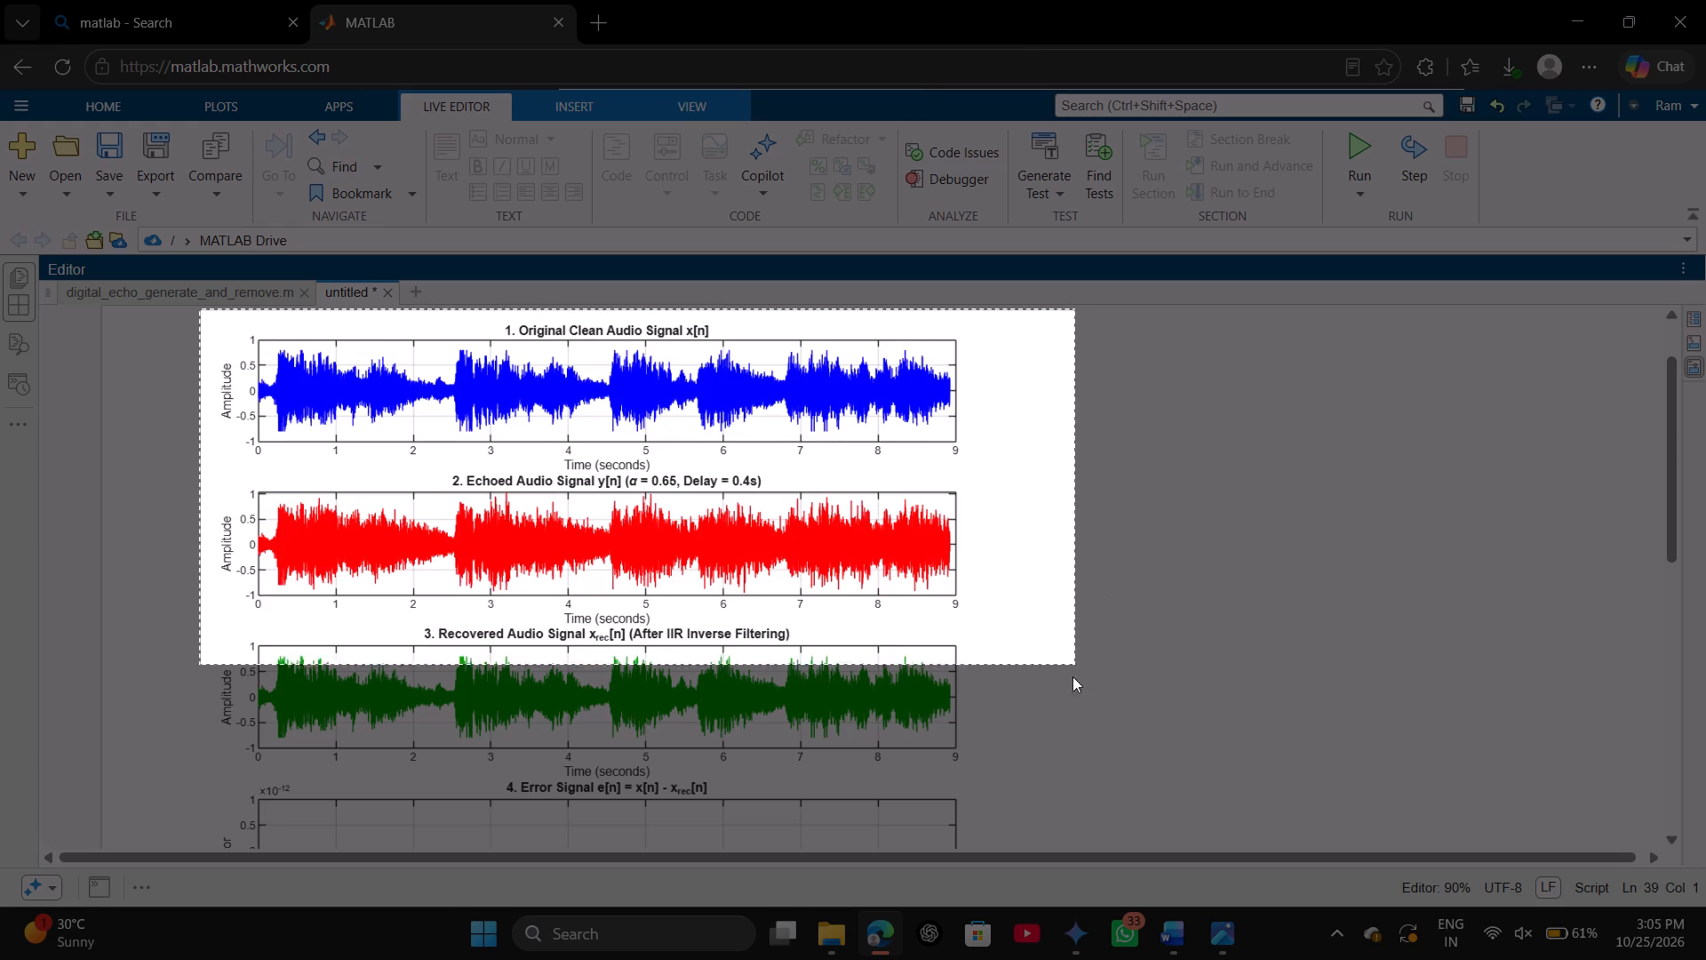
pyautogui.moveTo(1072, 676); pyautogui.dragTo(1108, 860)
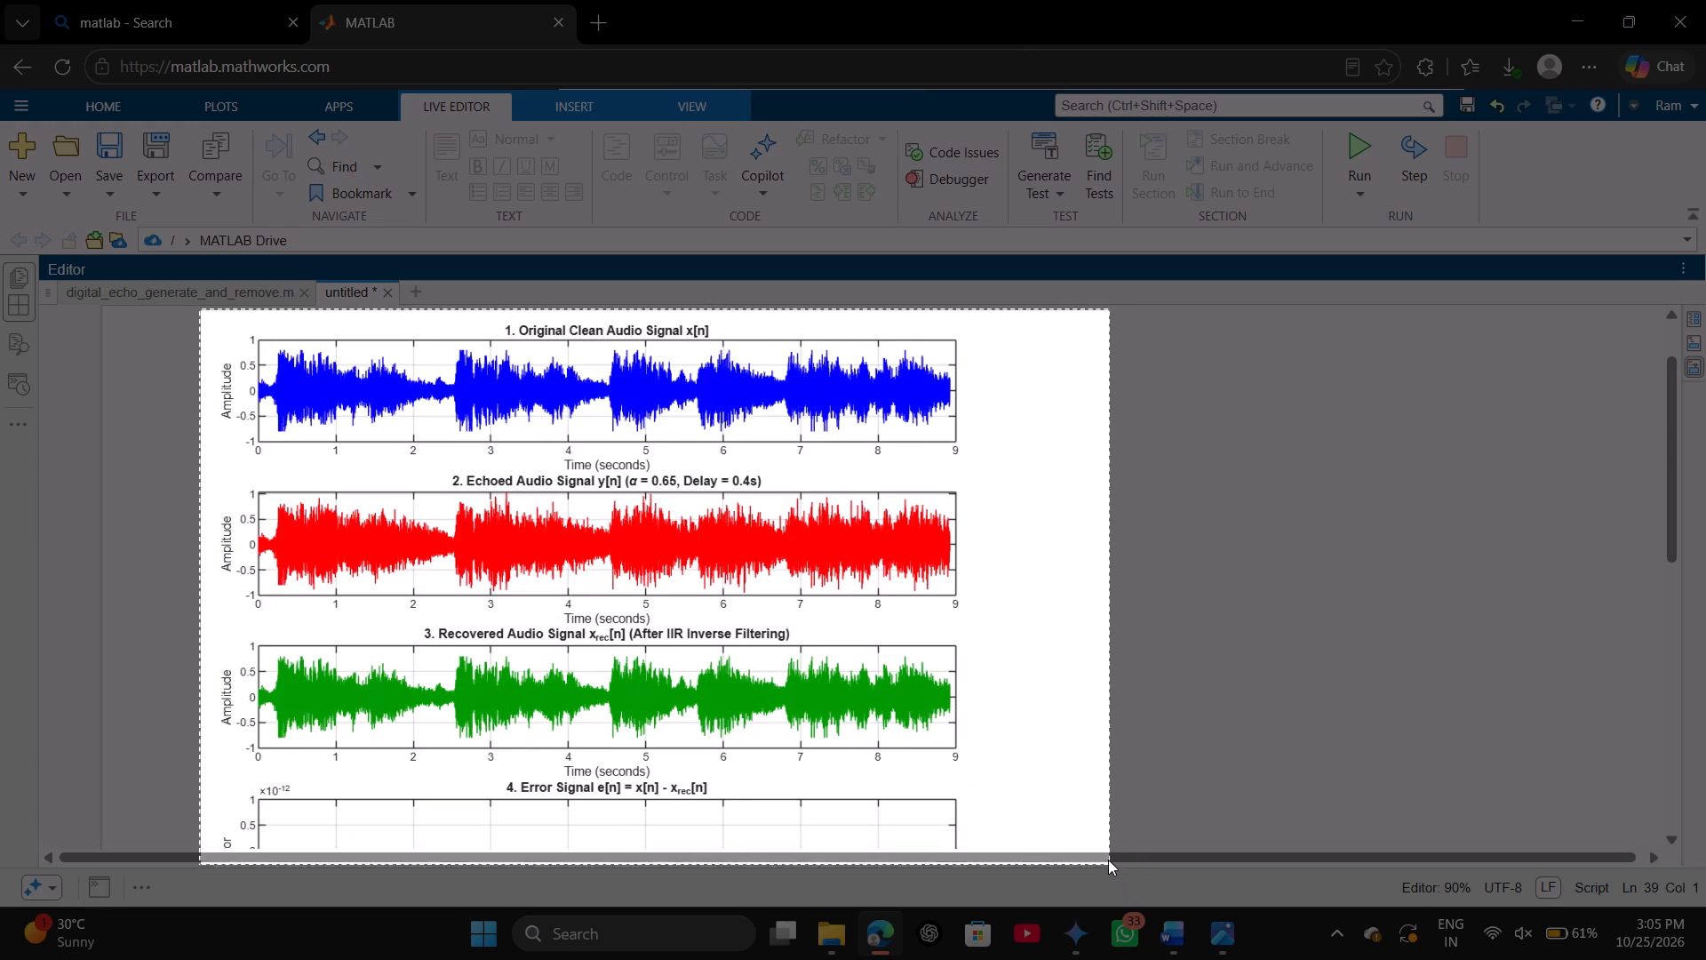
pyautogui.moveTo(1108, 860); pyautogui.dragTo(1092, 783)
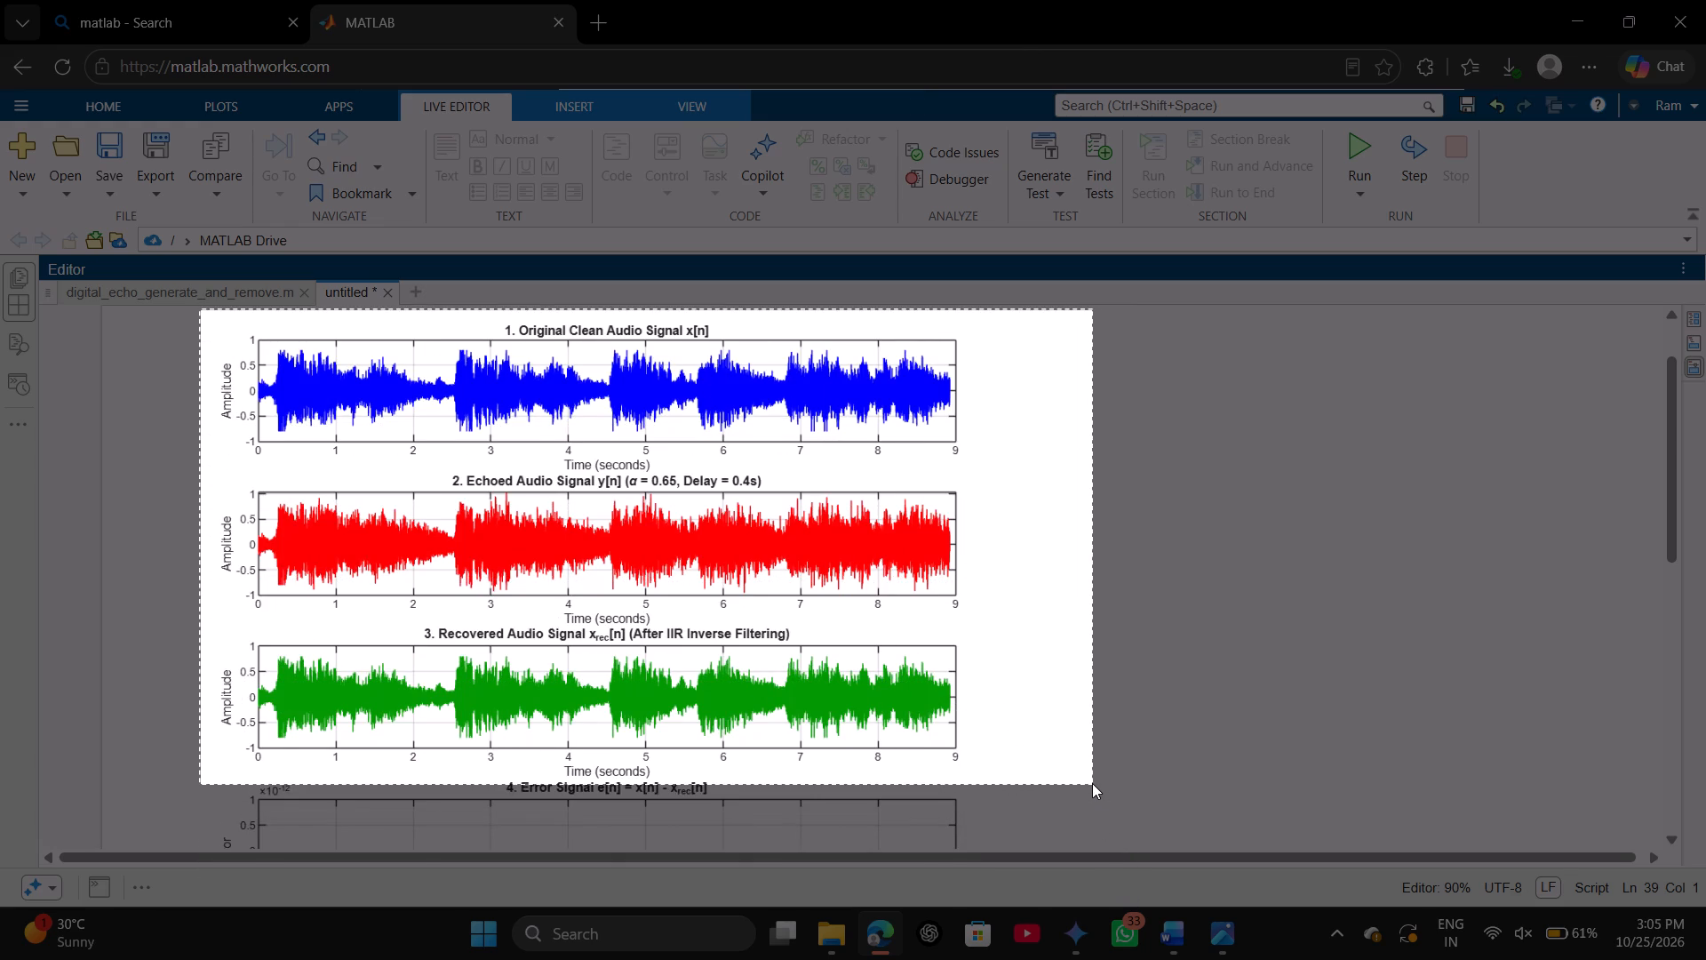
pyautogui.moveTo(1092, 783); pyautogui.dragTo(1099, 782)
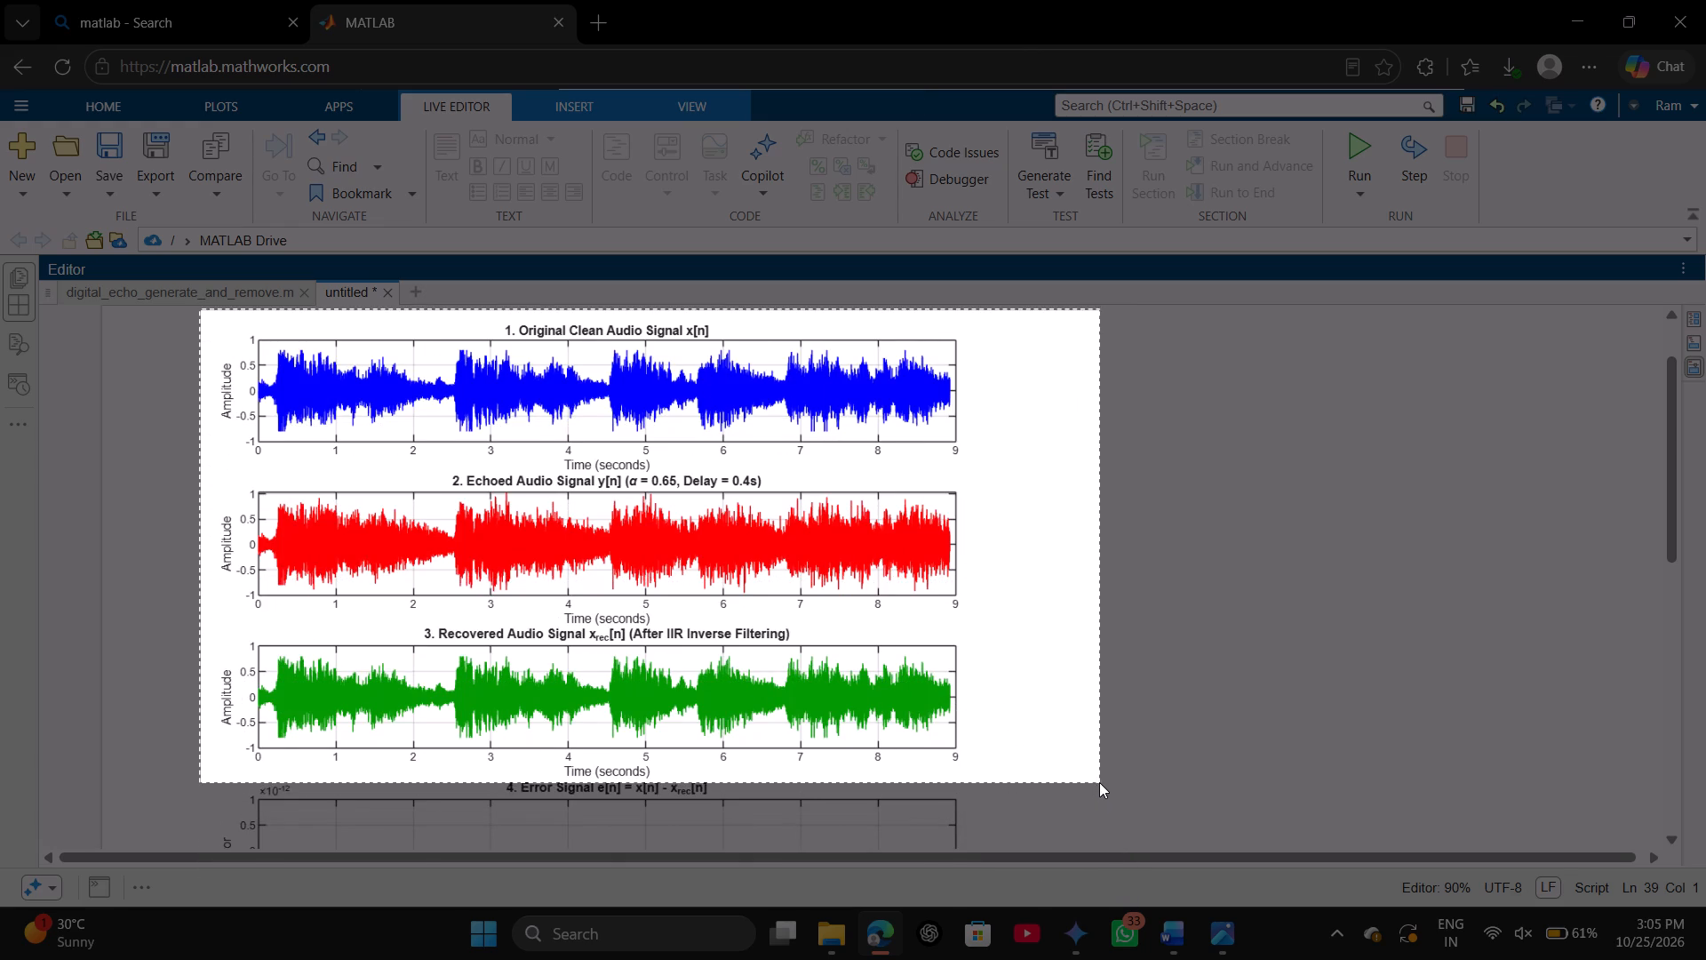
pyautogui.moveTo(1099, 782); pyautogui.dragTo(1006, 781)
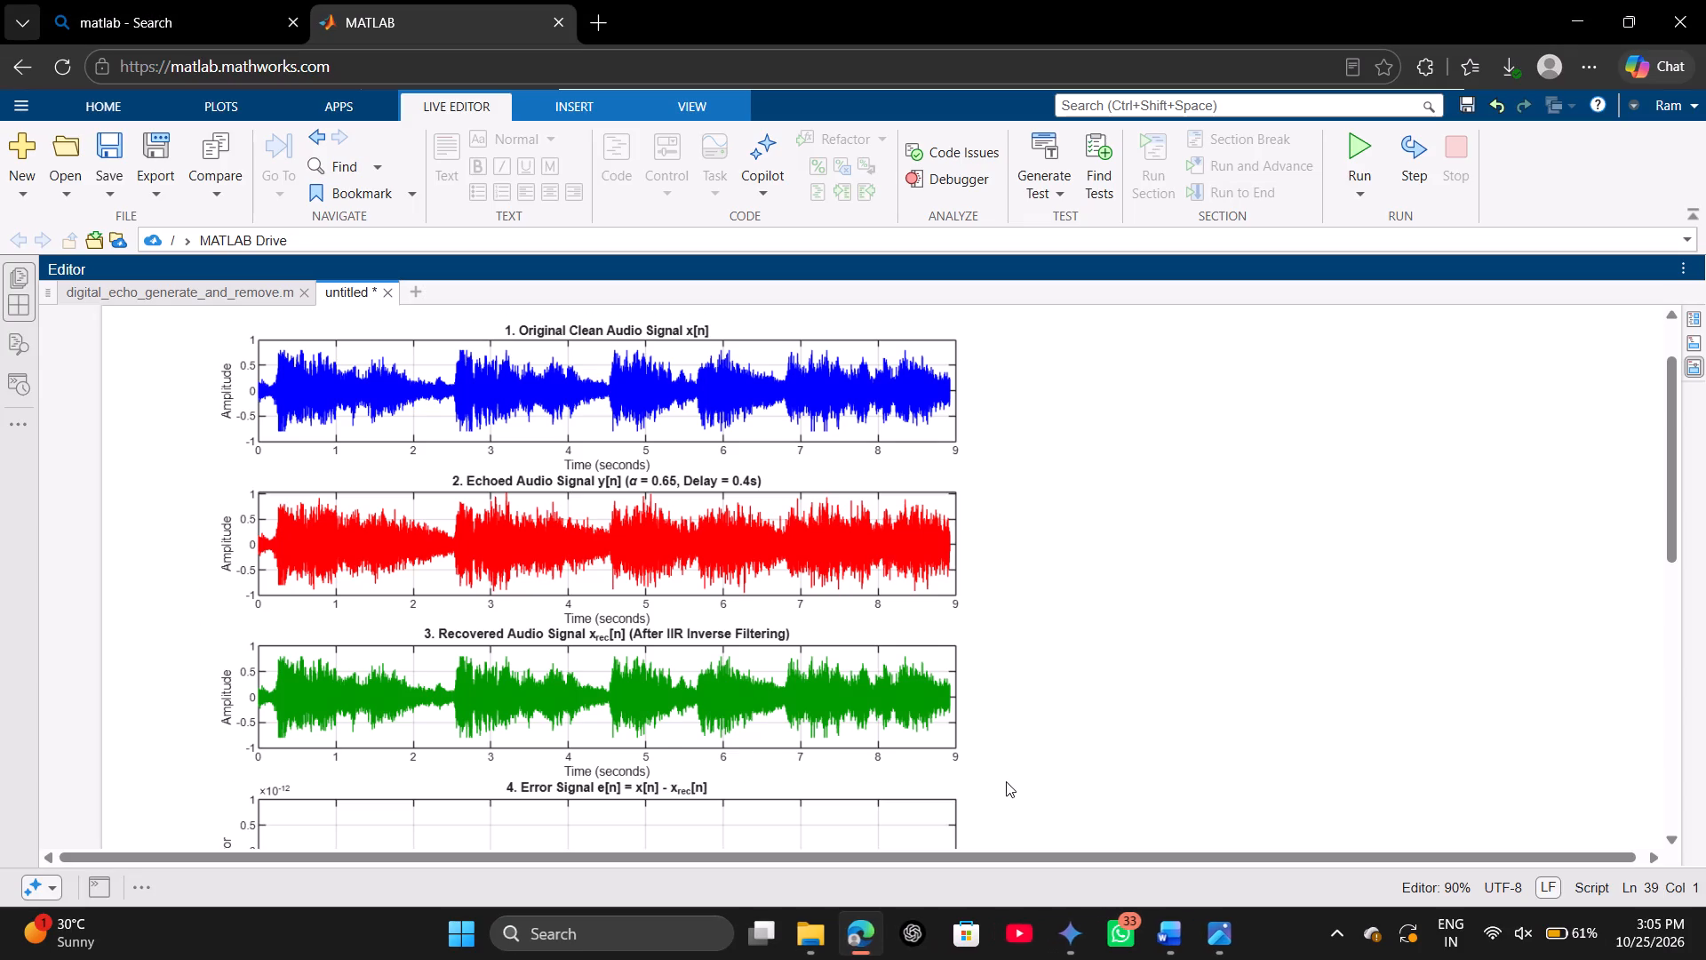
pyautogui.click(1354, 592)
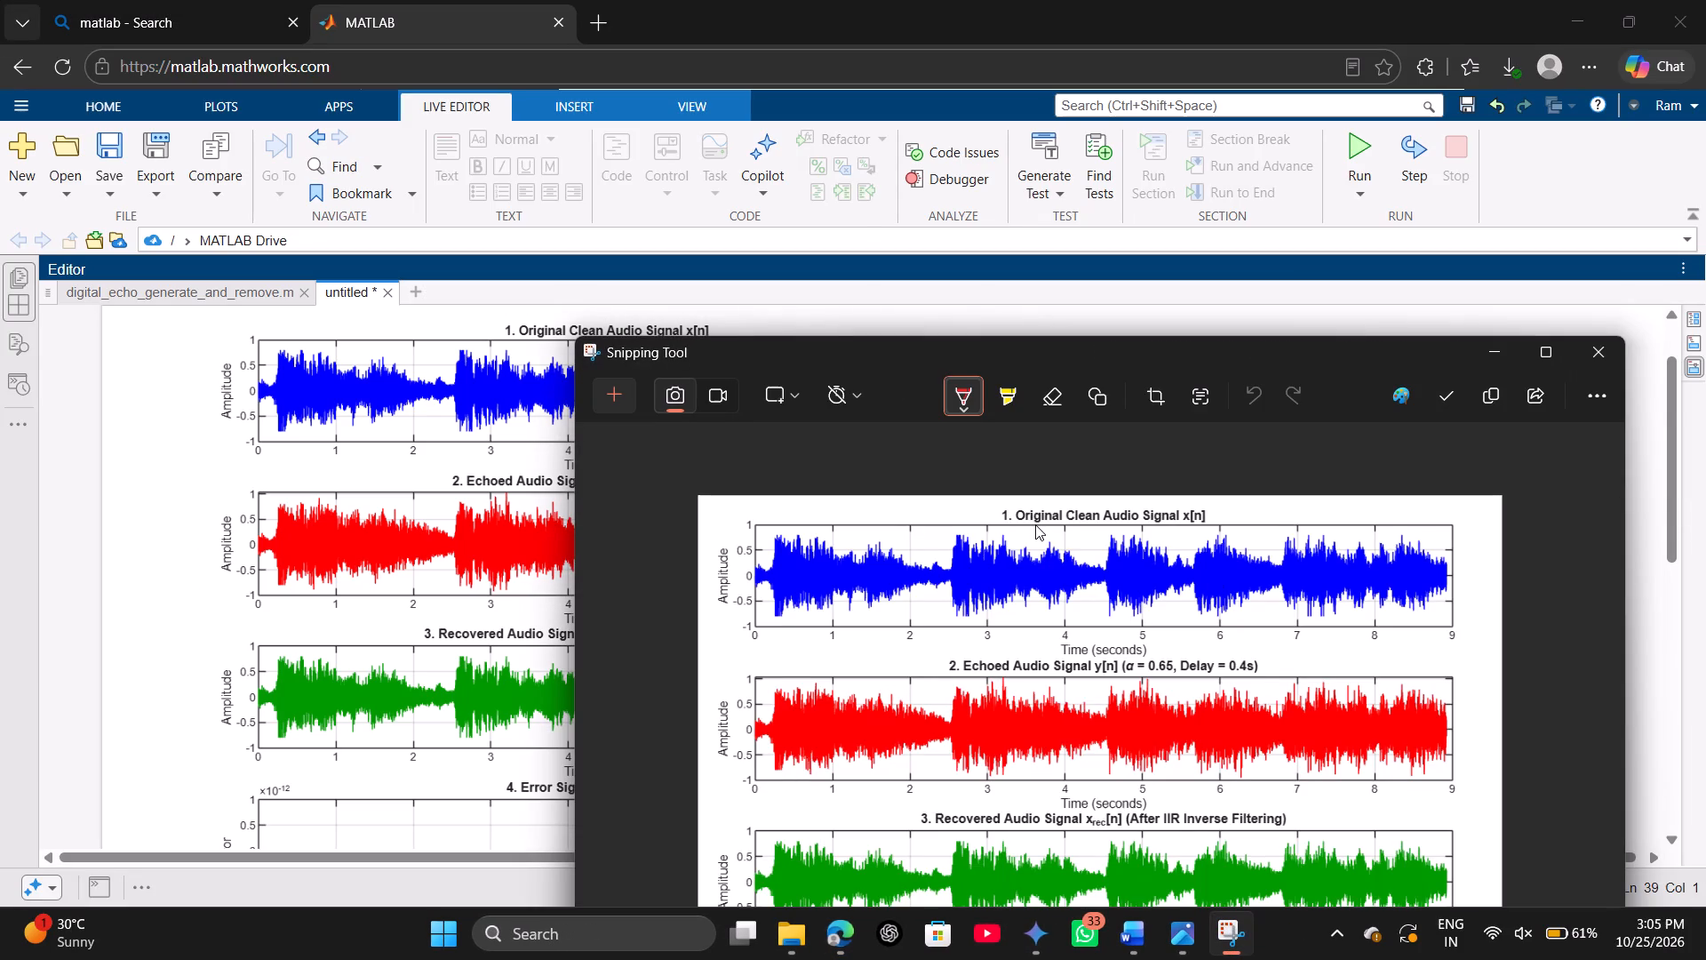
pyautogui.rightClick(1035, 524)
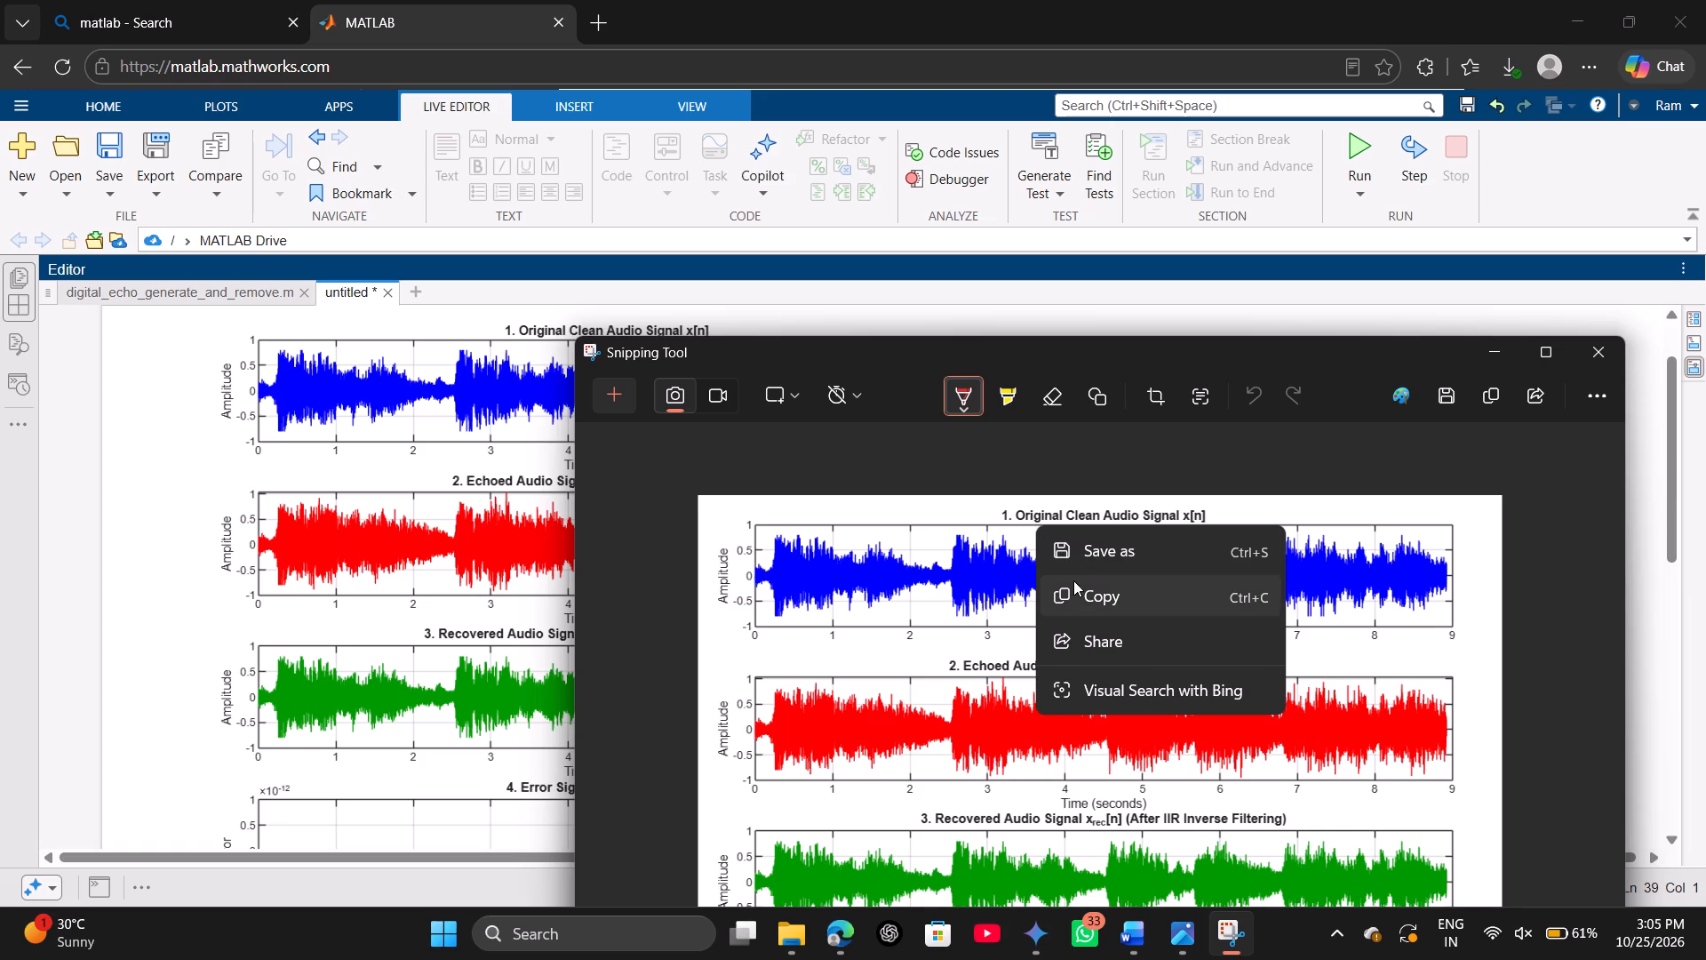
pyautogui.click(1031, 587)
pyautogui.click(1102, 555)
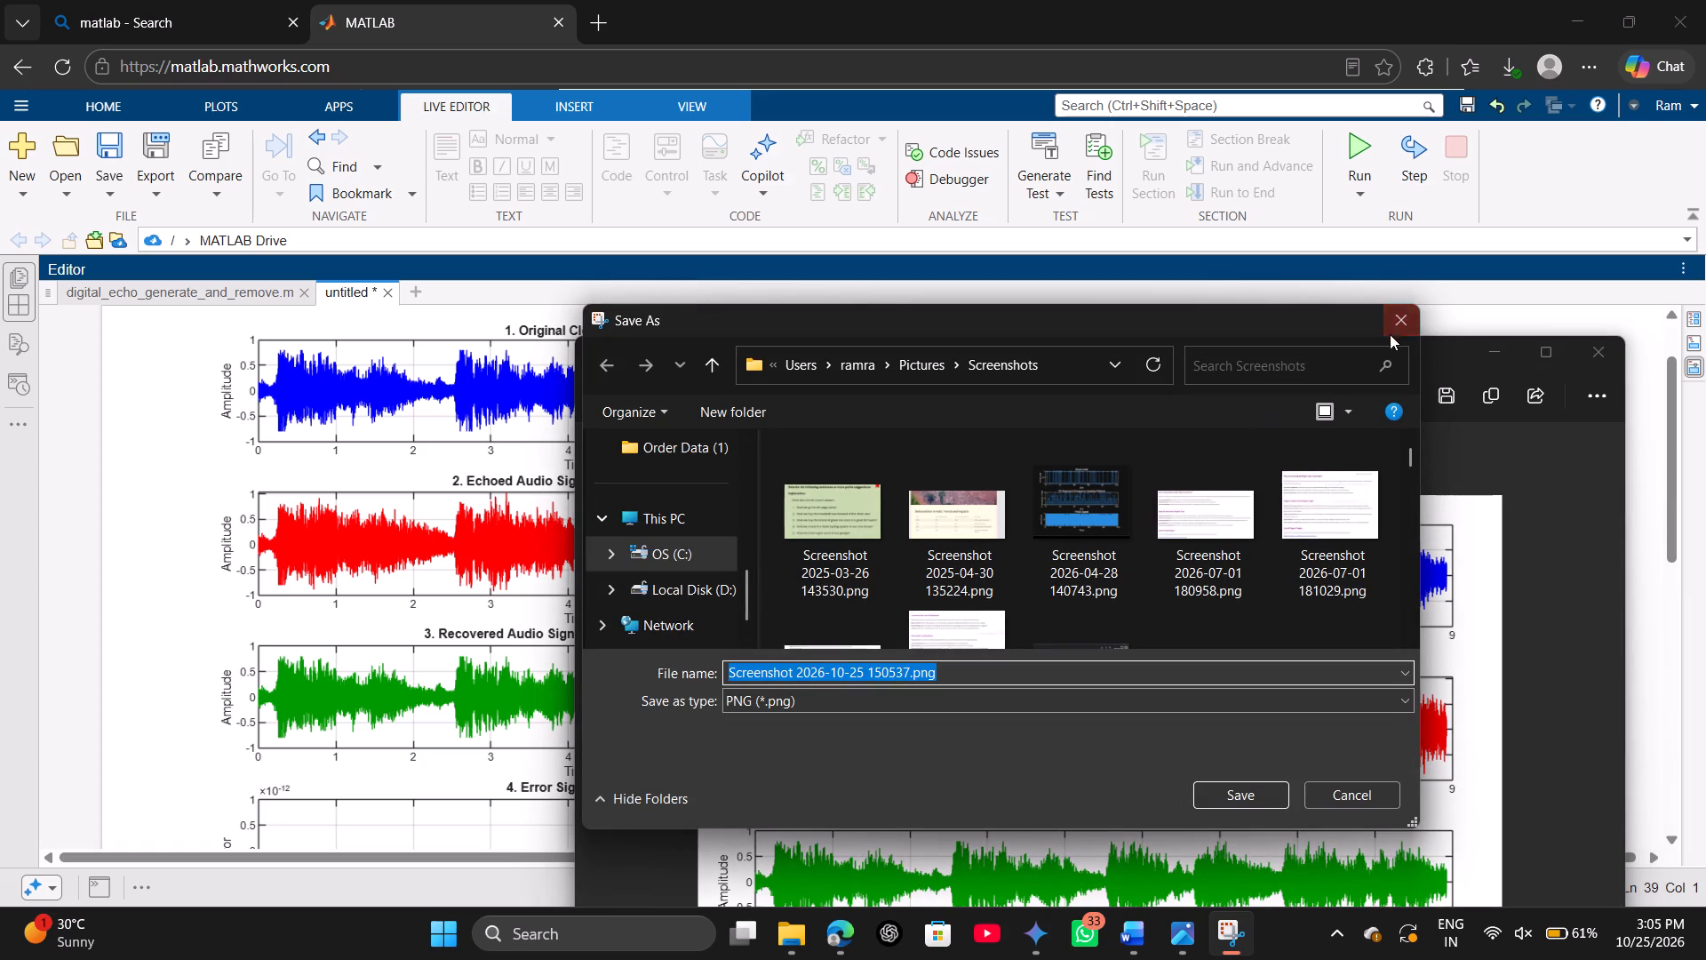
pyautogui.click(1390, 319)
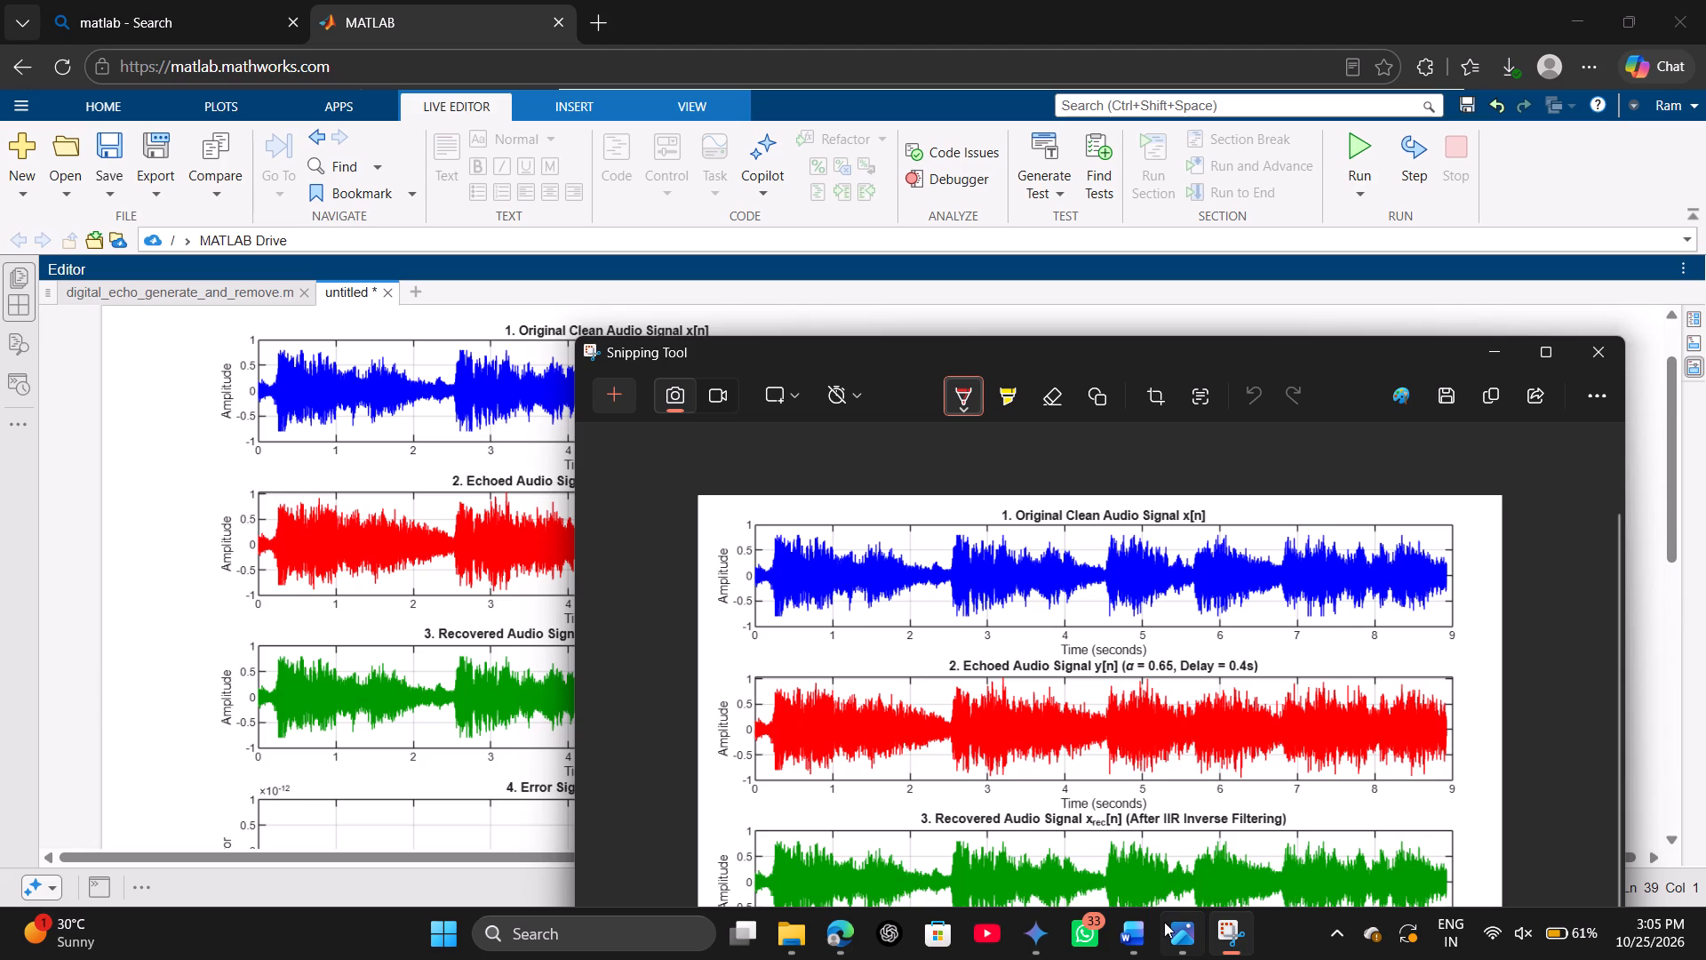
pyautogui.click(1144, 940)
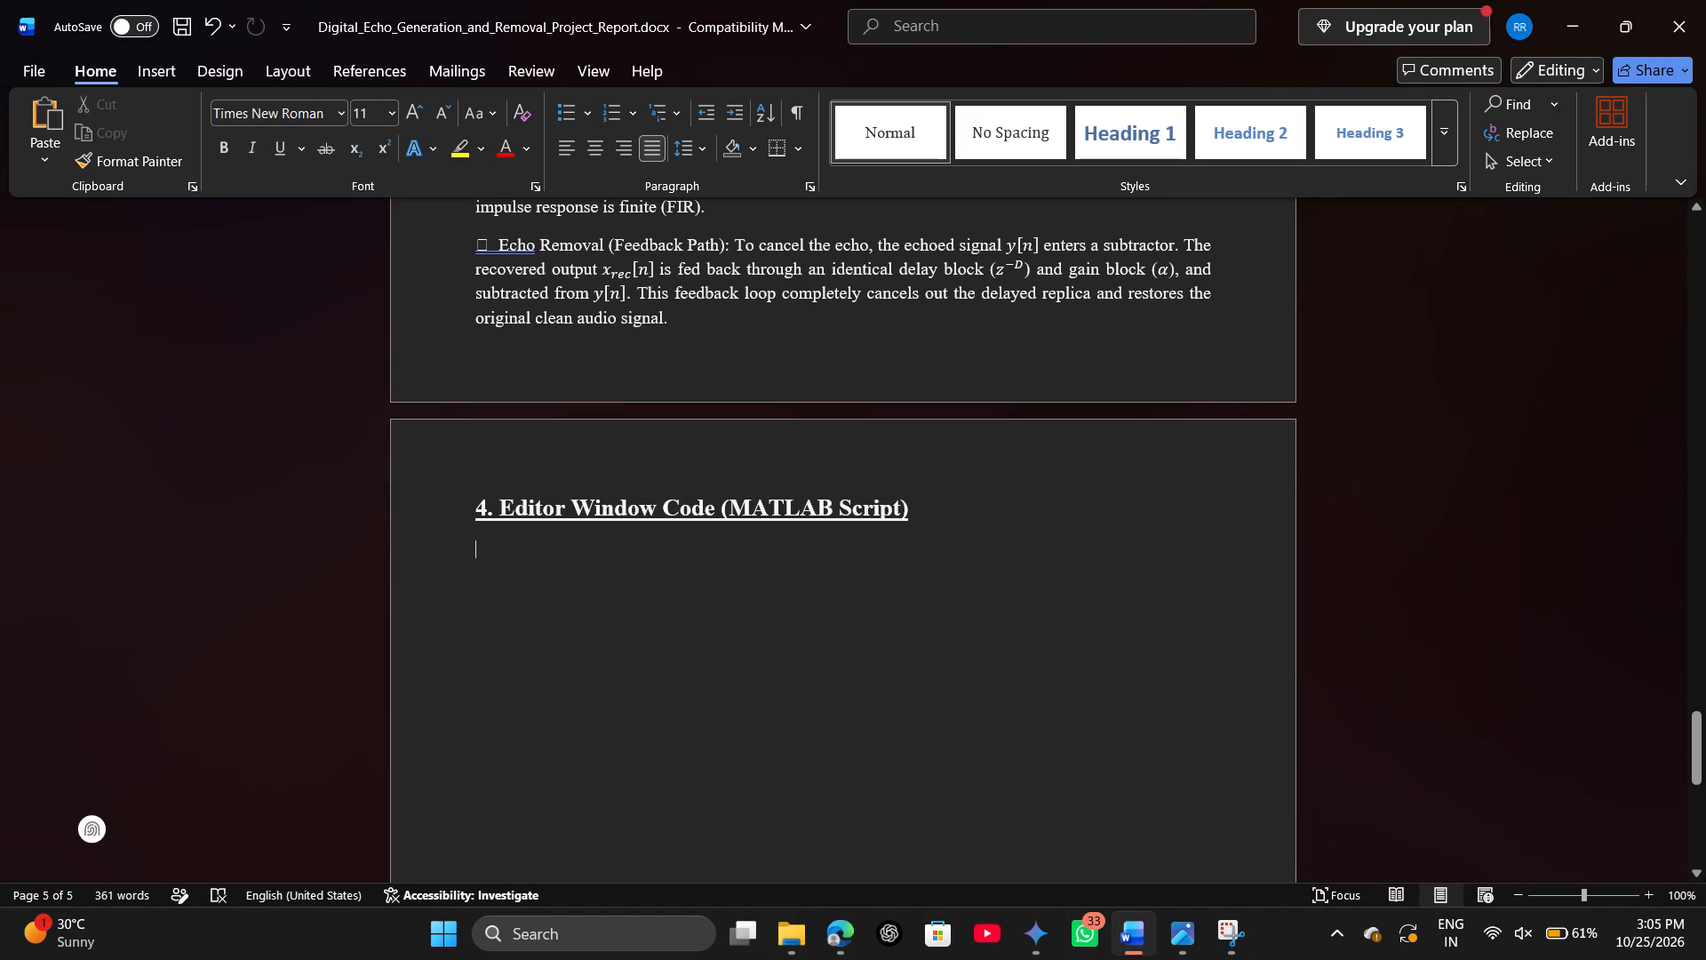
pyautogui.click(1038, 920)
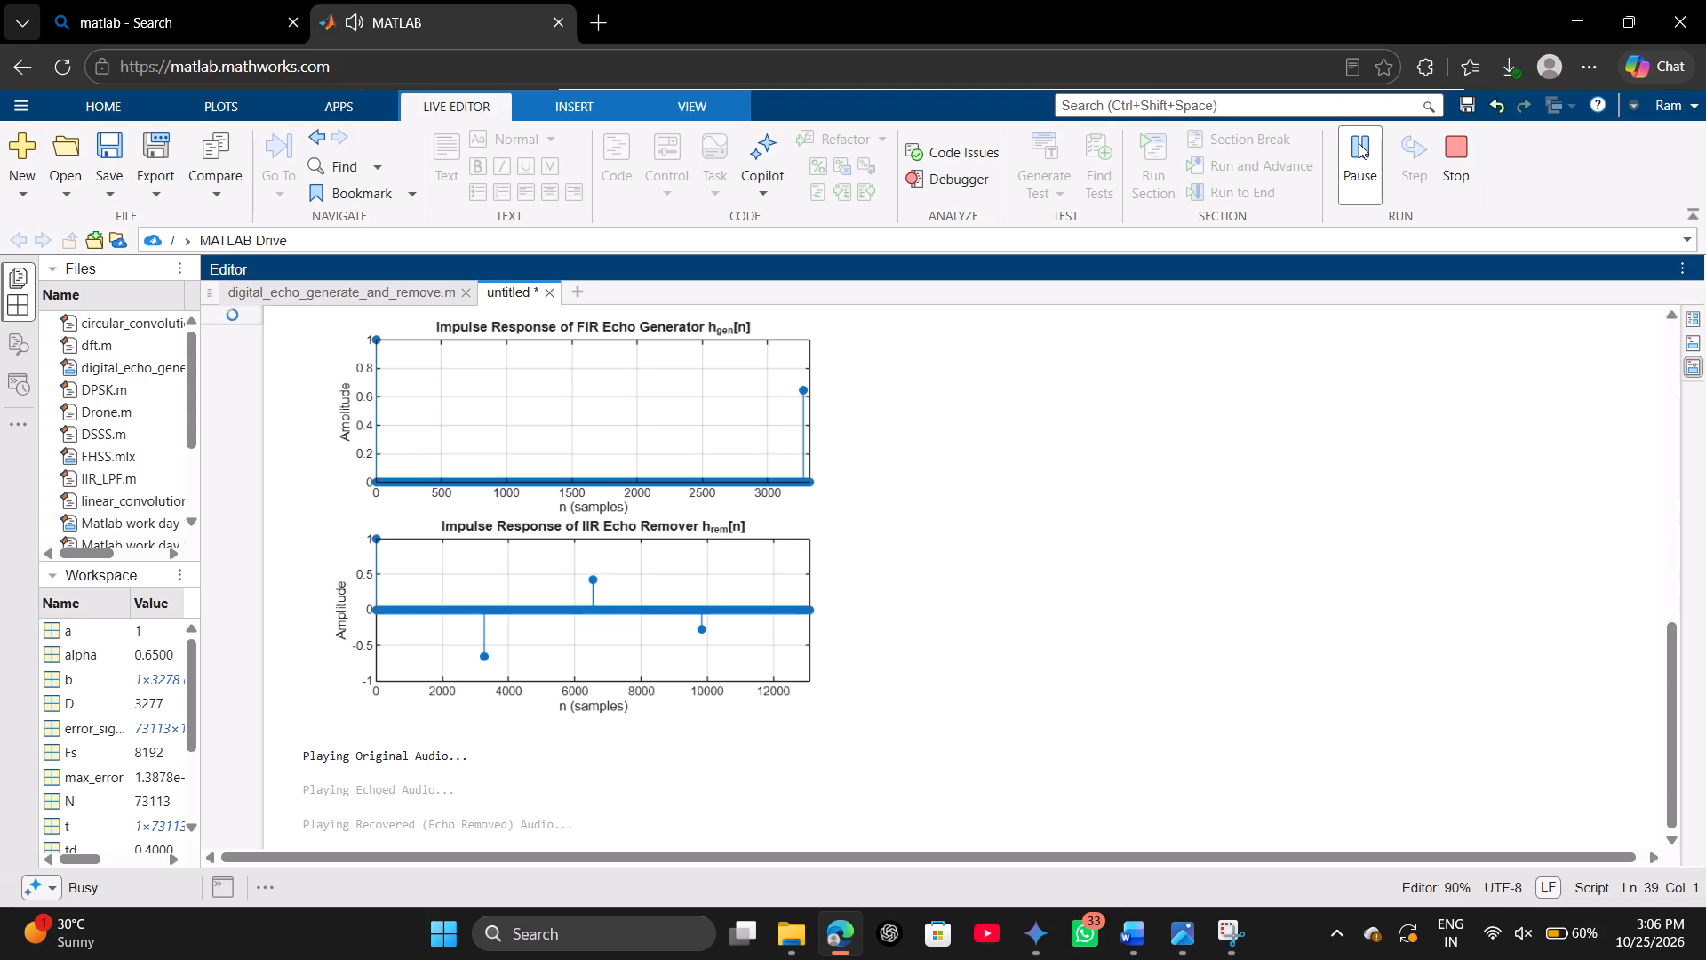
pyautogui.scroll(9, 1359, 143)
pyautogui.scroll(-5, 1324, 380)
pyautogui.scroll(6, 1324, 380)
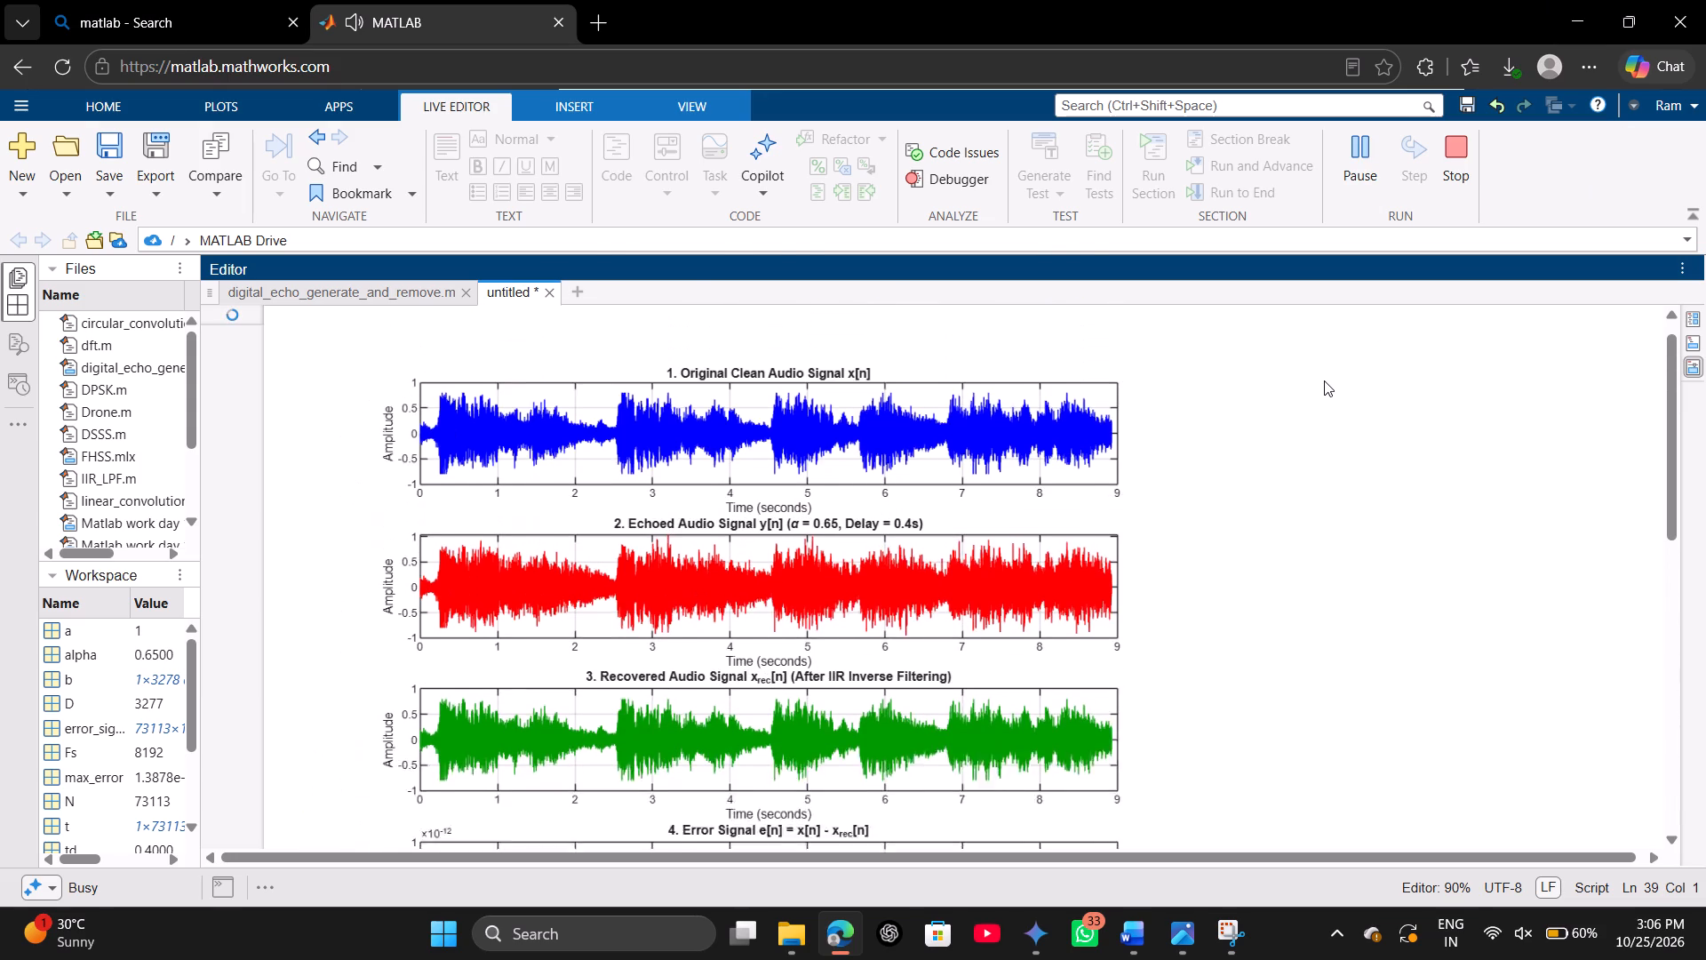
pyautogui.scroll(5, 1324, 380)
# Show the script's output inline with the code and reduce the editor zoom to 80%.
pyautogui.click(1691, 363)
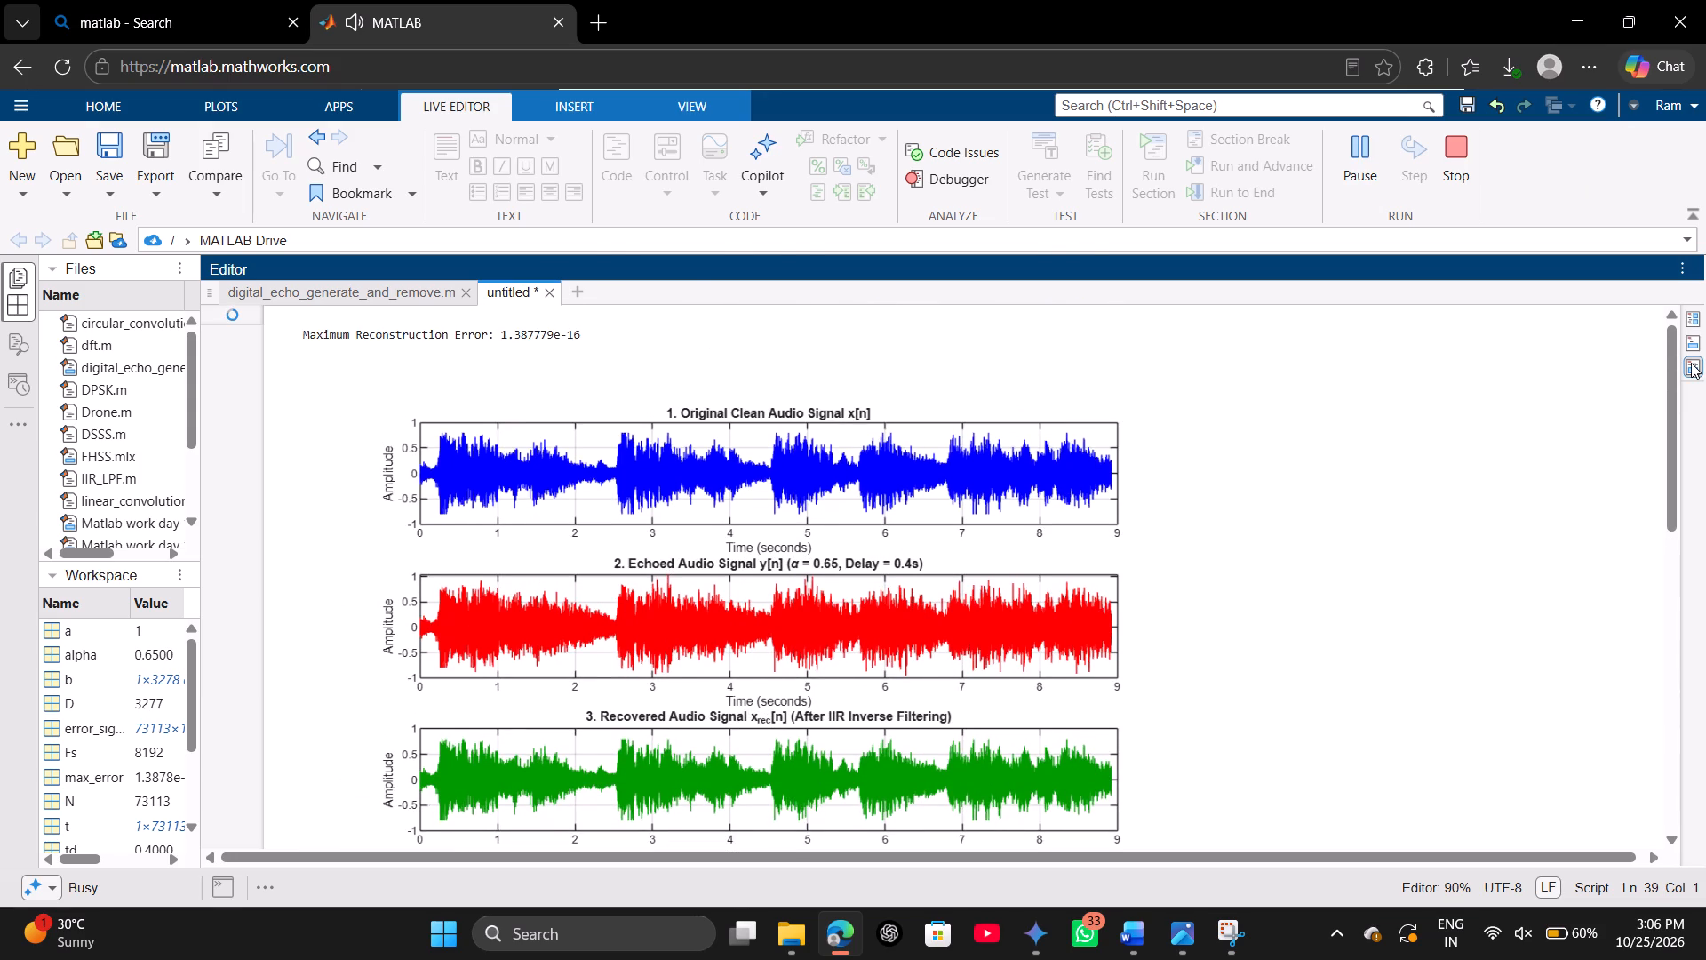
pyautogui.doubleClick(1691, 363)
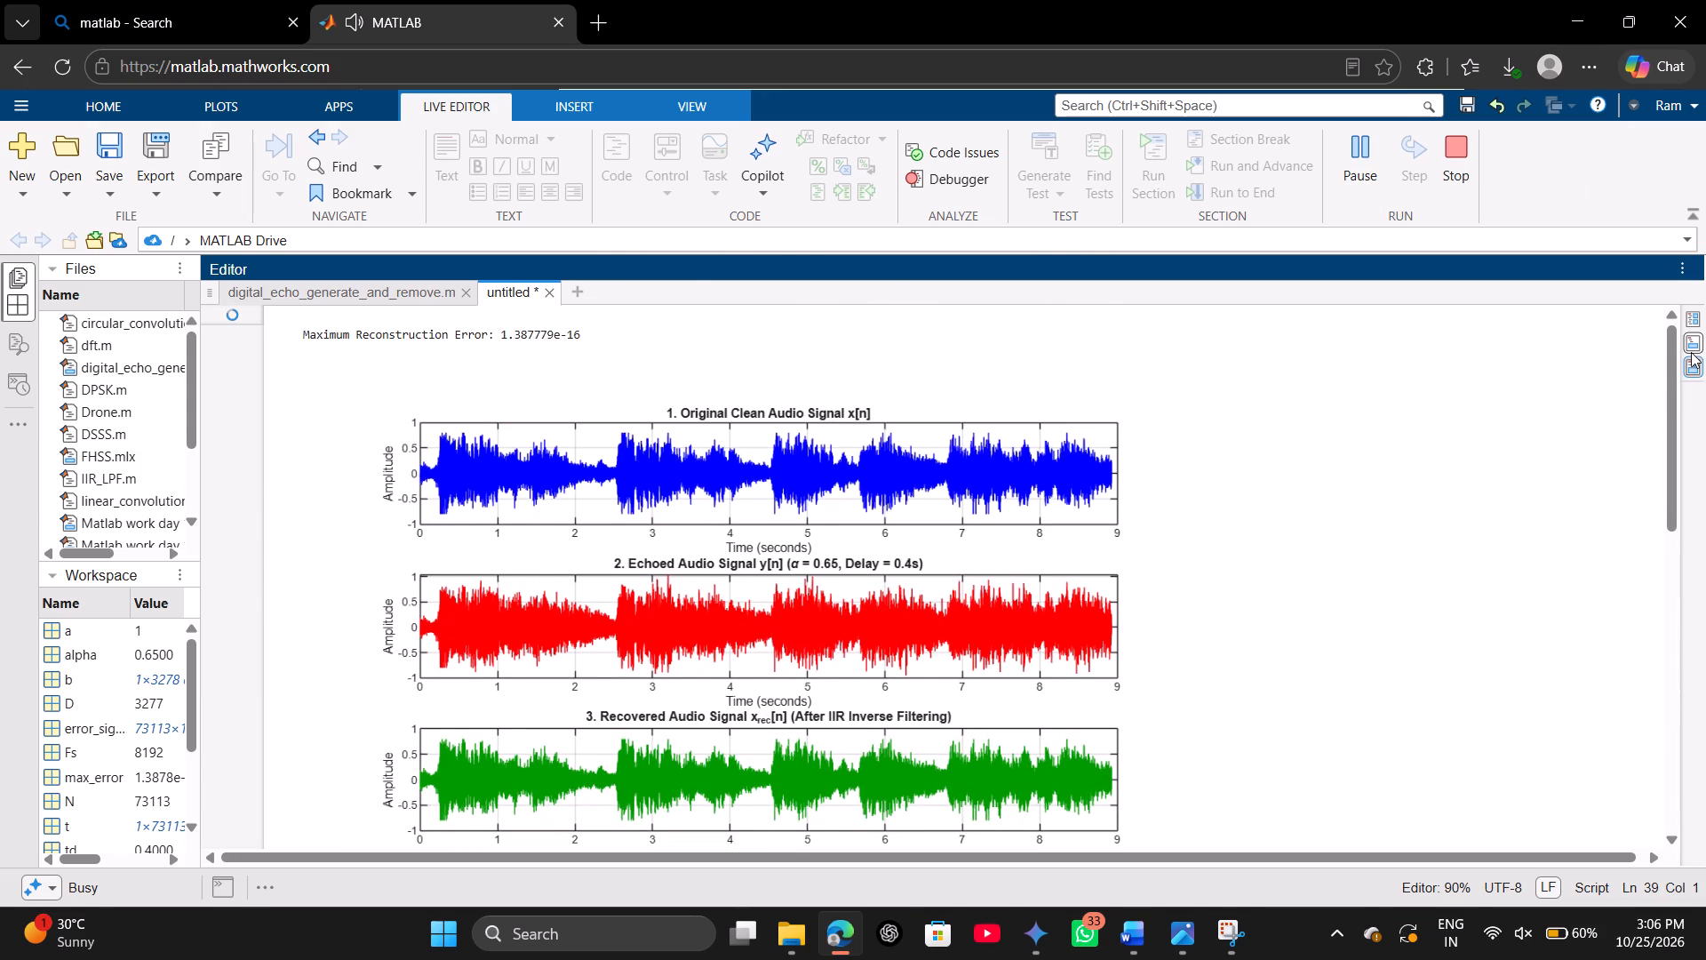
pyautogui.click(1691, 351)
pyautogui.scroll(4, 965, 524)
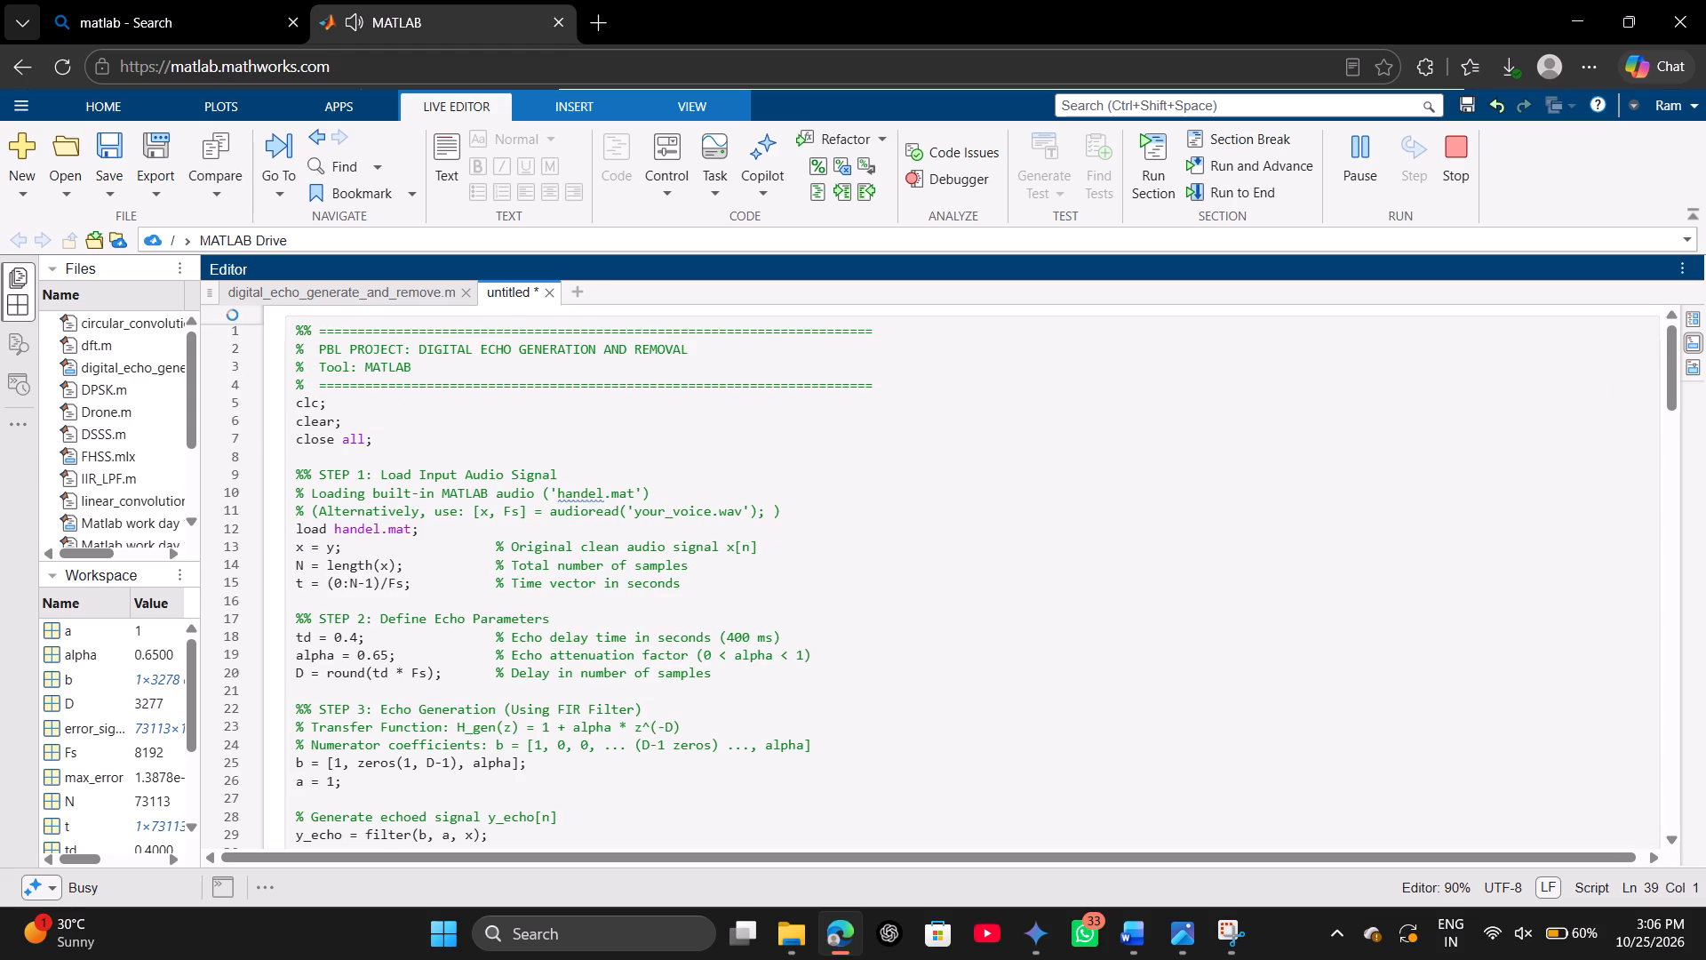
pyautogui.scroll(1, 965, 524)
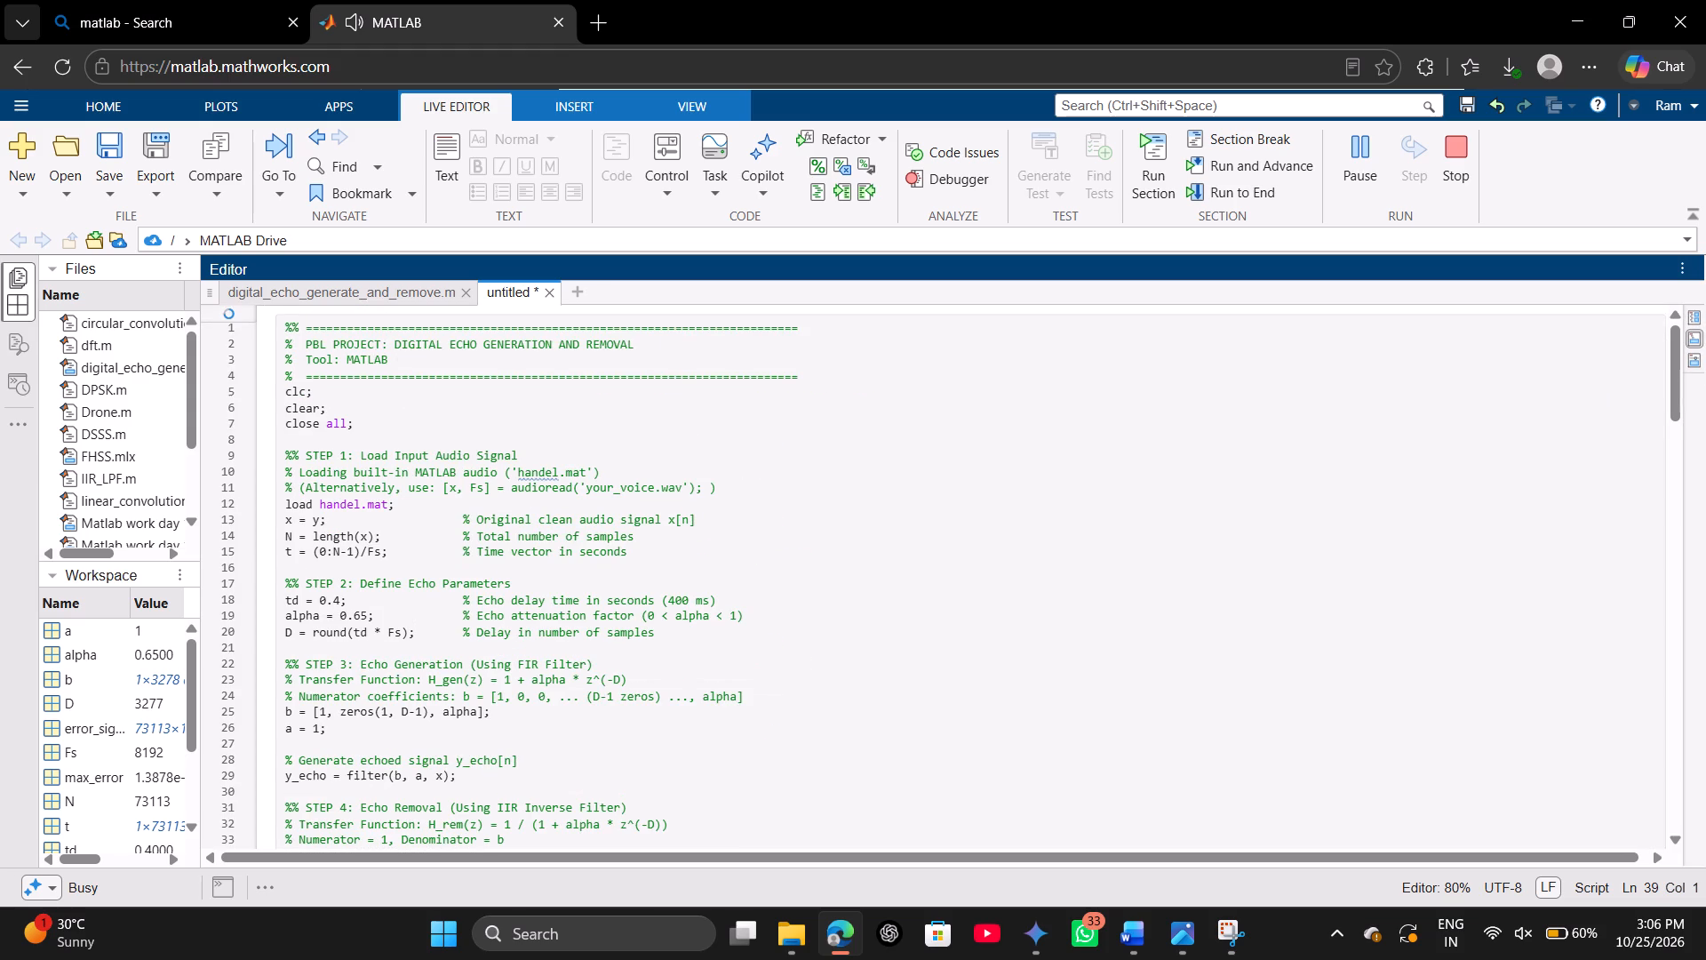
pyautogui.scroll(1, 965, 524)
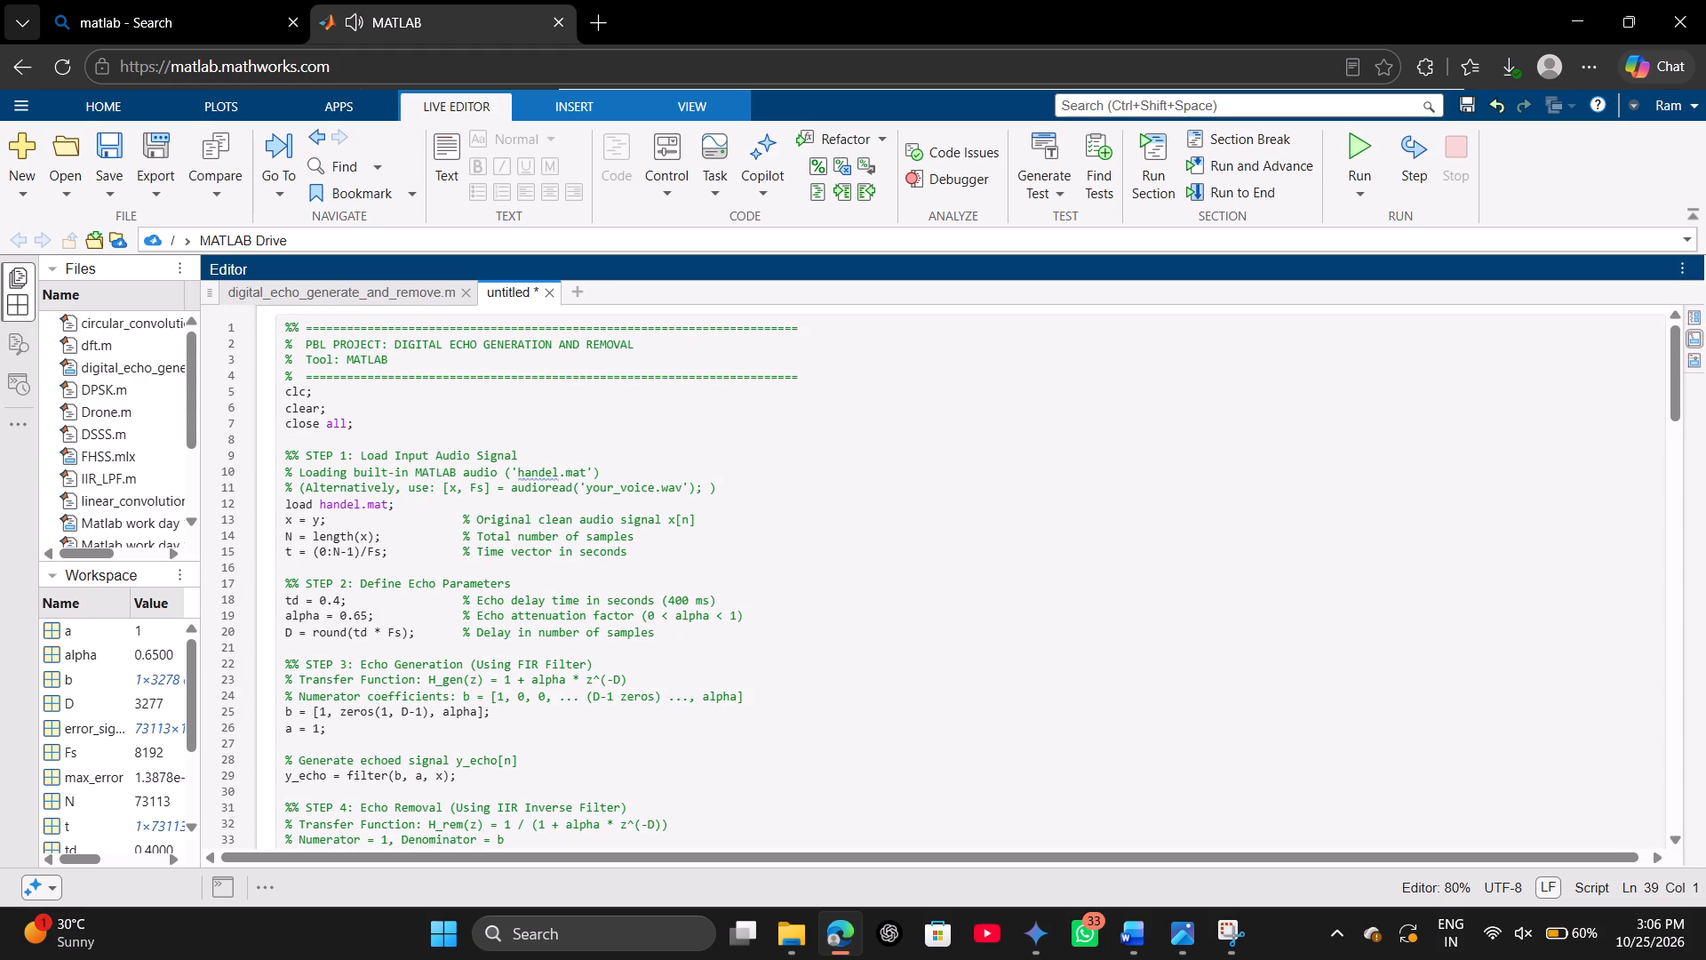
# Delete "PBL PROJECT:" from the script's header comment, leaving "DIGITAL ECHO GENERATION AND REMOVAL".
pyautogui.click(498, 369)
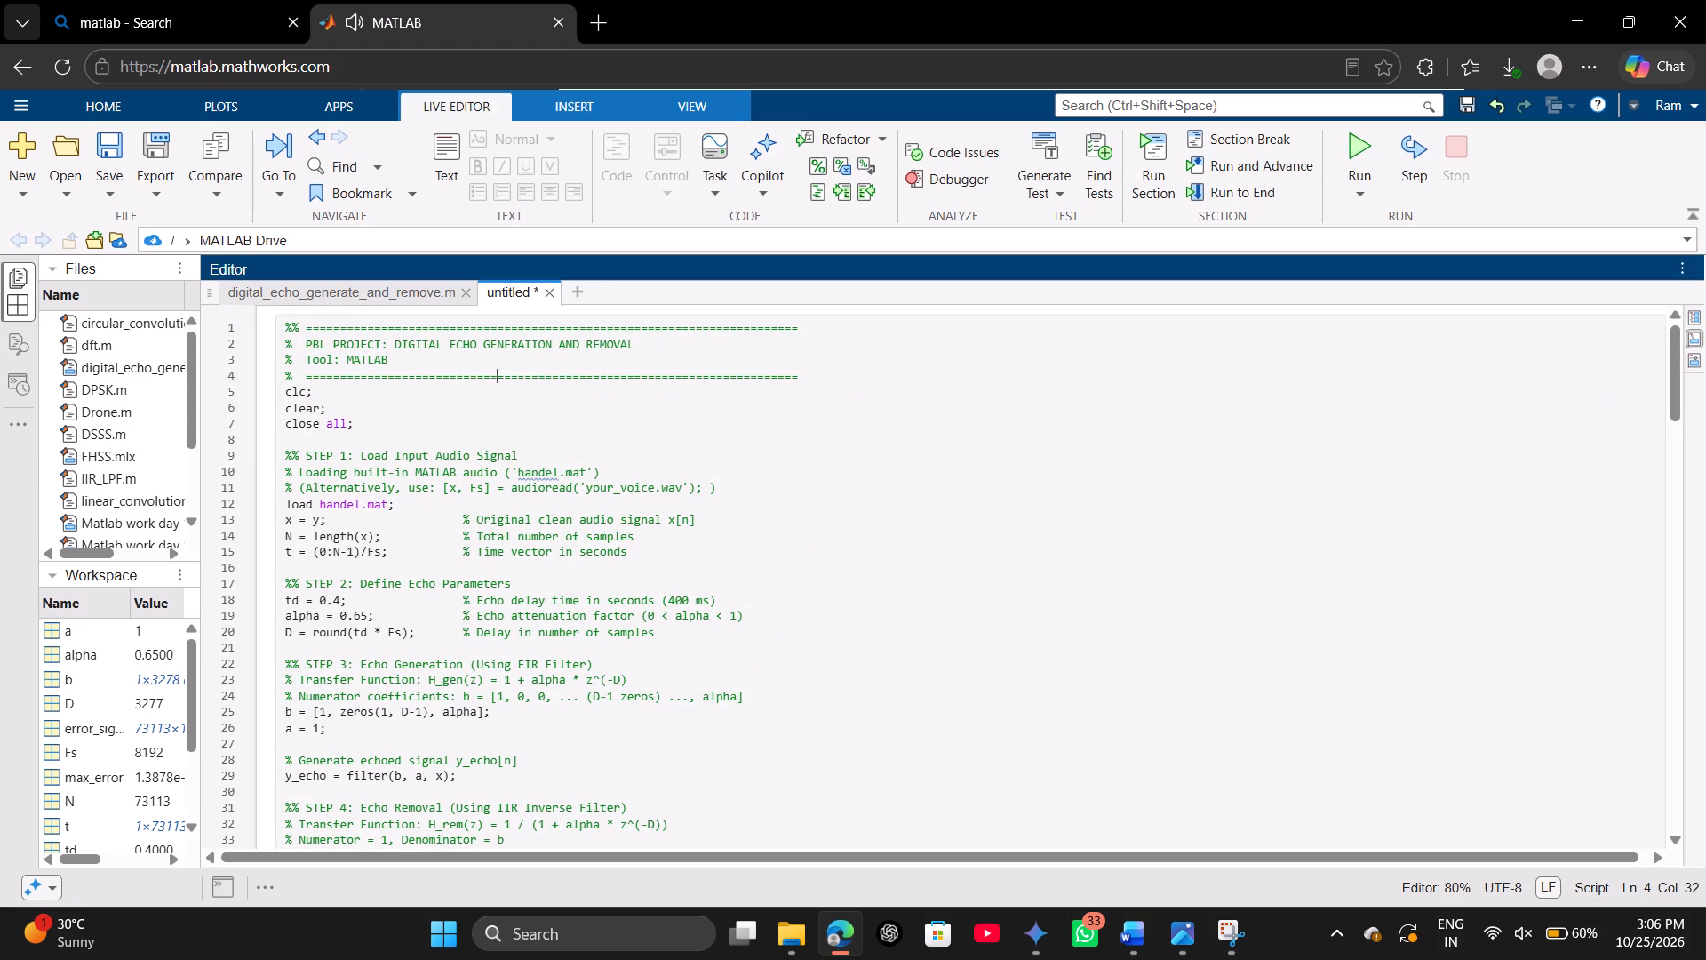
pyautogui.click(392, 342)
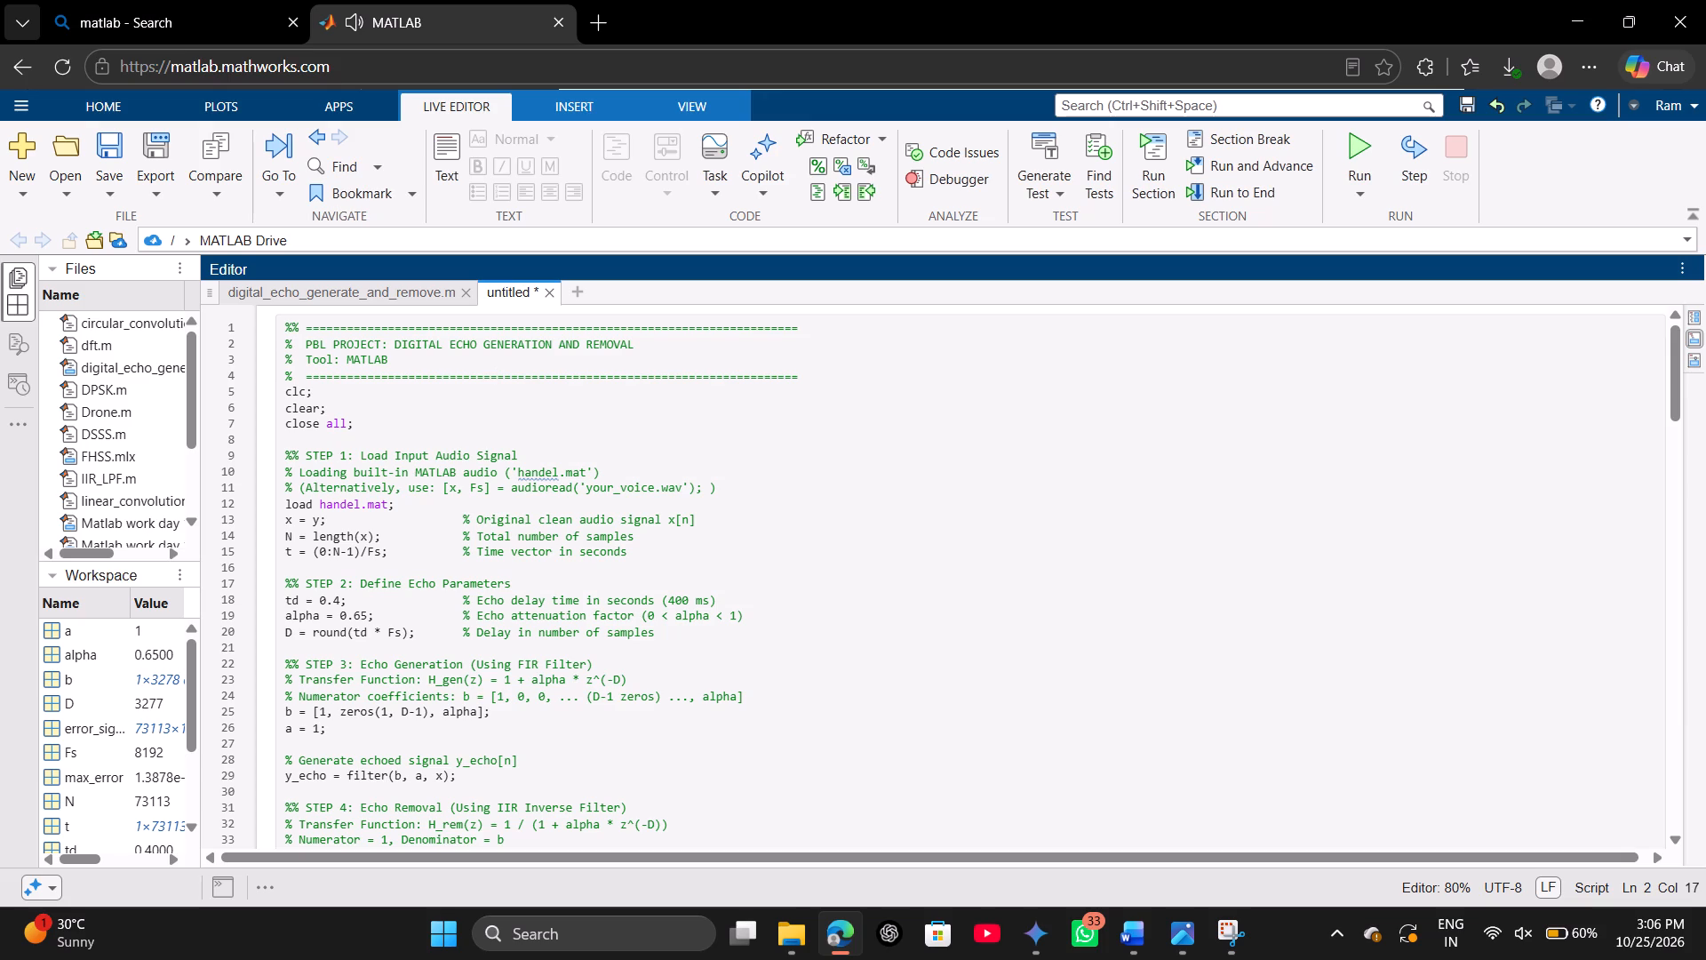
pyautogui.press('BackSpace')
pyautogui.press('BackSpace')
pyautogui.press('BackSpace')
pyautogui.press('BackSpace')
pyautogui.press('BackSpace')
pyautogui.press('BackSpace')
pyautogui.press('BackSpace')
pyautogui.press('BackSpace')
pyautogui.press('BackSpace')
pyautogui.press('BackSpace')
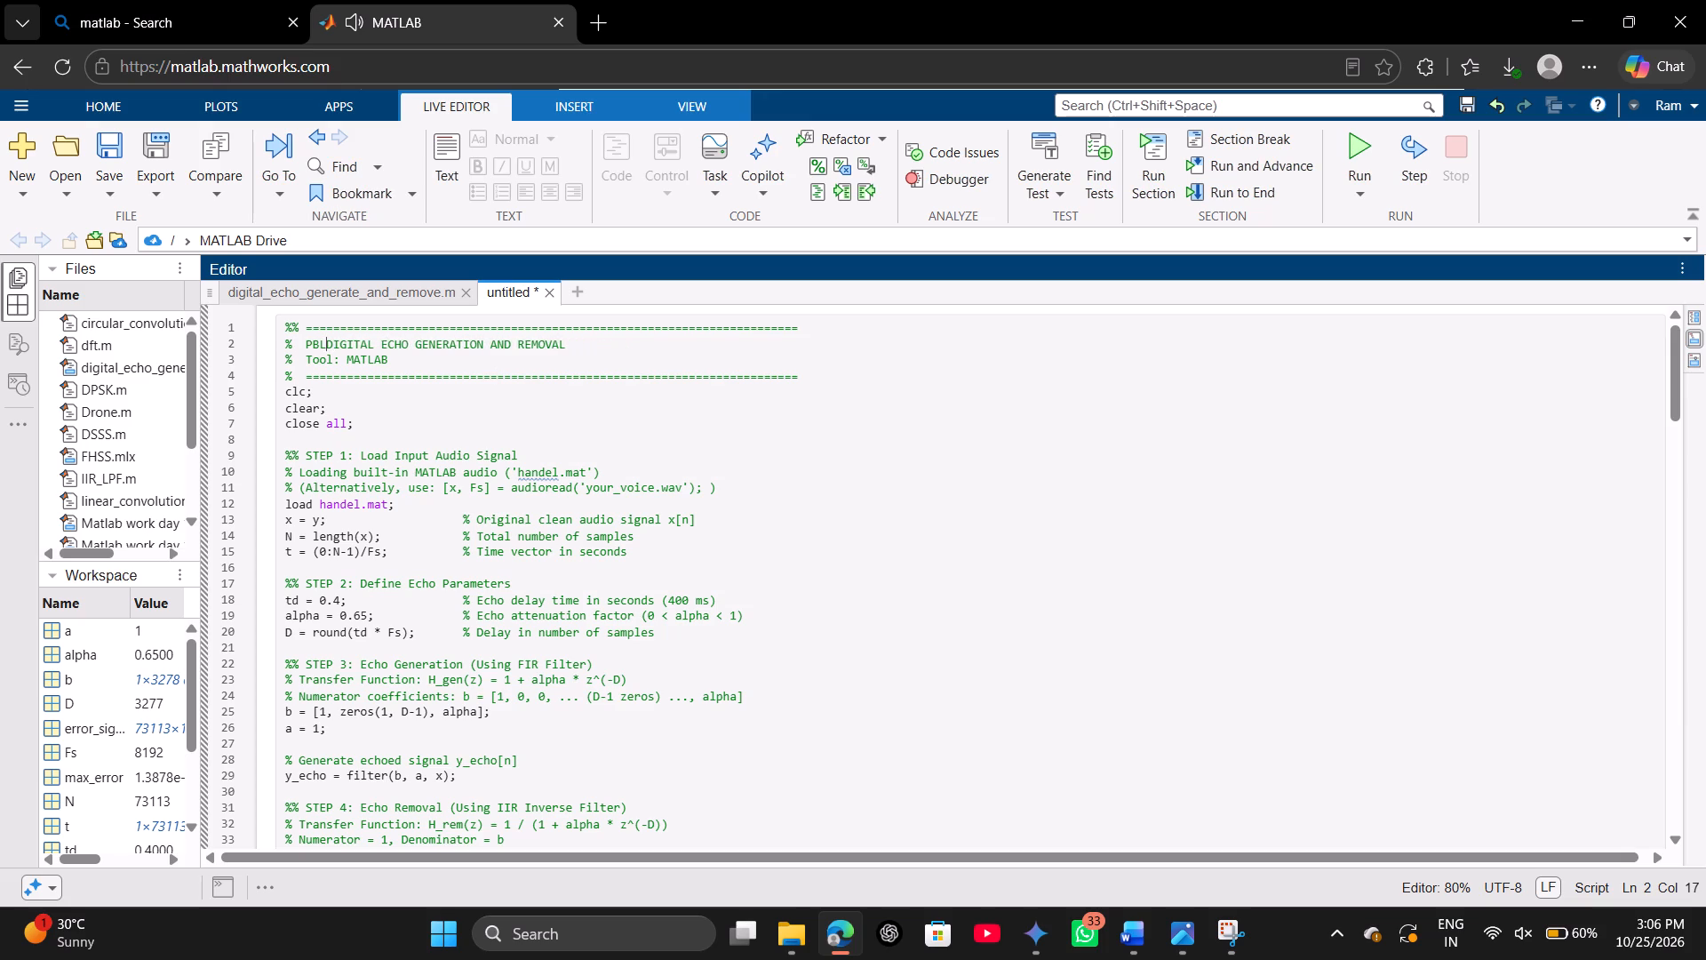
pyautogui.press('BackSpace')
pyautogui.press('BackSpace')
pyautogui.press('BackSpace')
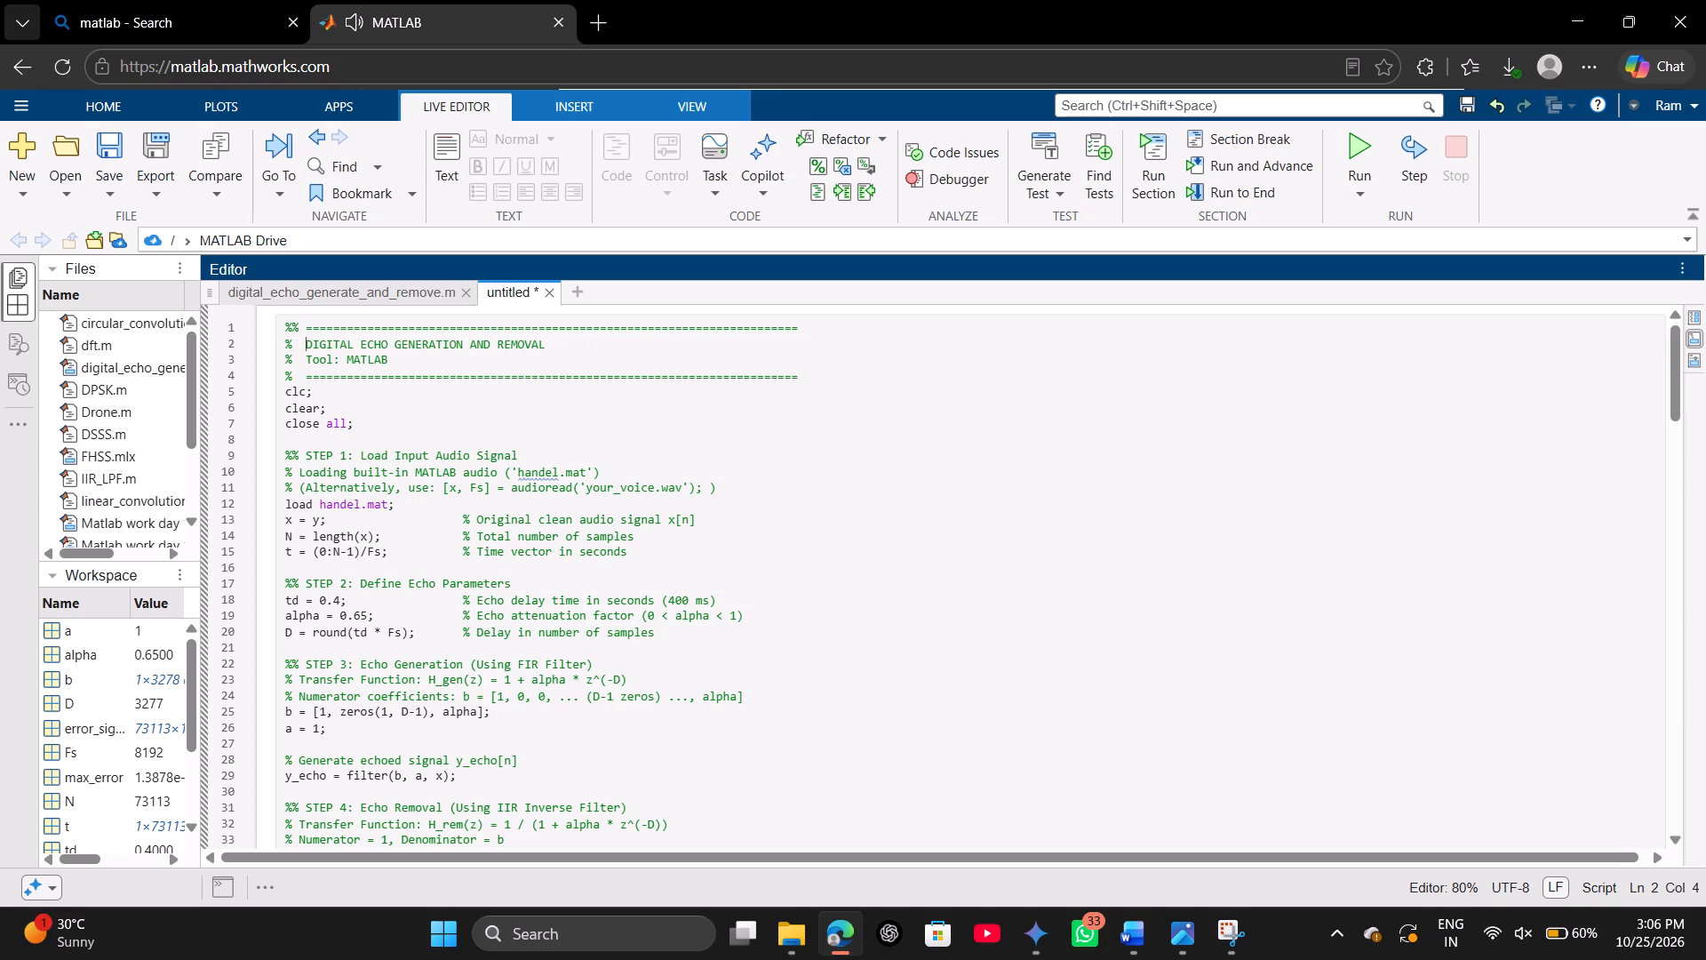
# Remove the "Tool: MATLAB" comment line from the script header, keeping the title line above it intact.
pyautogui.click(445, 367)
pyautogui.press('BackSpace')
pyautogui.press('BackSpace')
pyautogui.press('BackSpace')
pyautogui.press('BackSpace')
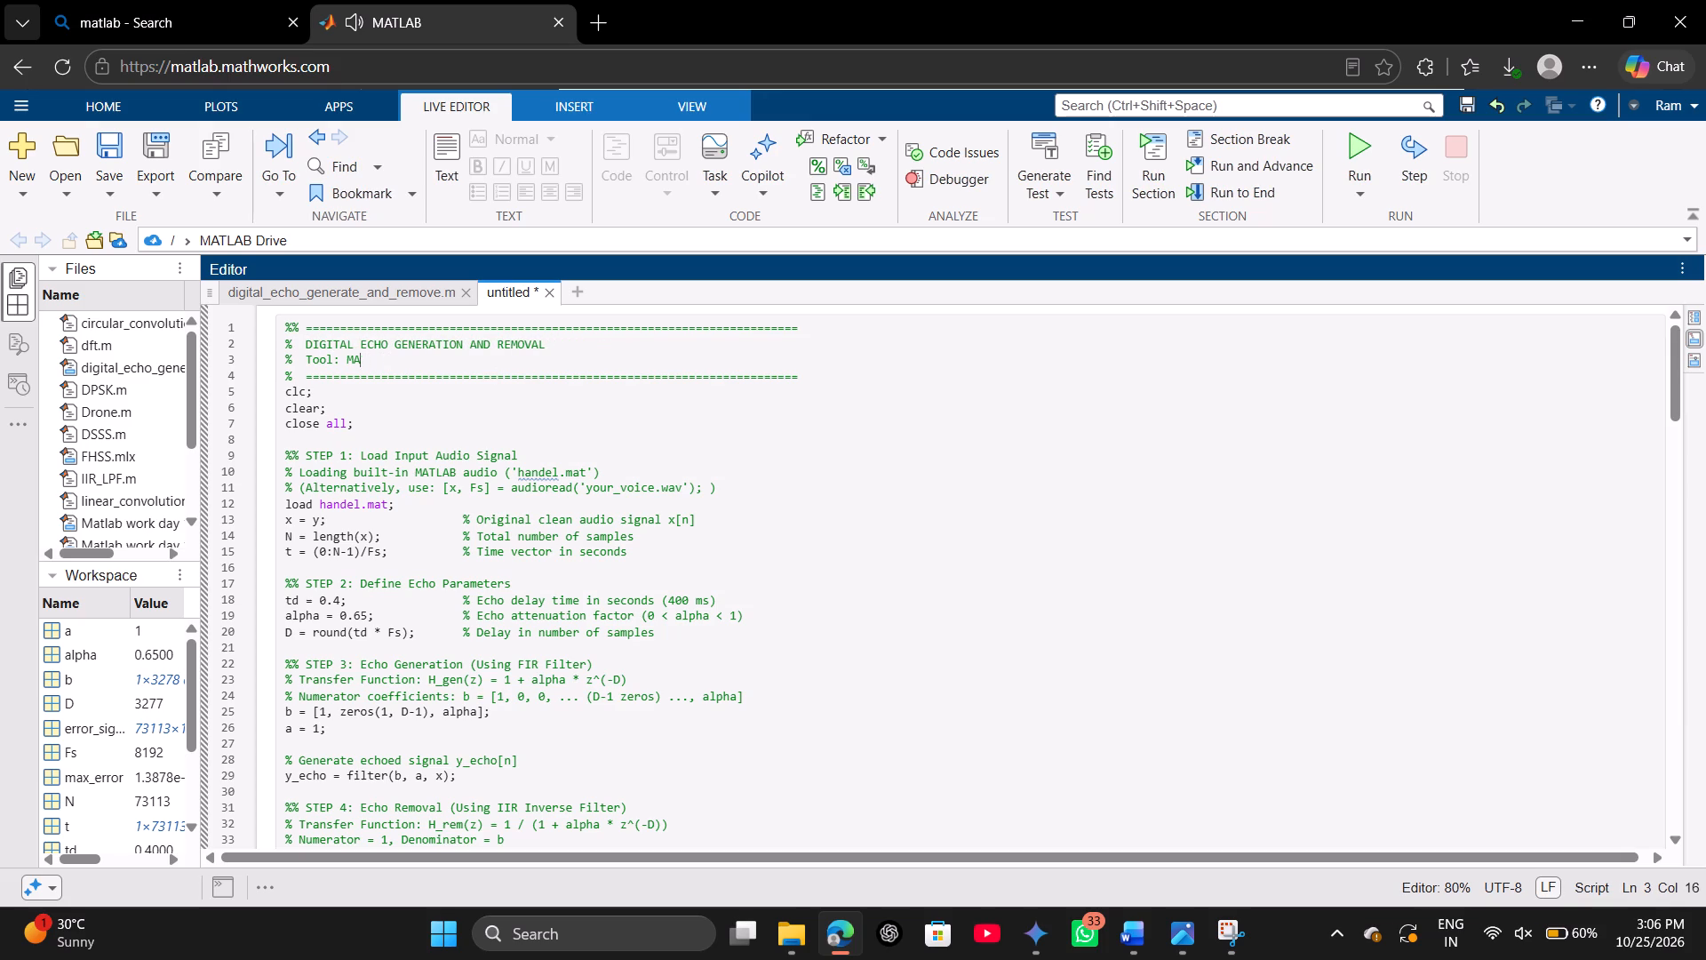
pyautogui.press('BackSpace')
pyautogui.press('BackSpace')
pyautogui.press('BackSpace')
pyautogui.press('BackSpace')
pyautogui.press('BackSpace')
pyautogui.press('BackSpace')
pyautogui.press('BackSpace')
pyautogui.press('BackSpace')
pyautogui.press('BackSpace')
pyautogui.press('BackSpace')
pyautogui.press('BackSpace')
pyautogui.press('BackSpace')
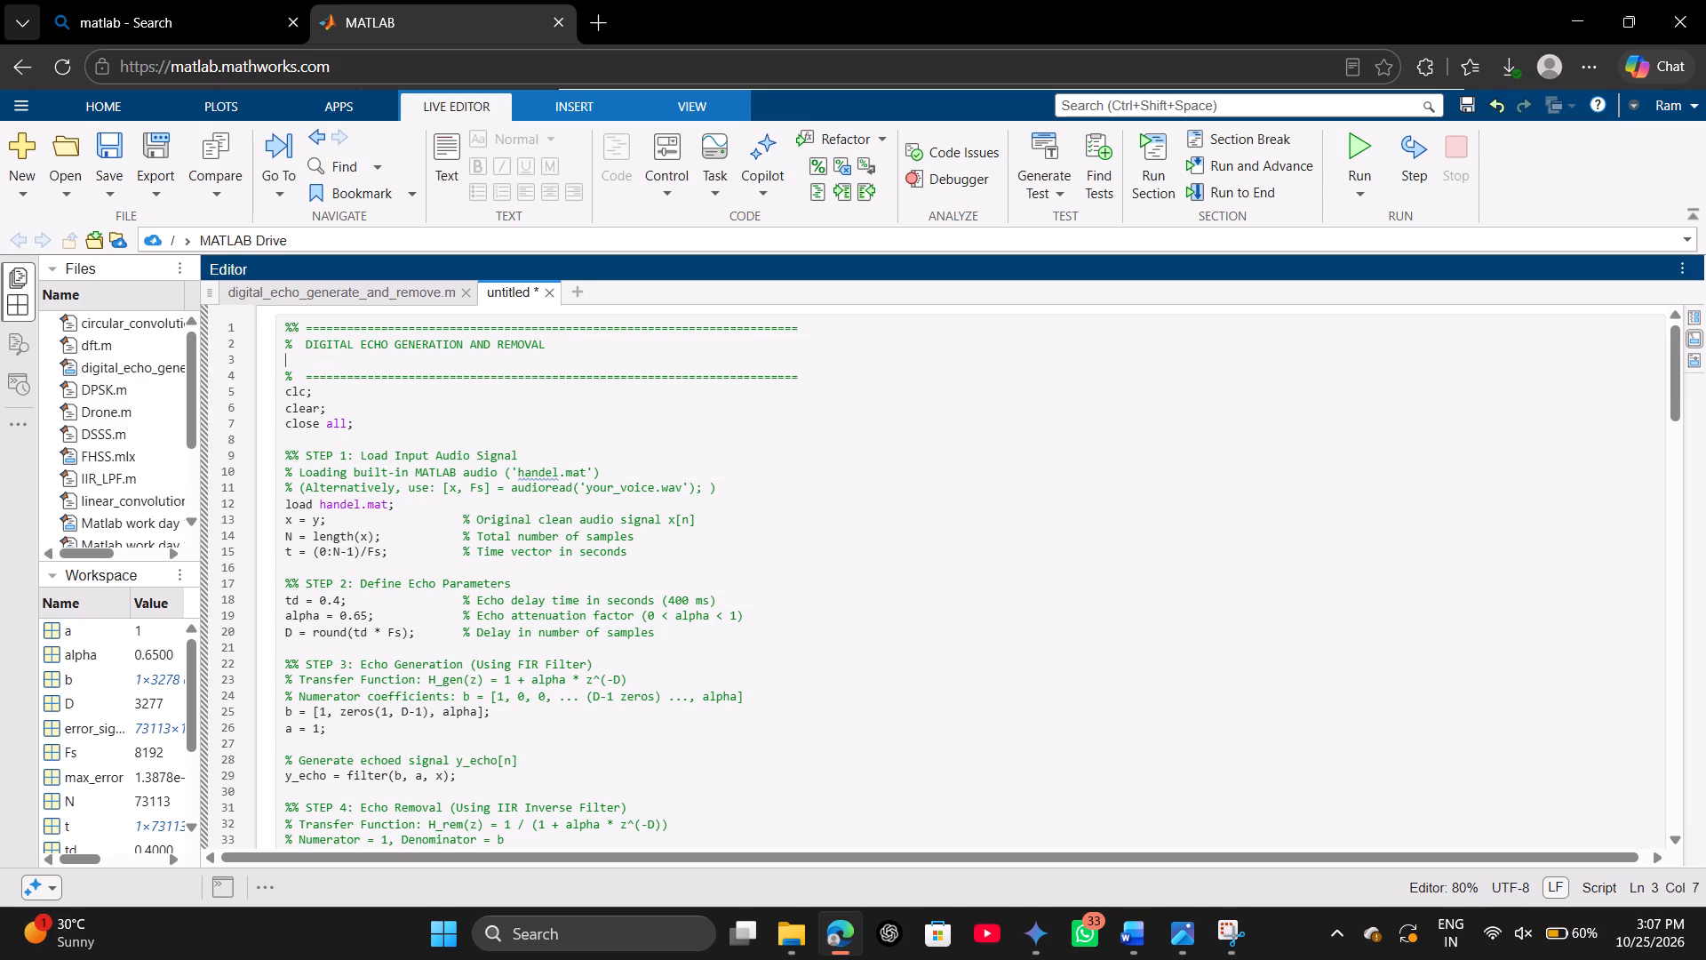
pyautogui.press('BackSpace')
pyautogui.press(';')
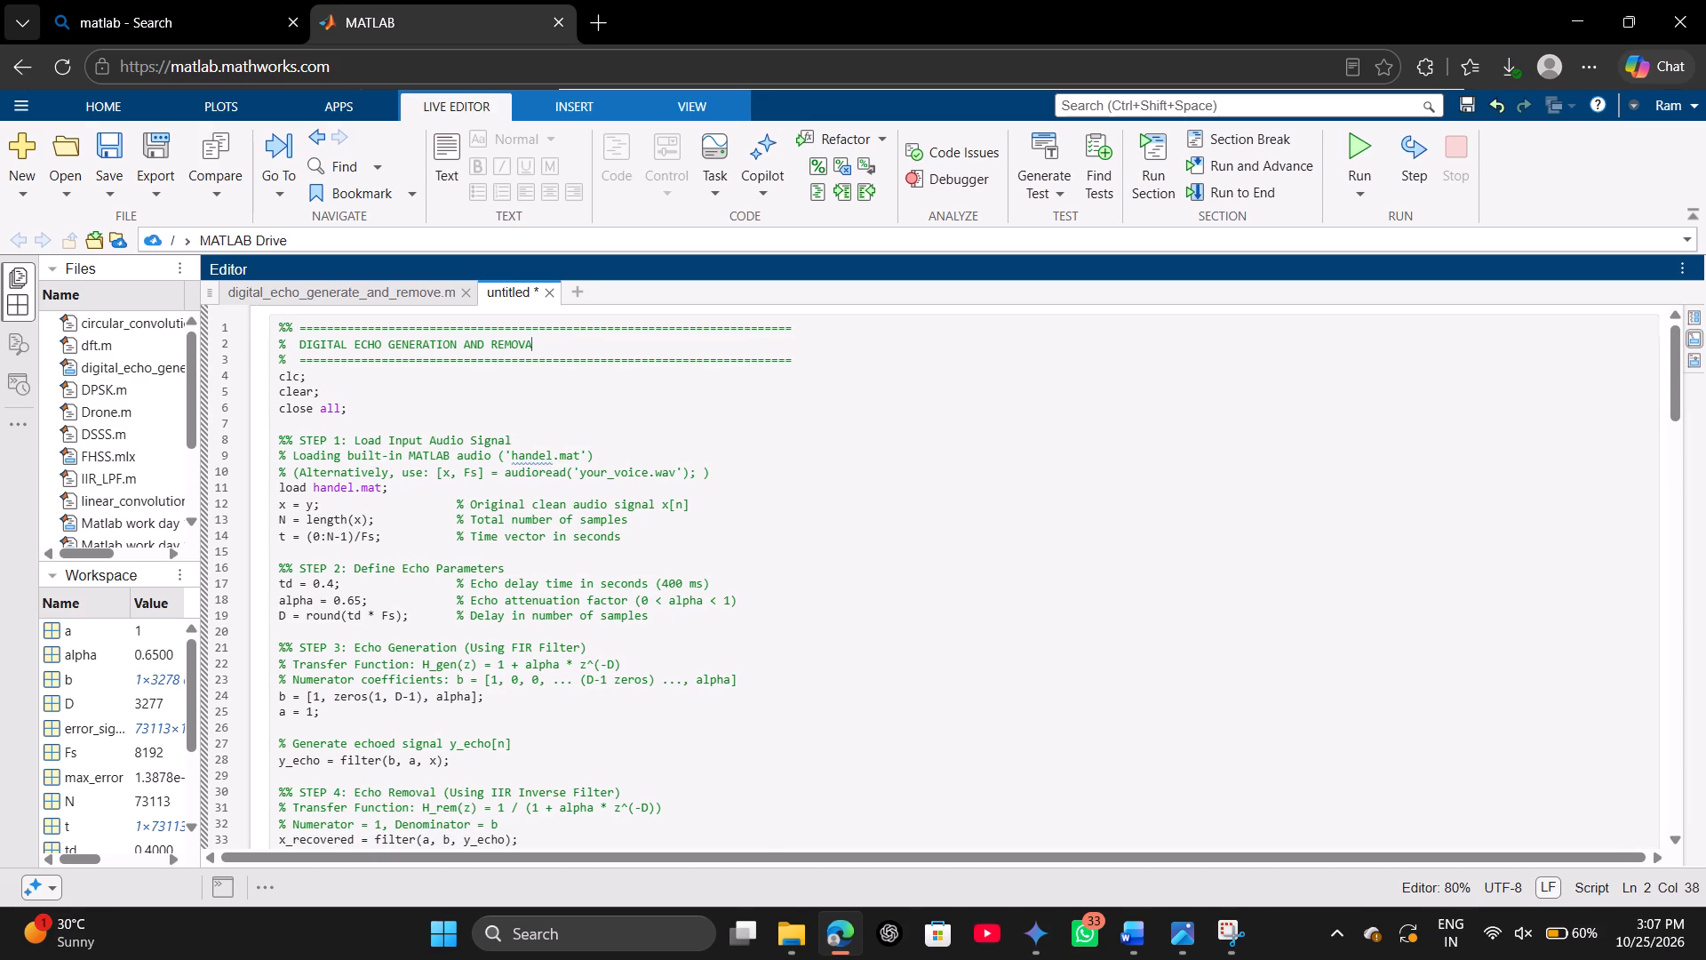
pyautogui.press('BackSpace')
pyautogui.press('l')
pyautogui.press('BackSpace')
pyautogui.press('l')
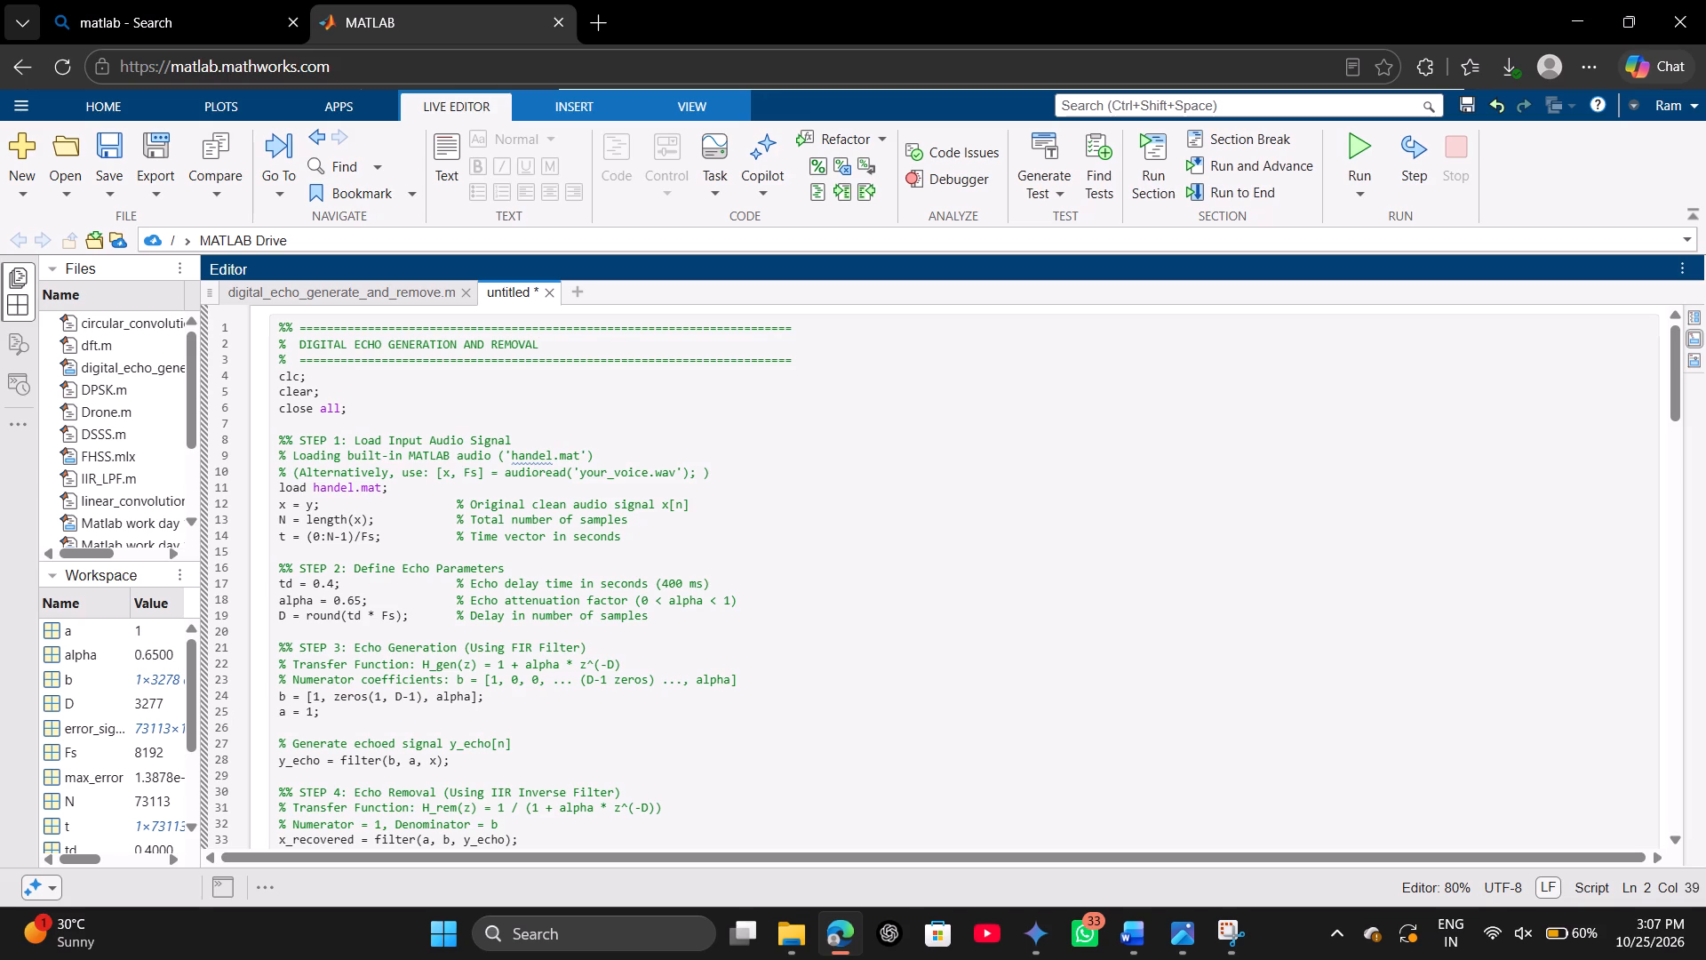
# Delete the separator comments of equals signs above and below the title in the script header.
pyautogui.moveTo(801, 364); pyautogui.dragTo(272, 363)
pyautogui.press('BackSpace')
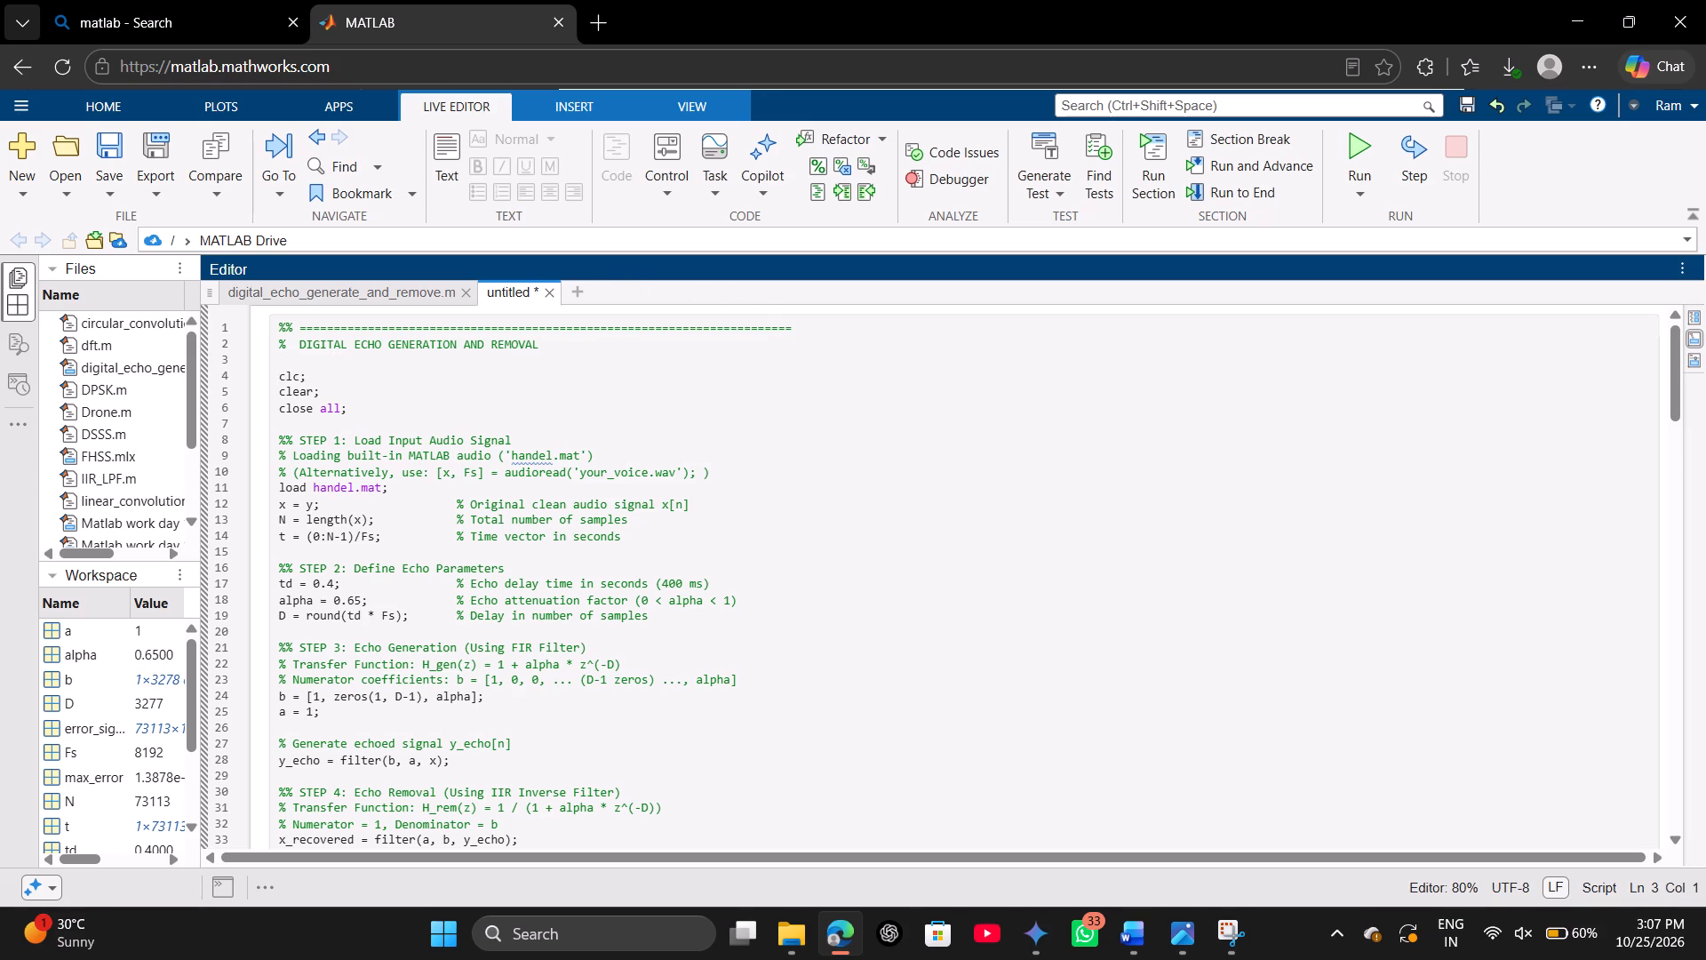
pyautogui.moveTo(799, 319); pyautogui.dragTo(259, 326)
pyautogui.press('BackSpace')
pyautogui.press('BackSpace')
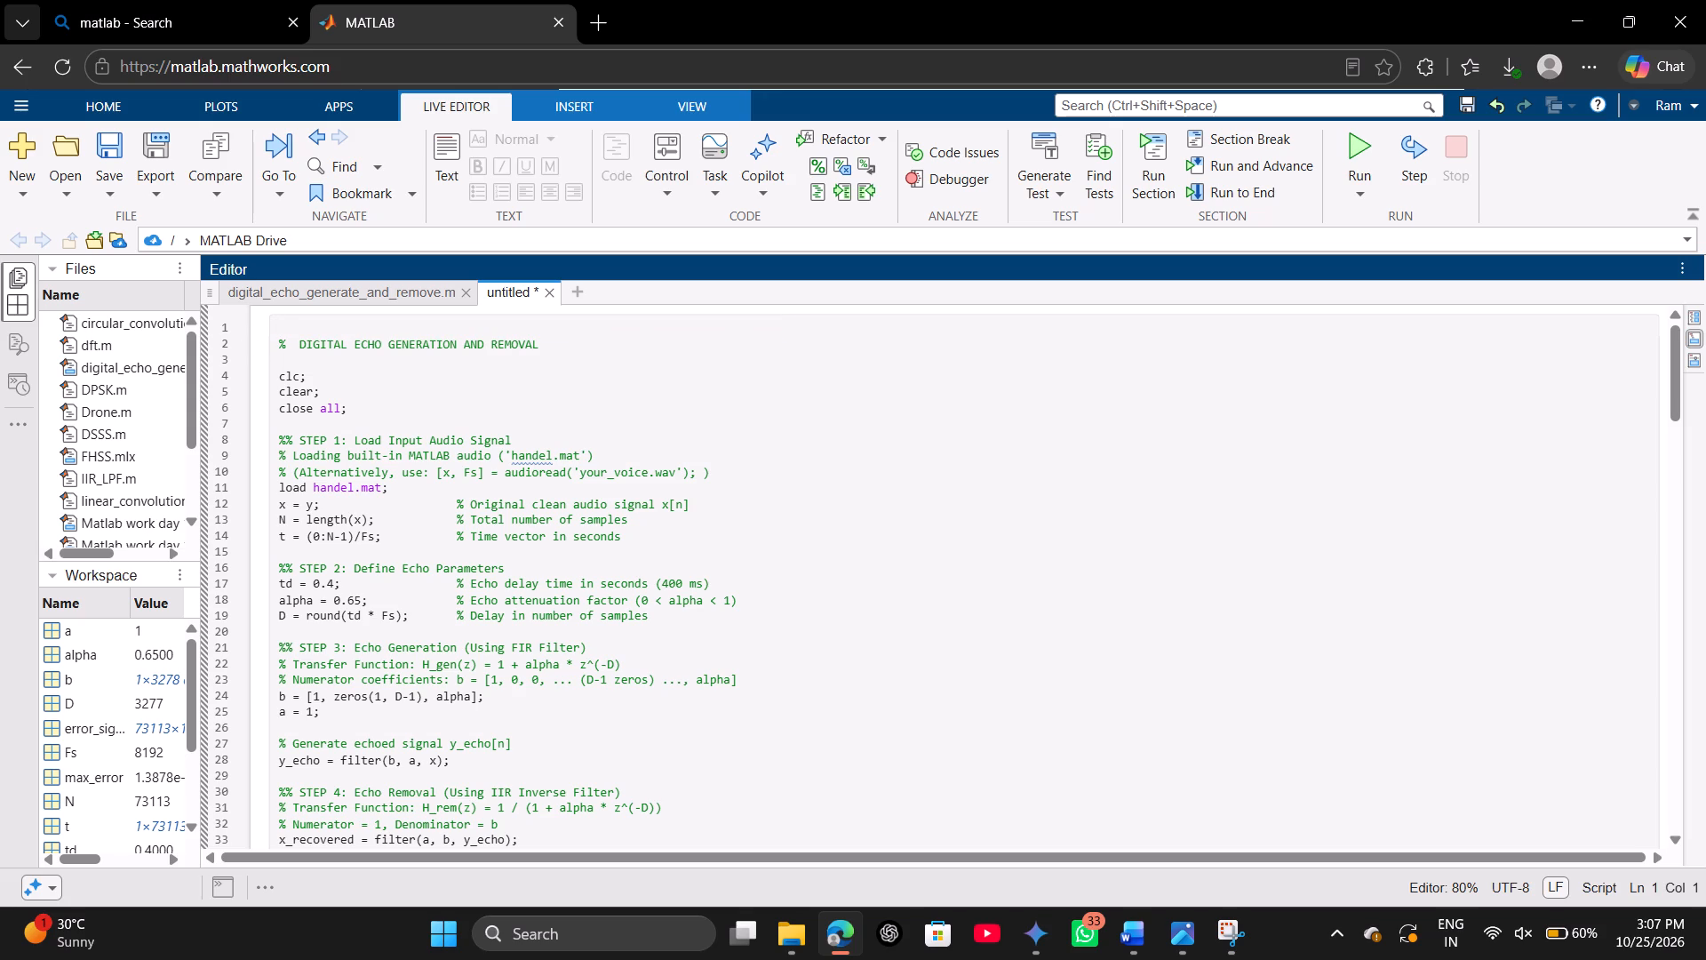
# Review the rest of the script code from Step 1 through the waveform plotting section and its inline plots.
pyautogui.scroll(-1, 395, 481)
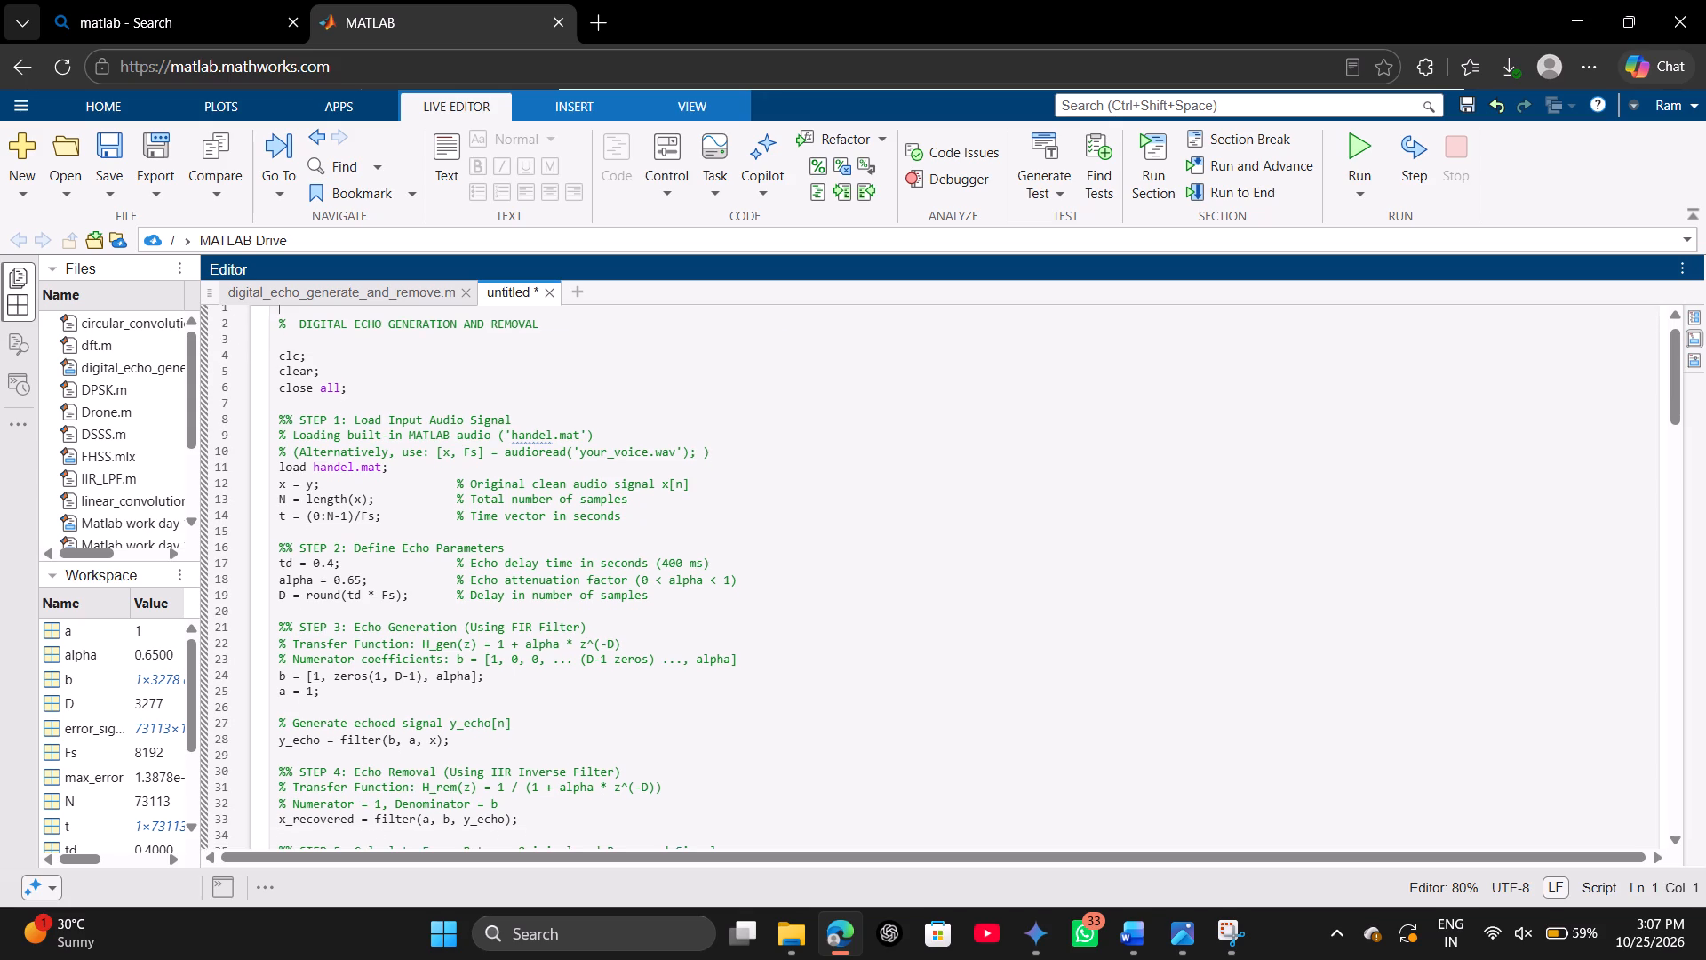
pyautogui.scroll(-1, 395, 481)
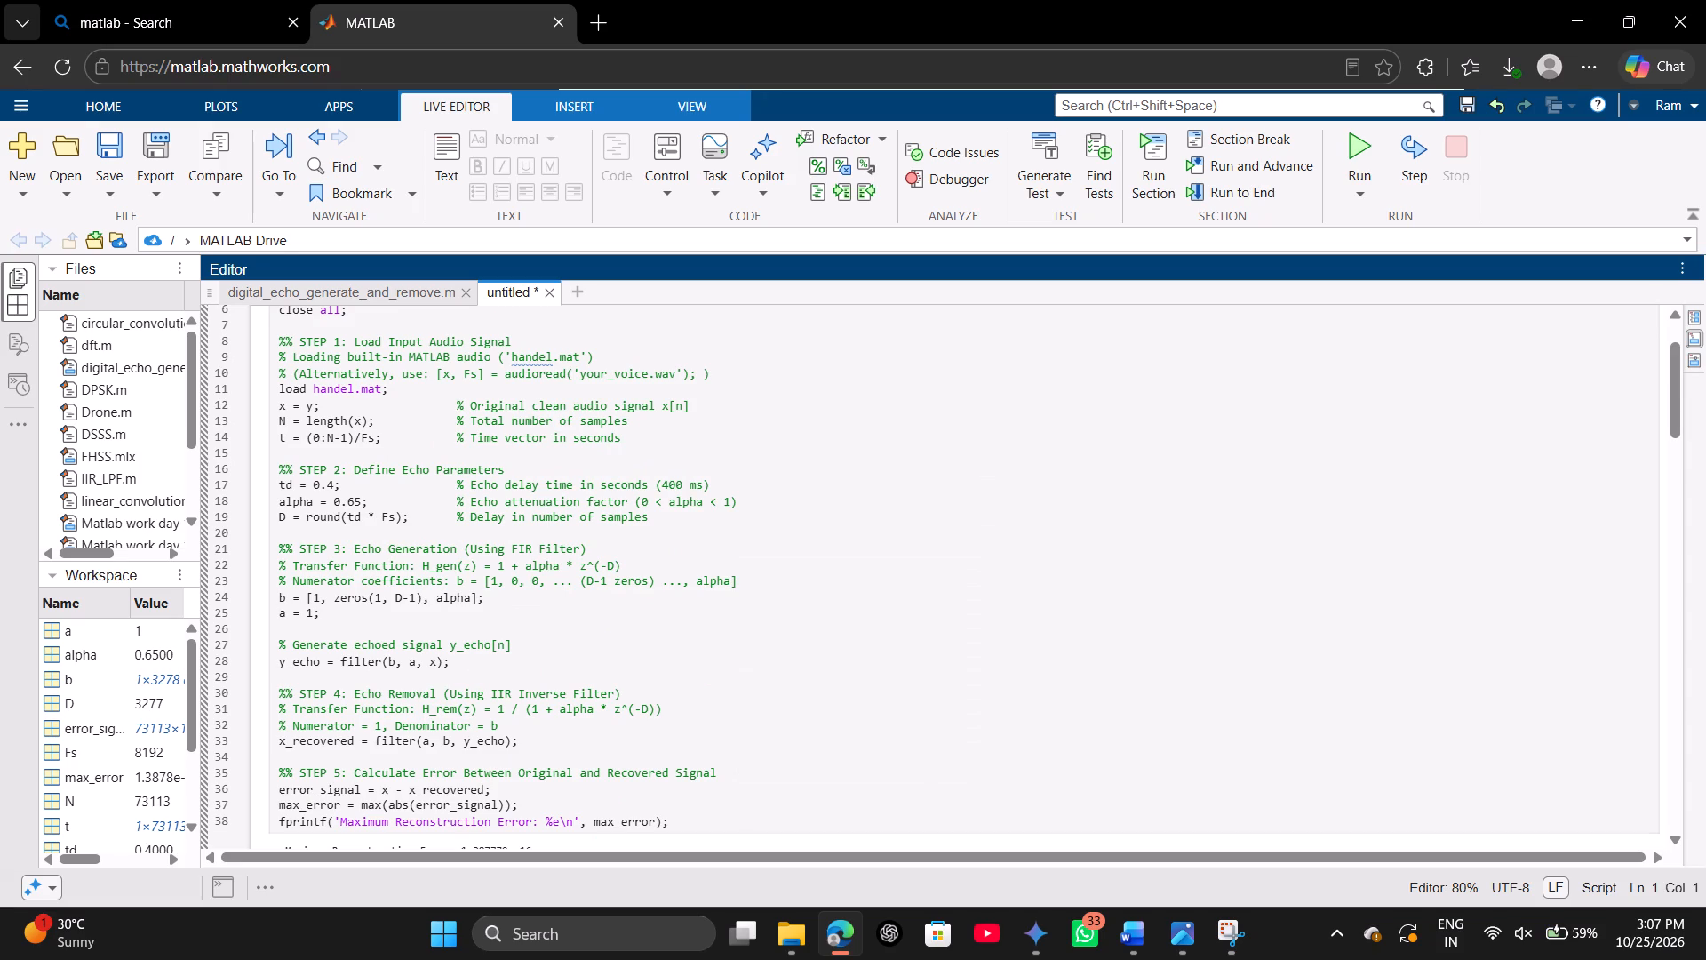
pyautogui.scroll(-8, 422, 564)
pyautogui.scroll(3, 422, 564)
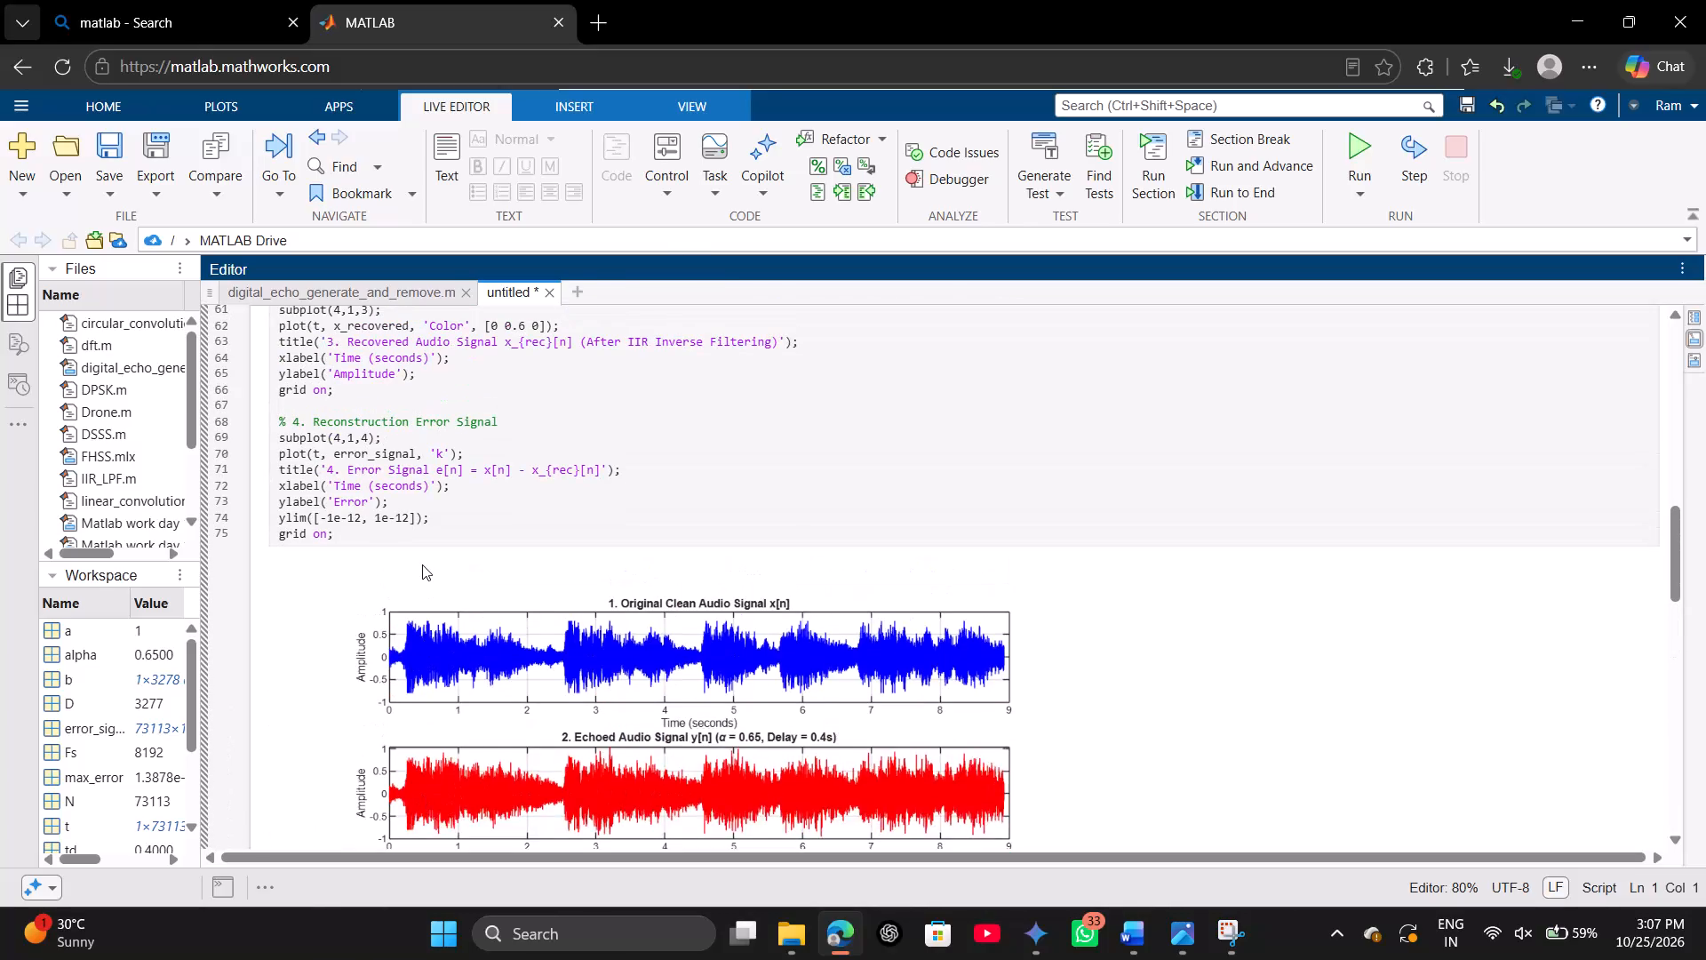
pyautogui.scroll(2, 422, 564)
pyautogui.scroll(-1, 422, 564)
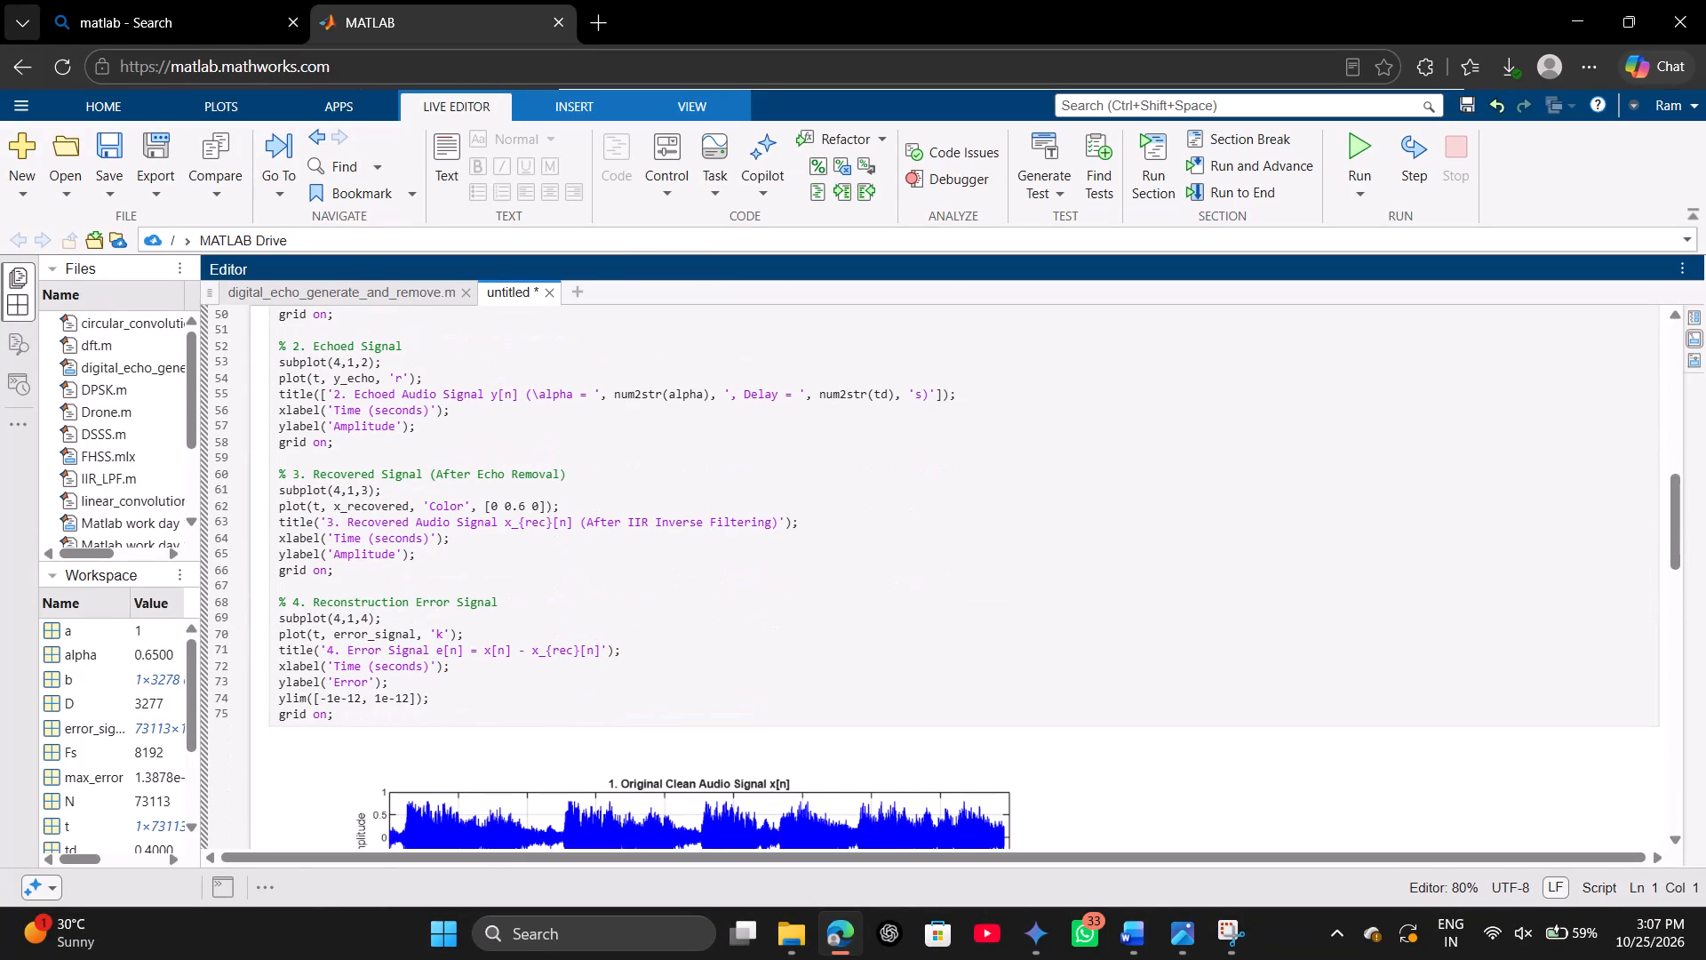
pyautogui.scroll(-1, 422, 564)
pyautogui.scroll(-1, 376, 673)
pyautogui.scroll(1, 376, 673)
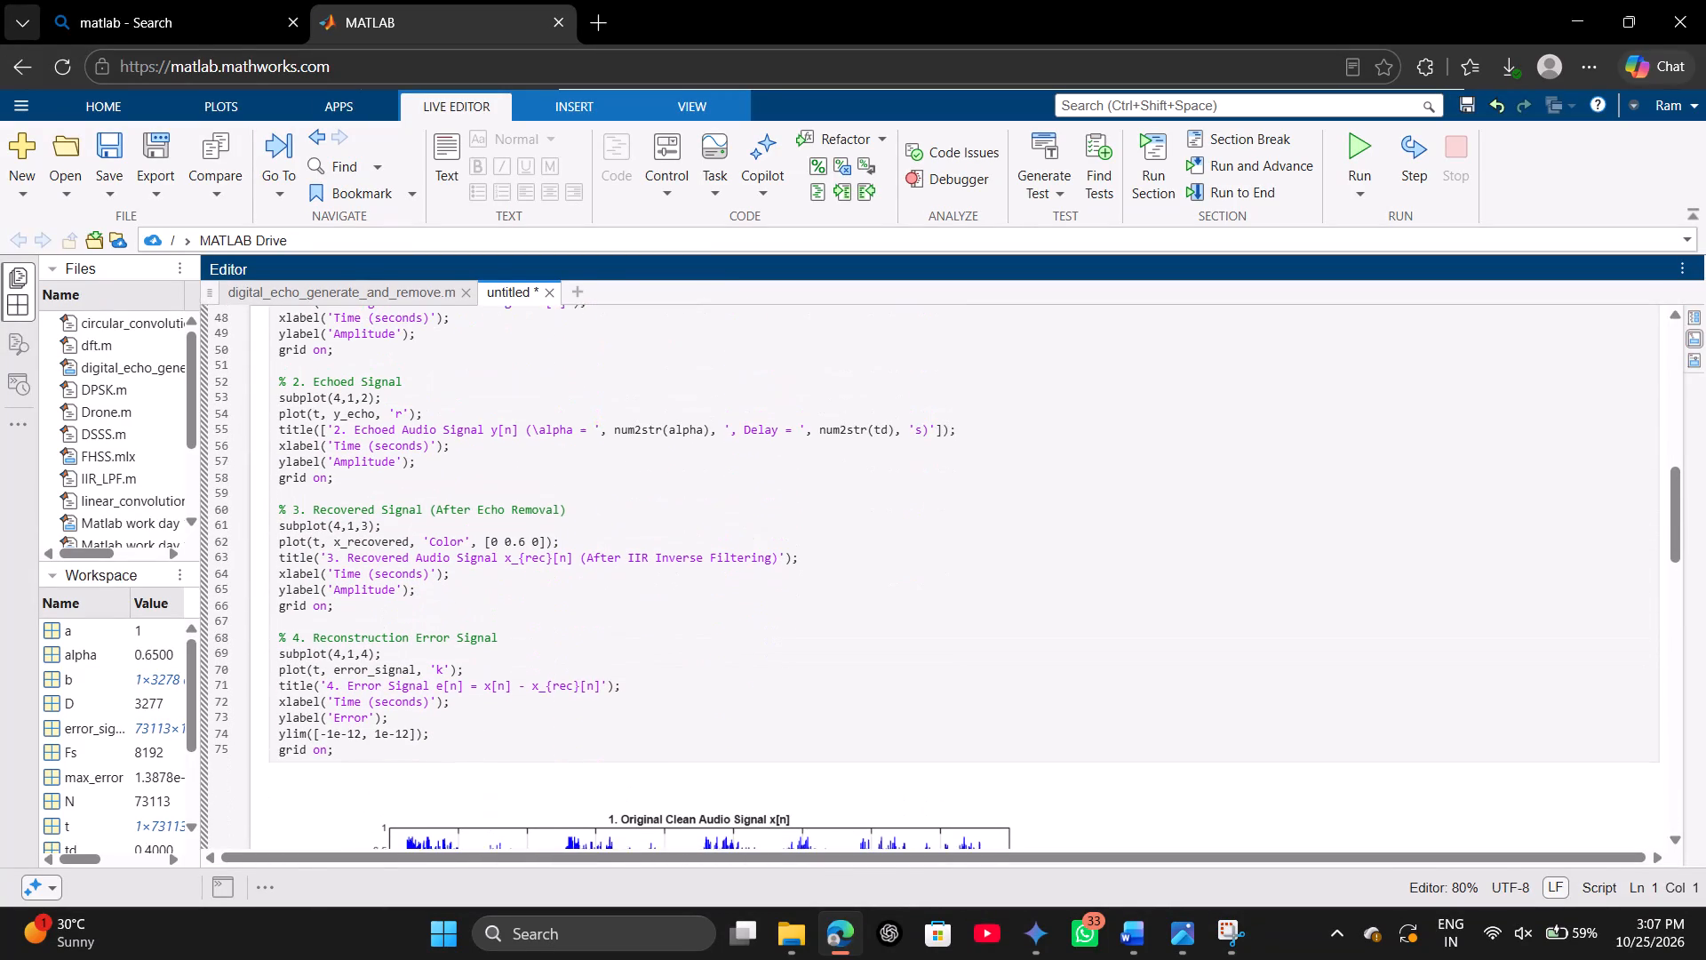
pyautogui.scroll(1, 376, 673)
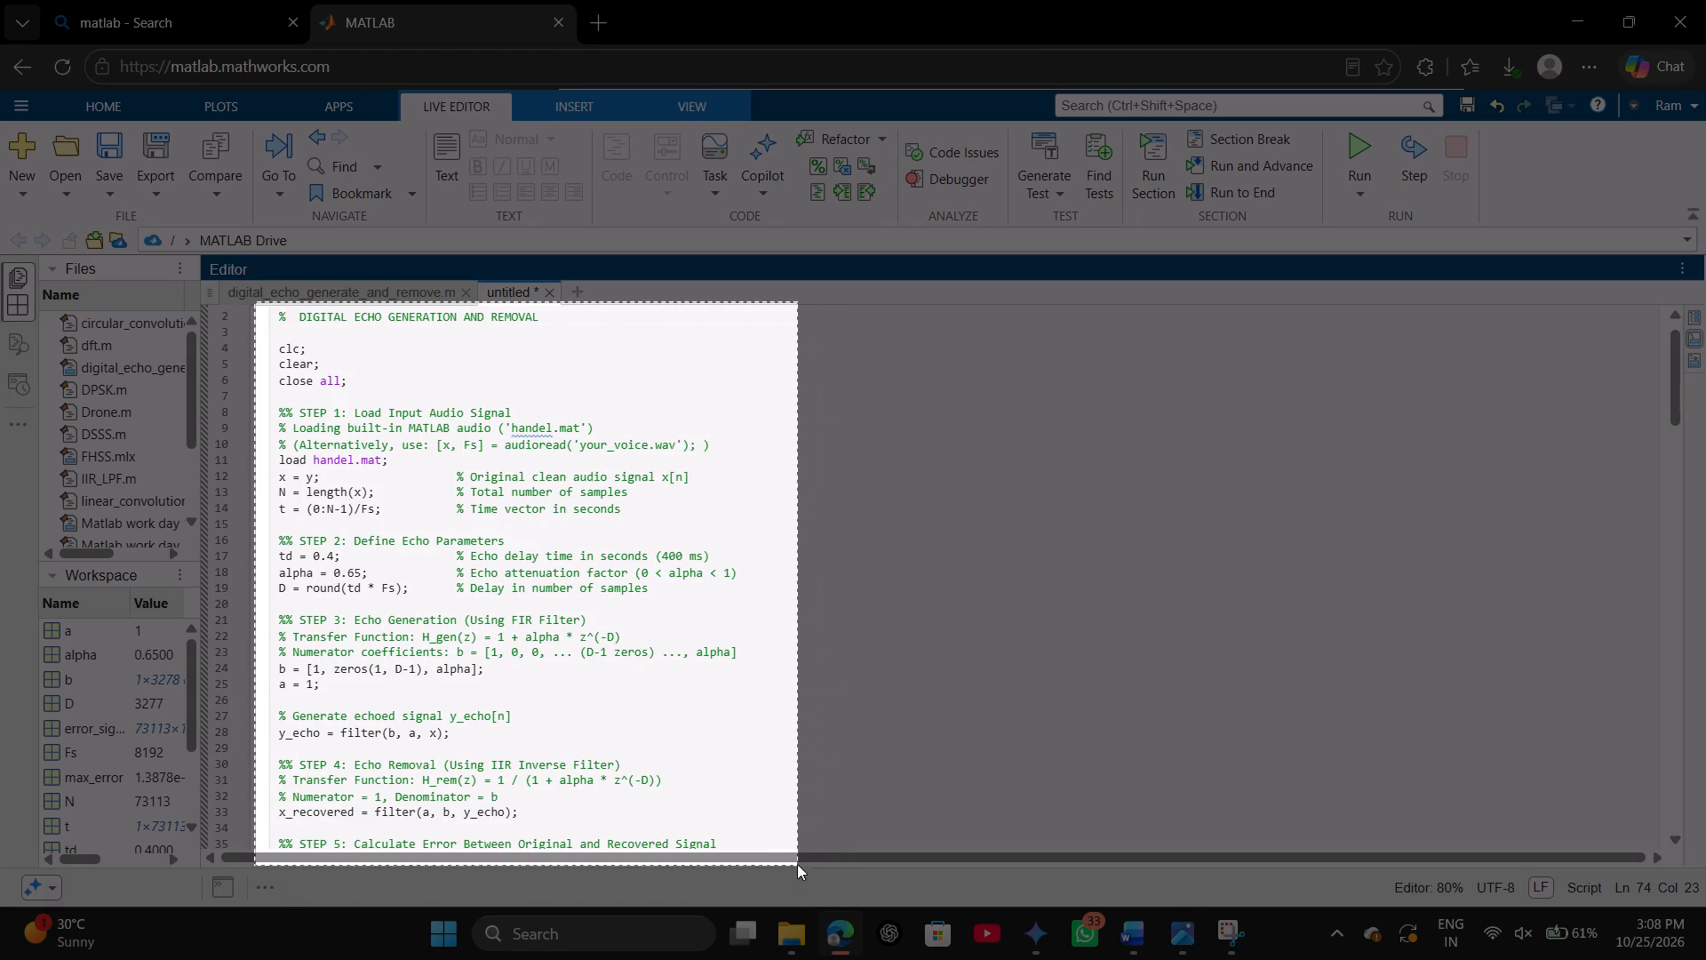
pyautogui.moveTo(797, 864); pyautogui.dragTo(791, 827)
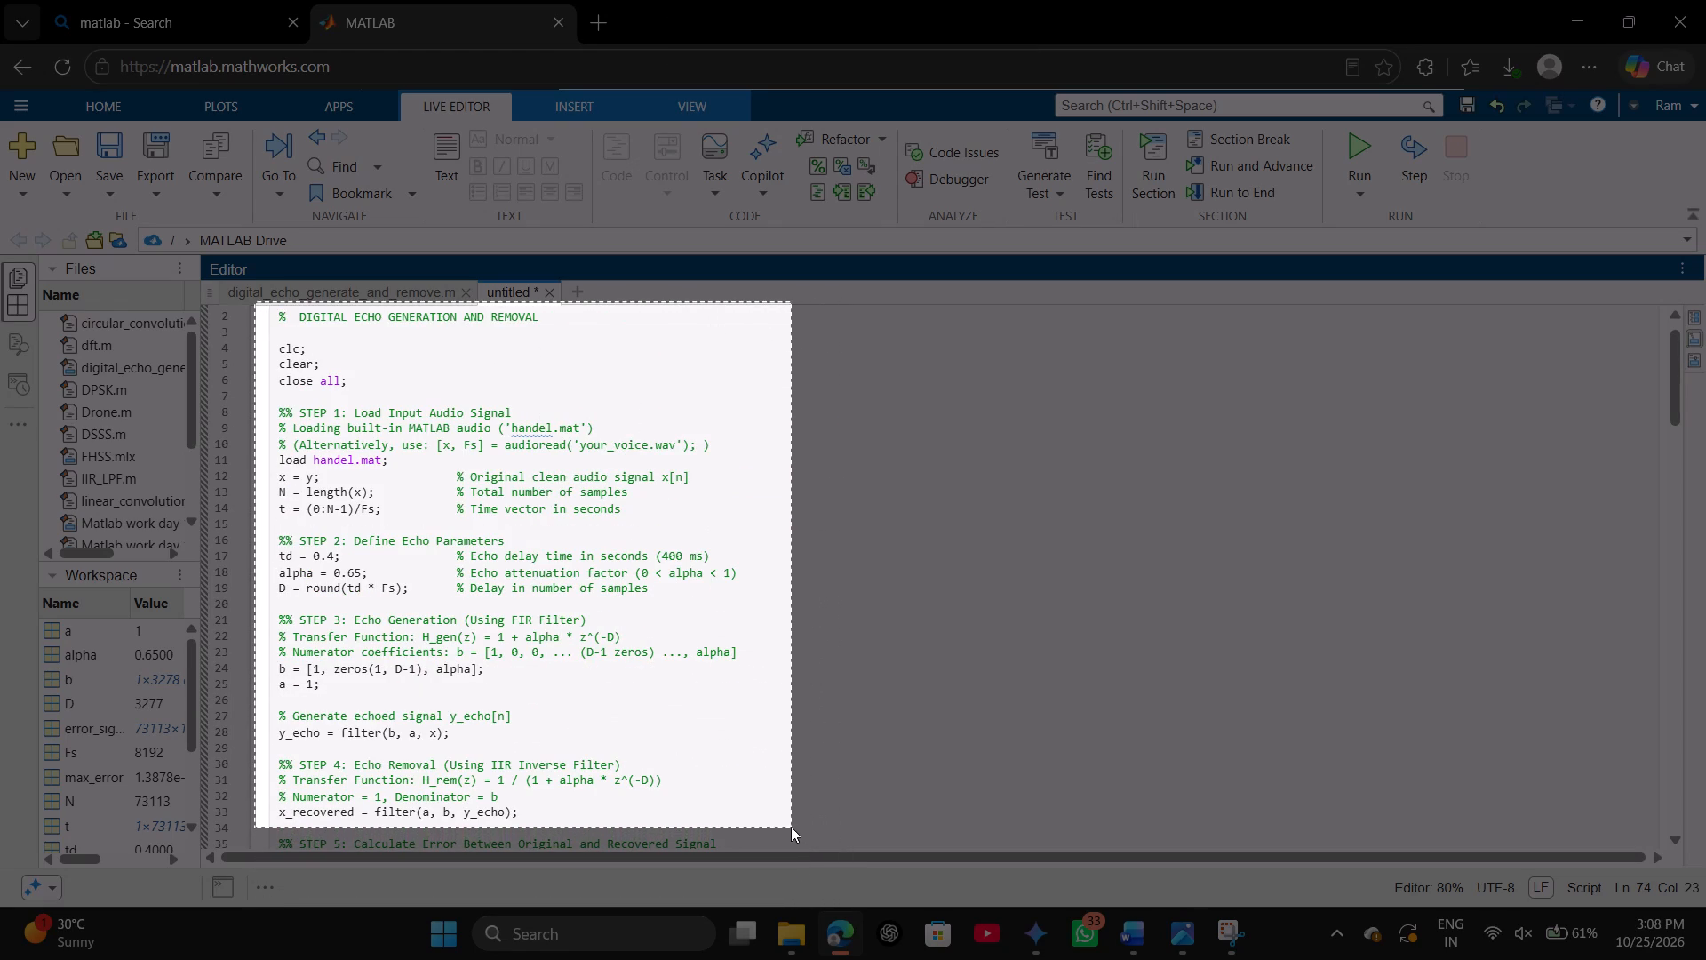
pyautogui.moveTo(791, 827); pyautogui.dragTo(778, 829)
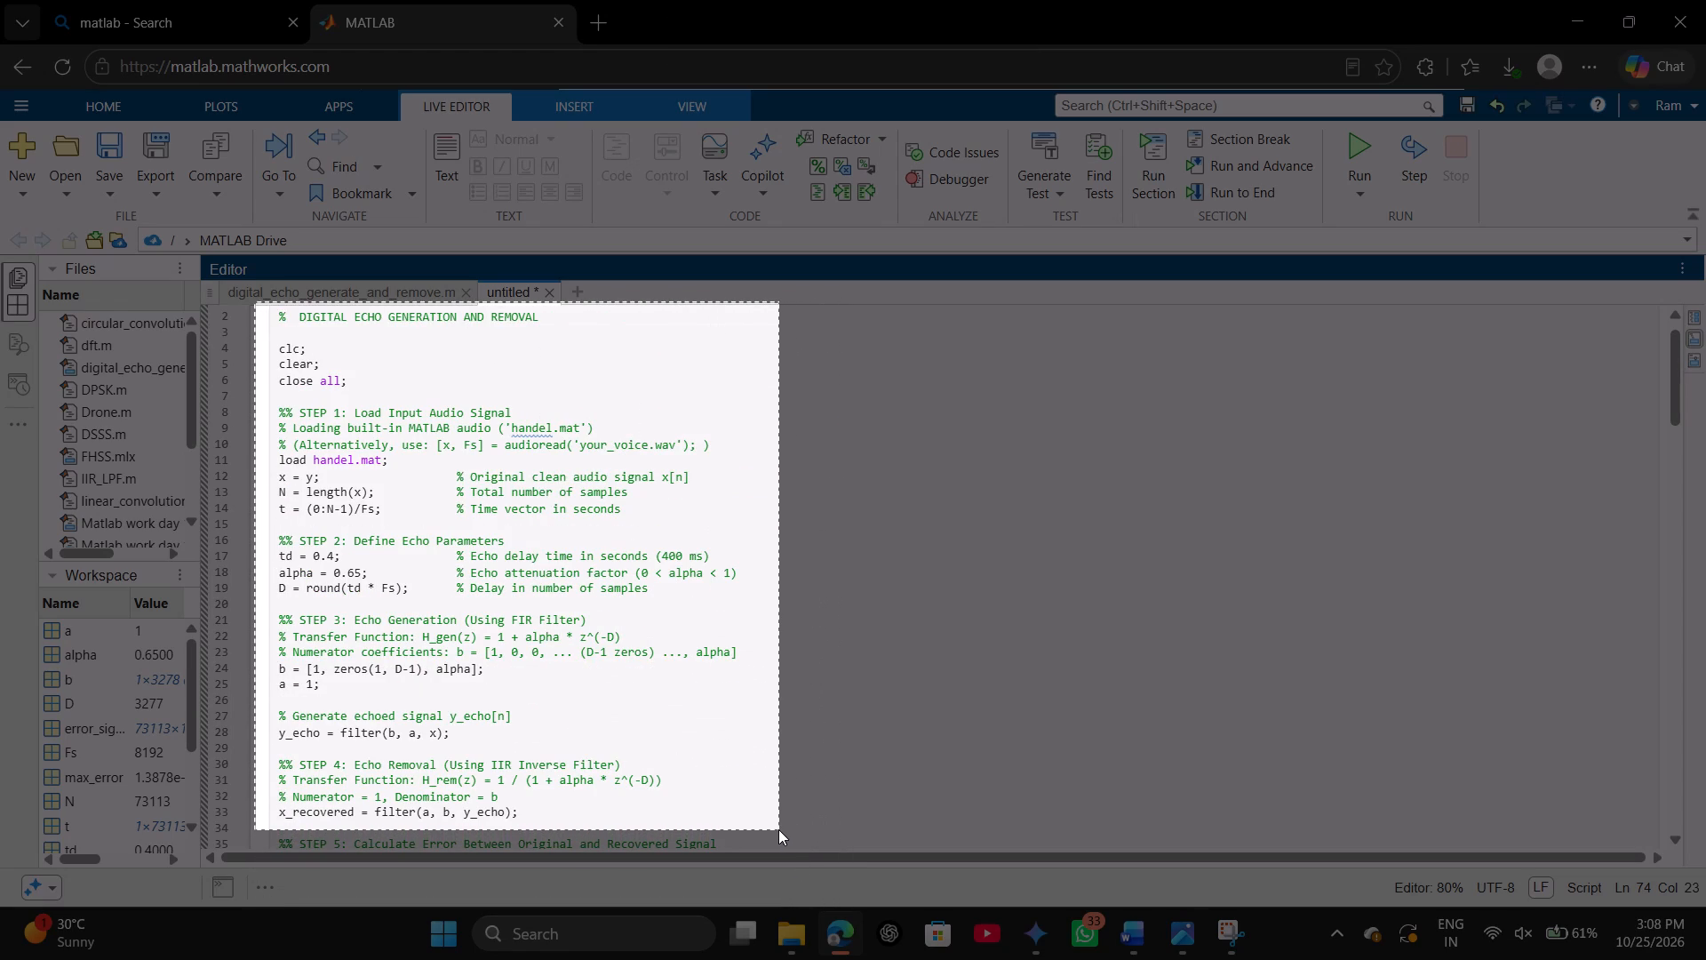
pyautogui.moveTo(778, 829); pyautogui.dragTo(747, 826)
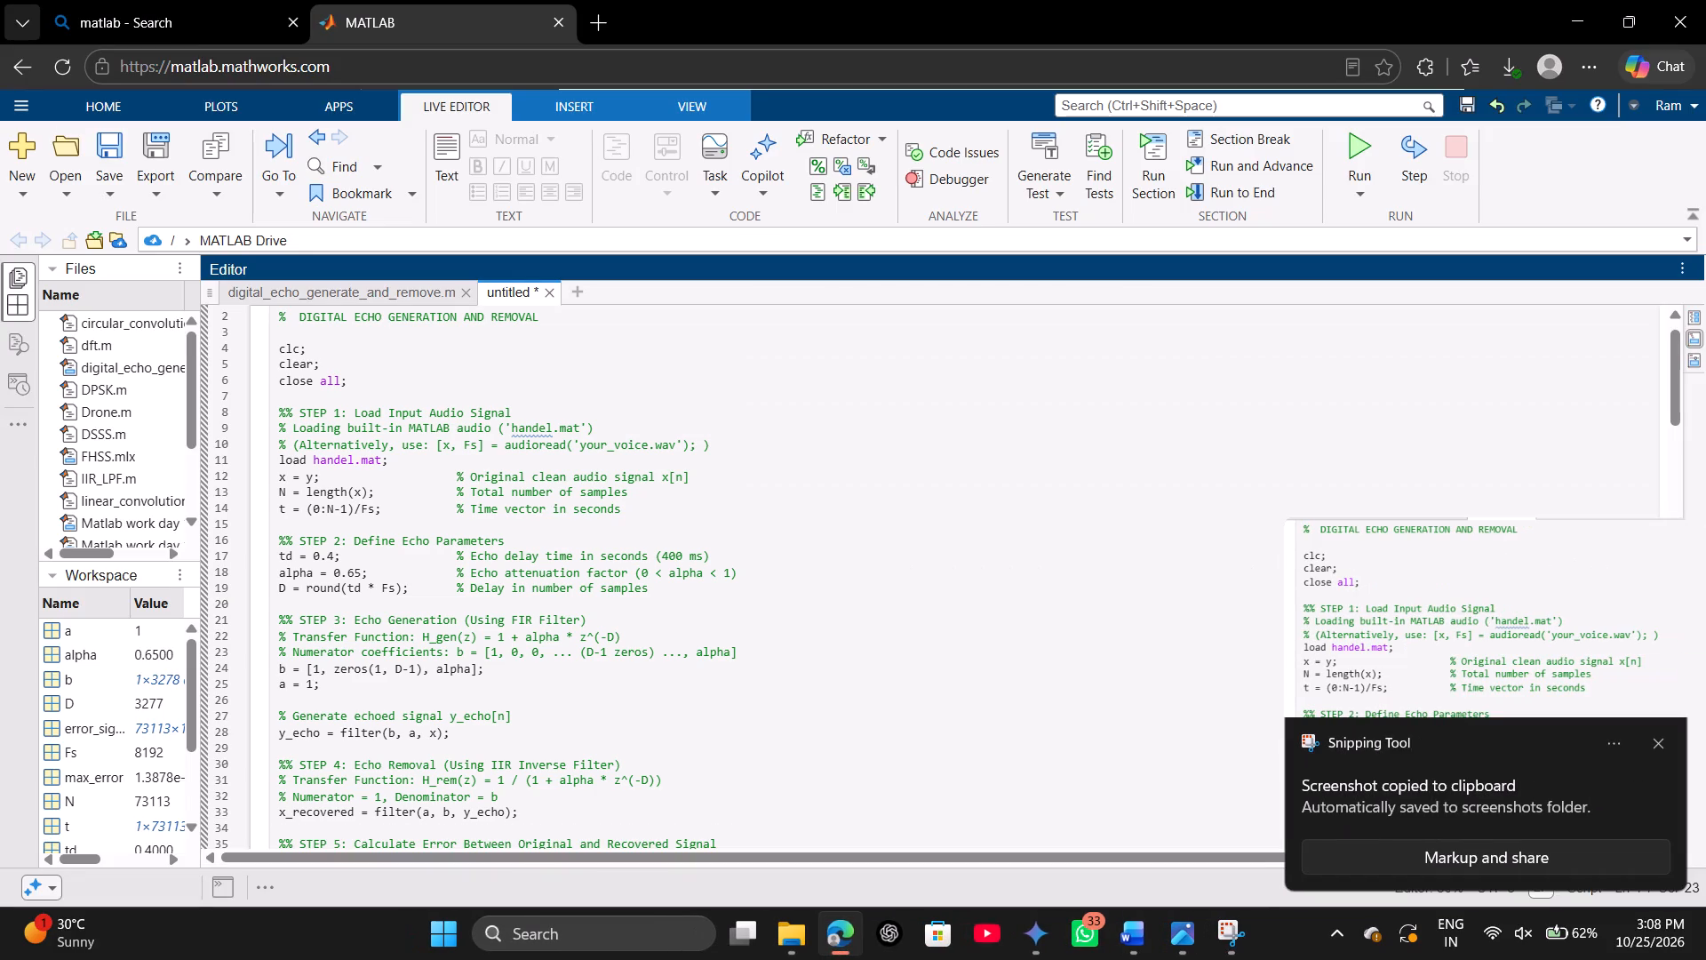
pyautogui.click(1379, 659)
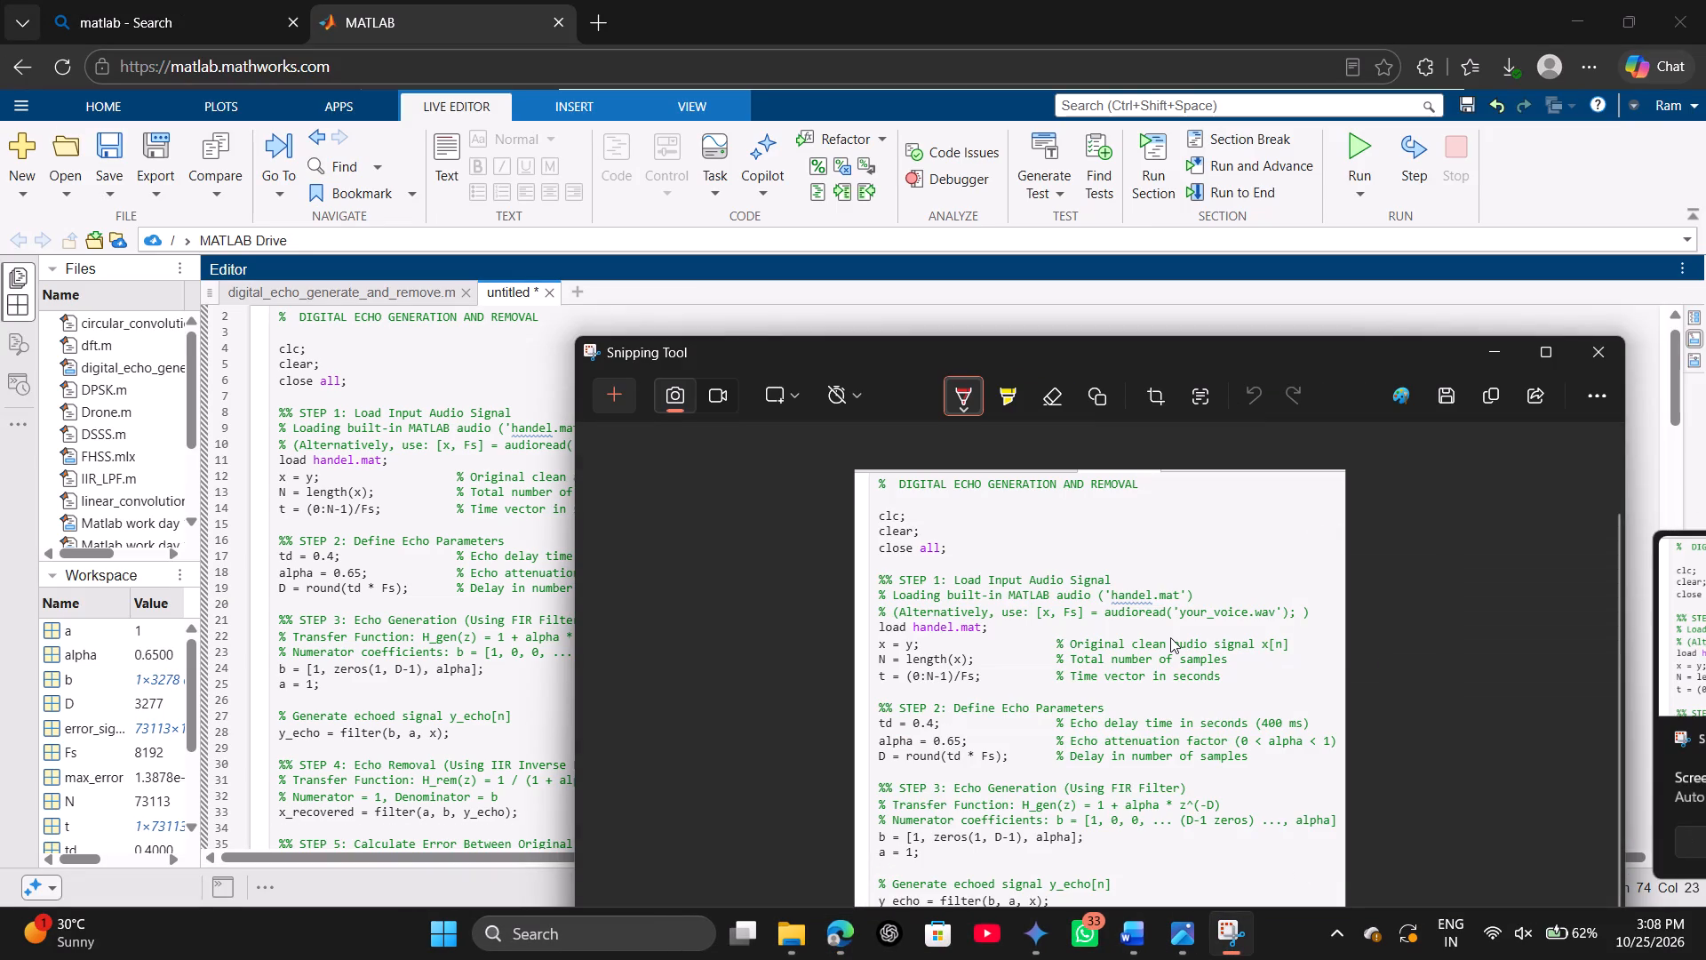
pyautogui.hotkey('ctrl', 'c')
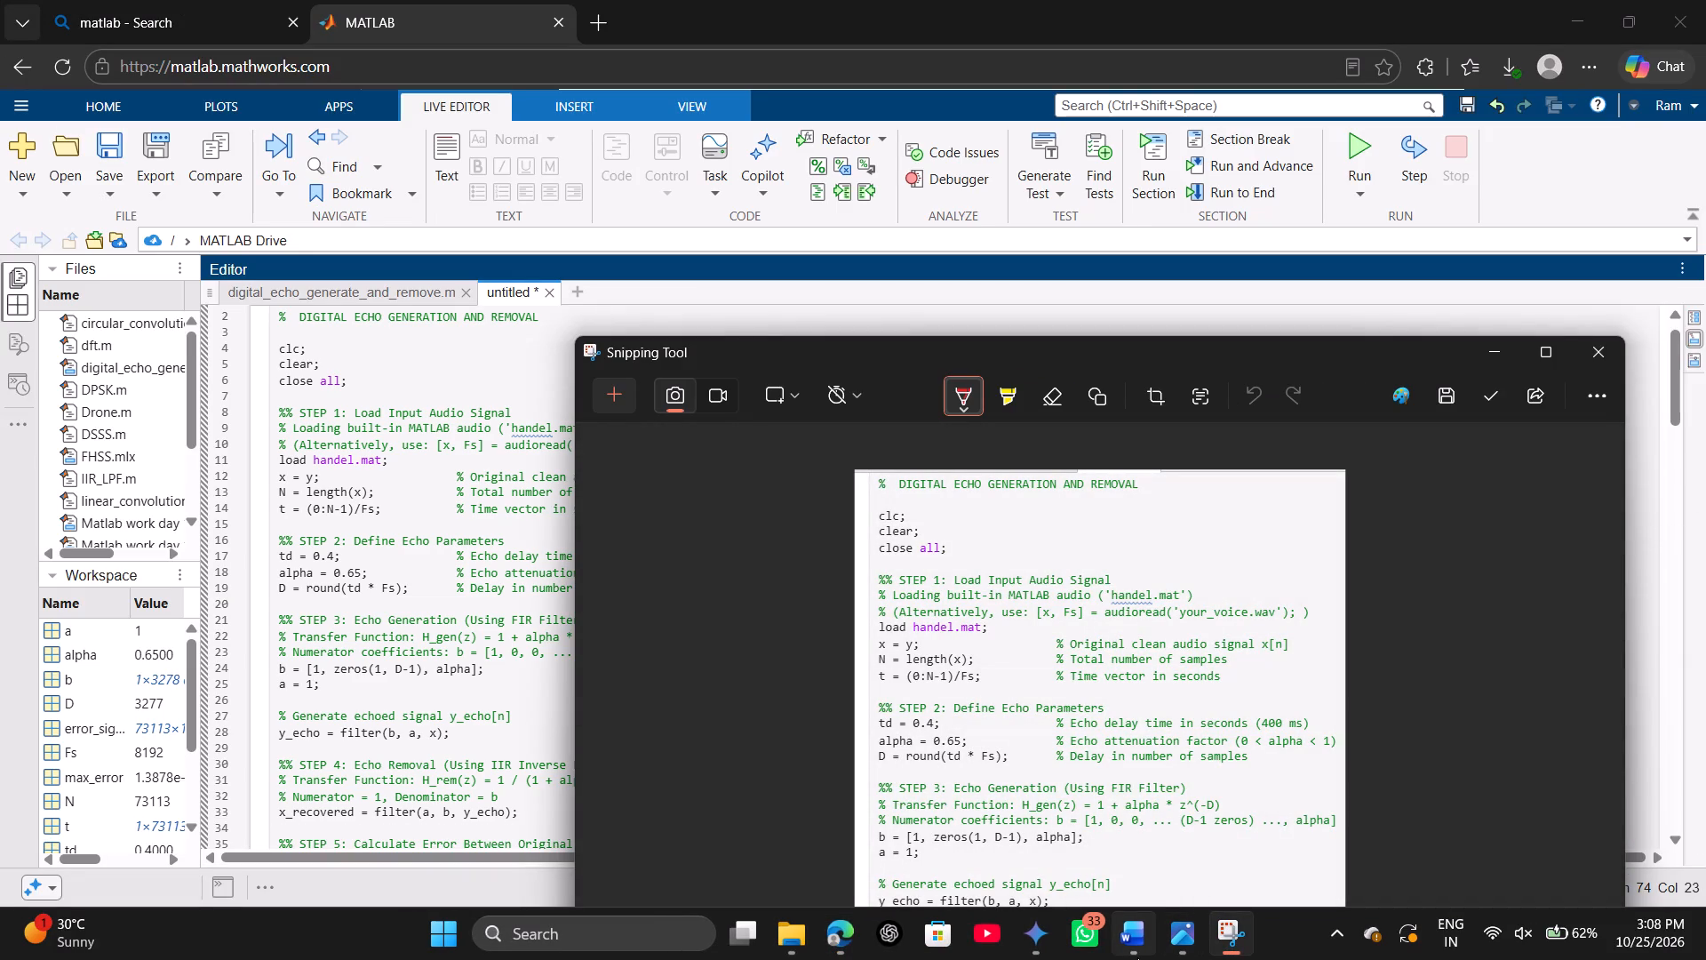
# Paste the captured script image into the Word report under the heading "4. Editor Window Code (MATLAB Script)".
pyautogui.click(1137, 956)
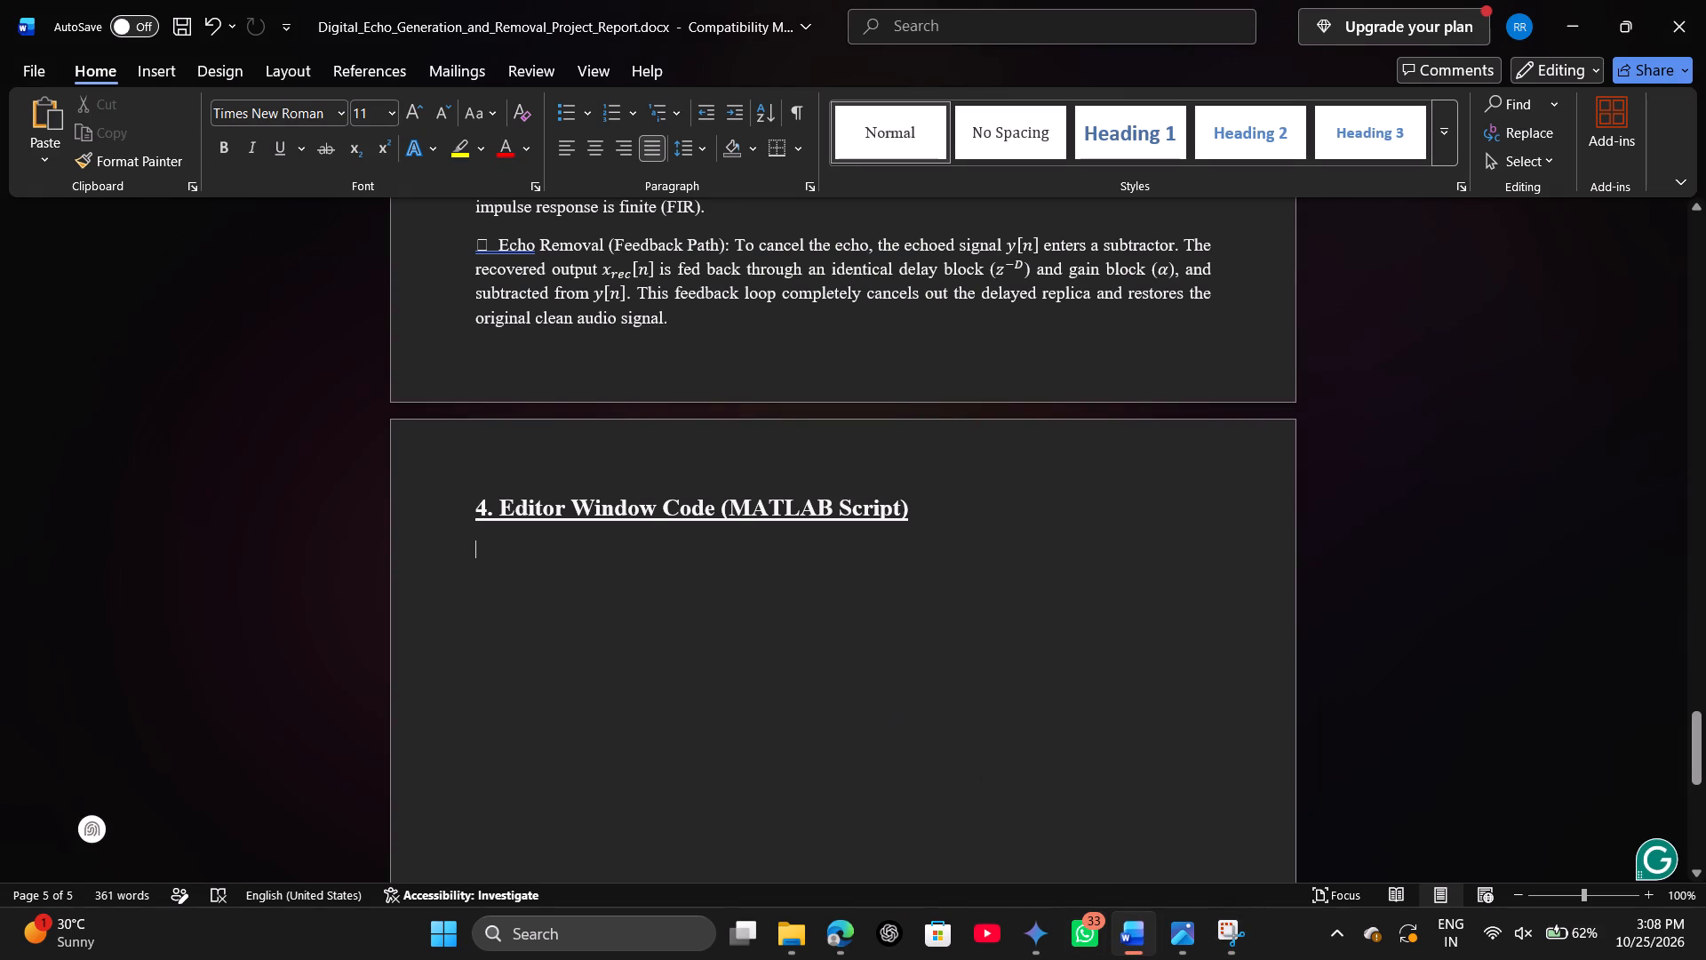
pyautogui.hotkey('ctrl', 'v')
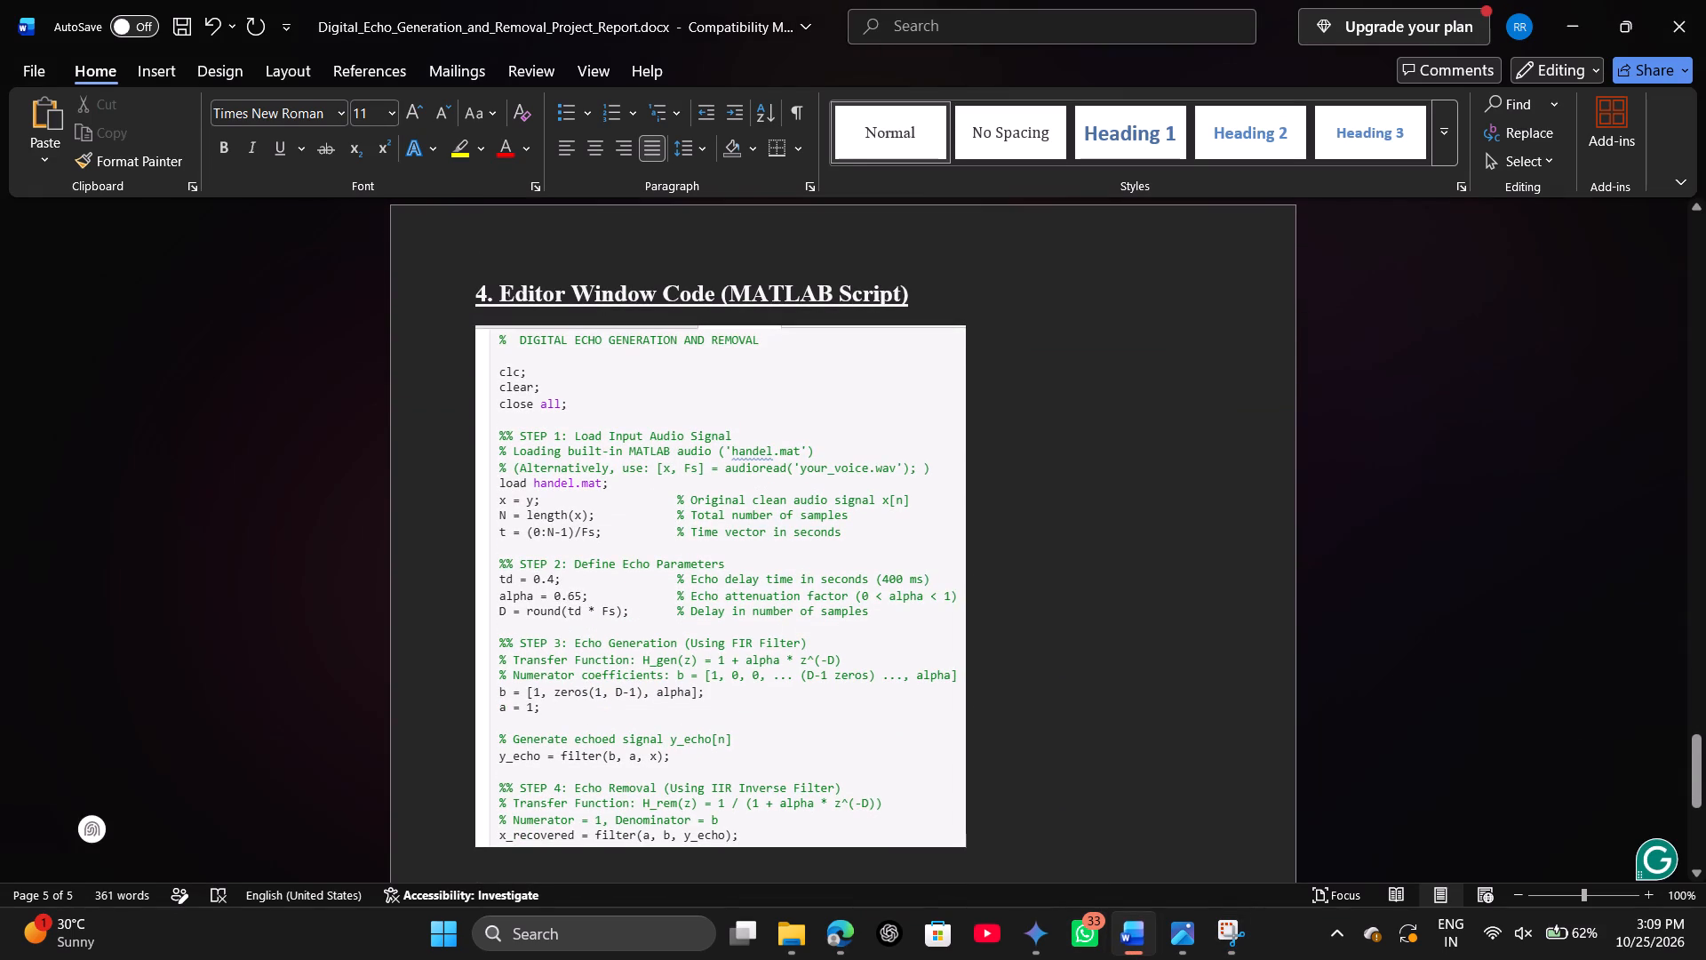
# Shorten the pasted script picture slightly while keeping close to its original width, and deselect it.
pyautogui.scroll(-1, 897, 580)
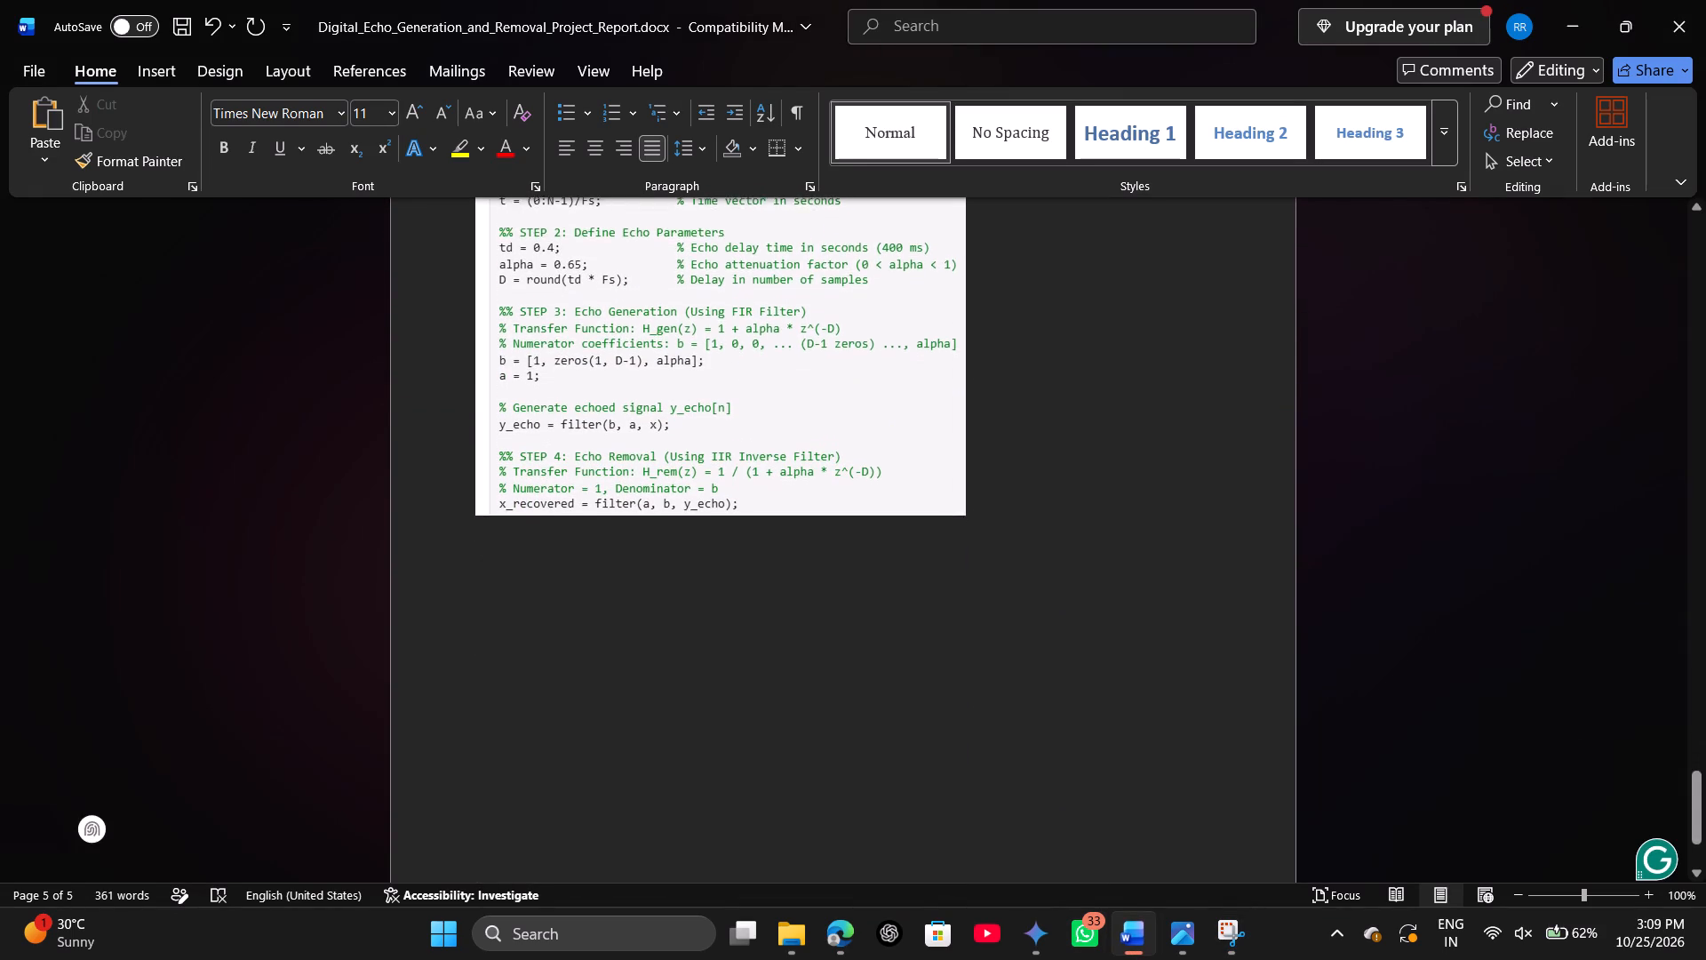
pyautogui.scroll(-1, 897, 580)
pyautogui.scroll(1, 897, 580)
pyautogui.click(897, 580)
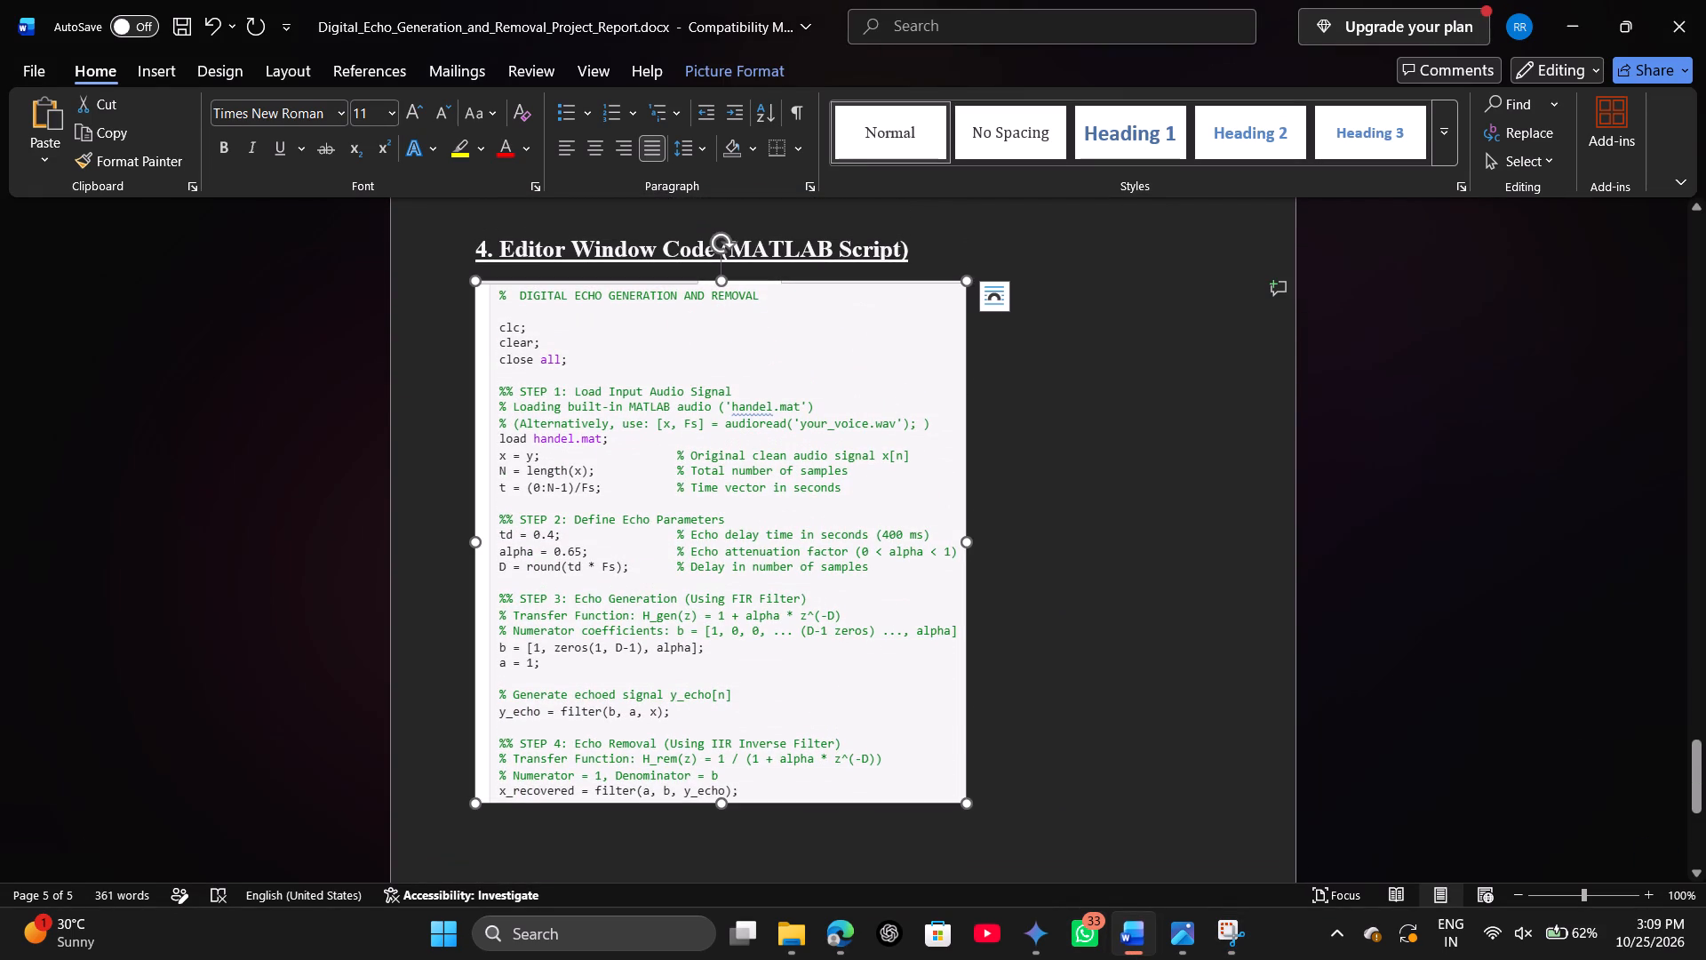
pyautogui.moveTo(718, 808); pyautogui.dragTo(738, 769)
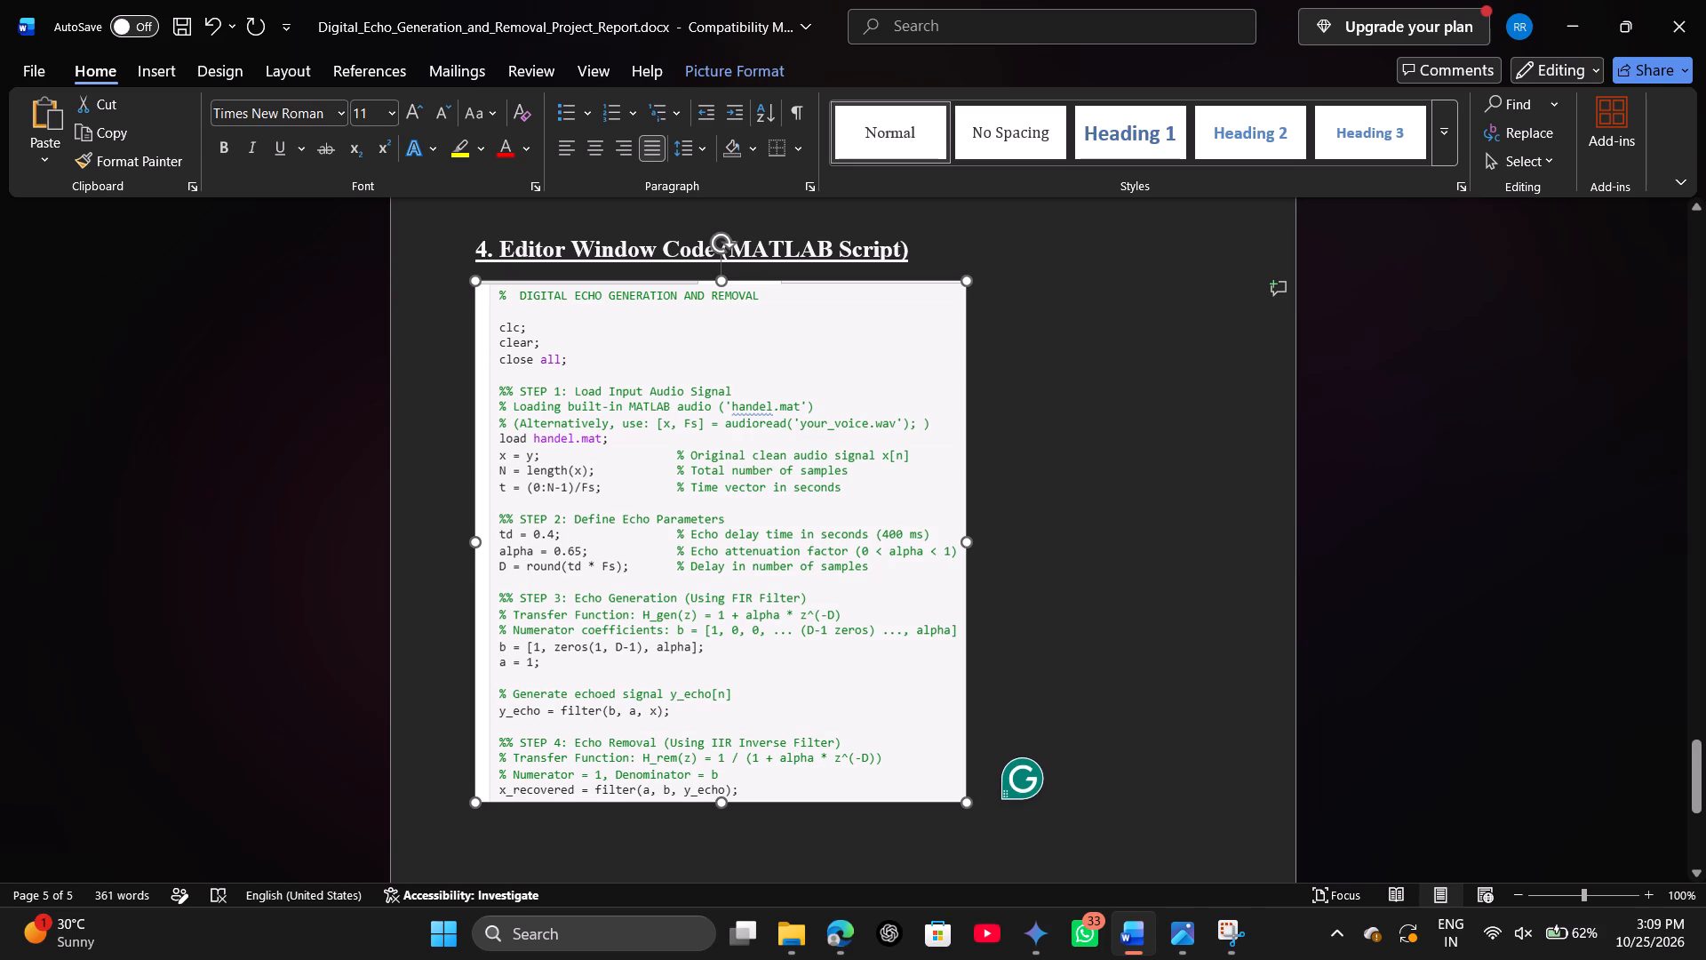
pyautogui.moveTo(966, 527); pyautogui.dragTo(1111, 556)
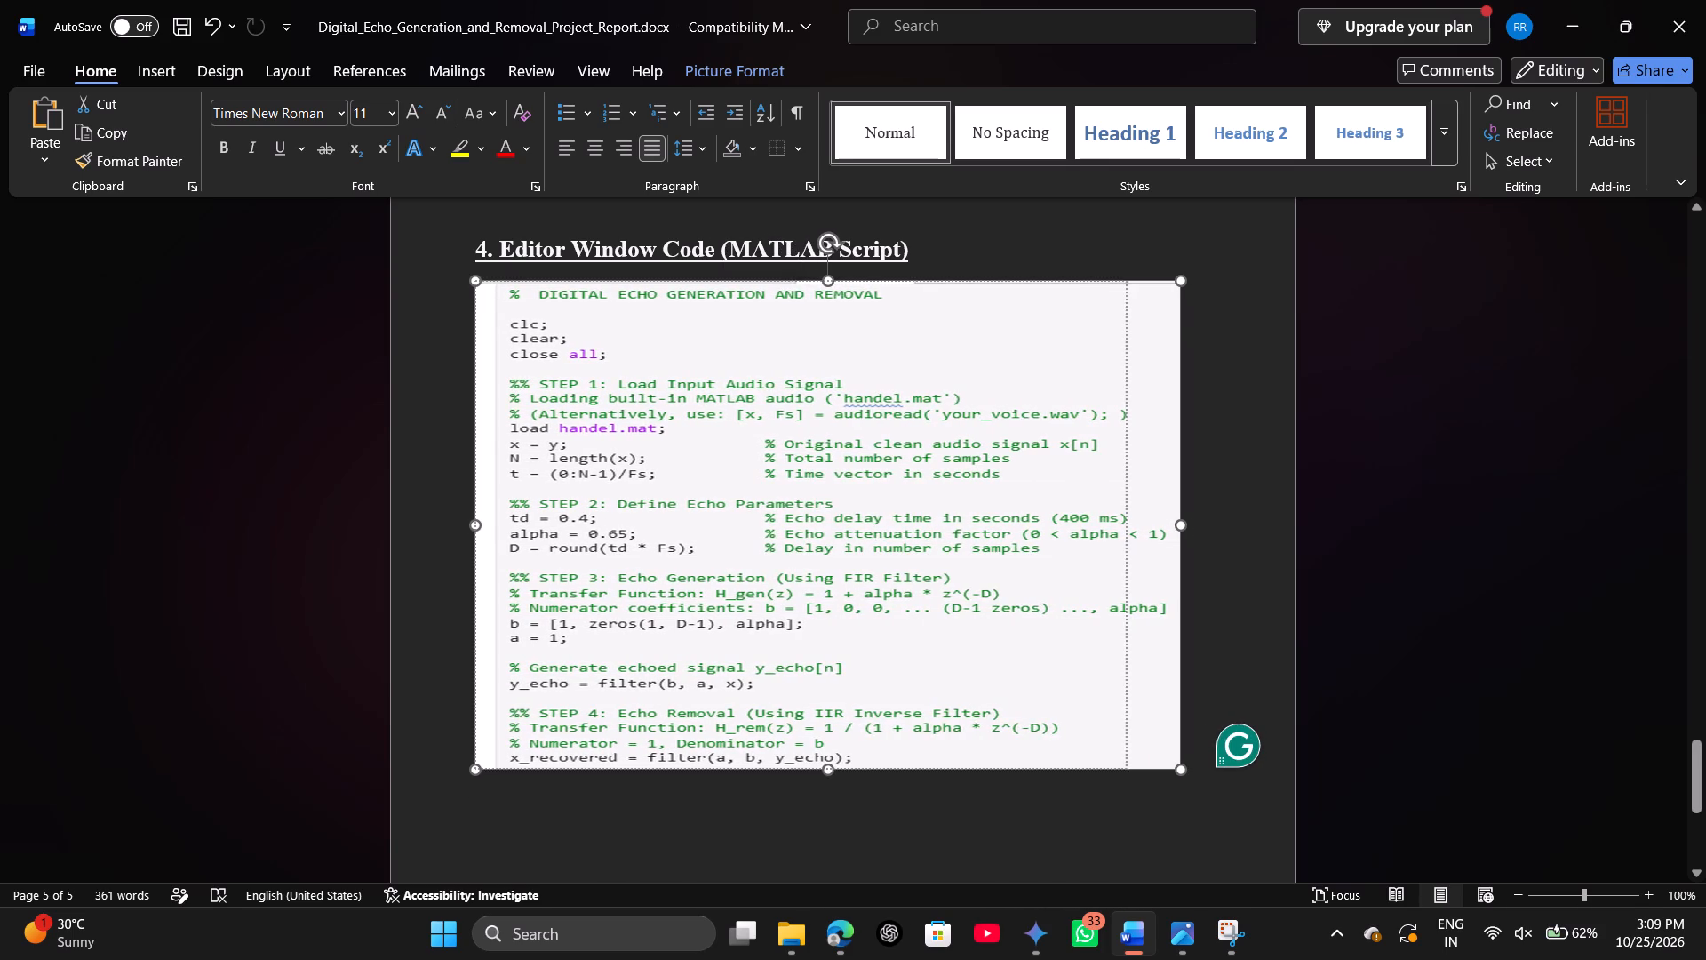
pyautogui.moveTo(1111, 556); pyautogui.dragTo(969, 577)
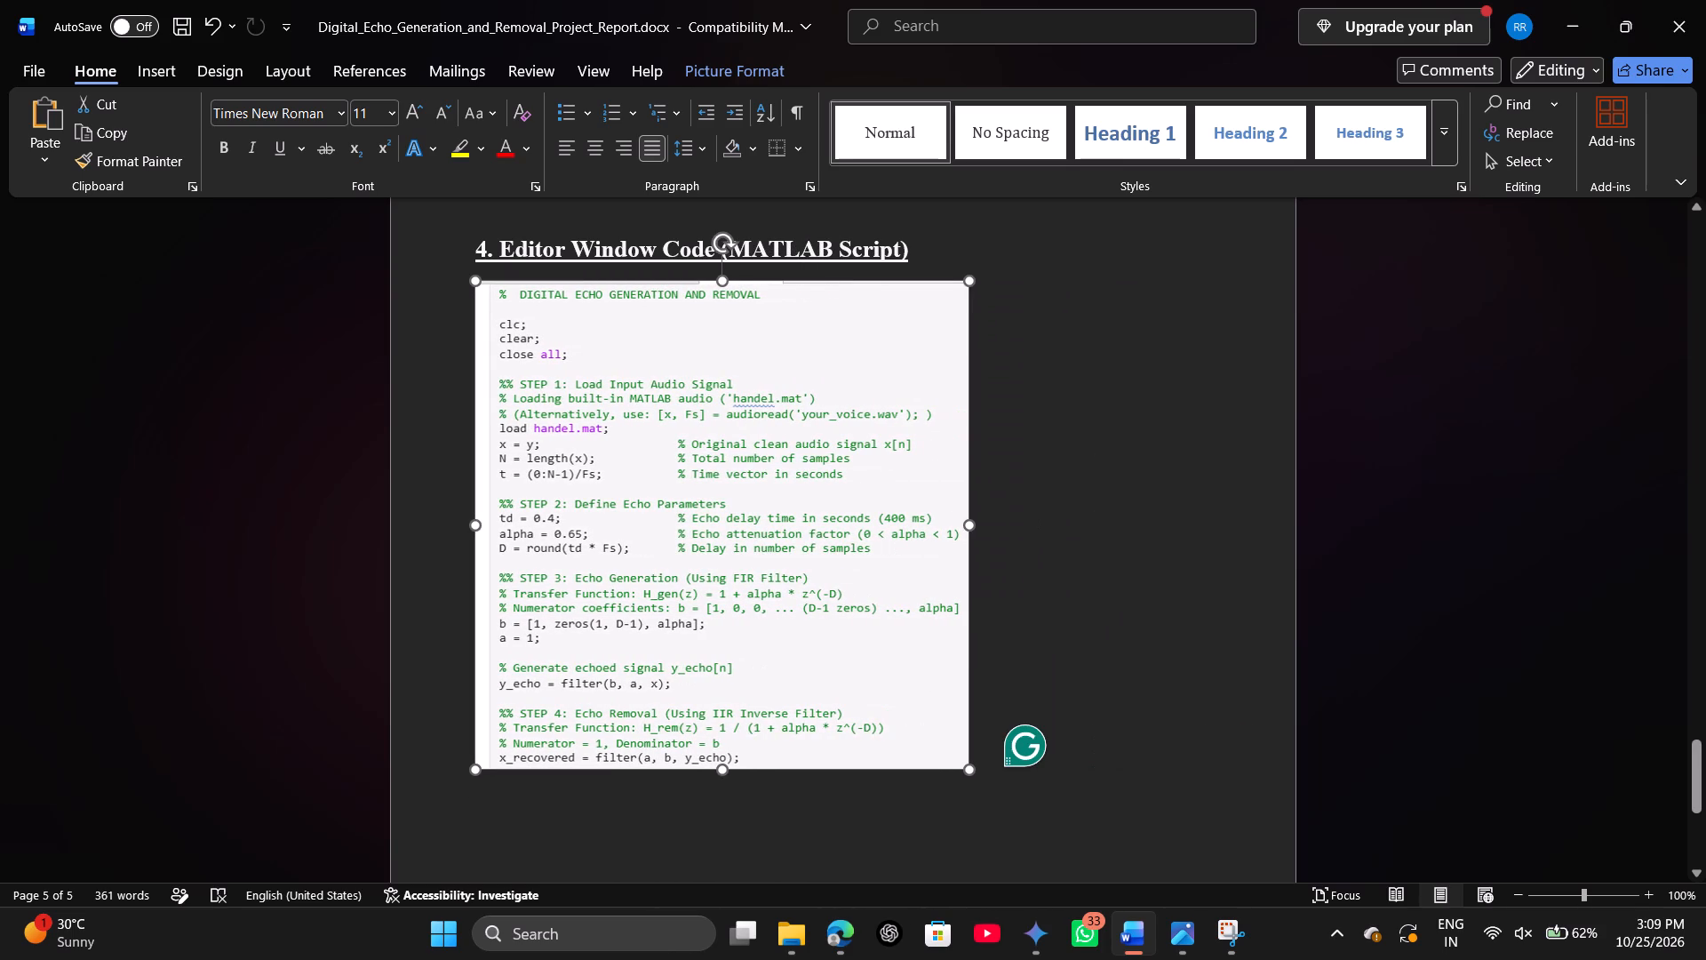
pyautogui.moveTo(969, 577); pyautogui.dragTo(970, 577)
pyautogui.click(1116, 535)
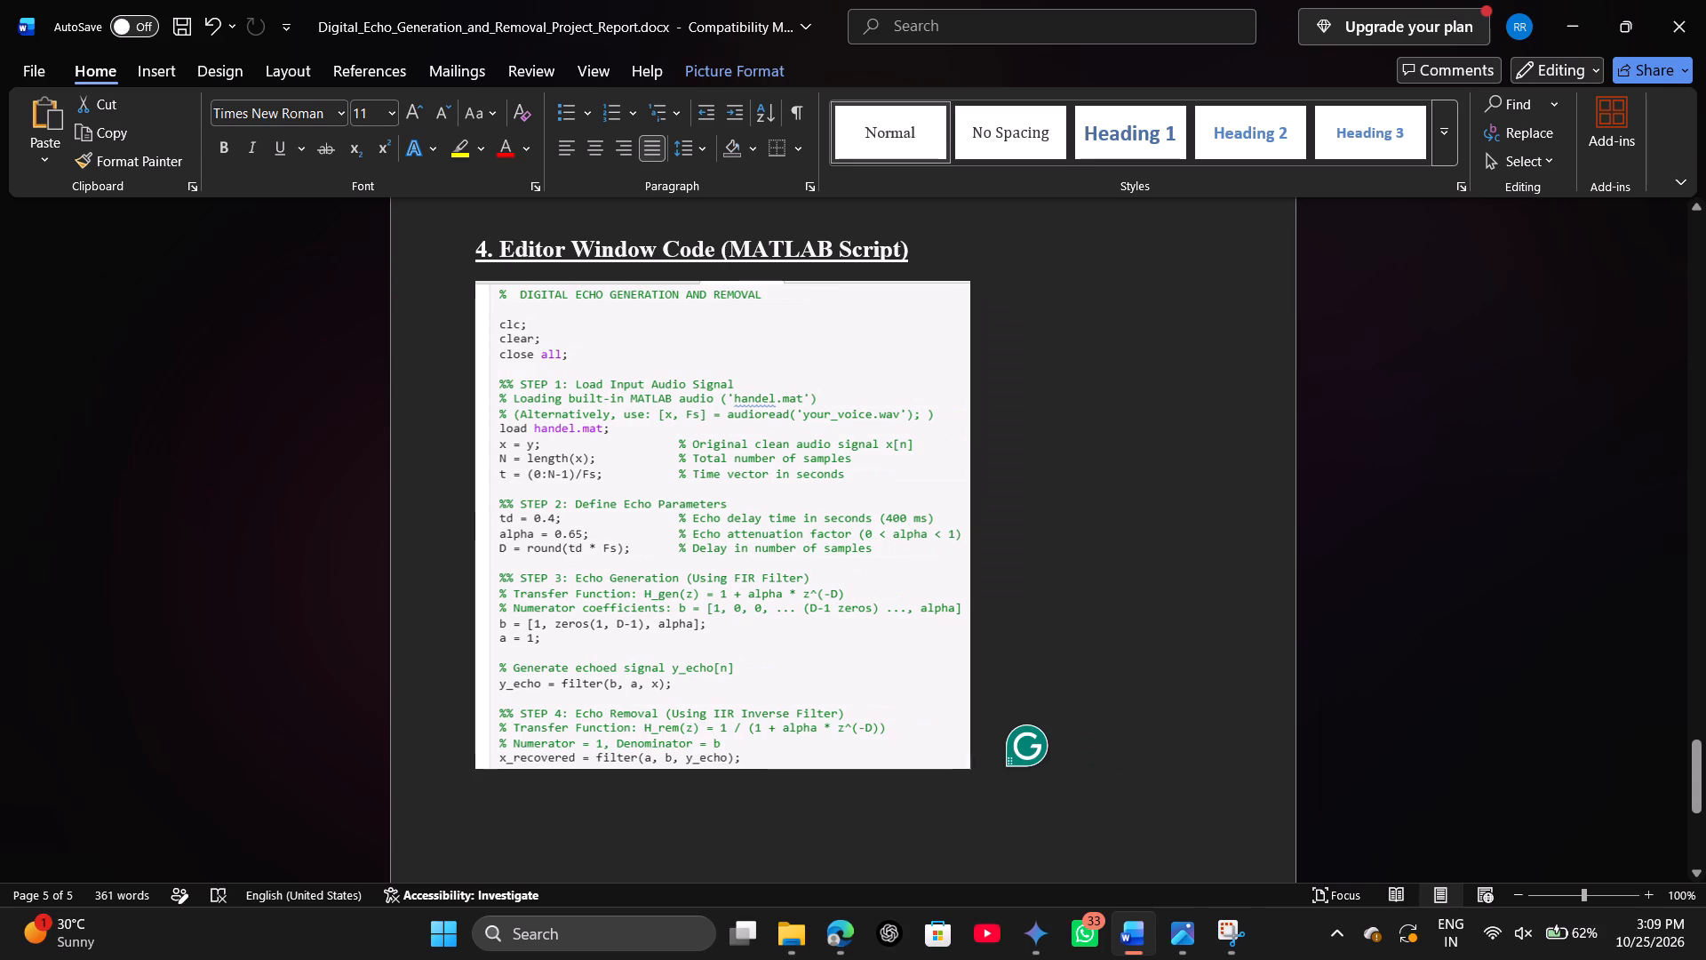
pyautogui.scroll(-1, 1116, 535)
pyautogui.click(961, 521)
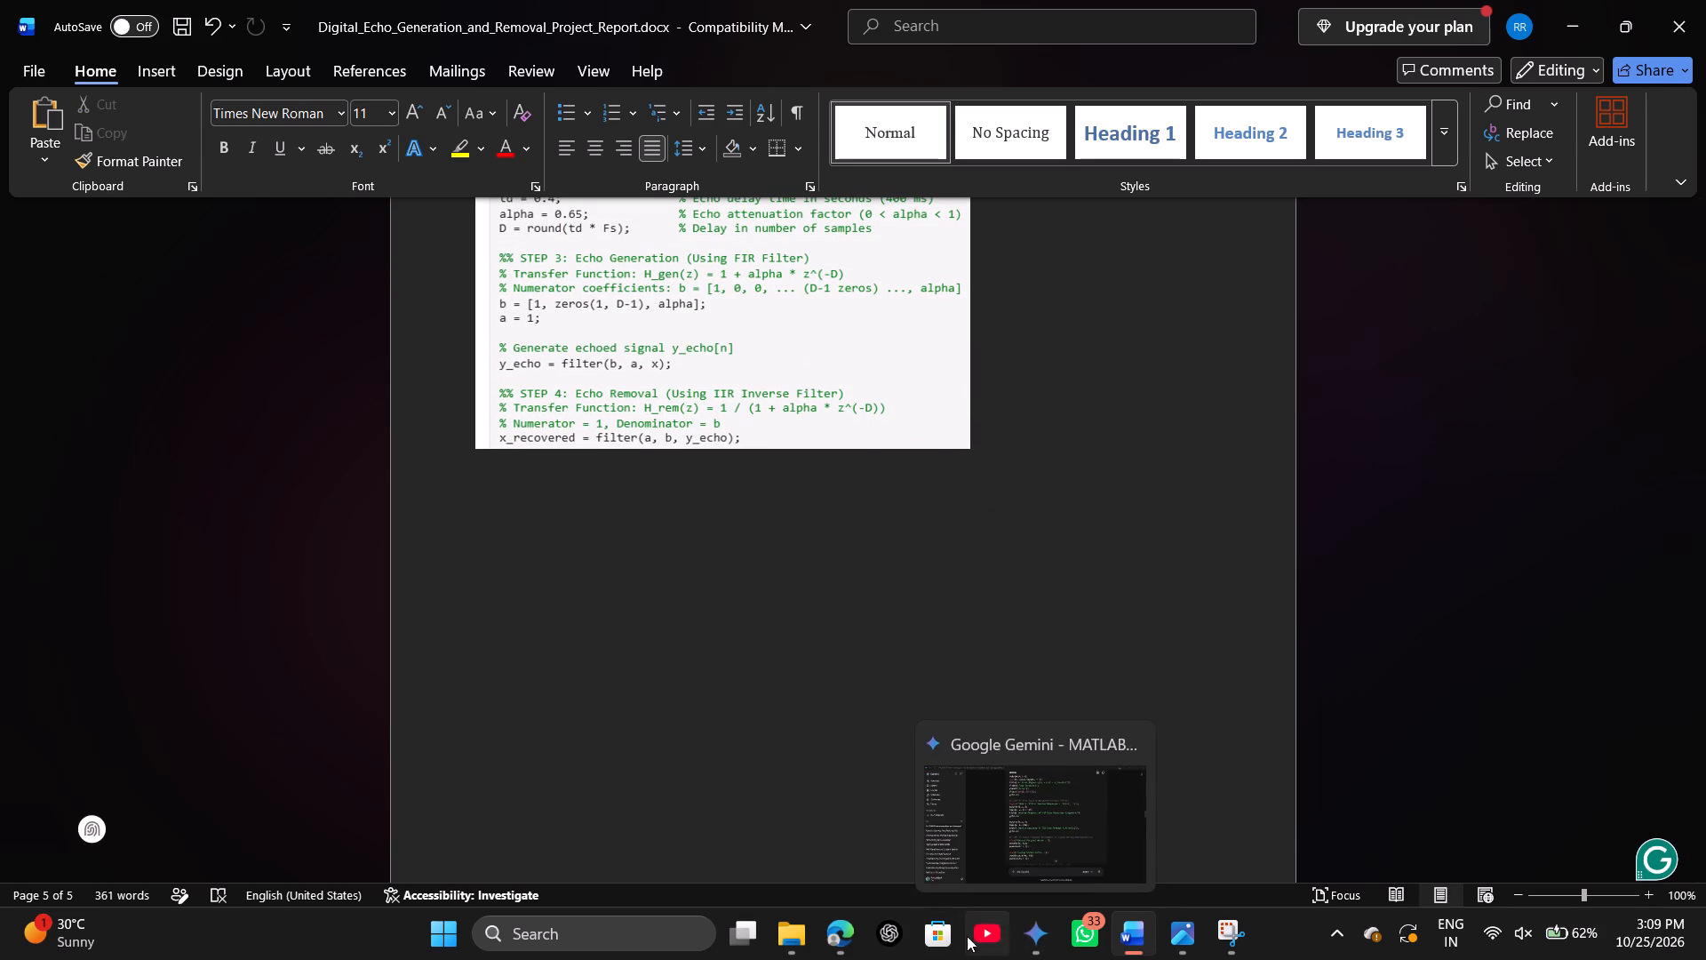
# Switch to MATLAB Online and examine the script after Step 4: Echo Removal, from Step 5 through the Step 6 plotting code.
pyautogui.click(844, 908)
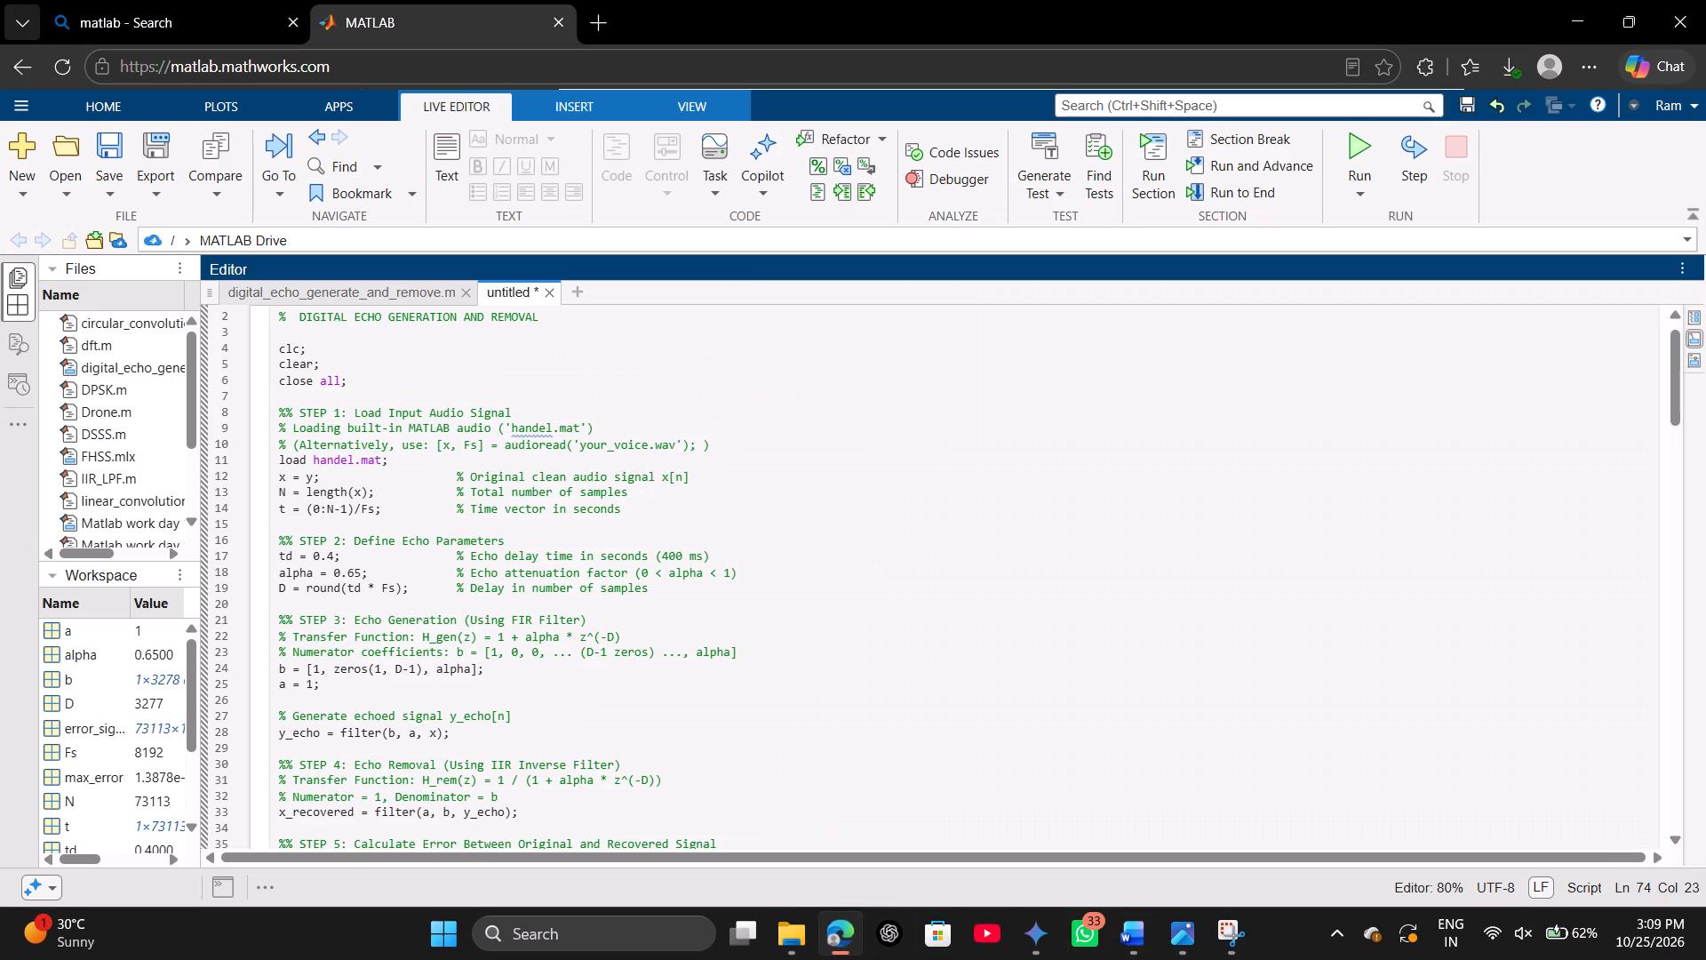
pyautogui.scroll(-1, 875, 618)
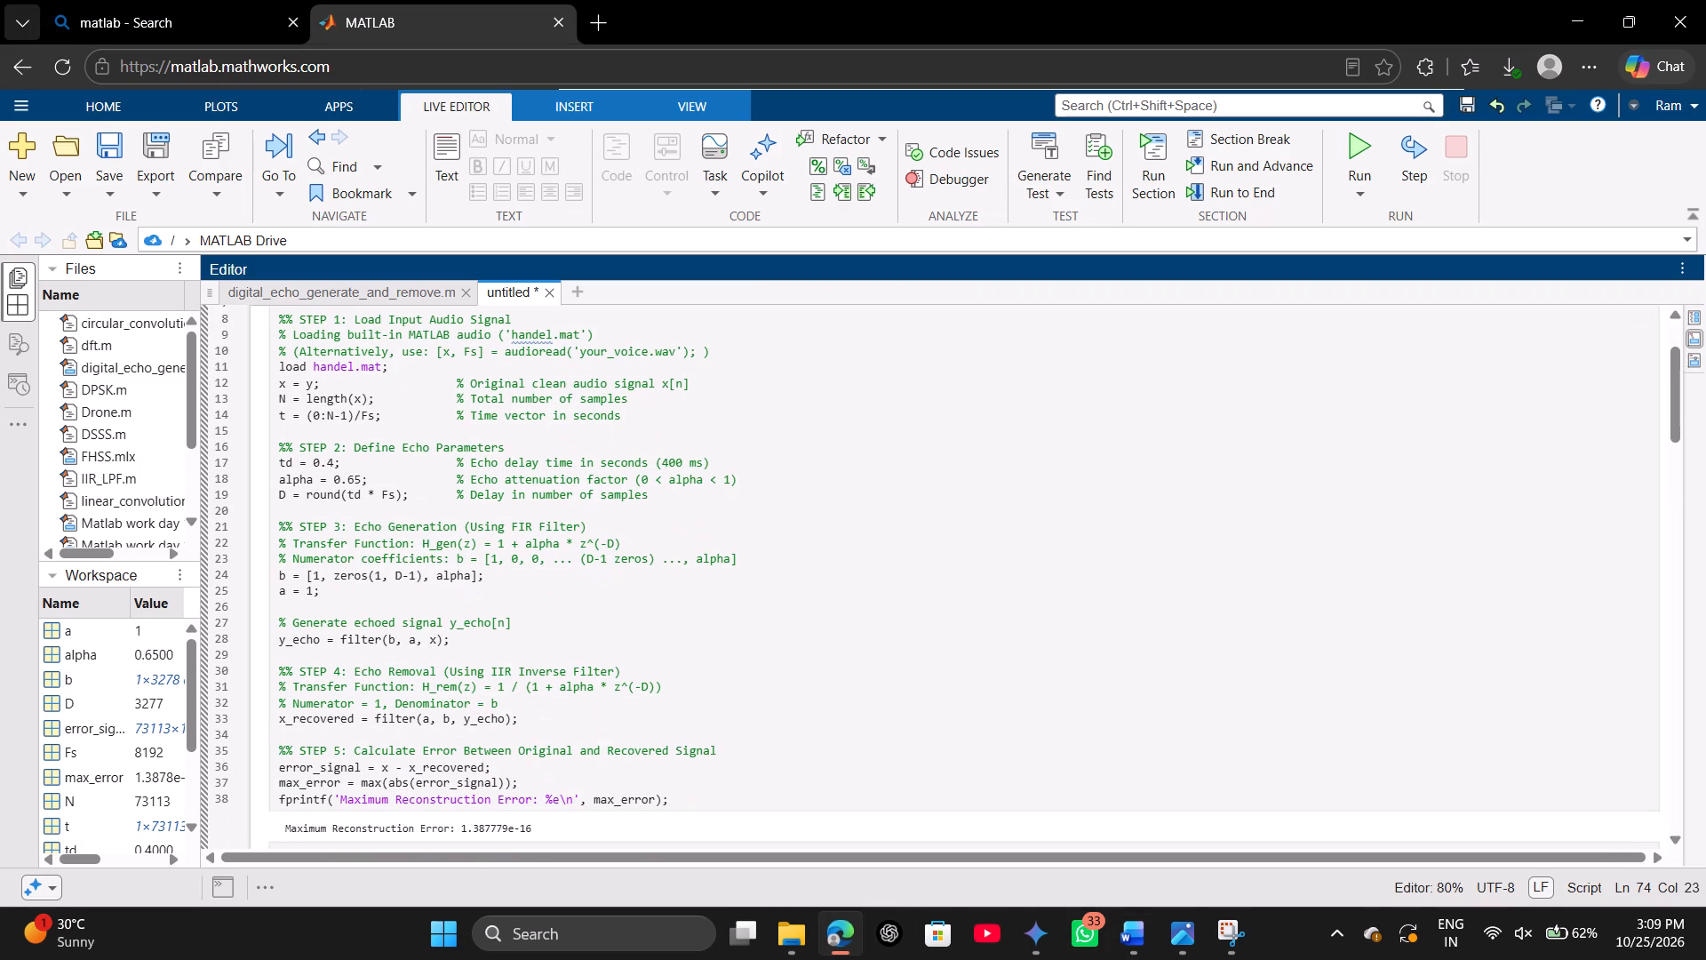
pyautogui.scroll(3, 875, 618)
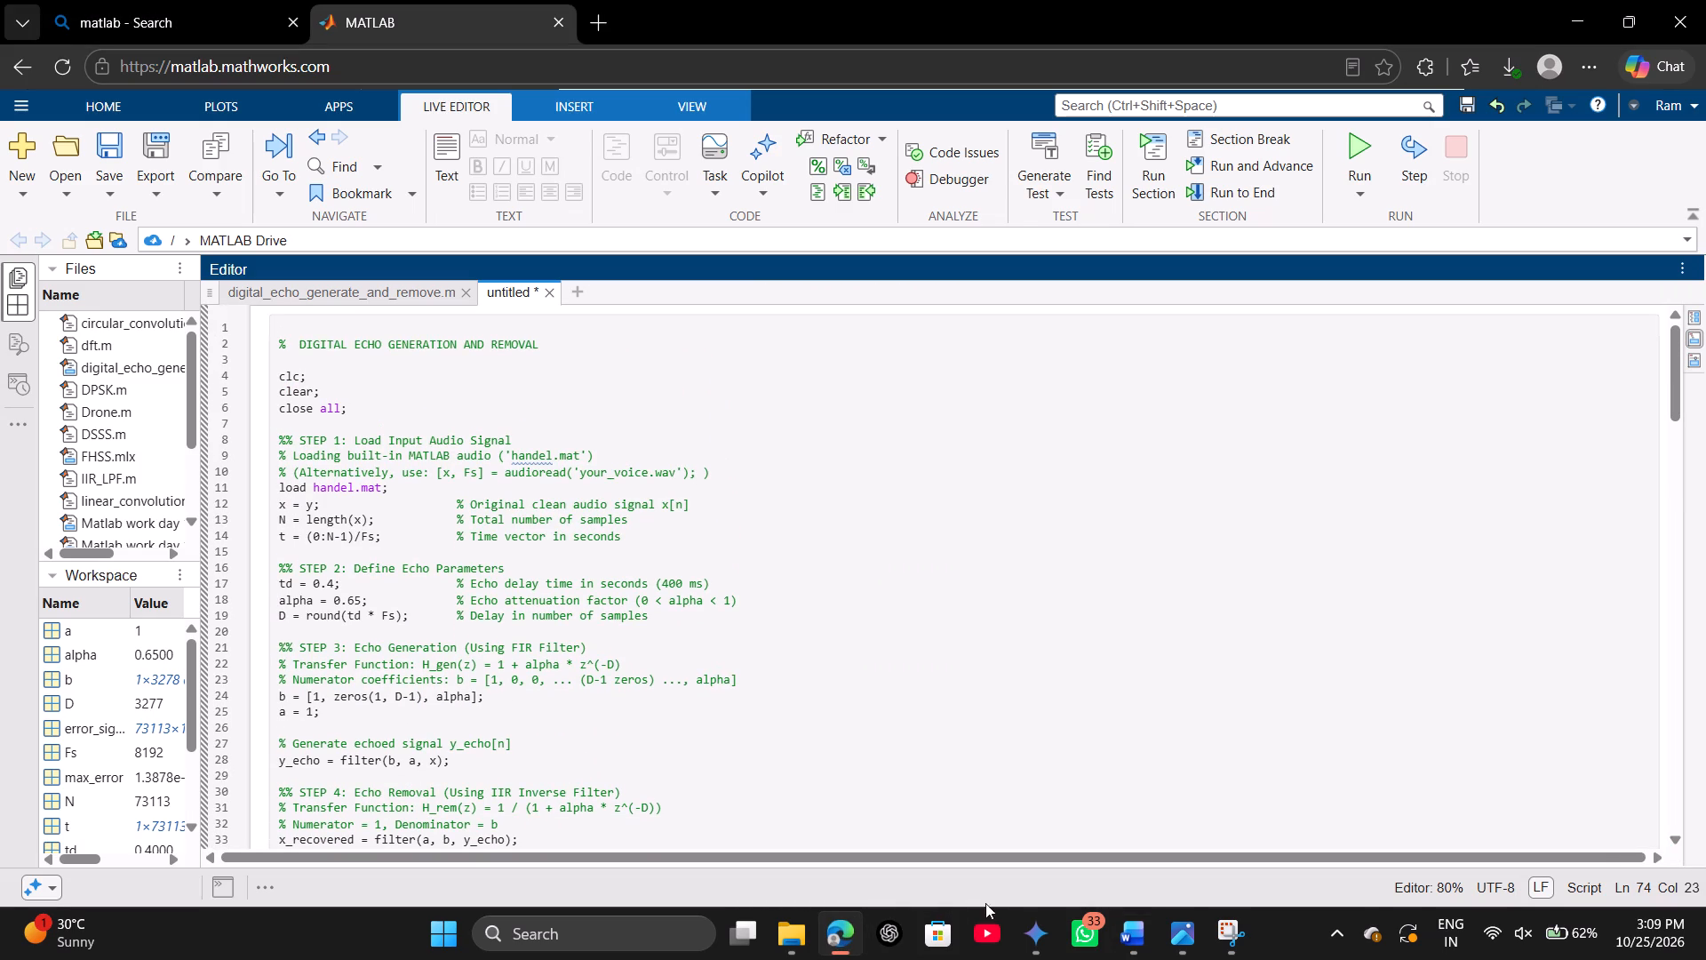
pyautogui.click(1137, 926)
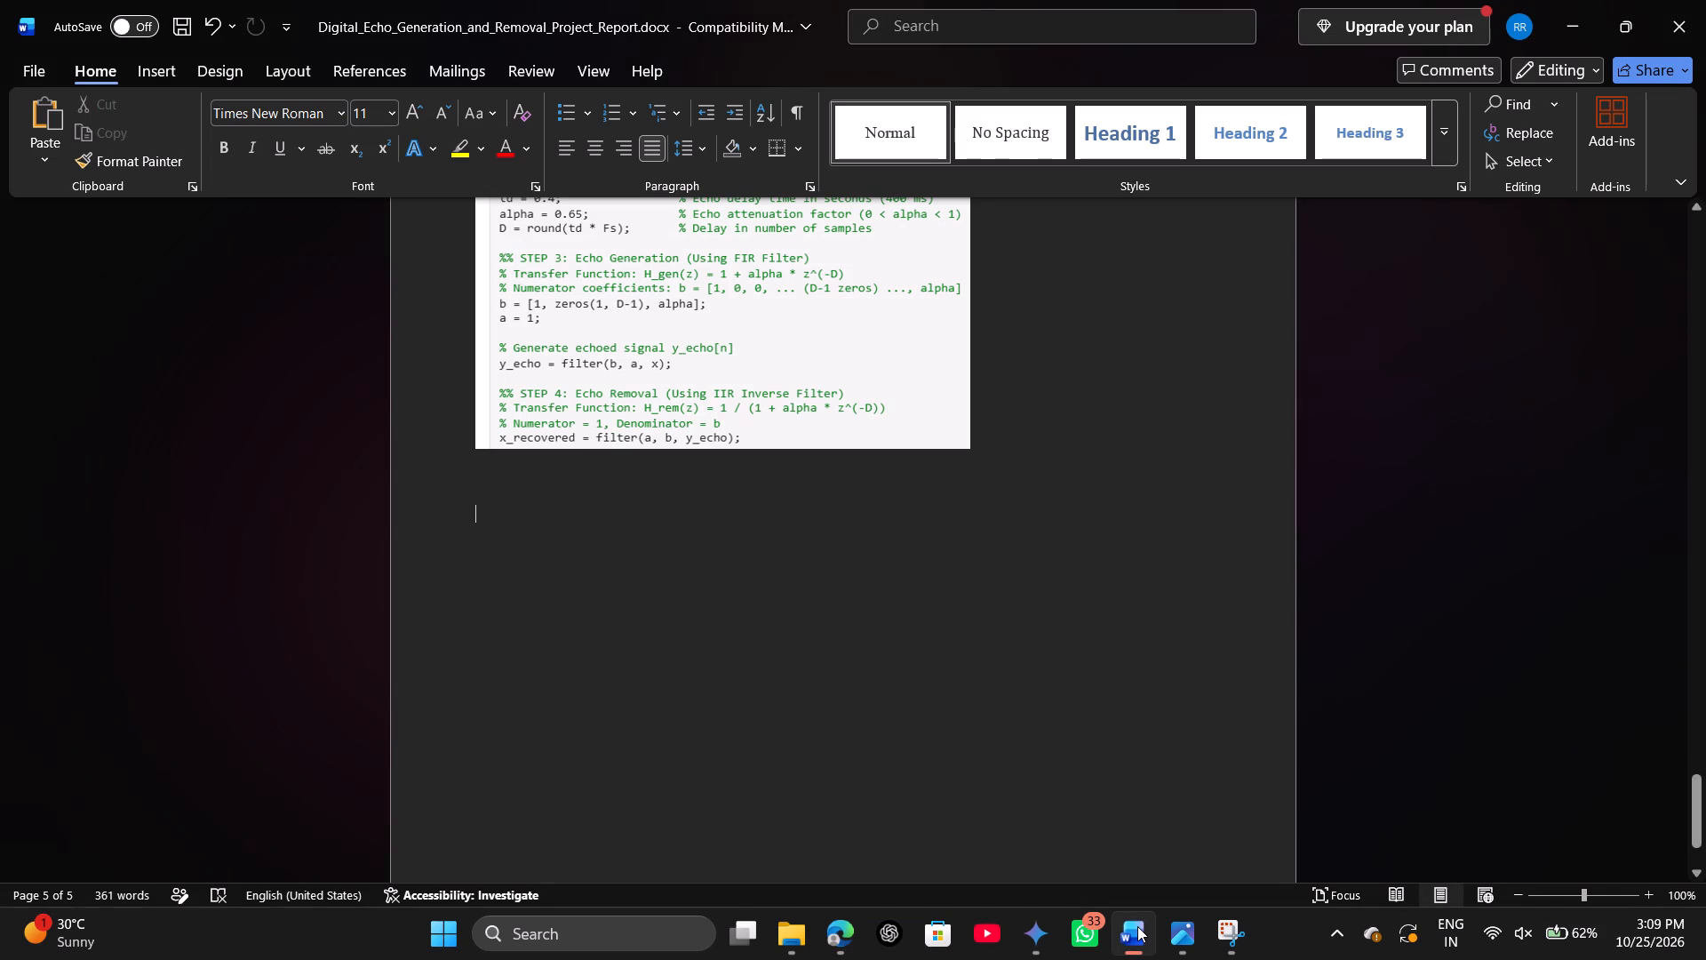
pyautogui.click(833, 933)
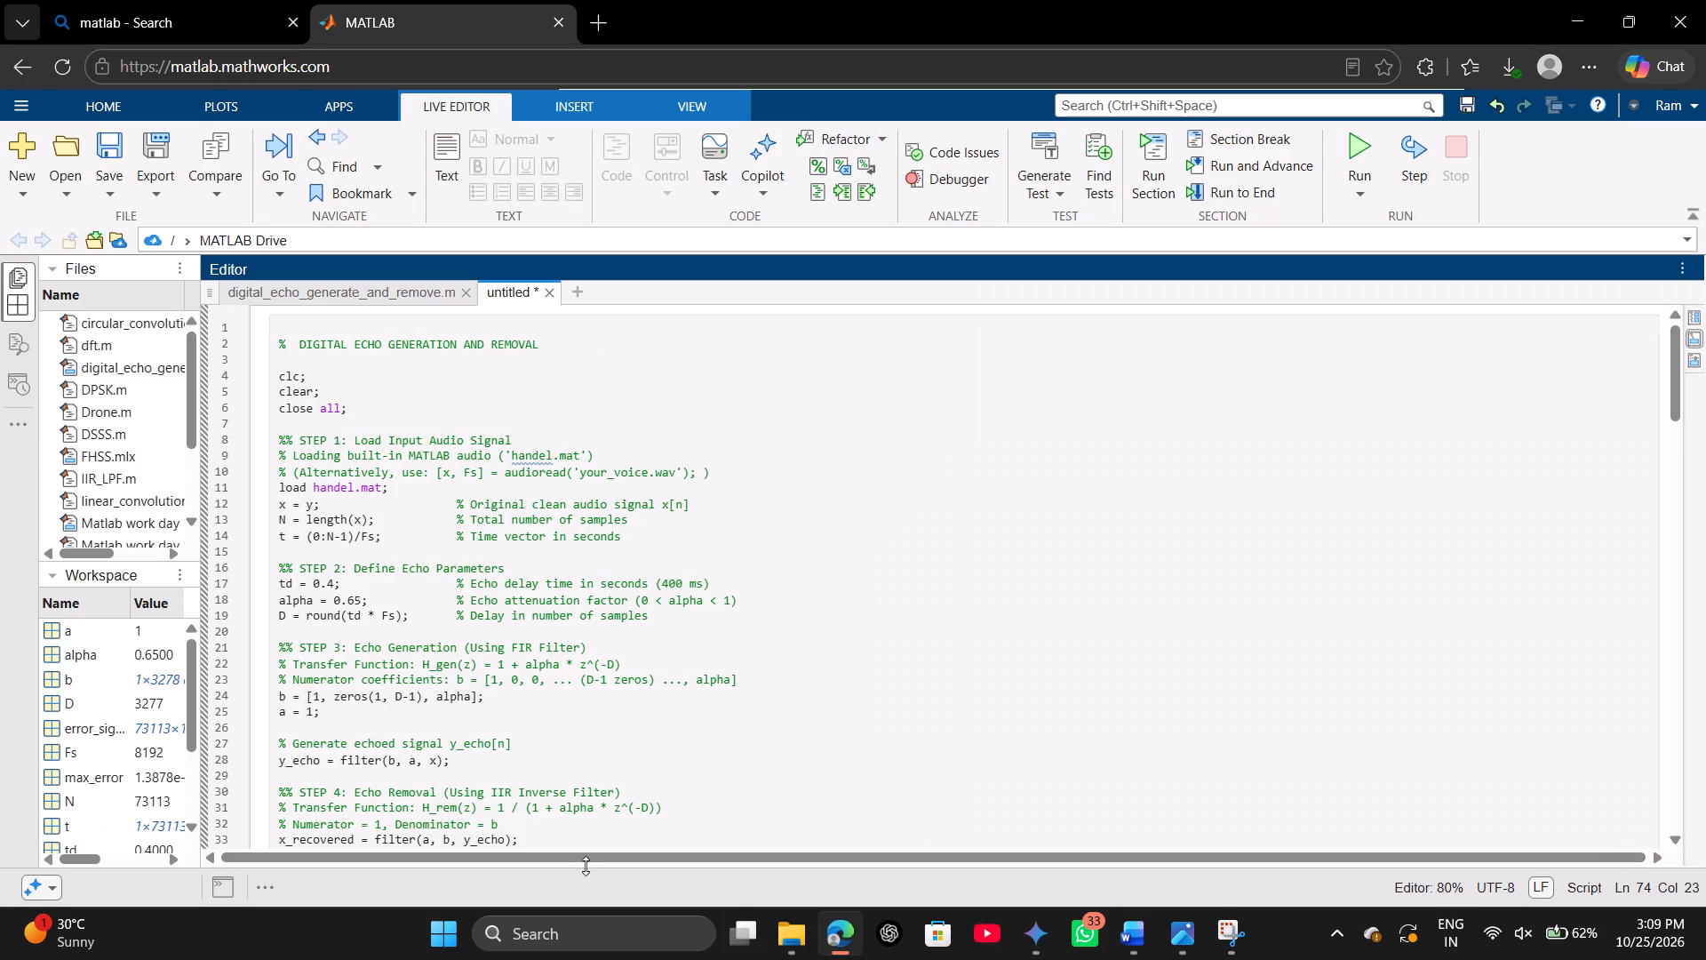
pyautogui.scroll(-1, 557, 756)
pyautogui.scroll(1, 557, 756)
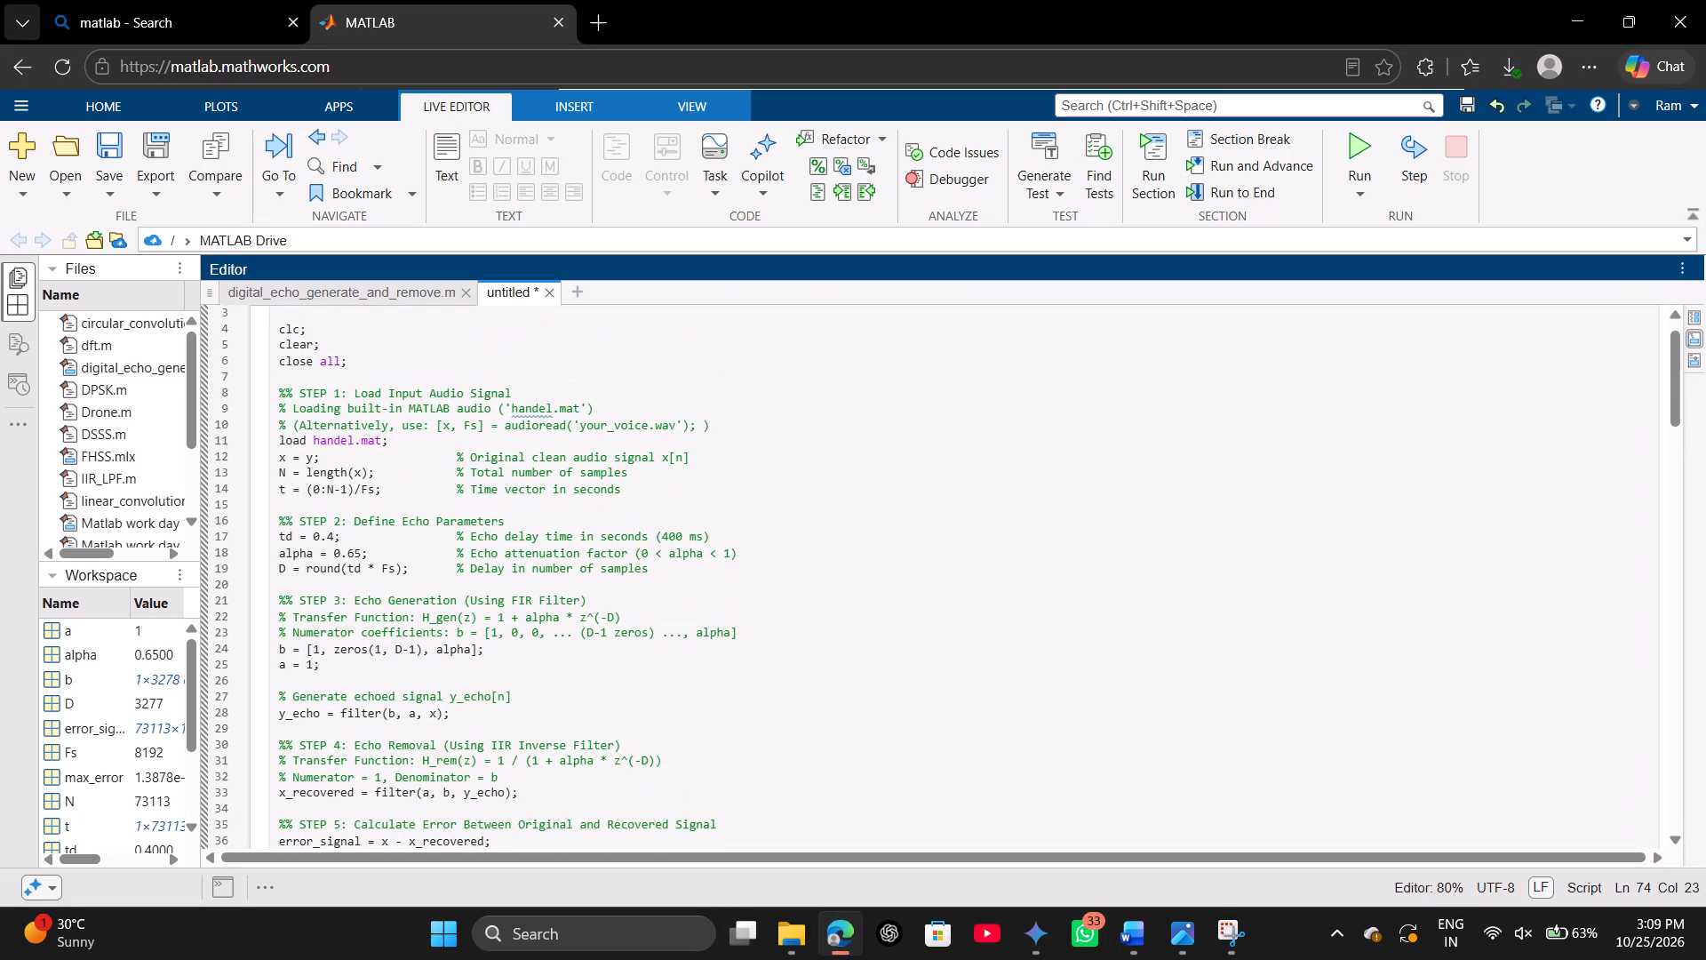
pyautogui.scroll(1, 557, 756)
pyautogui.scroll(-1, 557, 756)
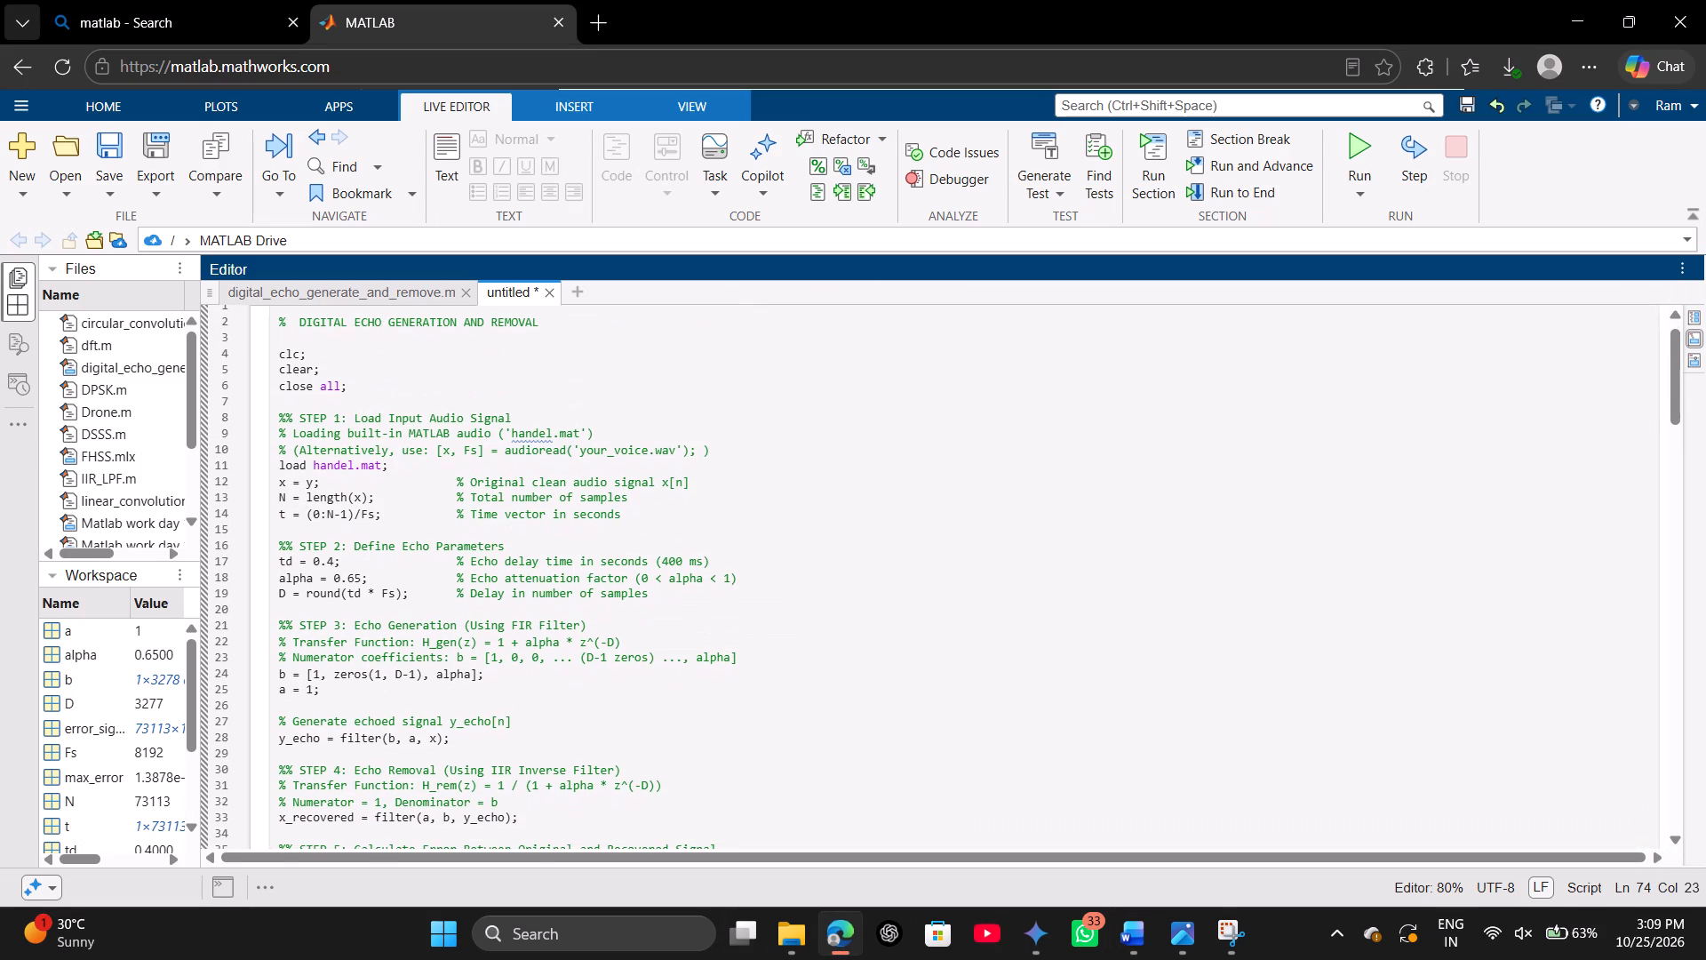
pyautogui.scroll(-1, 557, 756)
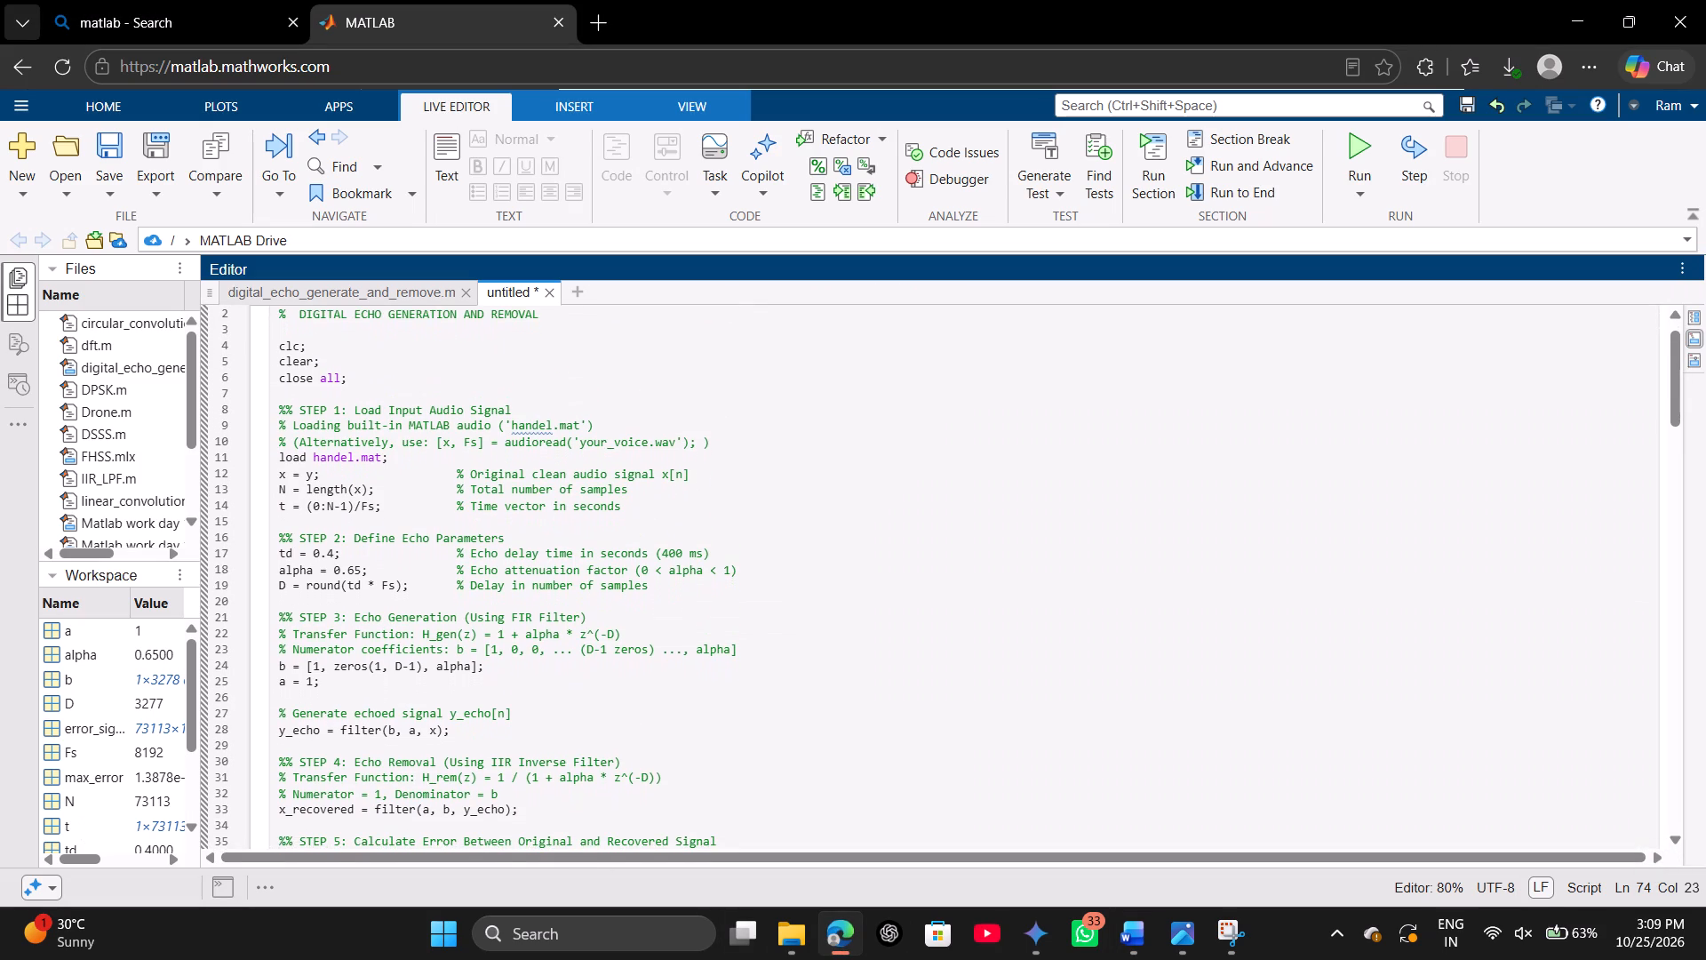
pyautogui.scroll(-1, 557, 756)
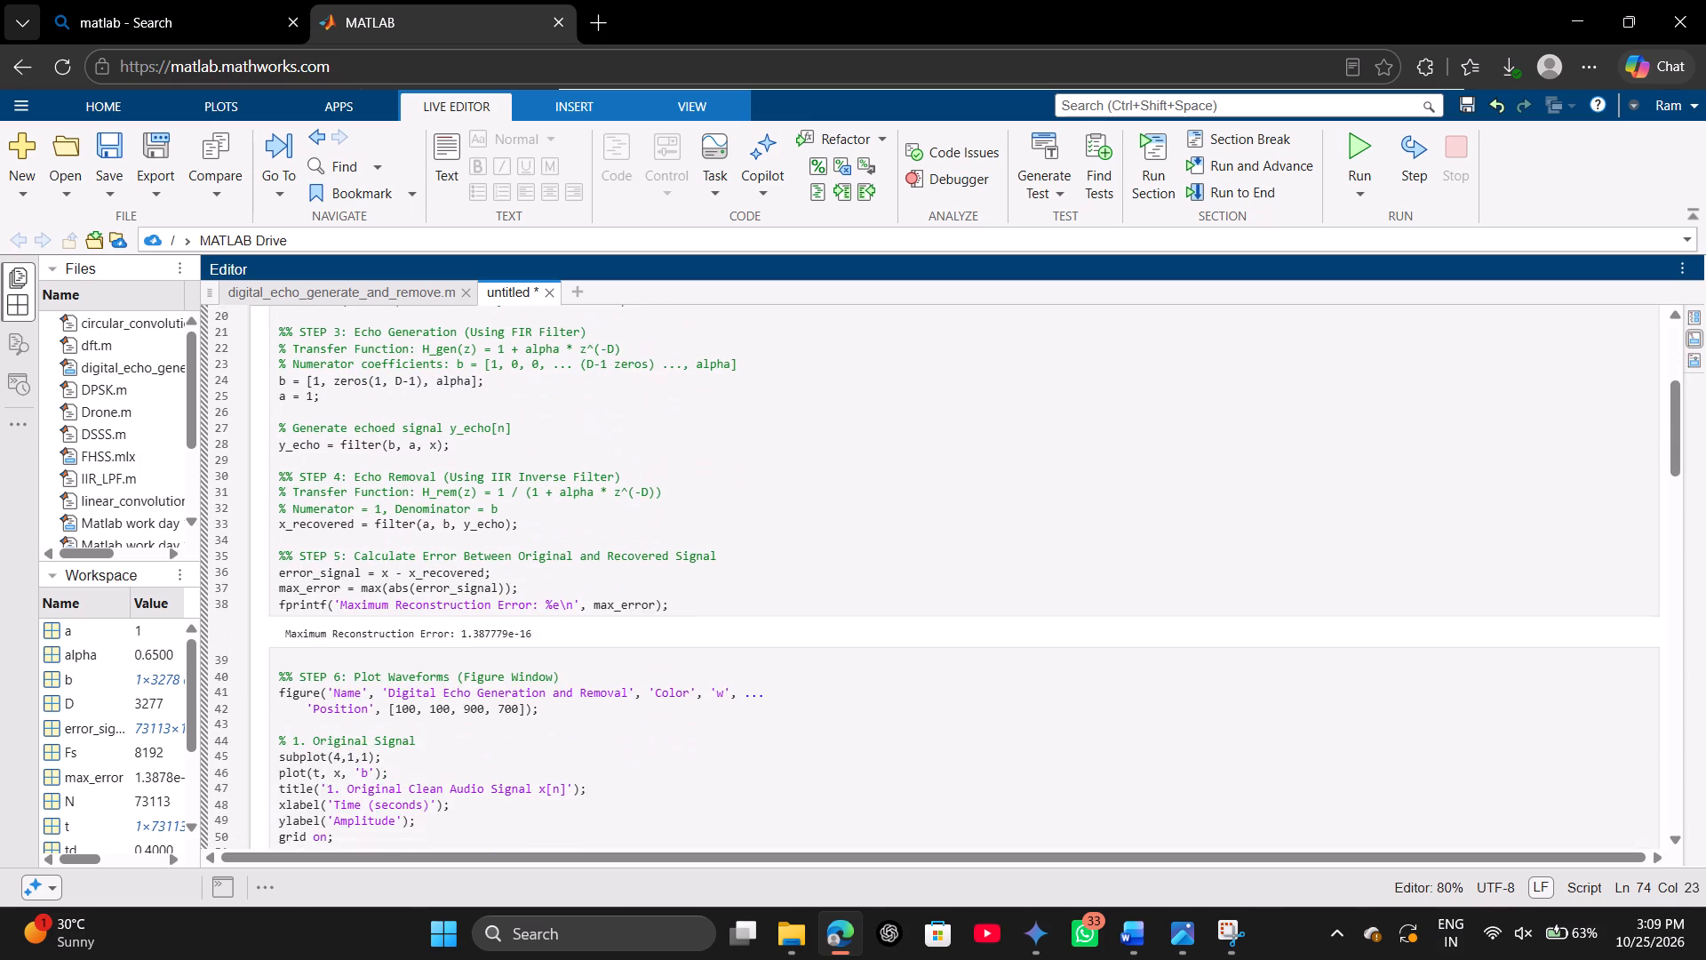
pyautogui.scroll(-2, 557, 756)
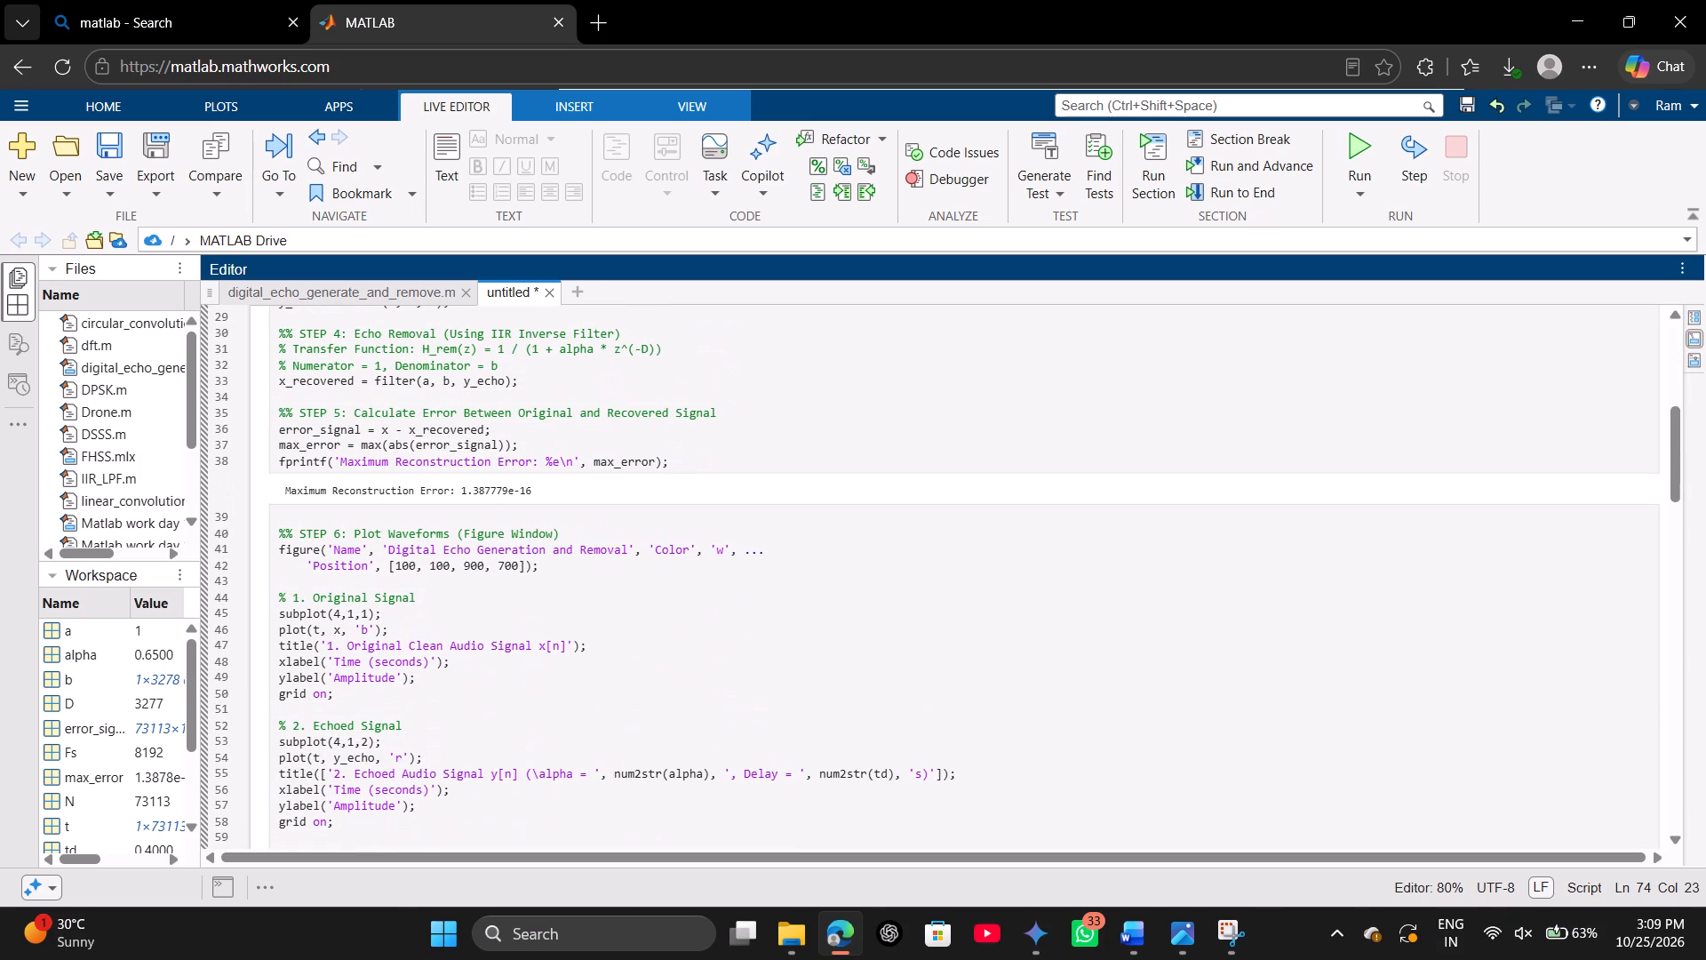
pyautogui.scroll(-2, 557, 756)
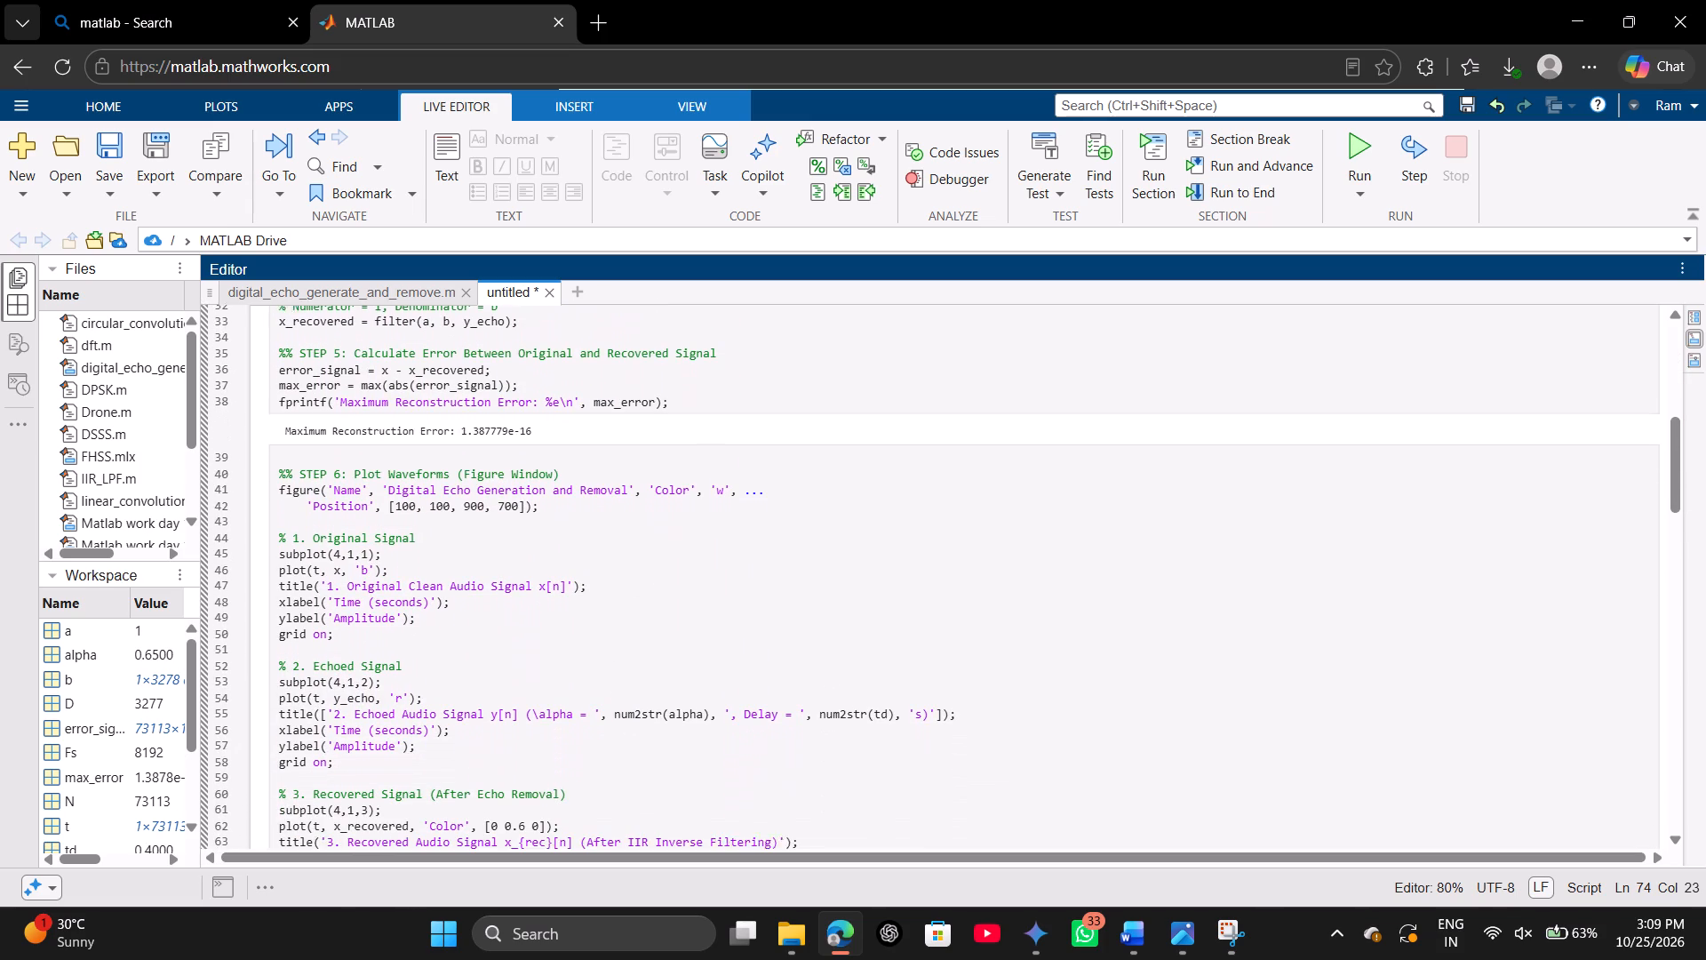
pyautogui.scroll(-2, 557, 756)
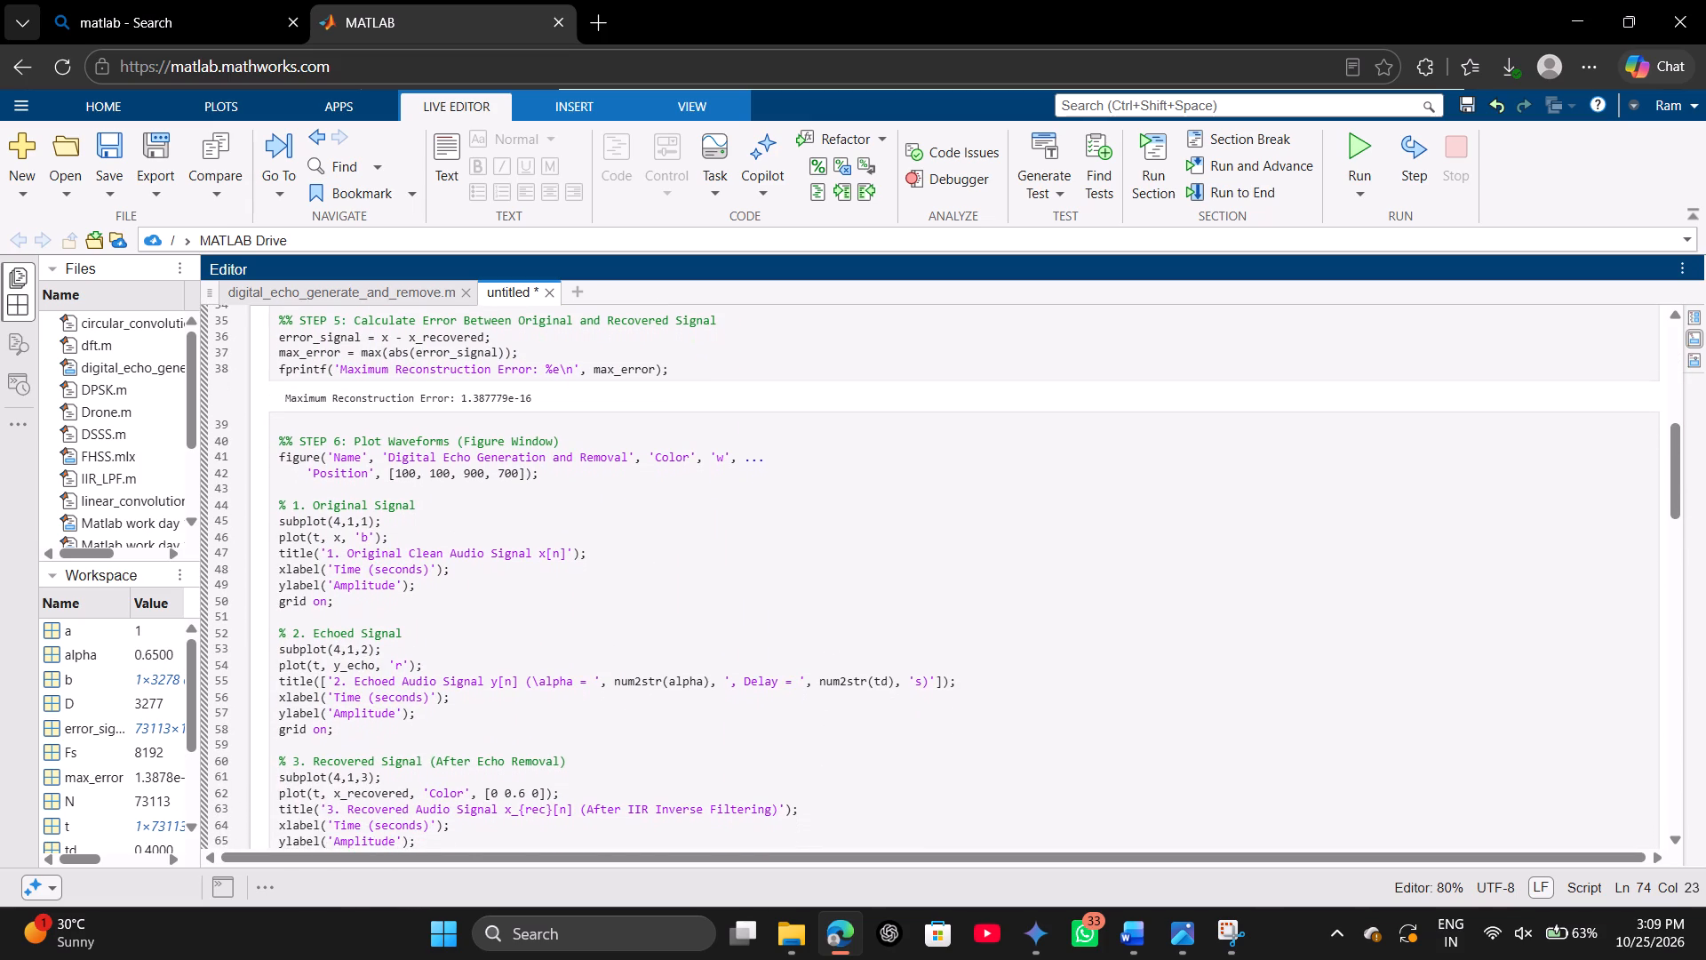
pyautogui.scroll(-2, 557, 756)
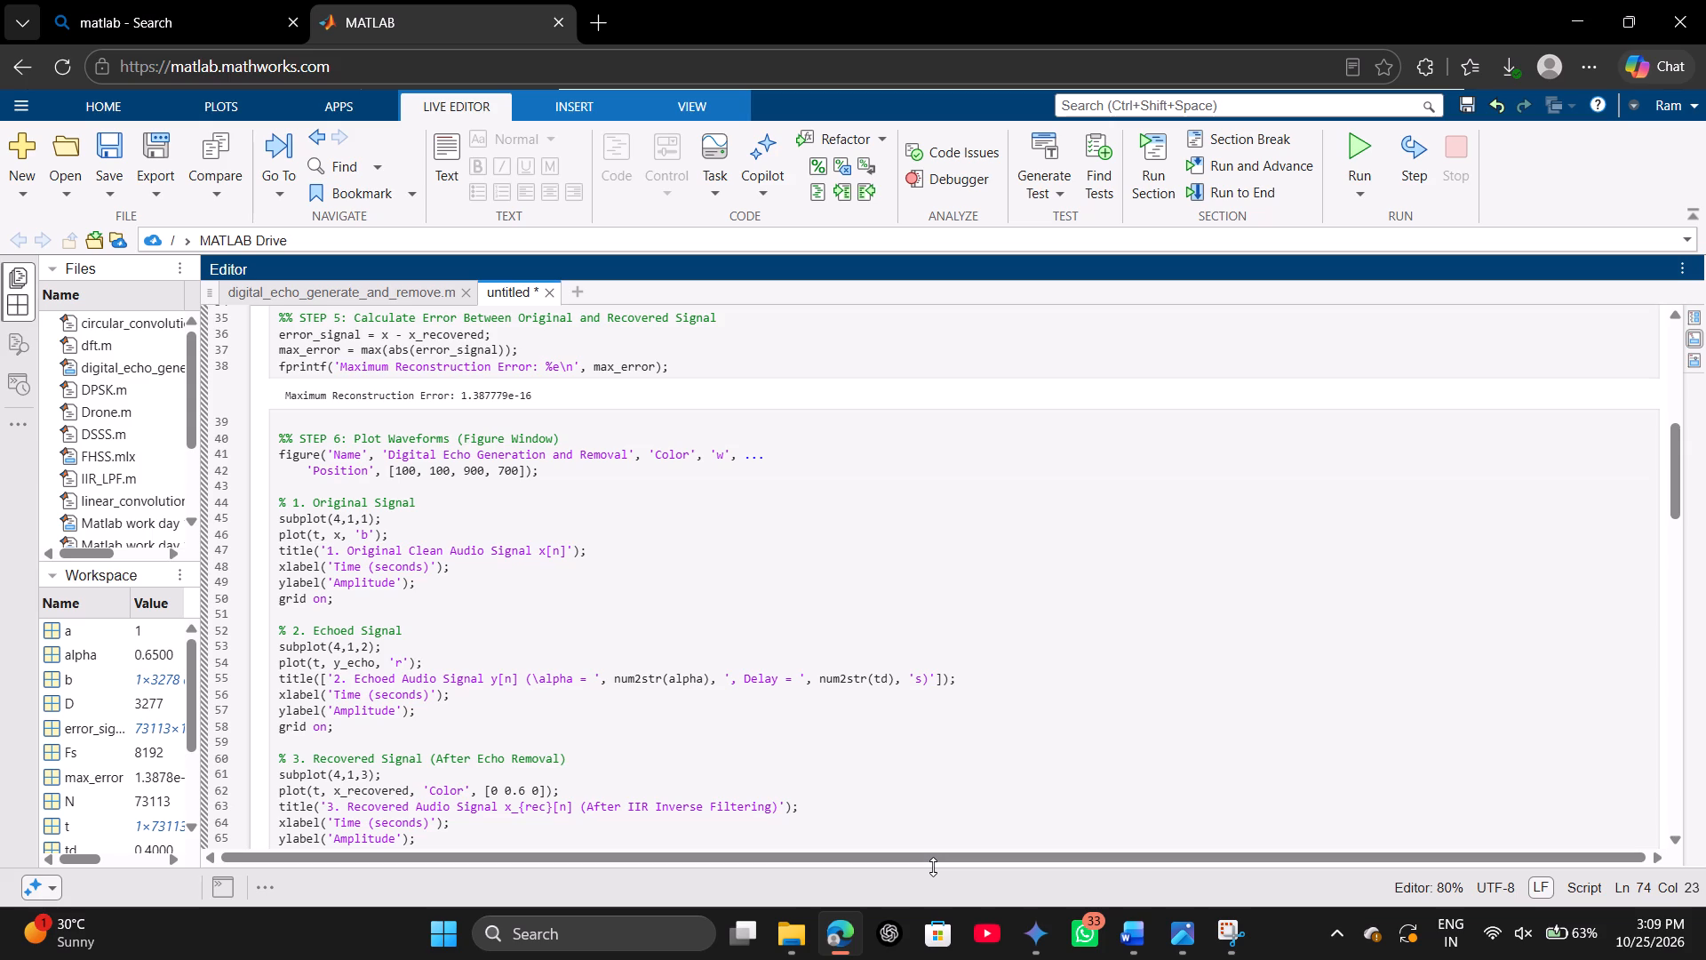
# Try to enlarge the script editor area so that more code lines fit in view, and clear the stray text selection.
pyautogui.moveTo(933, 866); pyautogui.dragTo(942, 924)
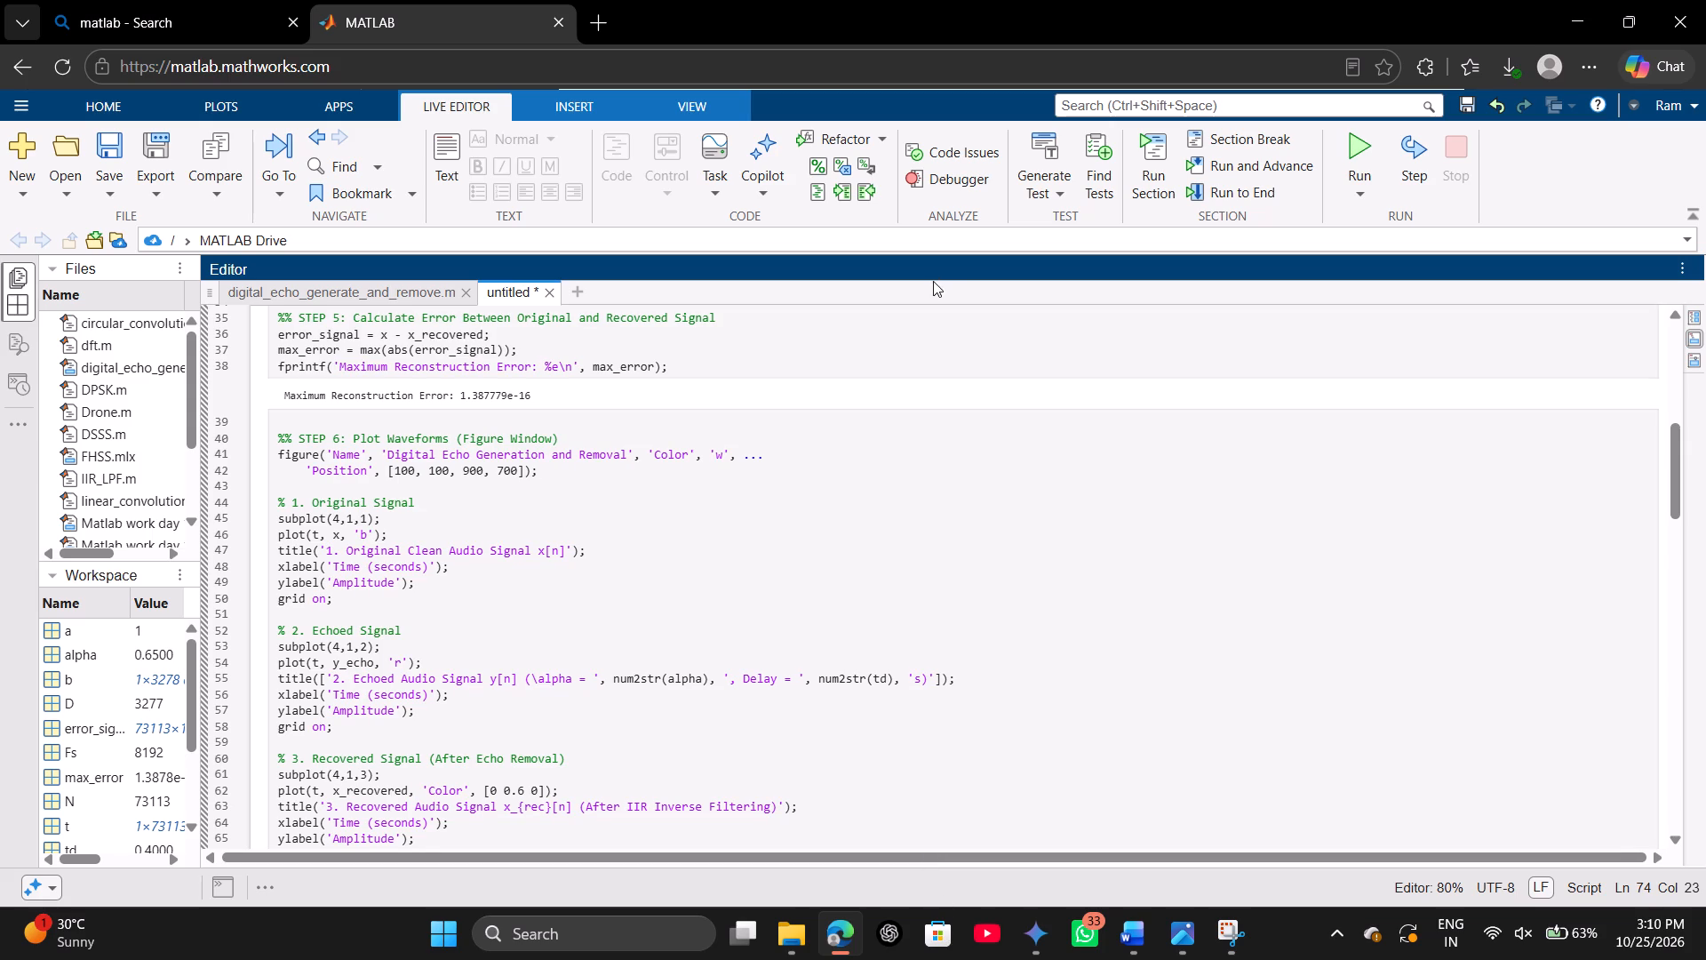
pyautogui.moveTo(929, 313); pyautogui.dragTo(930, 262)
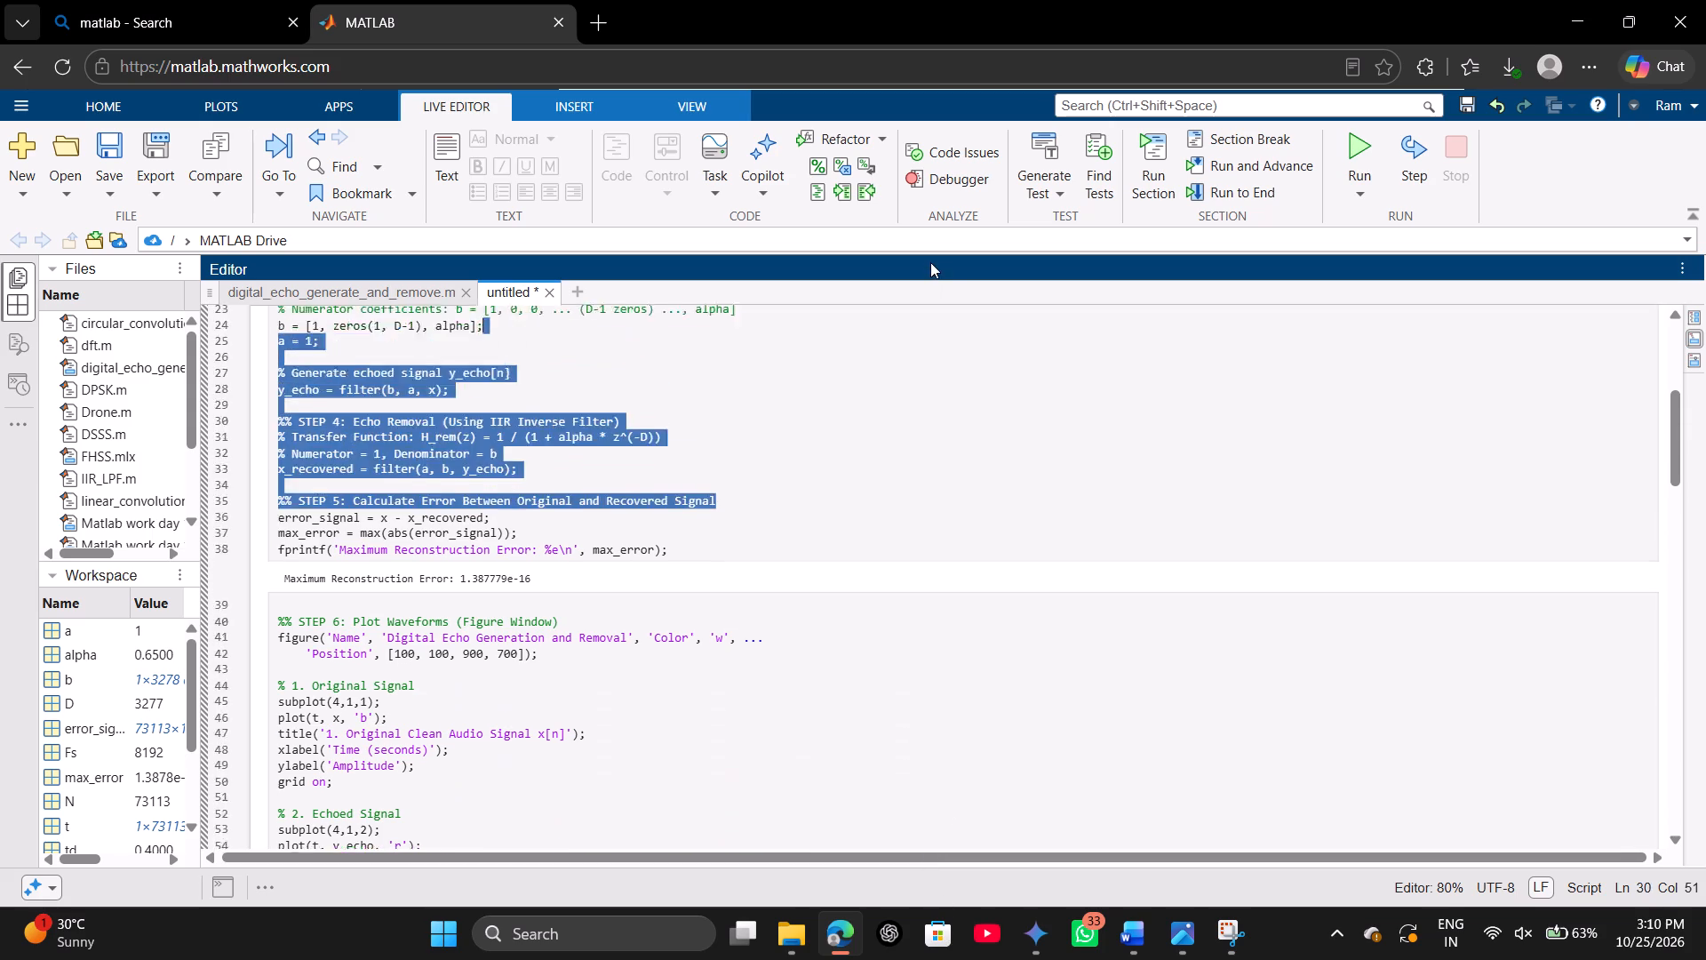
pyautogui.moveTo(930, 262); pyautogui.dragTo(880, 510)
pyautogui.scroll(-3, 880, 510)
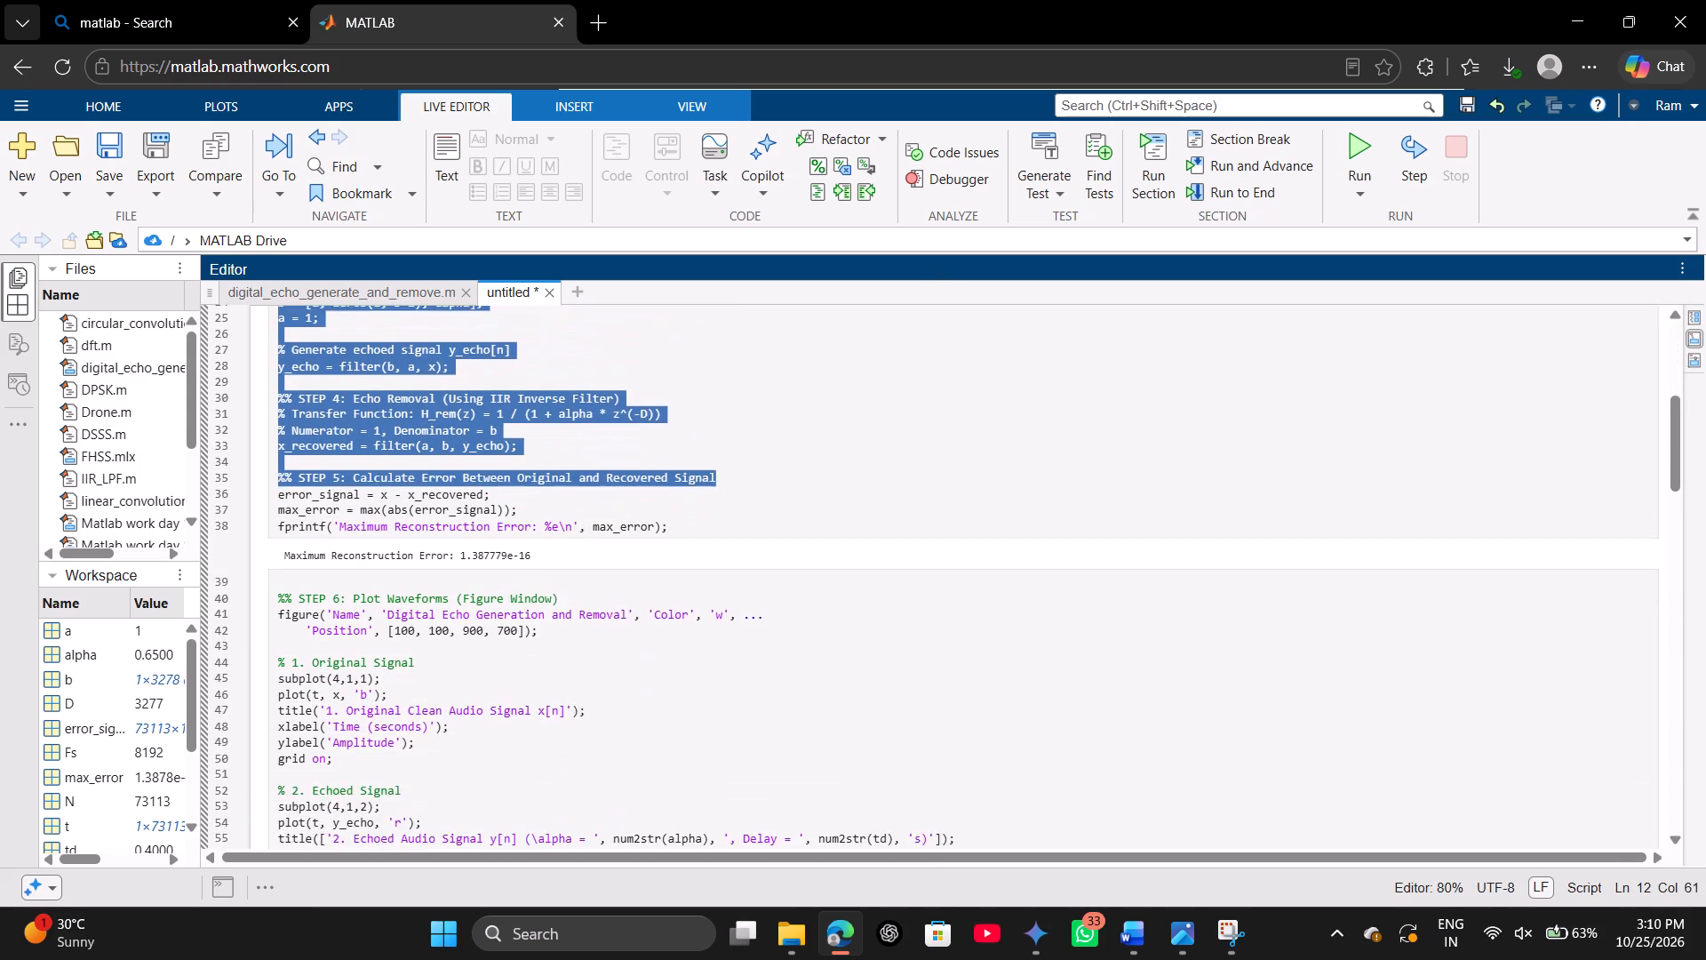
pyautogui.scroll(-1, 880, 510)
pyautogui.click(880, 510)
# With the editor zoomed out to 75%, capture and copy a screenshot of the script from Step 5 through the "3. Recovered Signal" plot code.
pyautogui.scroll(-1, 752, 540)
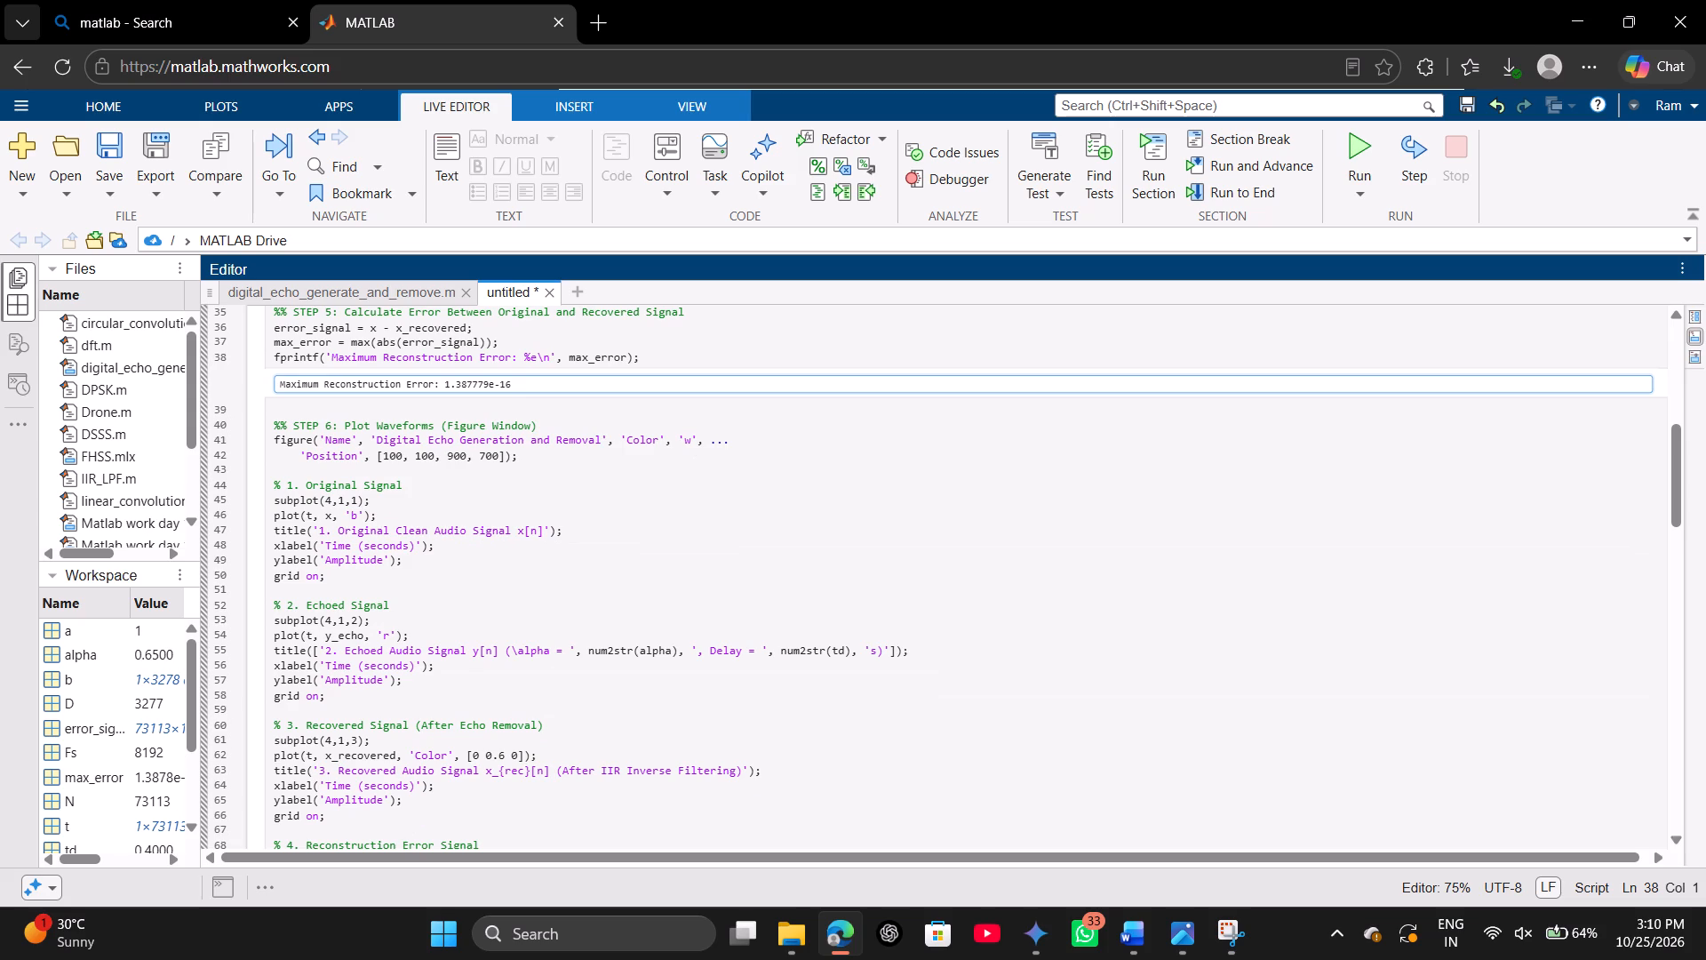
pyautogui.scroll(1, 762, 513)
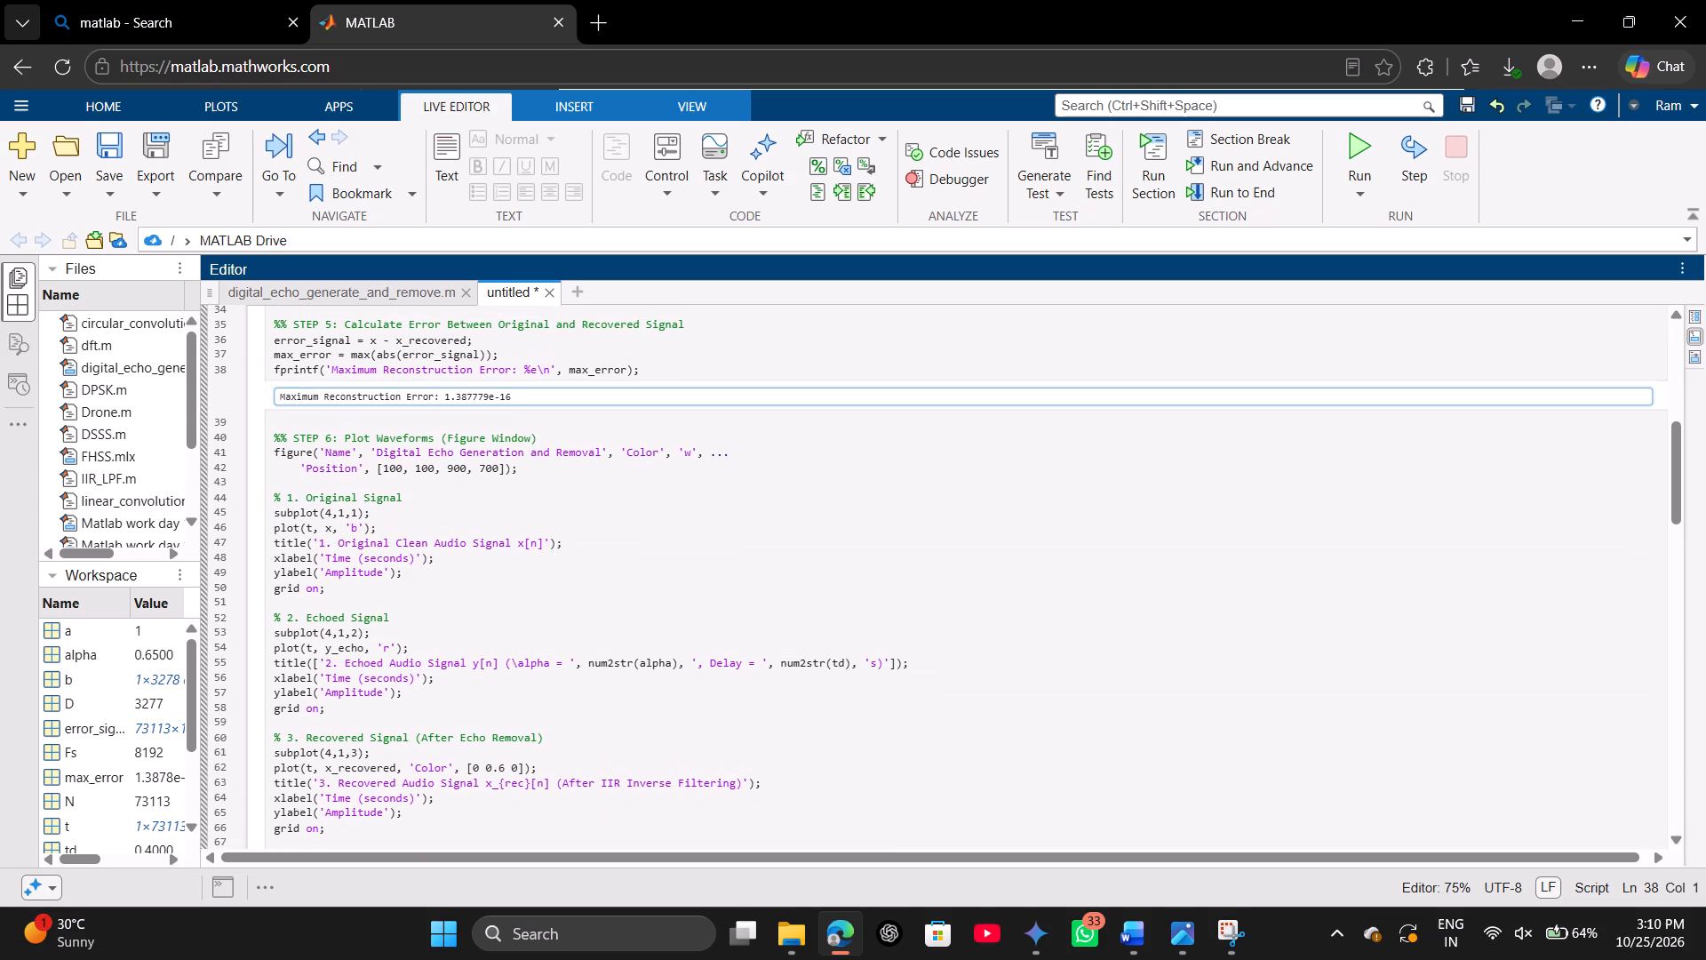
pyautogui.scroll(1, 762, 513)
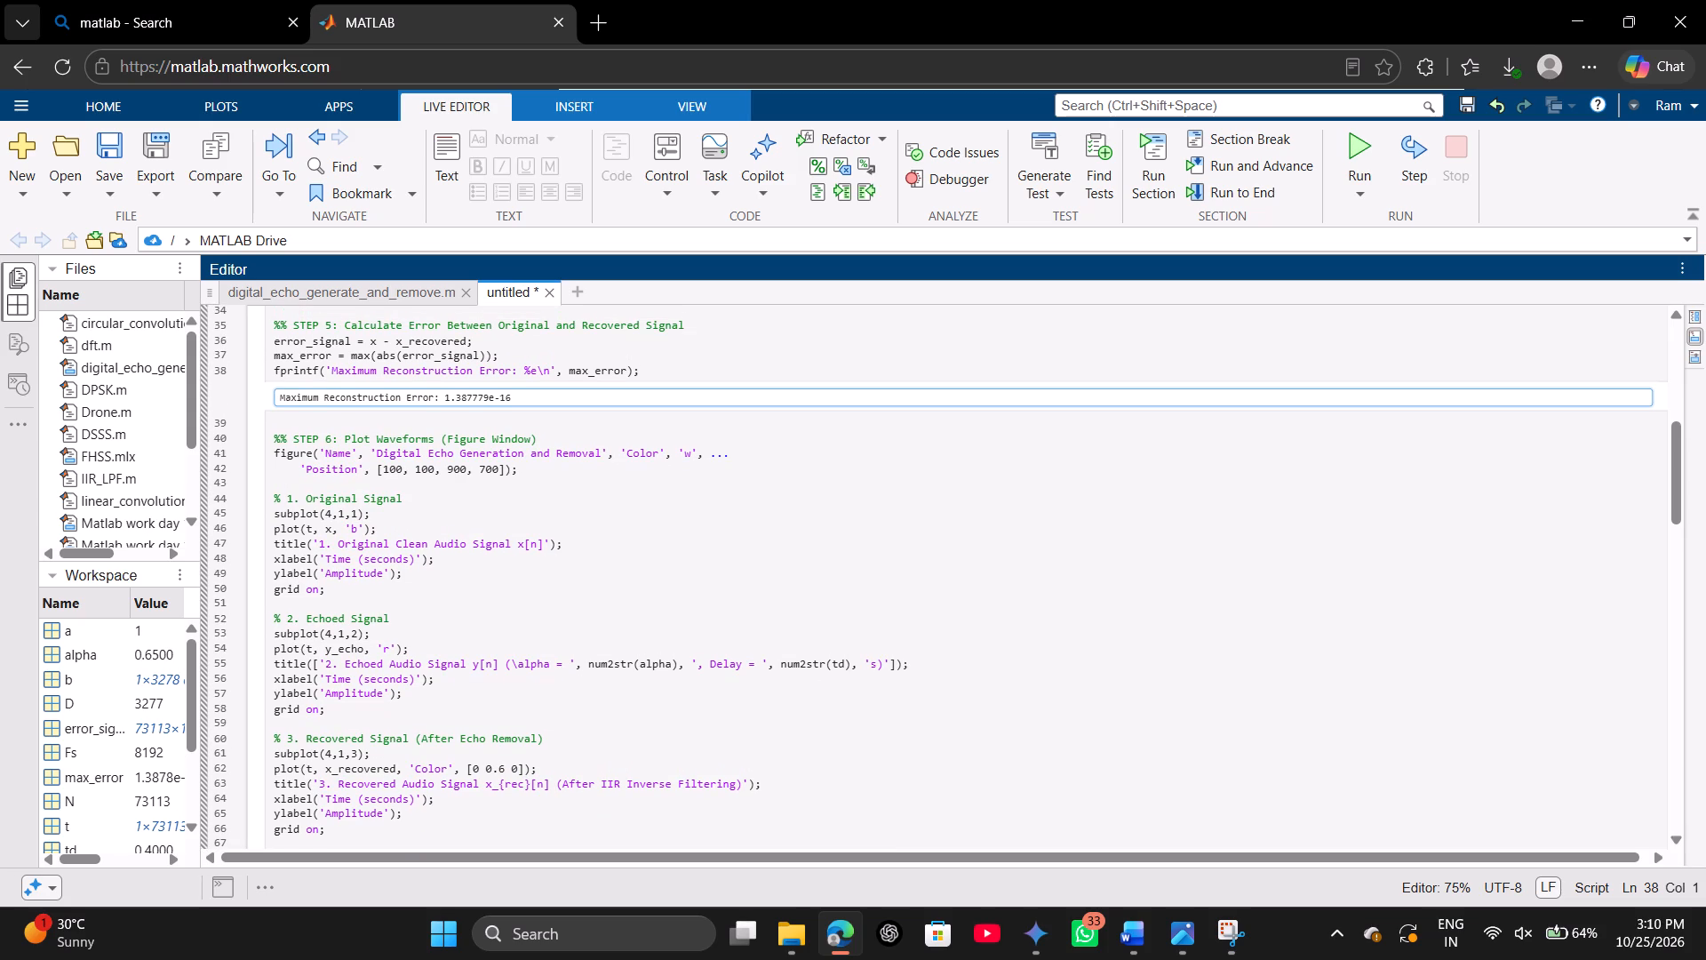
pyautogui.press('shift+super+s')
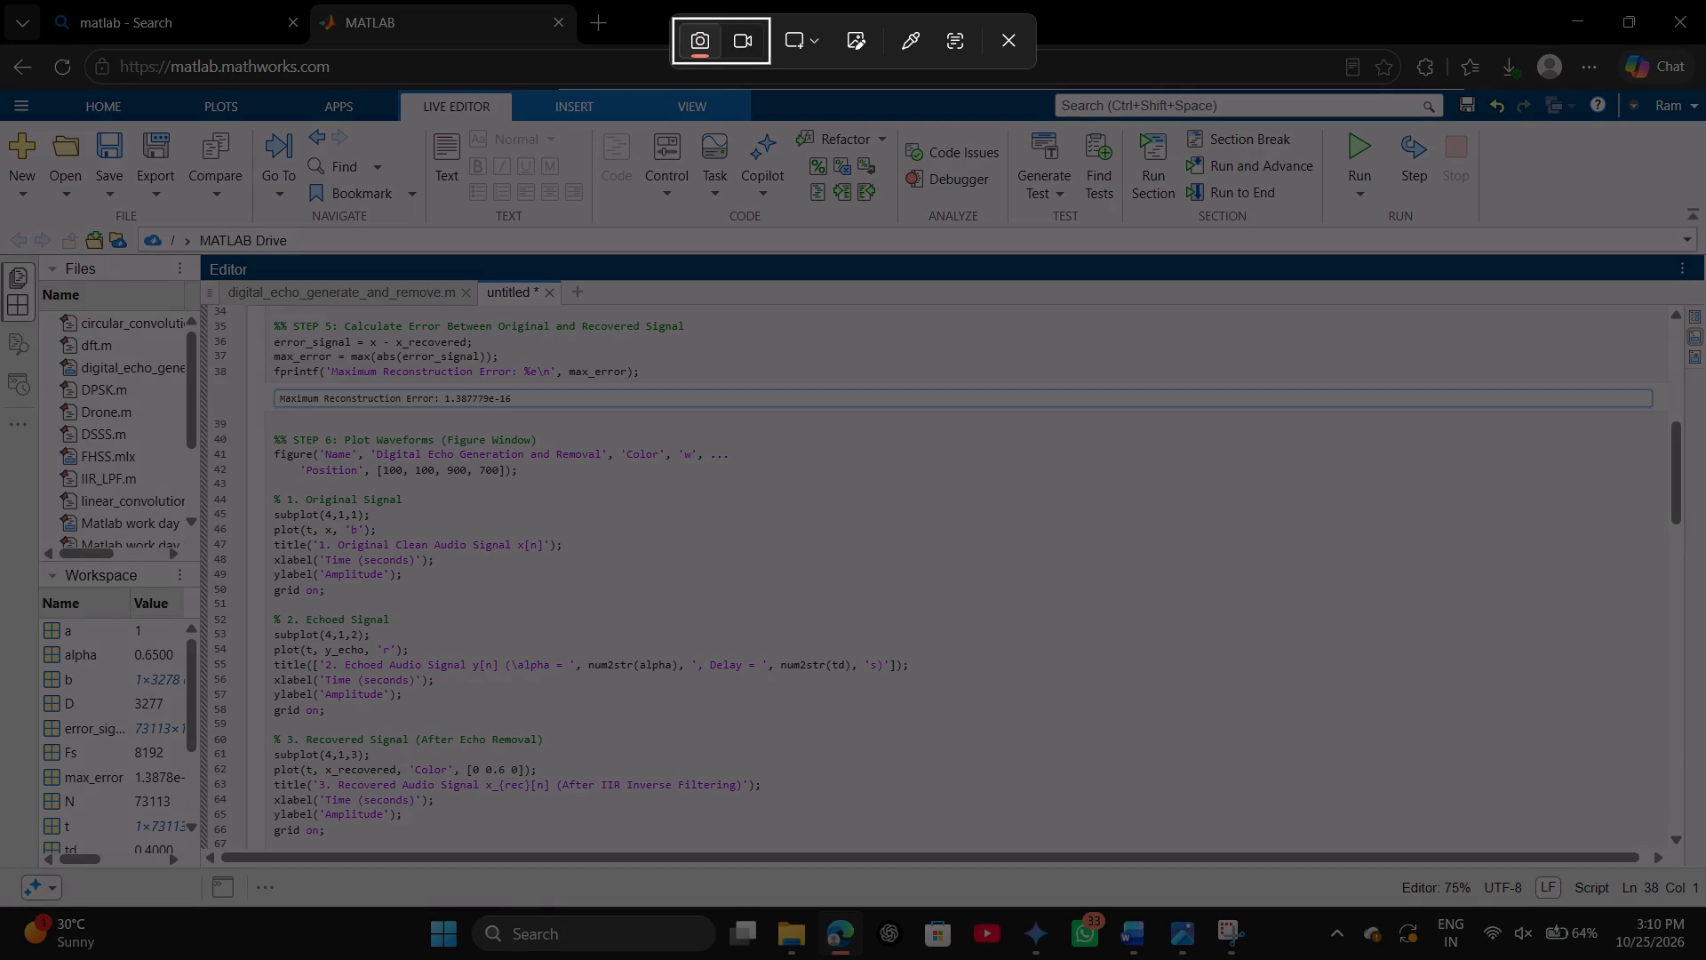
pyautogui.moveTo(267, 321); pyautogui.dragTo(595, 345)
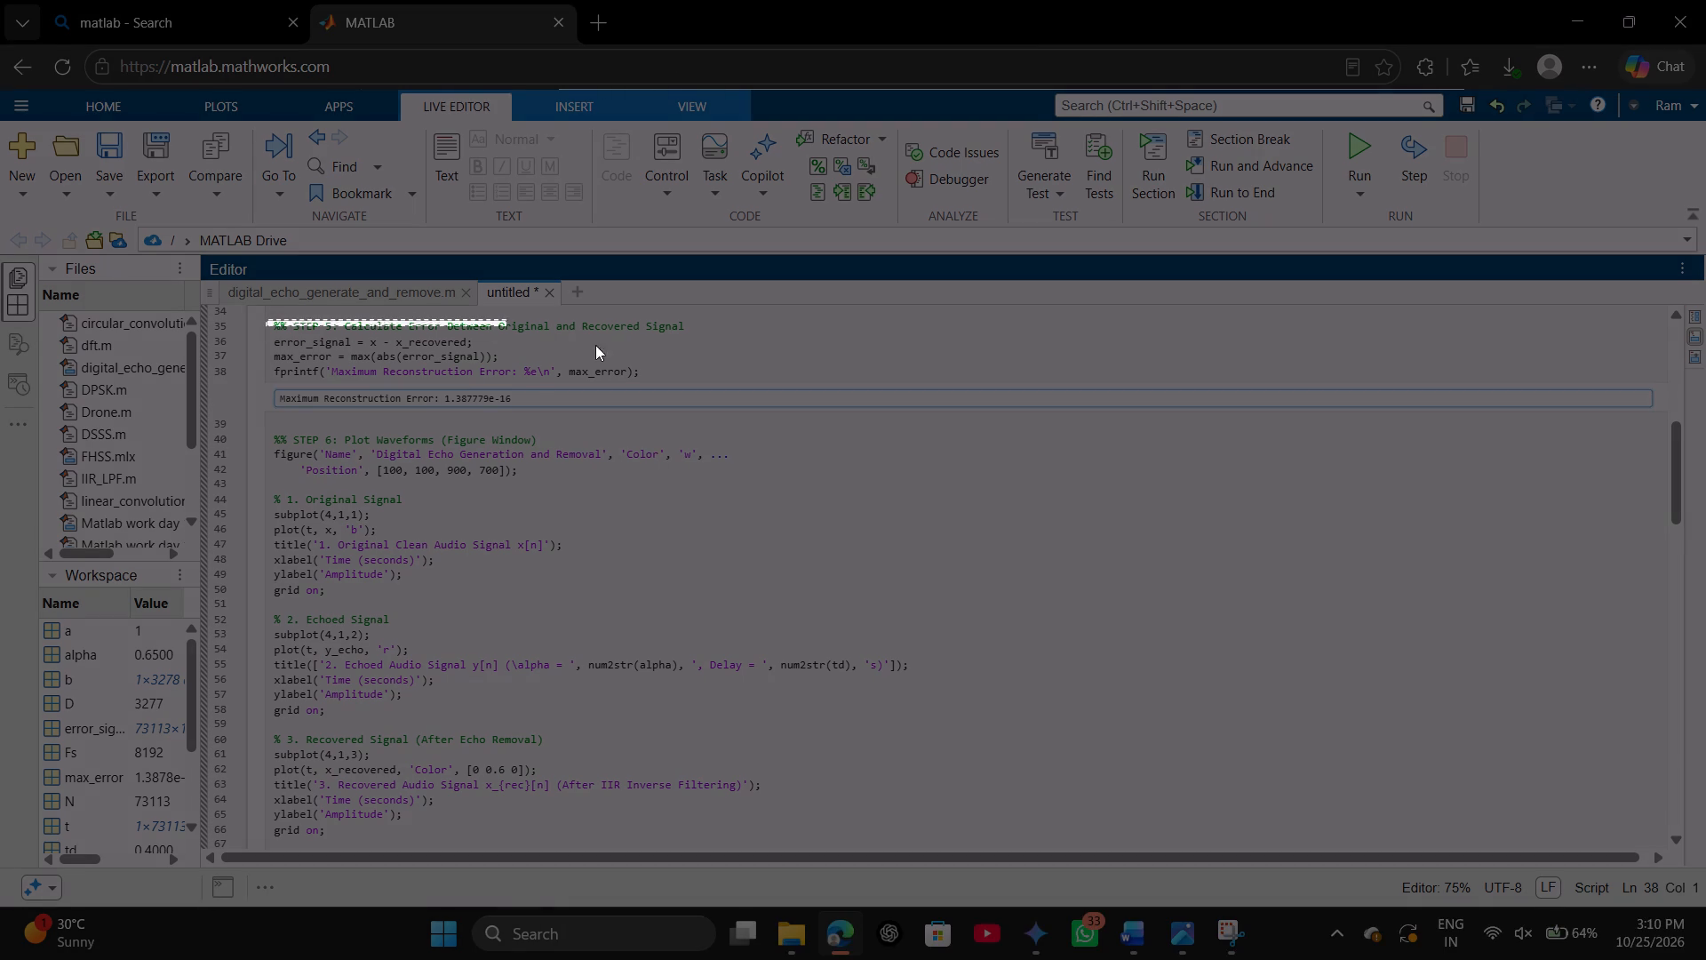
pyautogui.moveTo(595, 345); pyautogui.dragTo(937, 834)
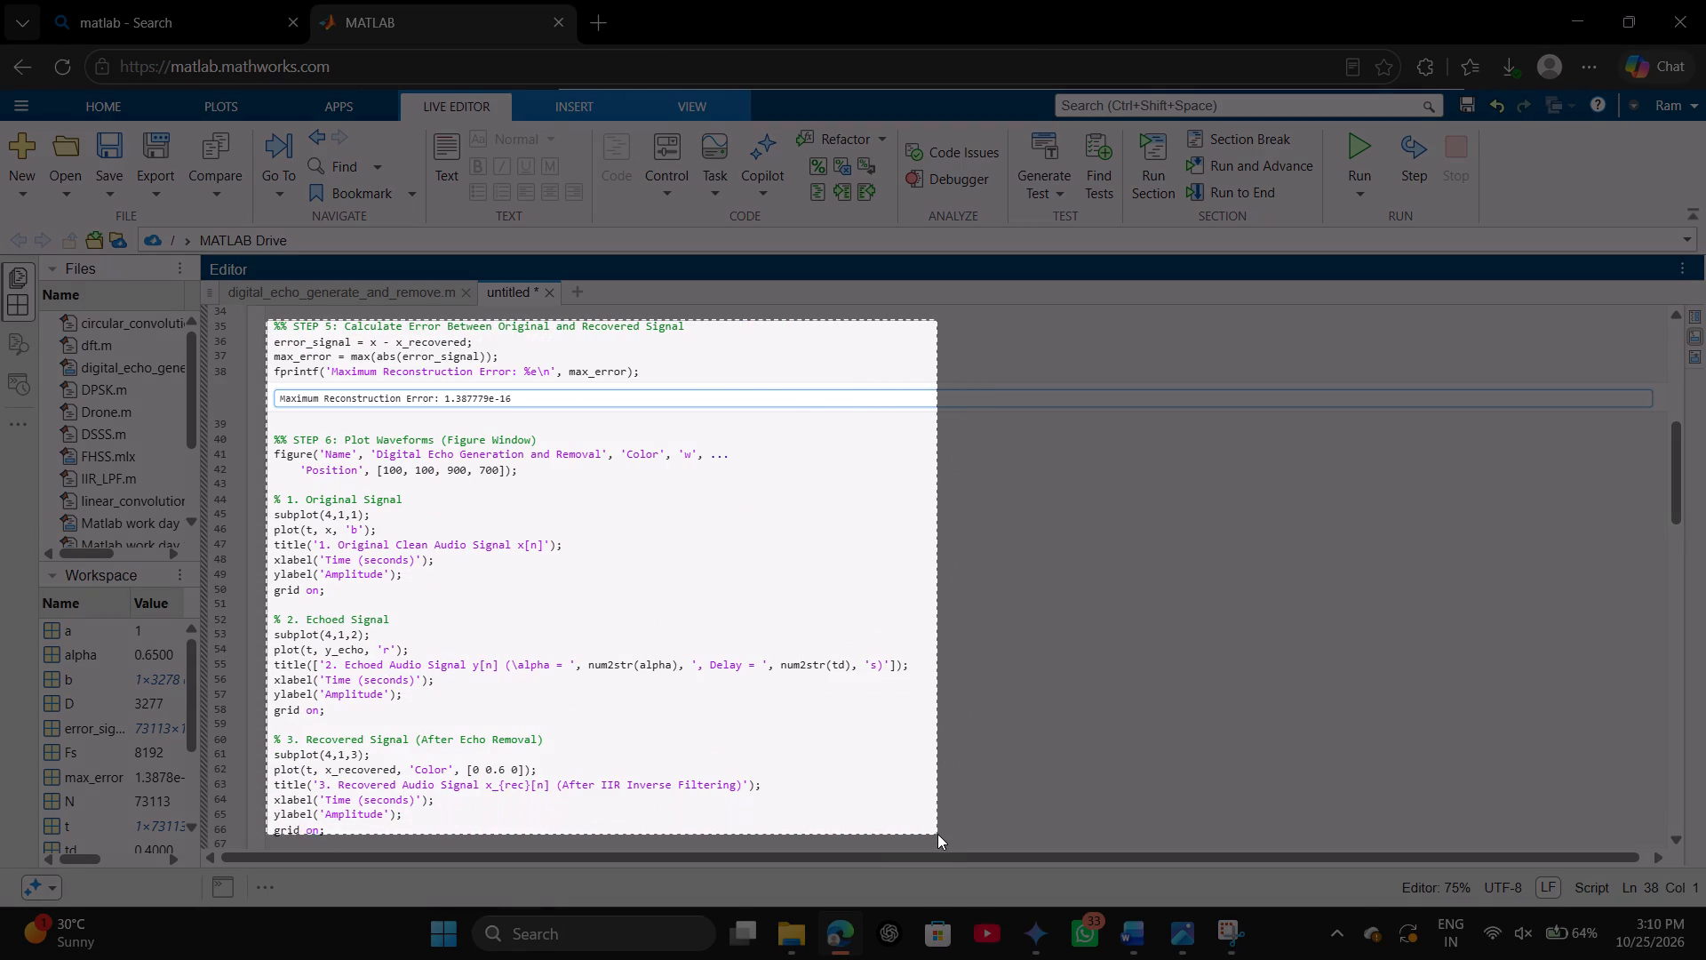
pyautogui.moveTo(937, 834); pyautogui.dragTo(958, 849)
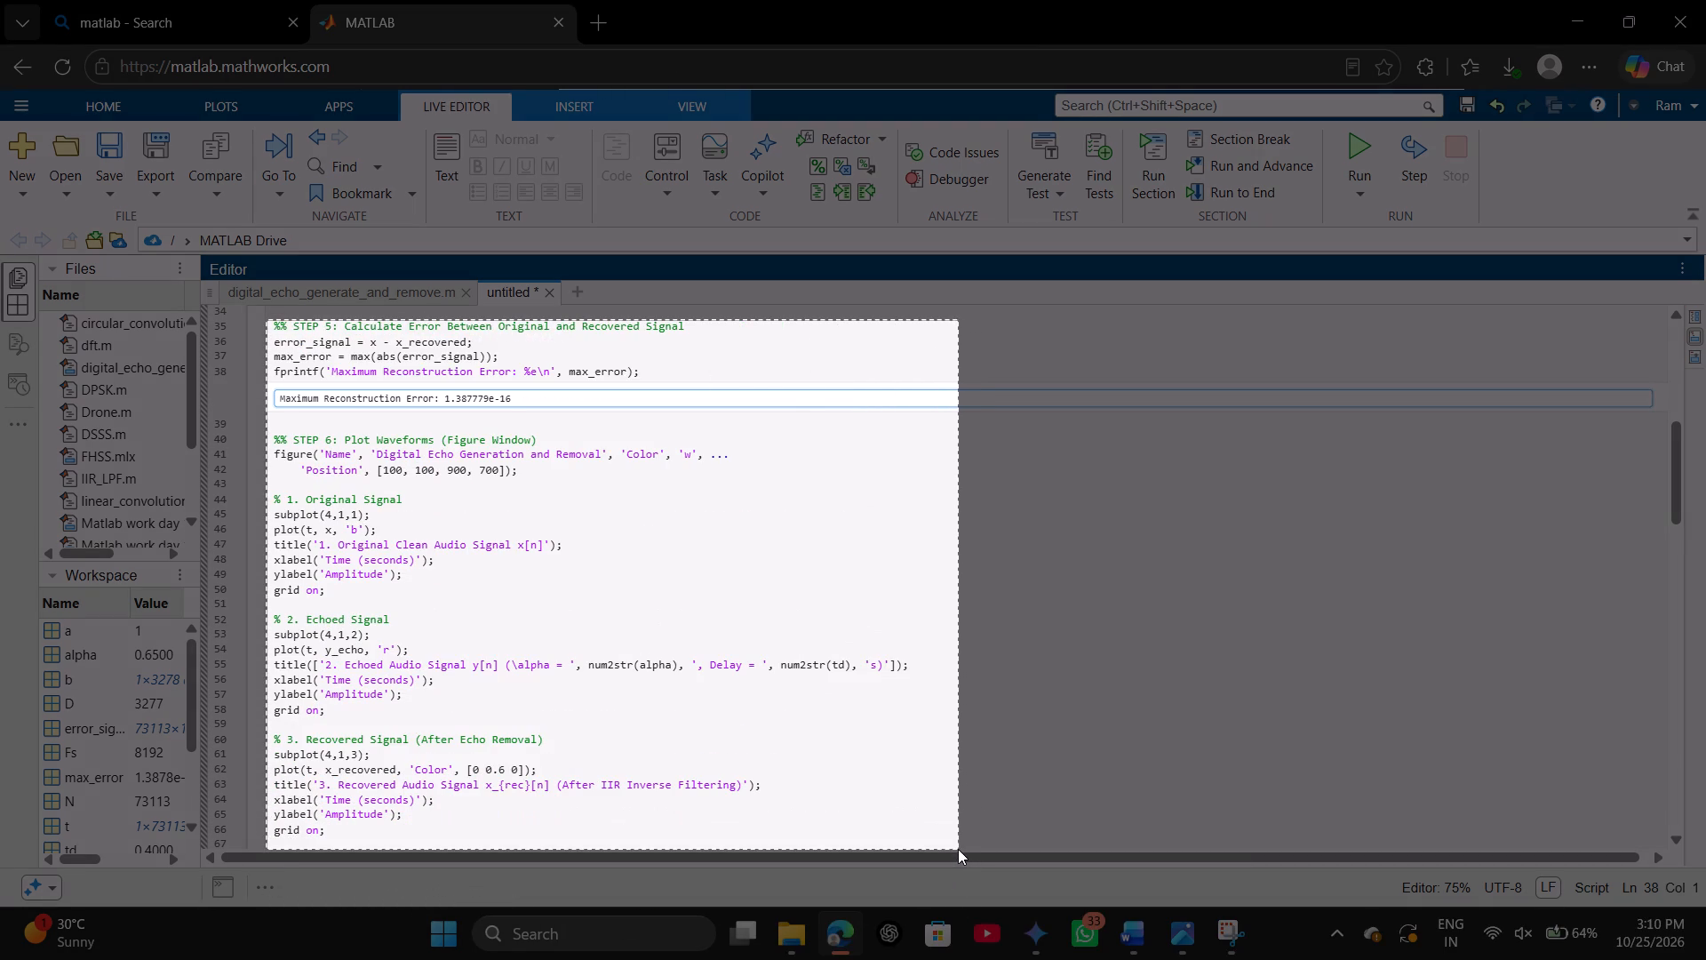
pyautogui.moveTo(958, 849); pyautogui.dragTo(935, 844)
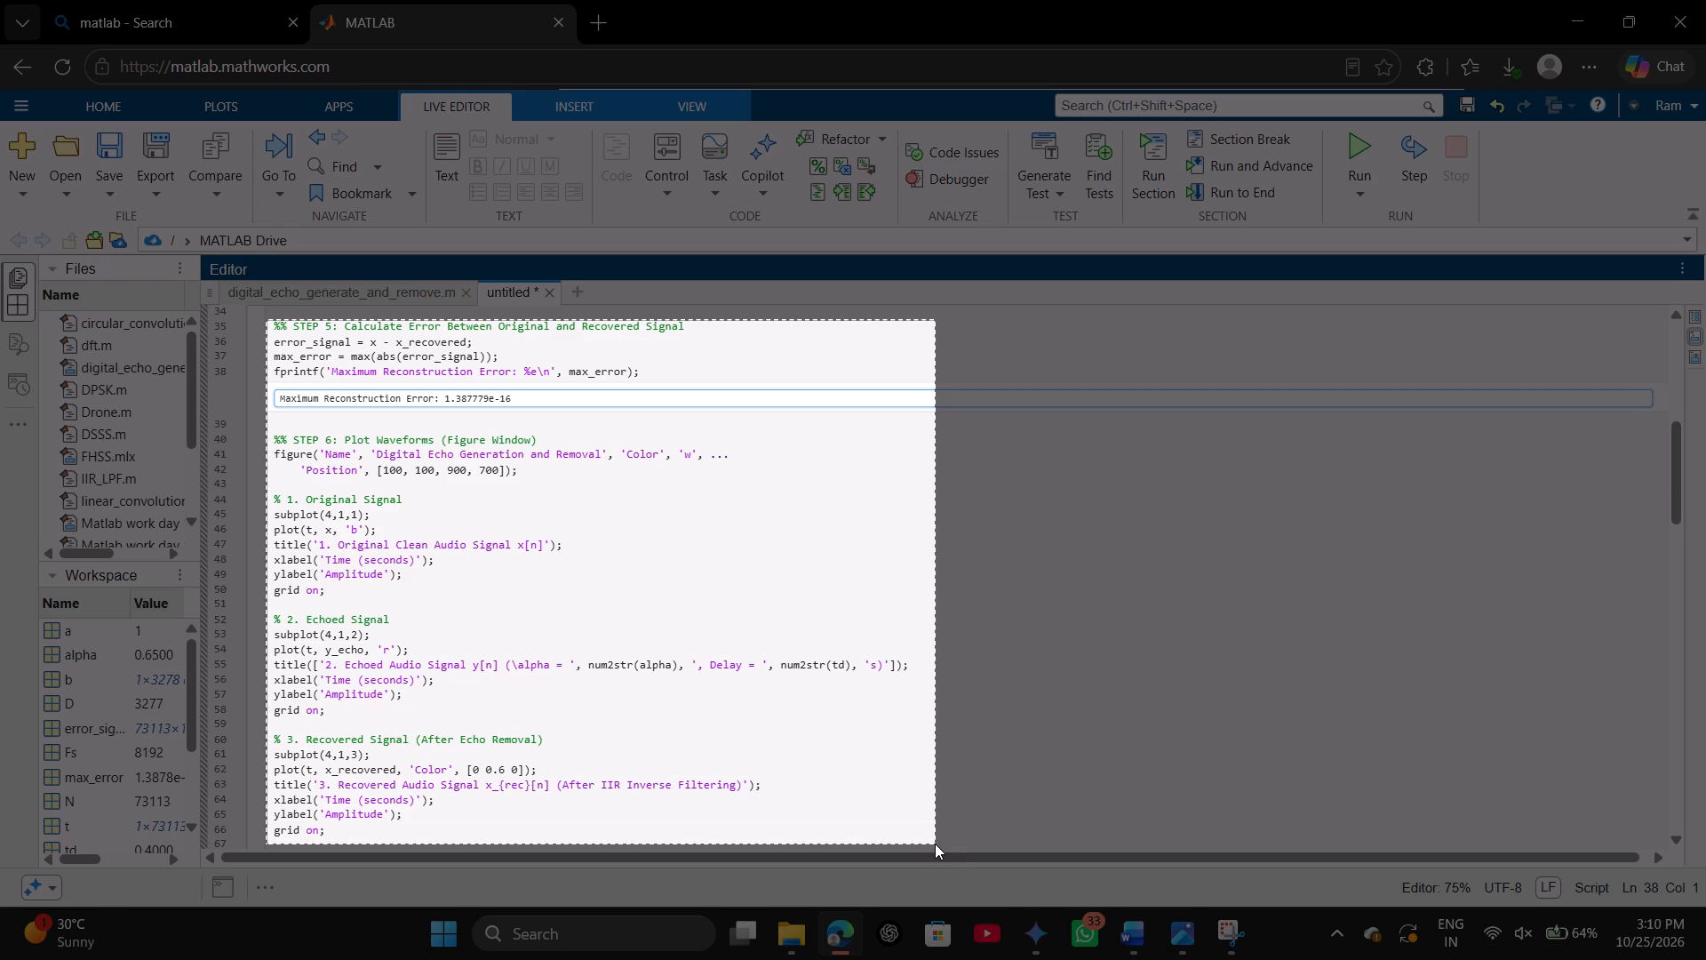
pyautogui.moveTo(935, 844); pyautogui.dragTo(934, 844)
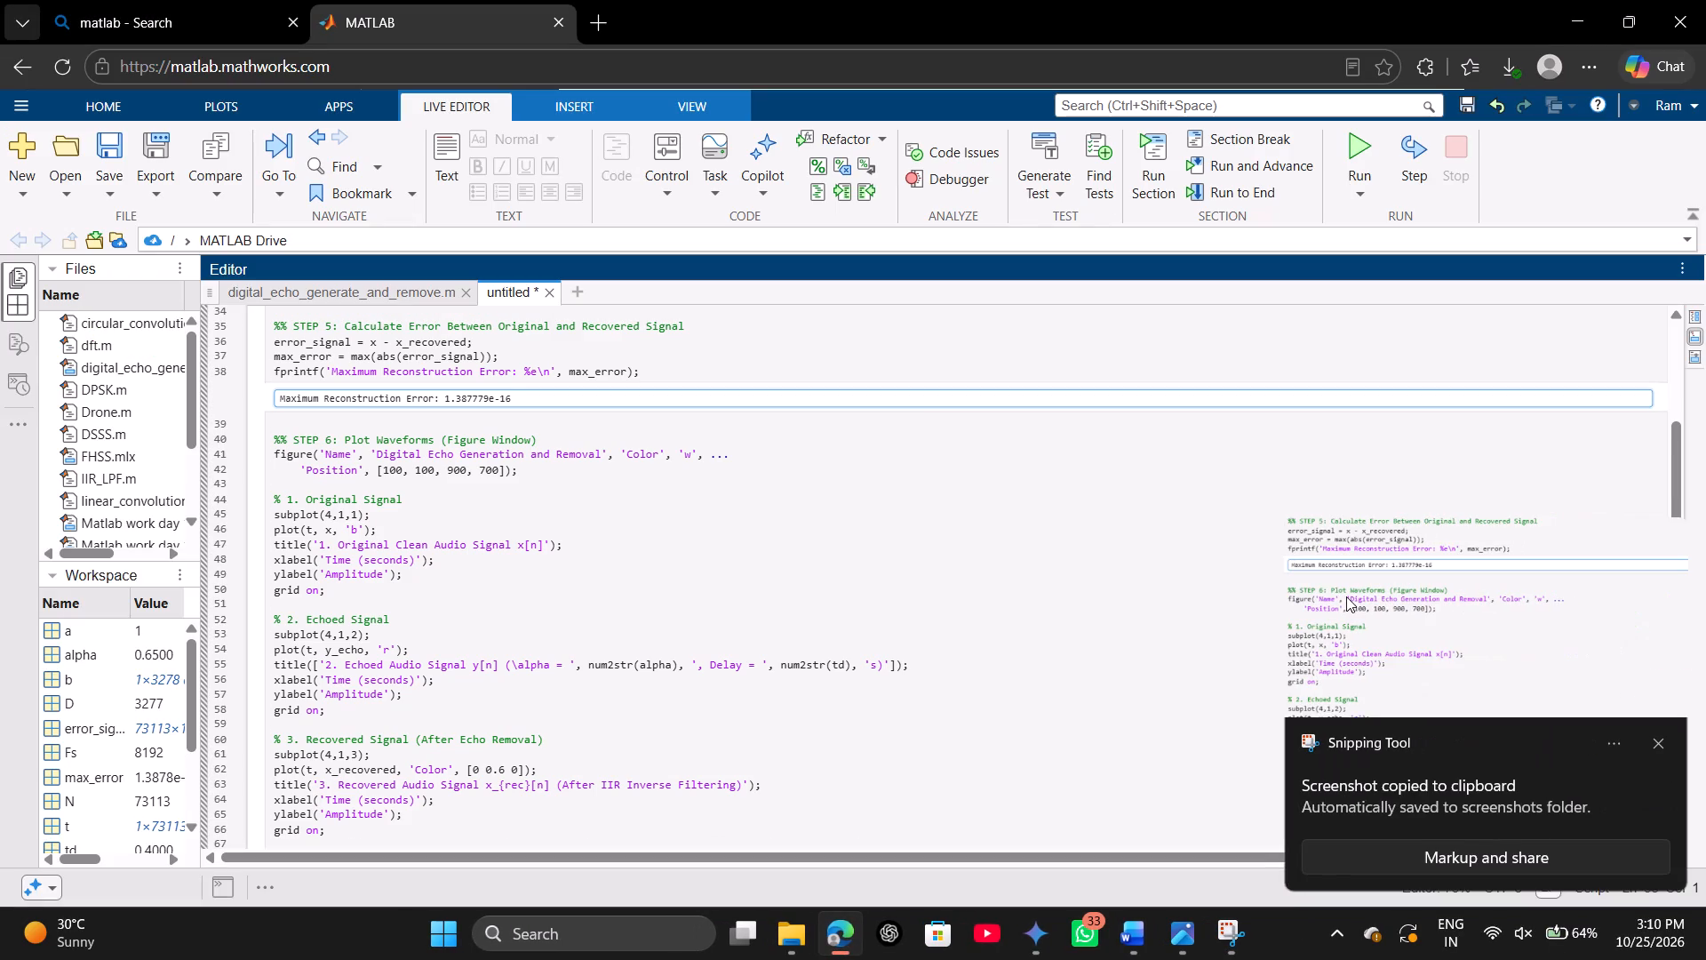
pyautogui.click(1346, 596)
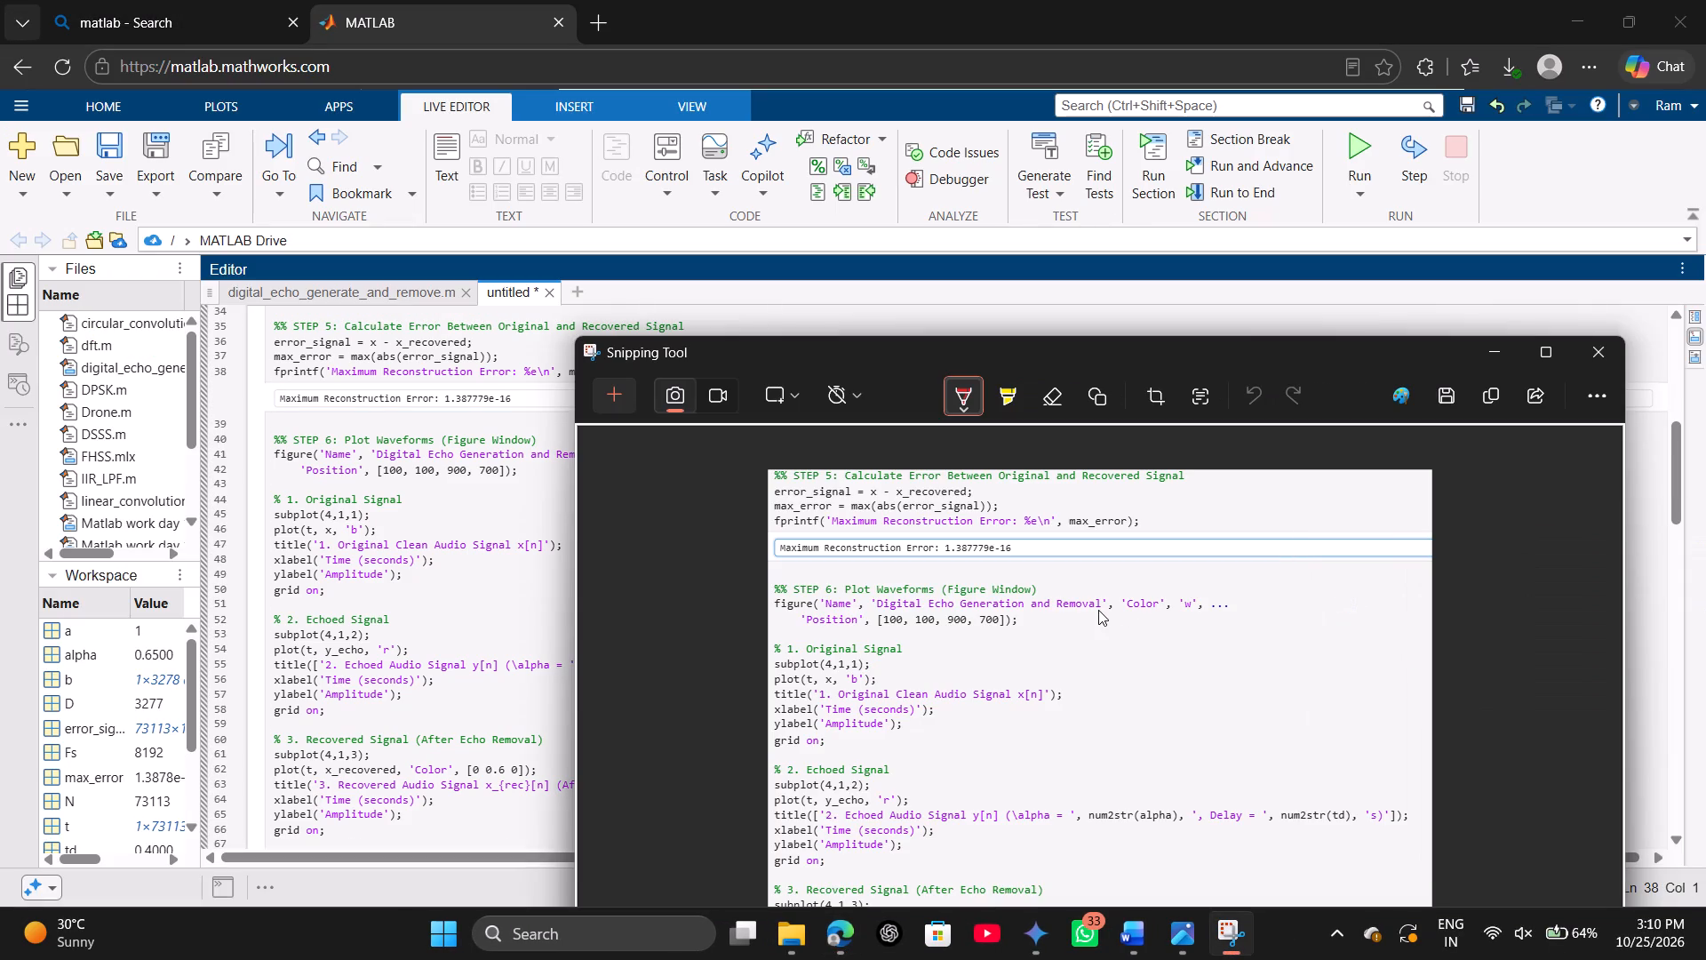
pyautogui.hotkey('ctrl', 'c')
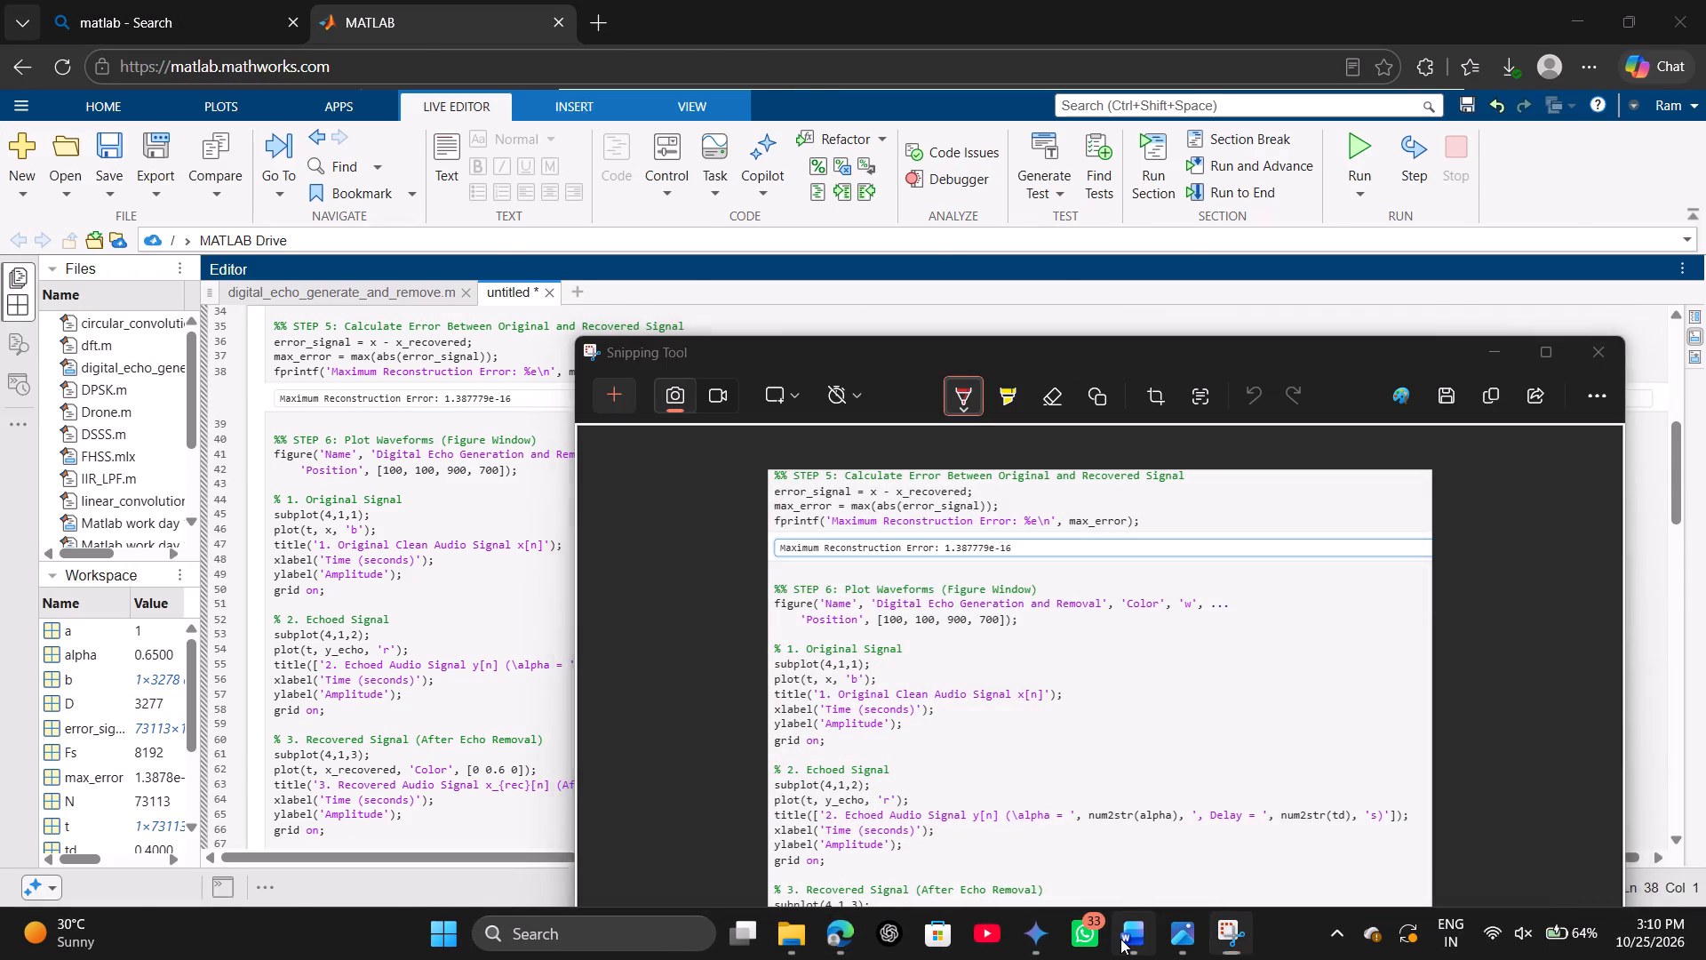
# Paste the captured Step 5 and Step 6 script image into the Word report after the Step 1 to 4 script picture.
pyautogui.click(1120, 939)
pyautogui.hotkey('ctrl', 'v')
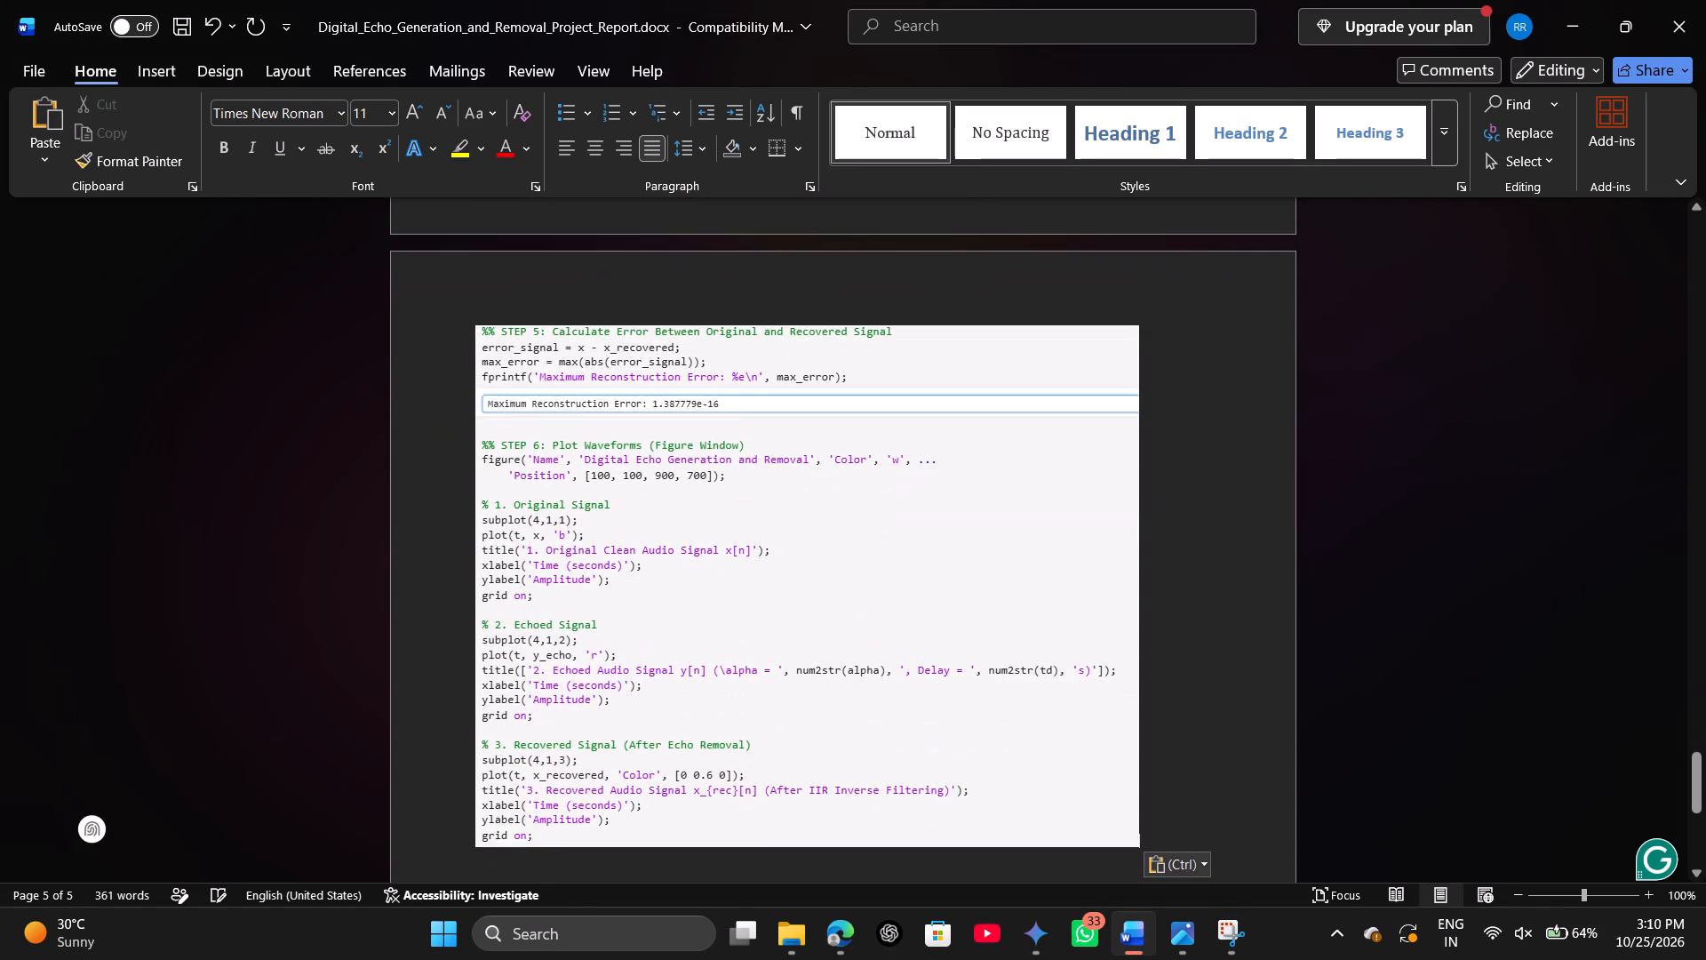
# Make the pasted Step 5 and Step 6 script picture slightly narrower and shorter.
pyautogui.scroll(6, 833, 681)
pyautogui.scroll(-3, 833, 681)
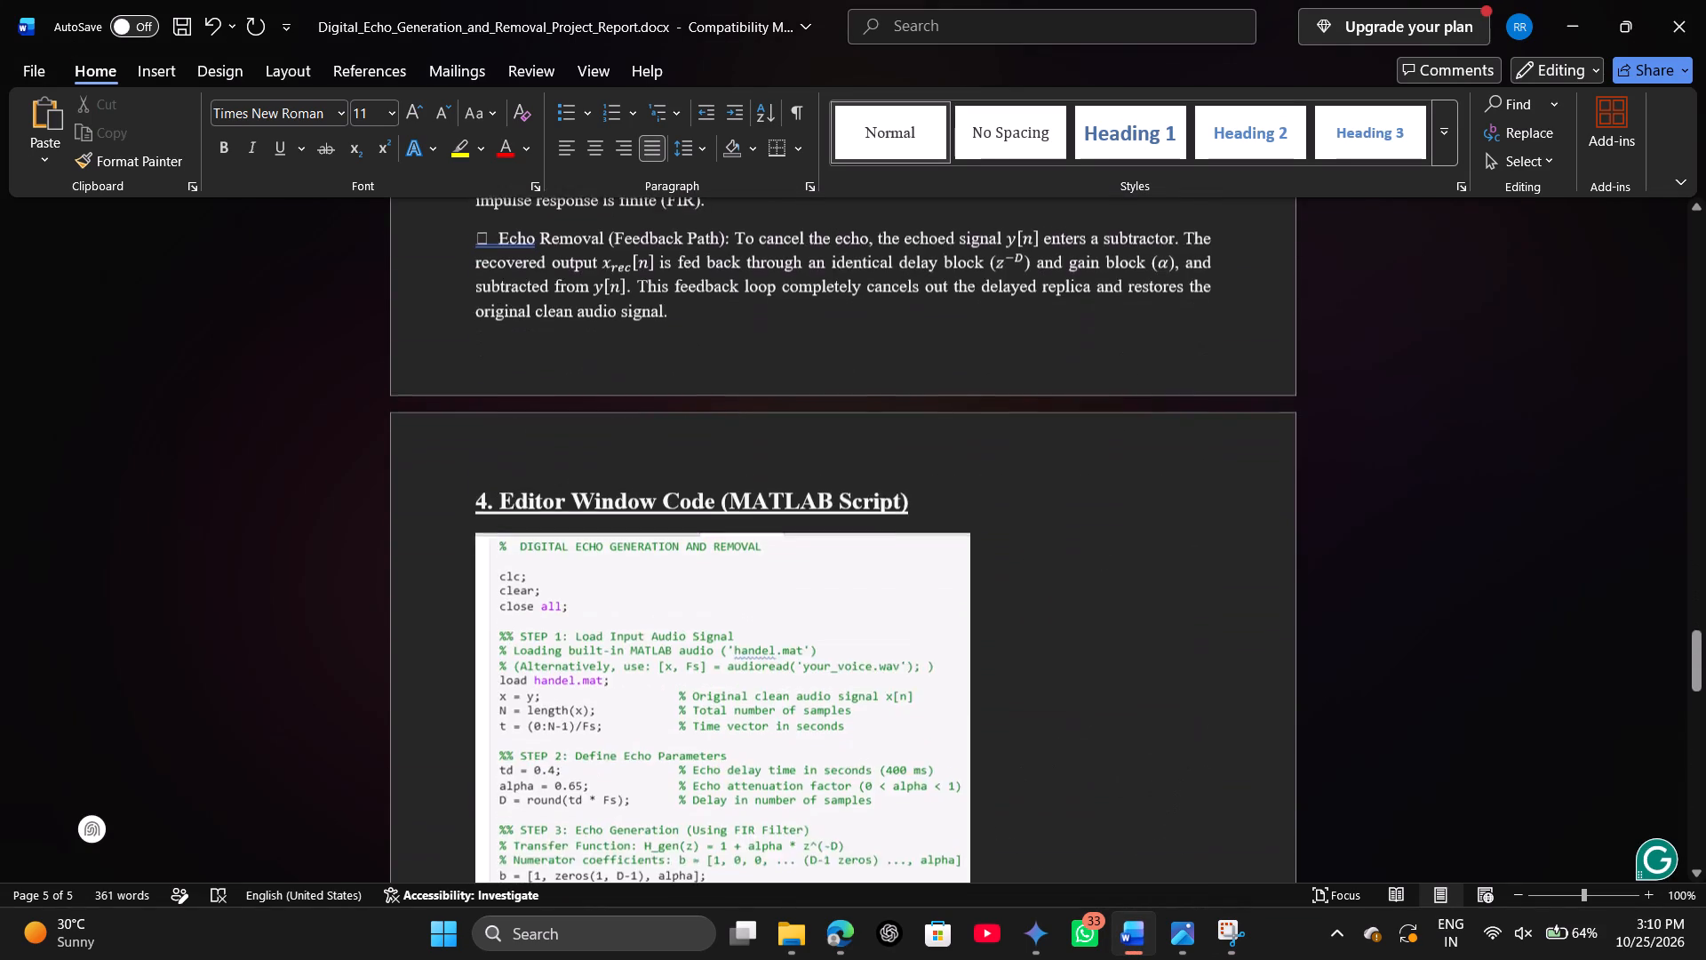
pyautogui.scroll(-5, 833, 681)
pyautogui.click(833, 681)
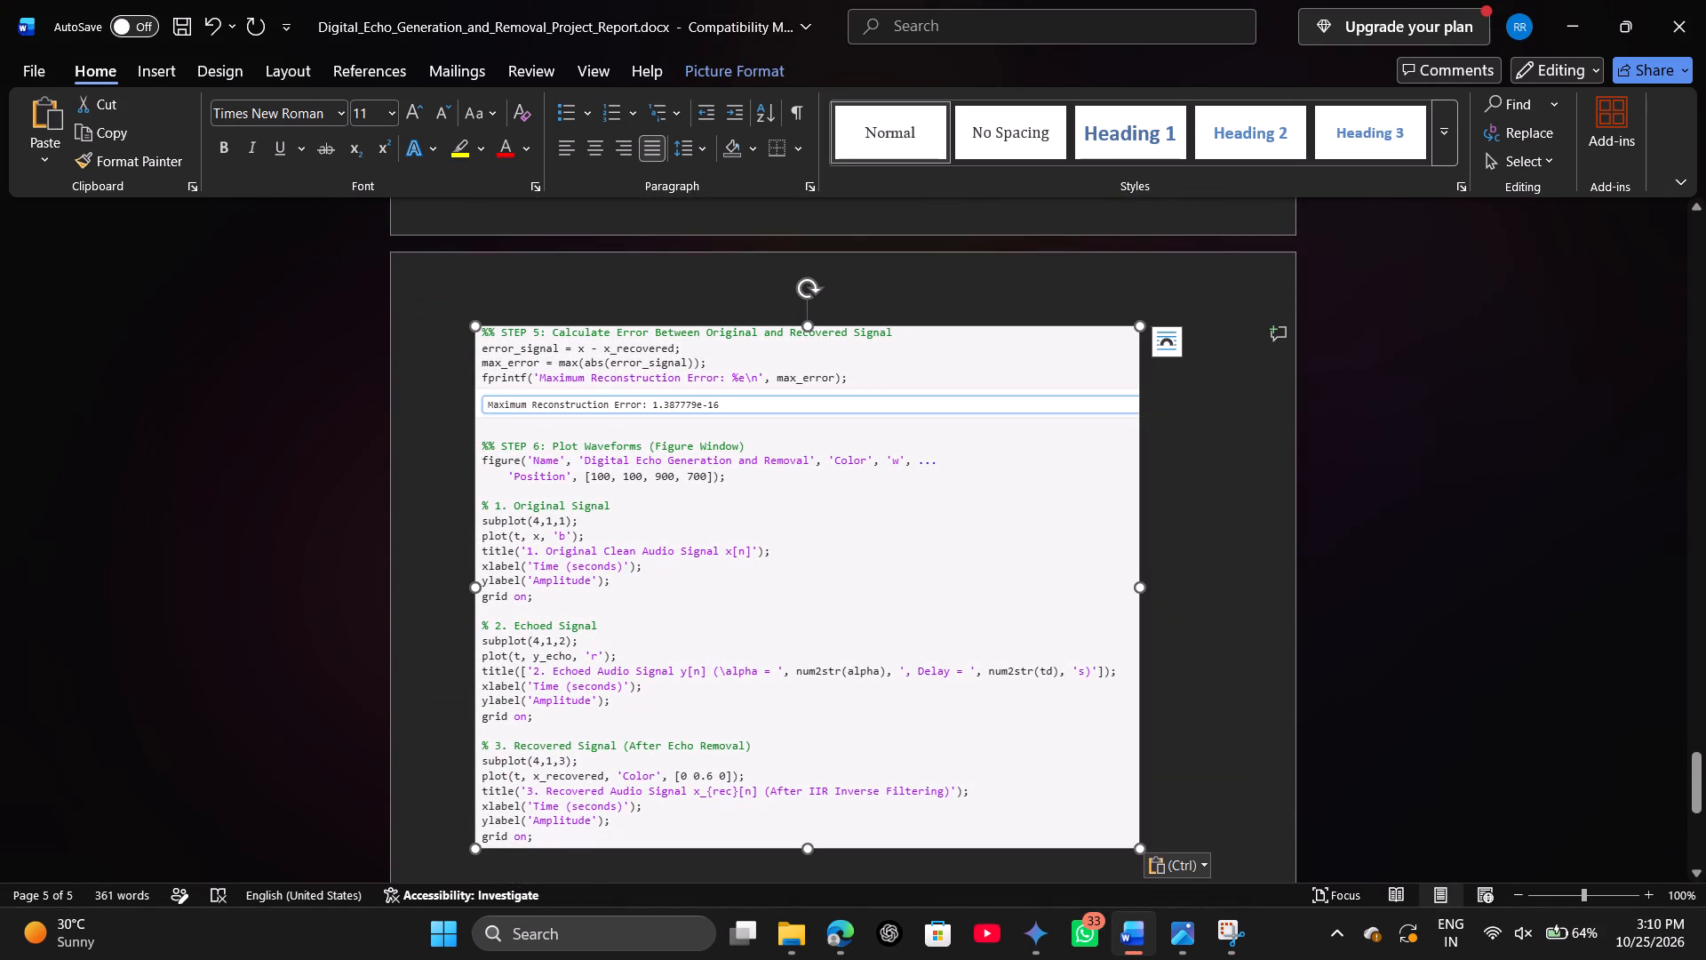
pyautogui.moveTo(1140, 582); pyautogui.dragTo(1086, 583)
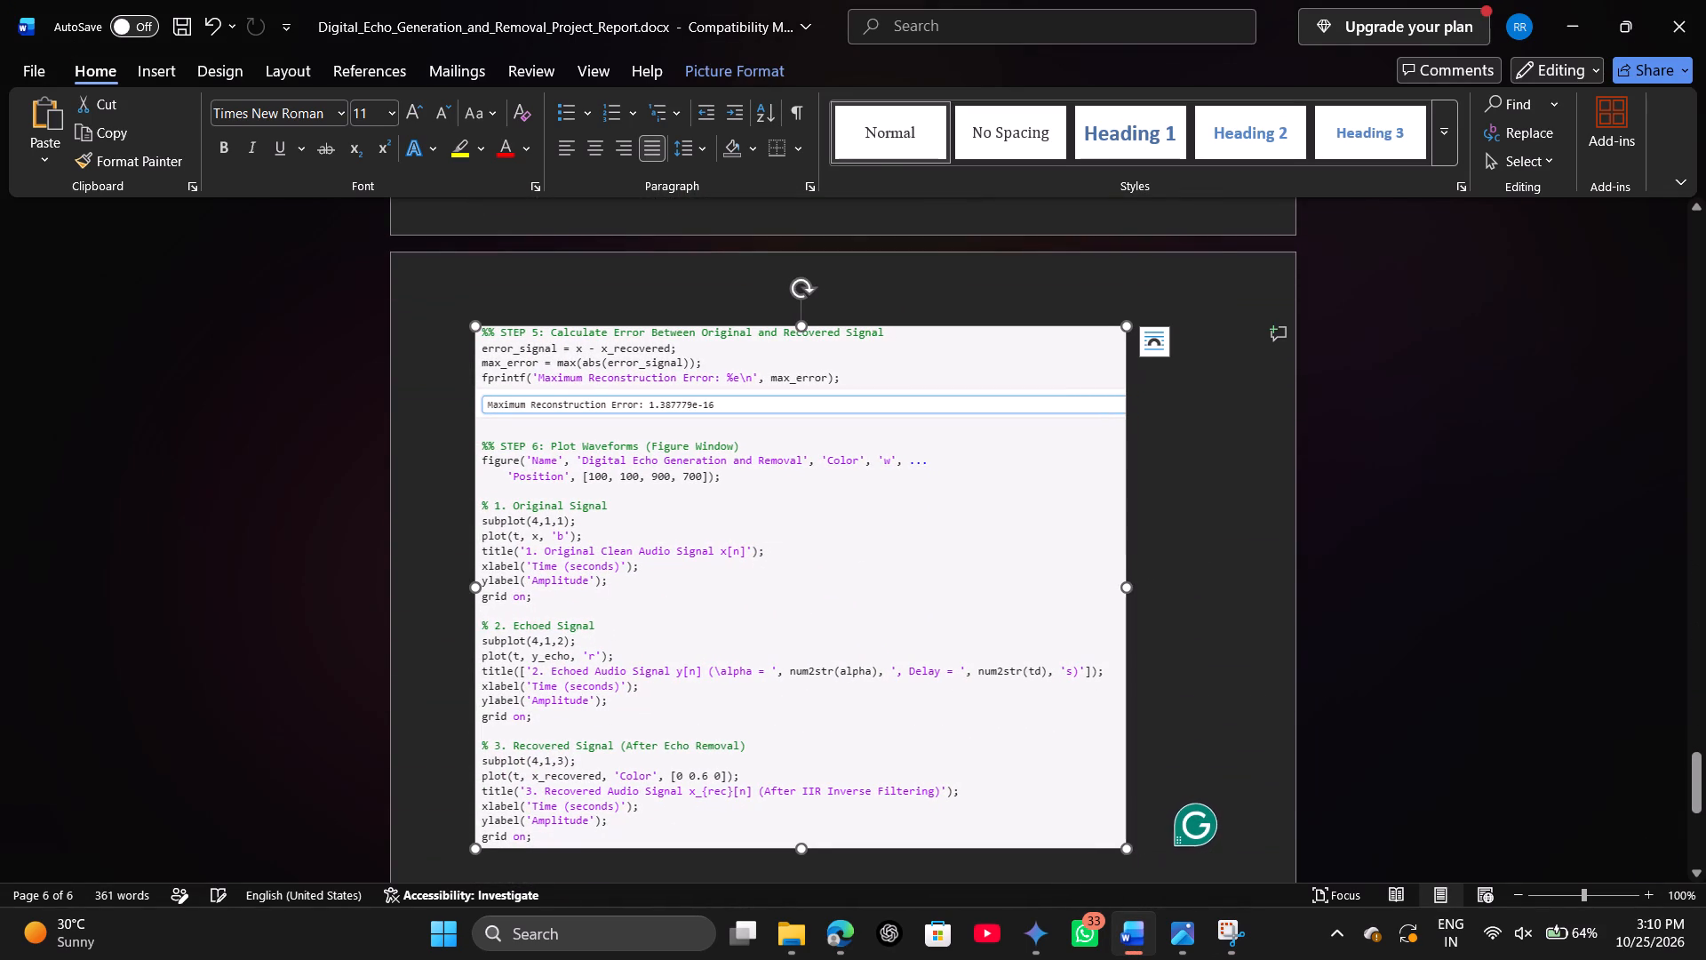
pyautogui.moveTo(805, 844); pyautogui.dragTo(804, 758)
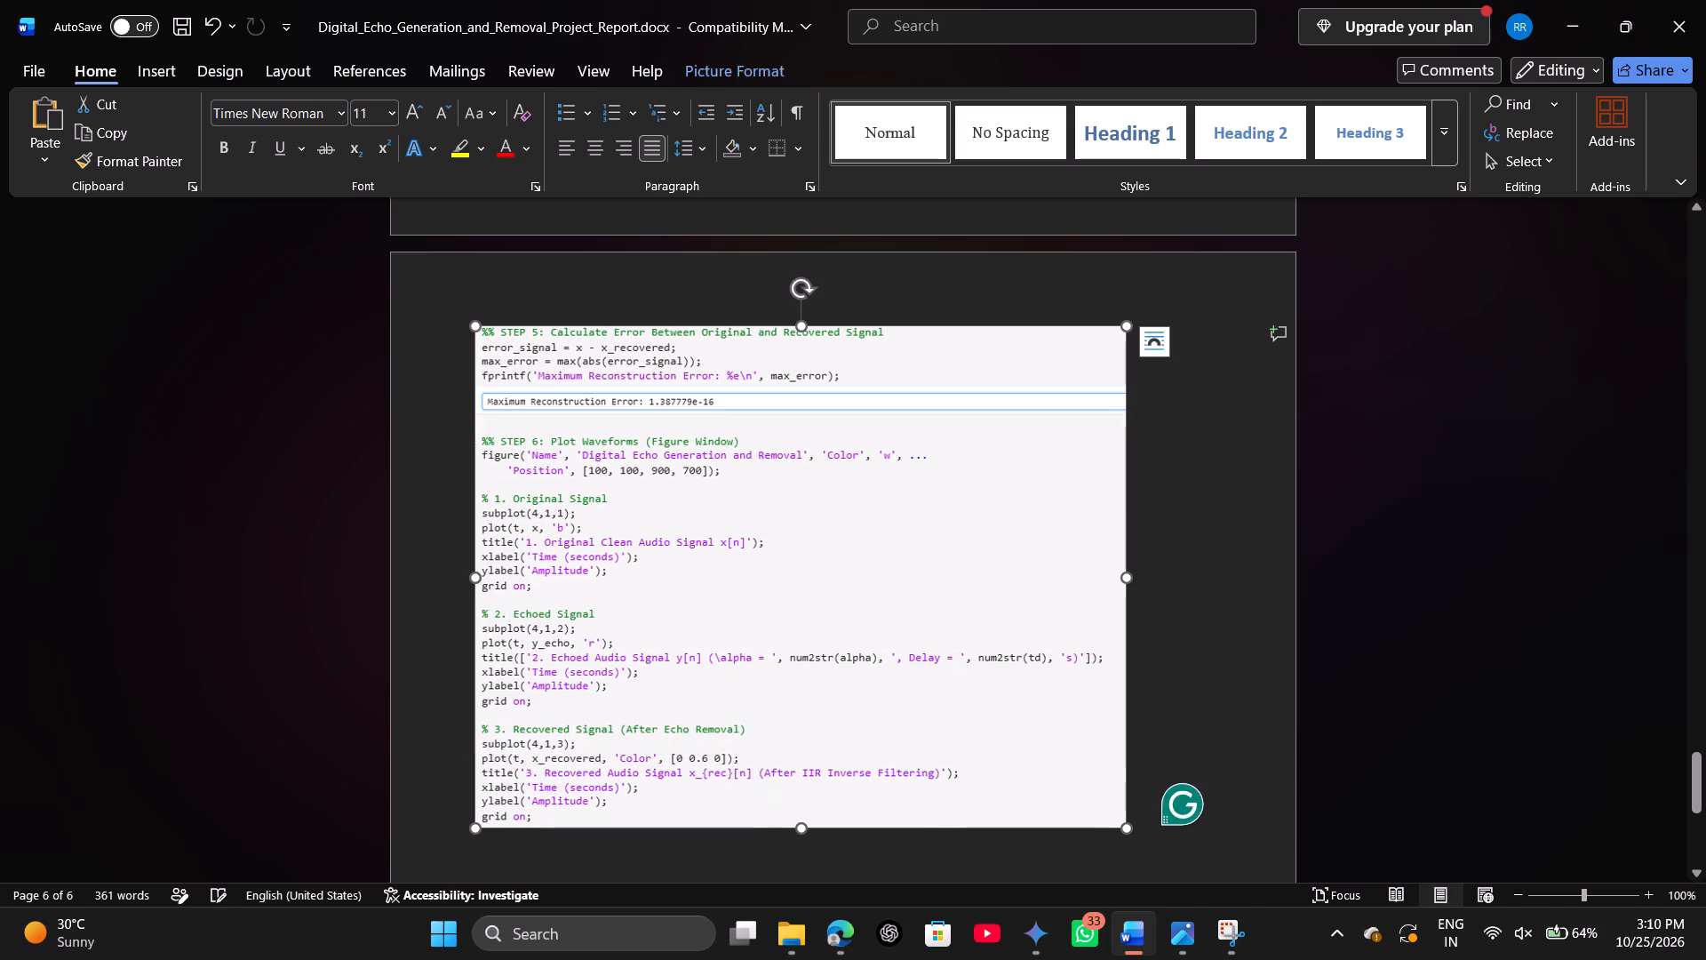
# Shorten the first script picture under "4. Editor Window Code (MATLAB Script)" slightly, keeping its width.
pyautogui.scroll(3, 825, 462)
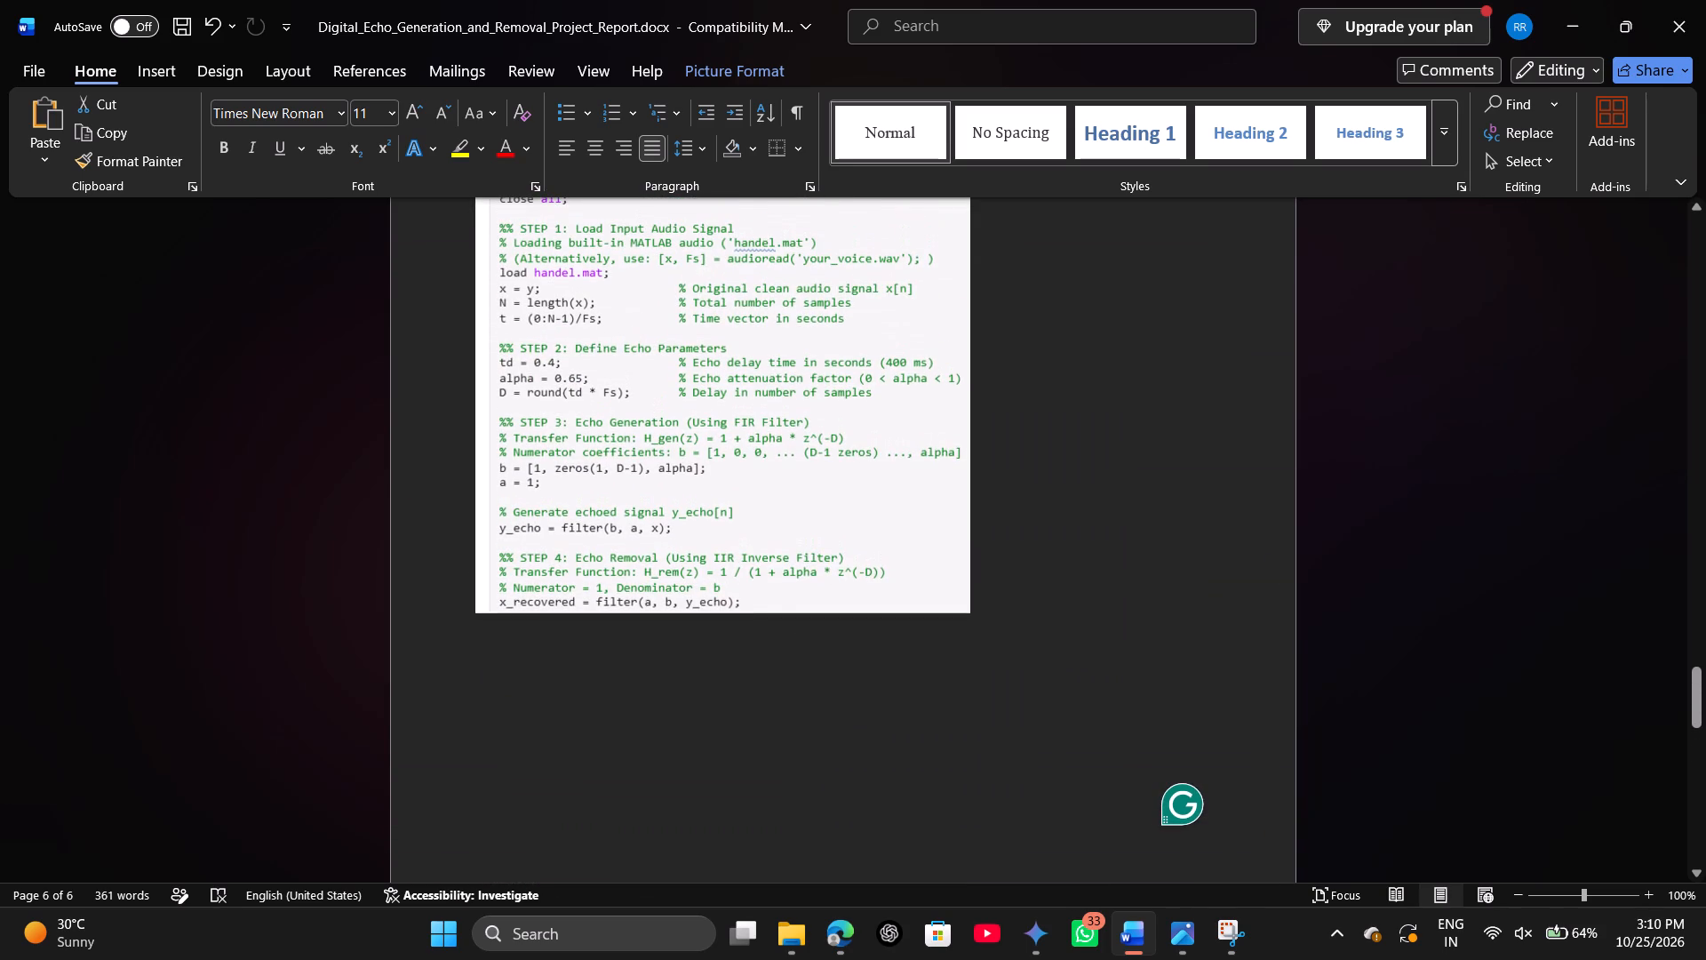
pyautogui.click(825, 462)
pyautogui.scroll(1, 825, 462)
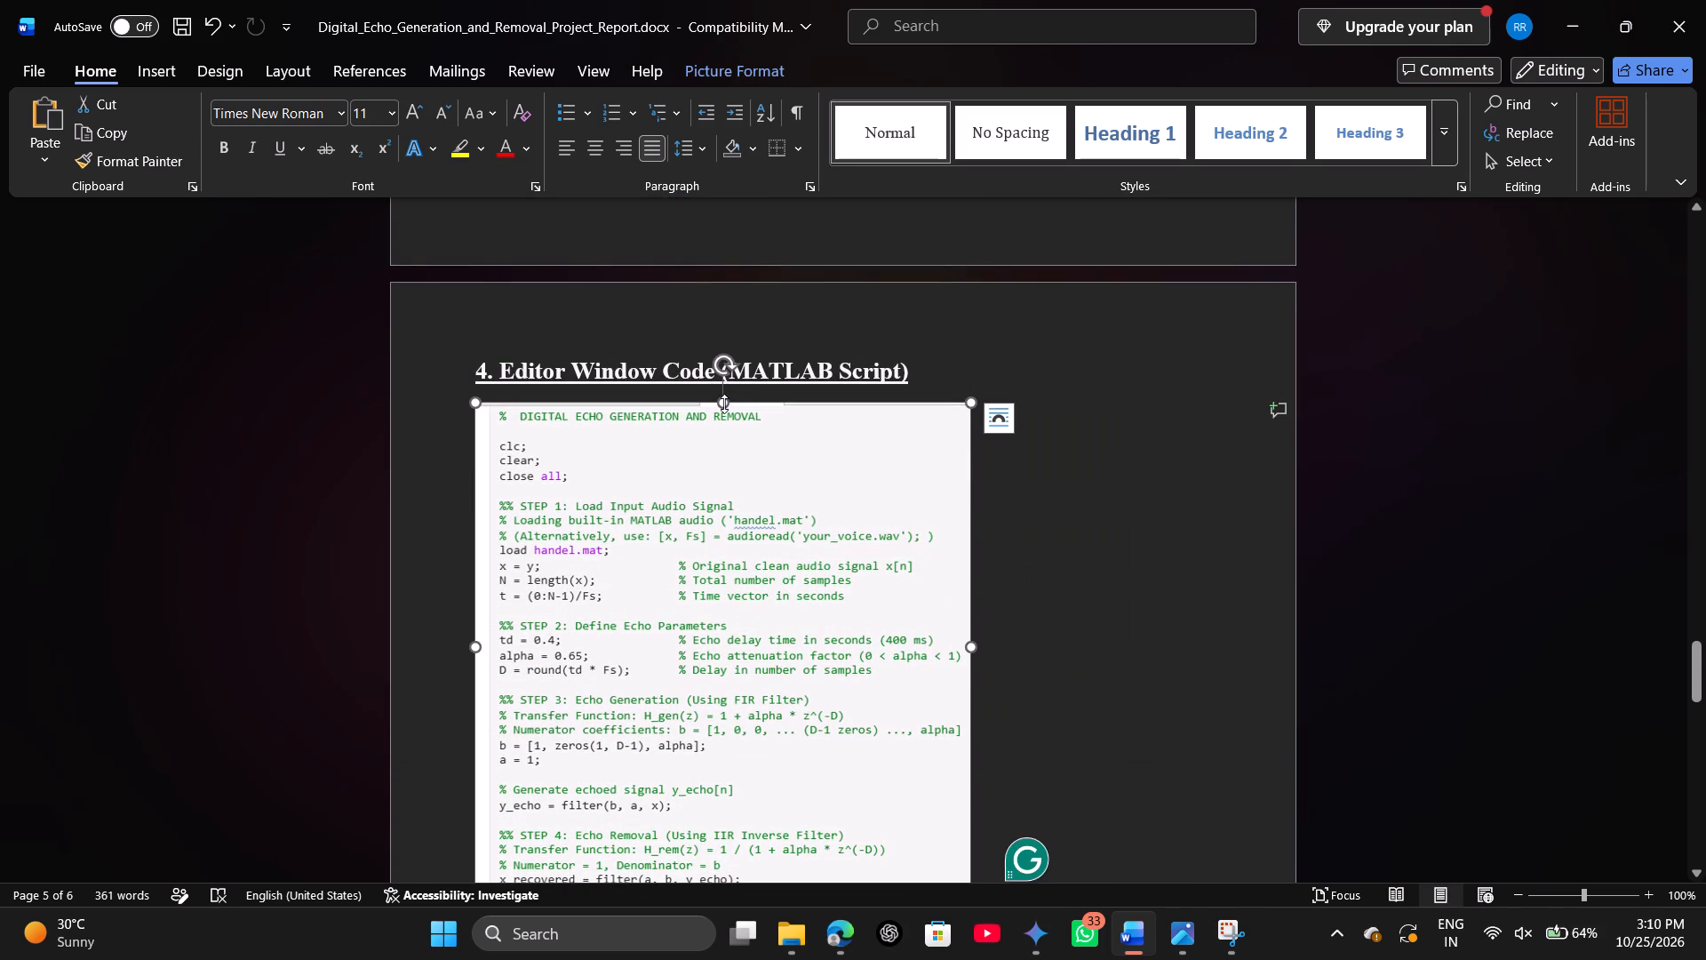
pyautogui.moveTo(723, 404); pyautogui.dragTo(733, 502)
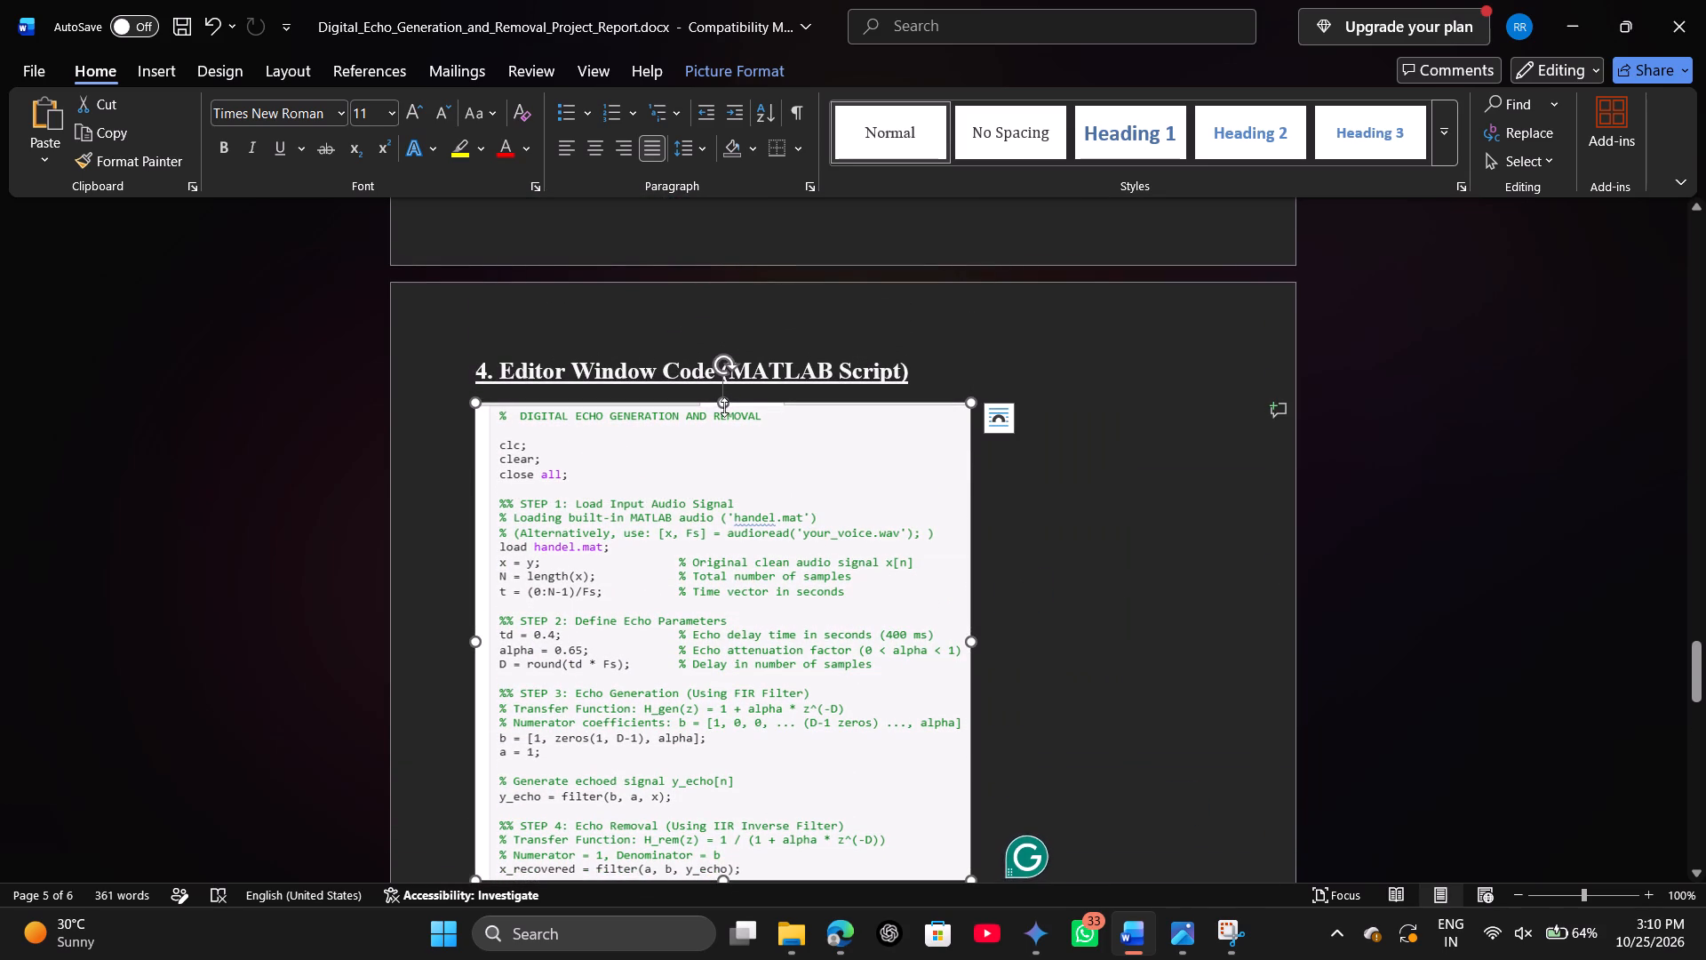
# Shorten the Step 1 to 4 script picture under "4. Editor Window Code (MATLAB Script)" a little more, keeping its width.
pyautogui.moveTo(724, 404); pyautogui.dragTo(735, 444)
pyautogui.scroll(-1, 729, 545)
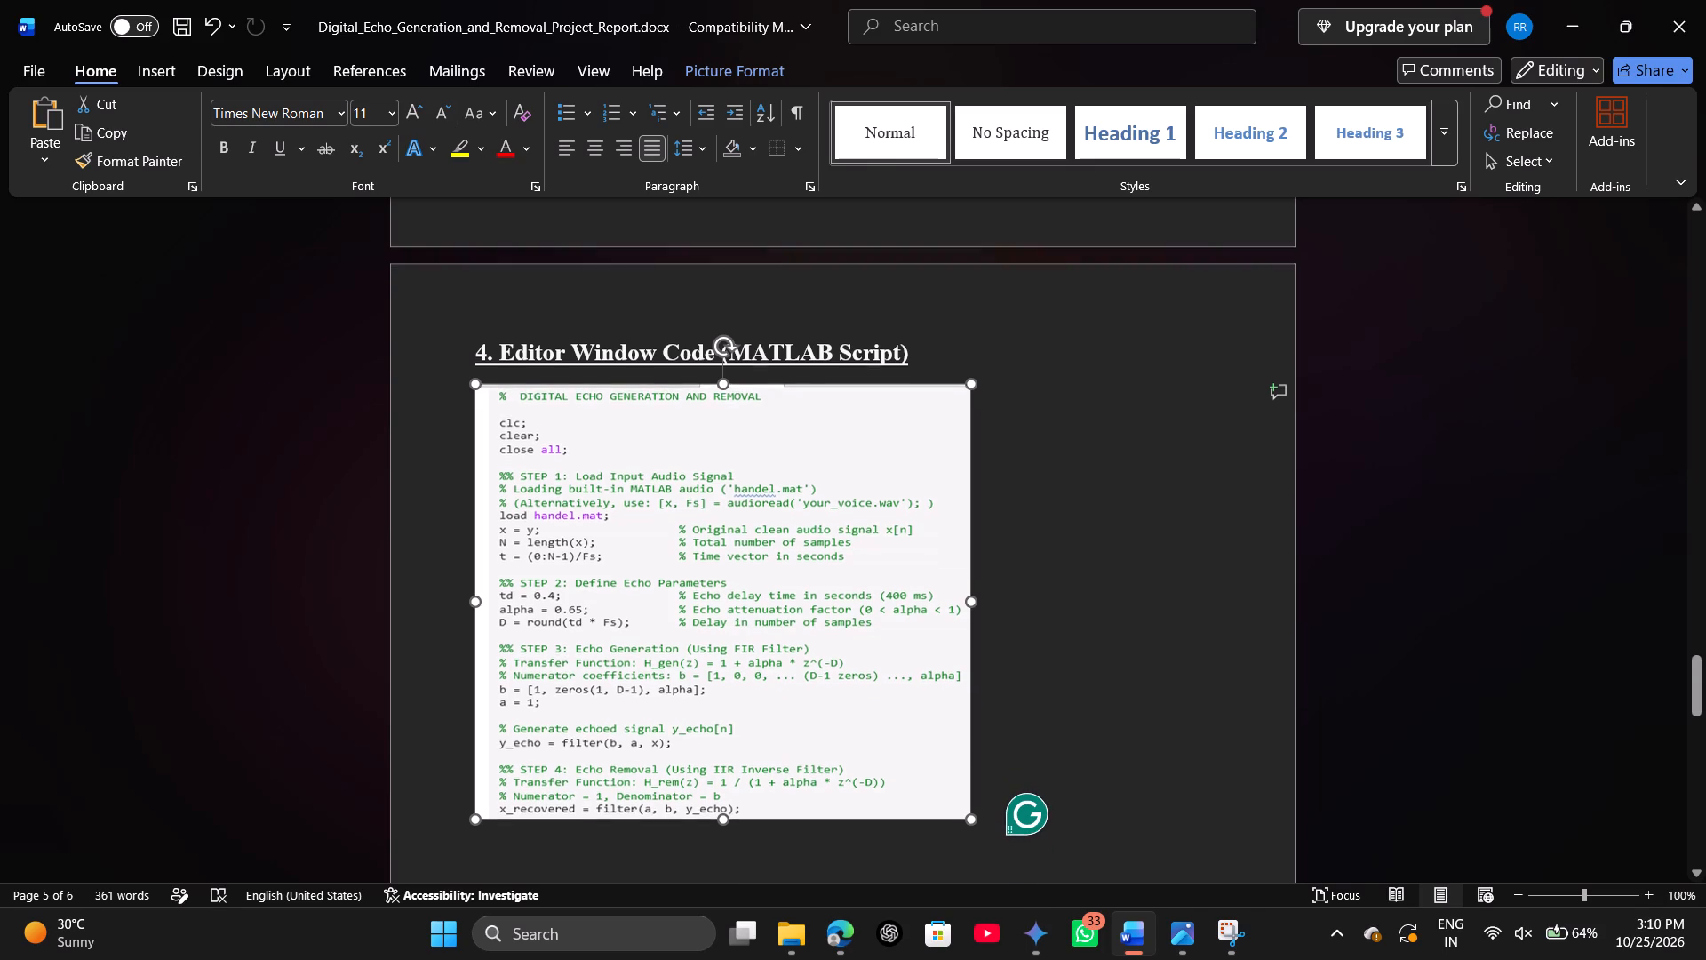
# Shorten and slightly narrow the Step 5 and Step 6 script picture so it fits on the same page as the Step 1 to 4 picture.
pyautogui.scroll(-5, 729, 545)
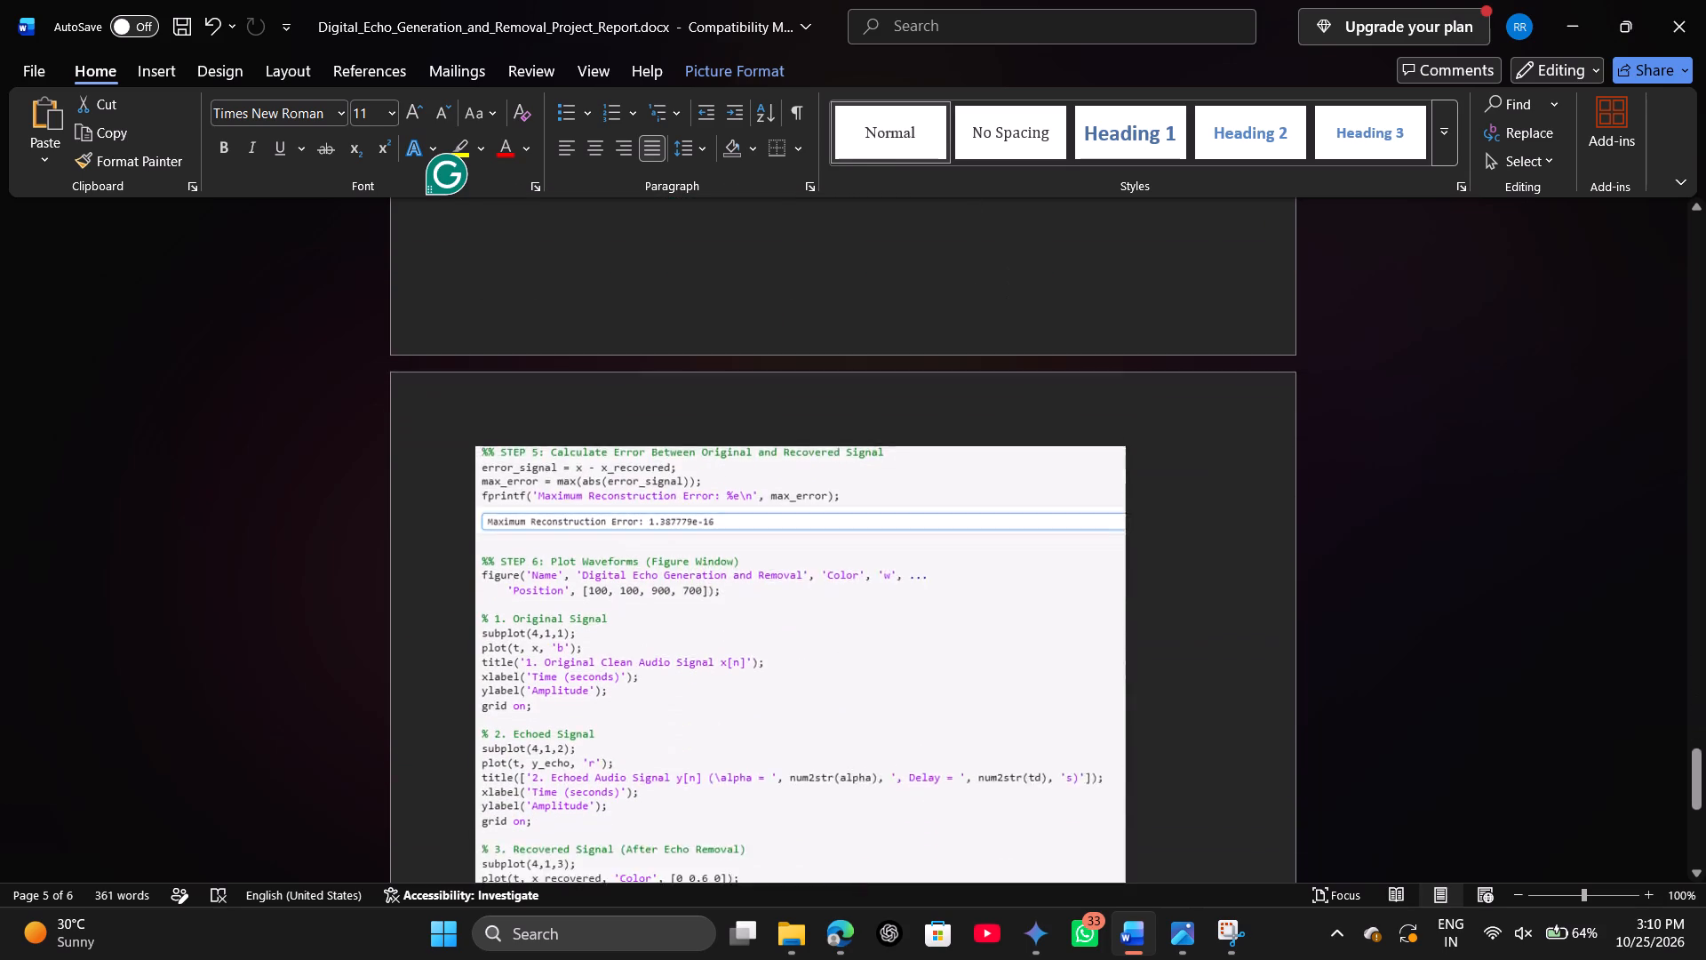
pyautogui.scroll(-1, 729, 545)
pyautogui.click(1115, 385)
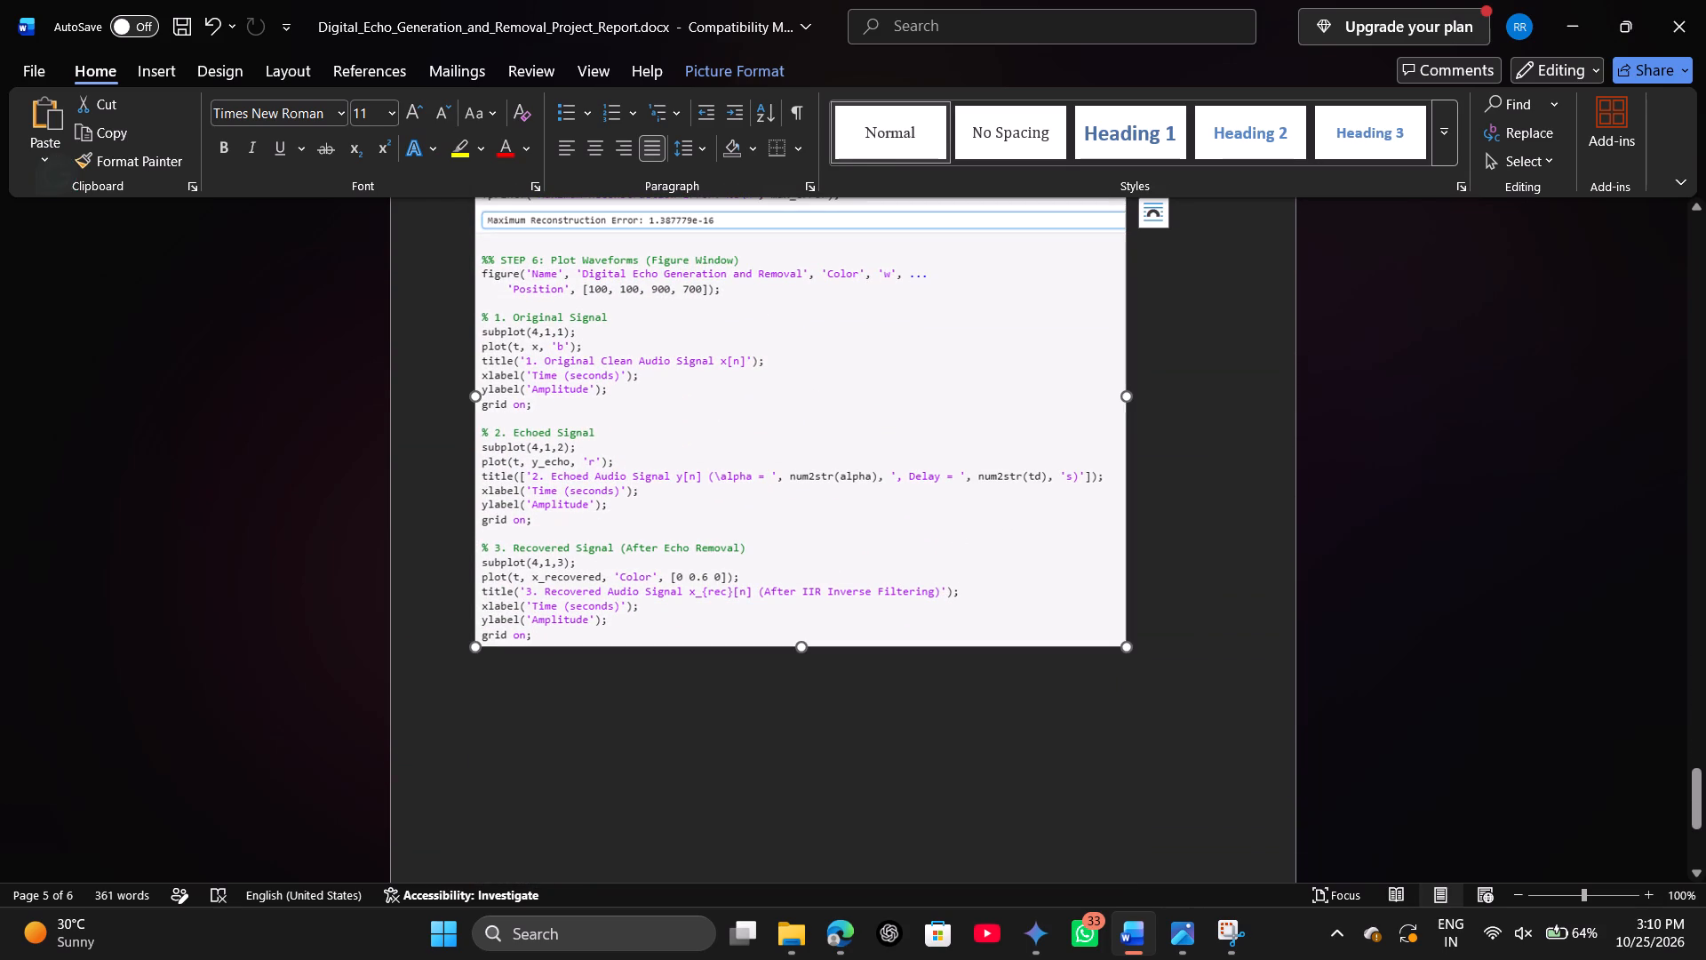
pyautogui.moveTo(1122, 394); pyautogui.dragTo(1025, 408)
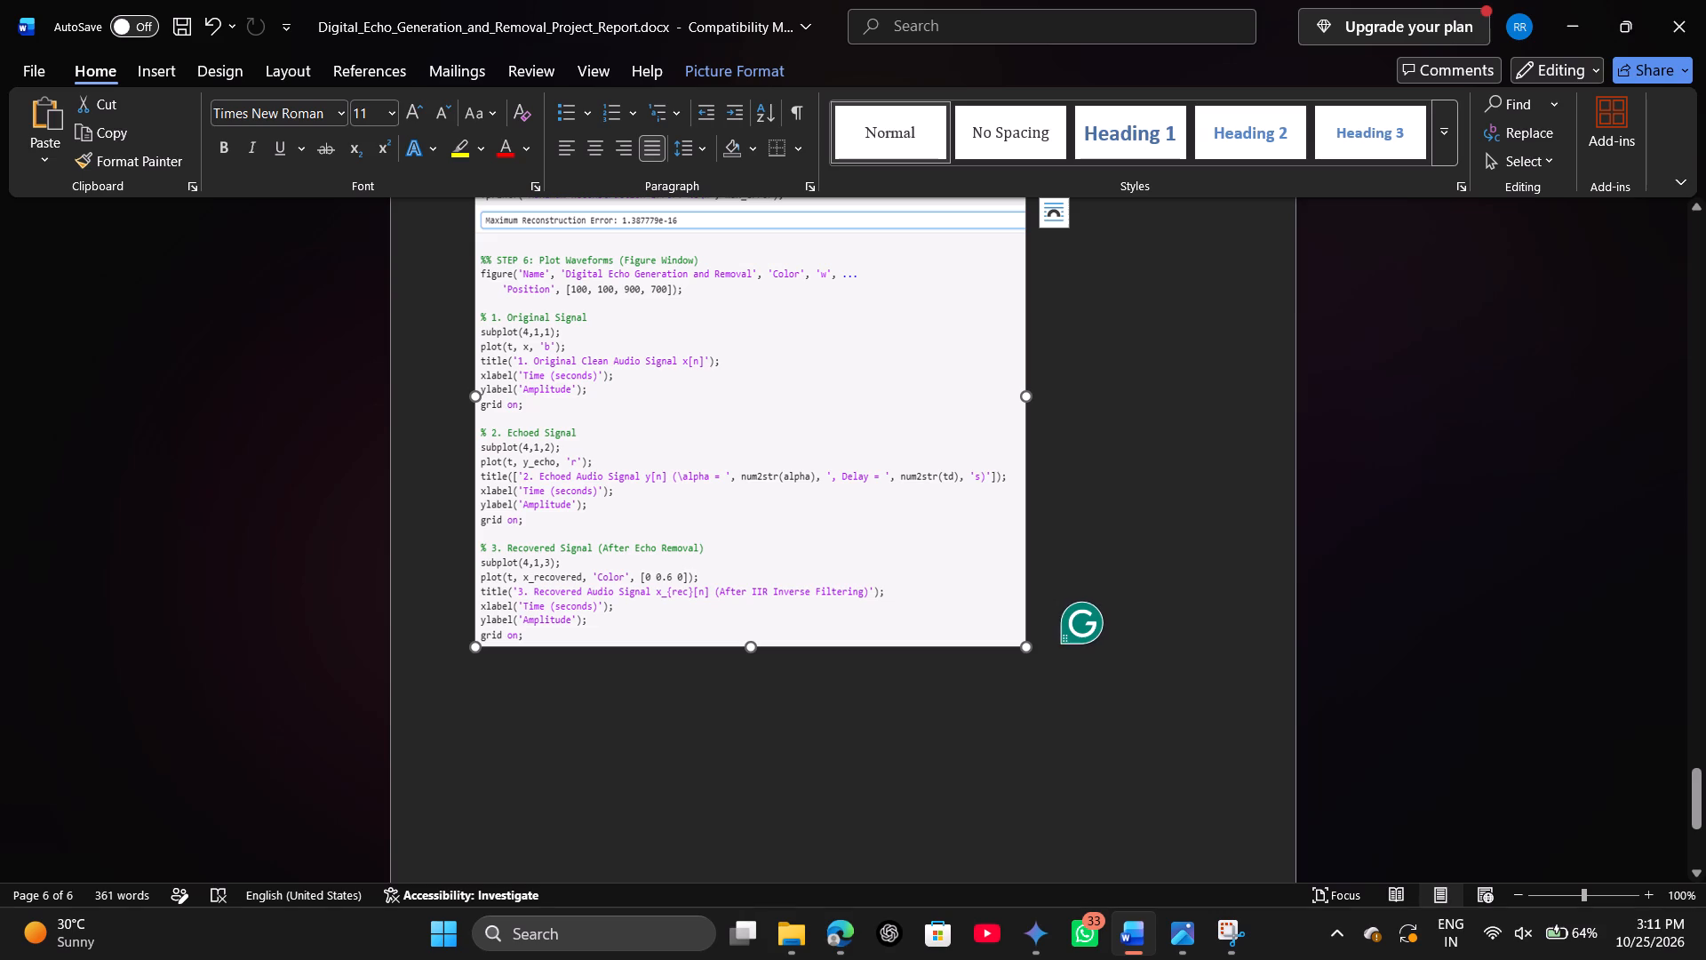
pyautogui.moveTo(753, 645); pyautogui.dragTo(761, 587)
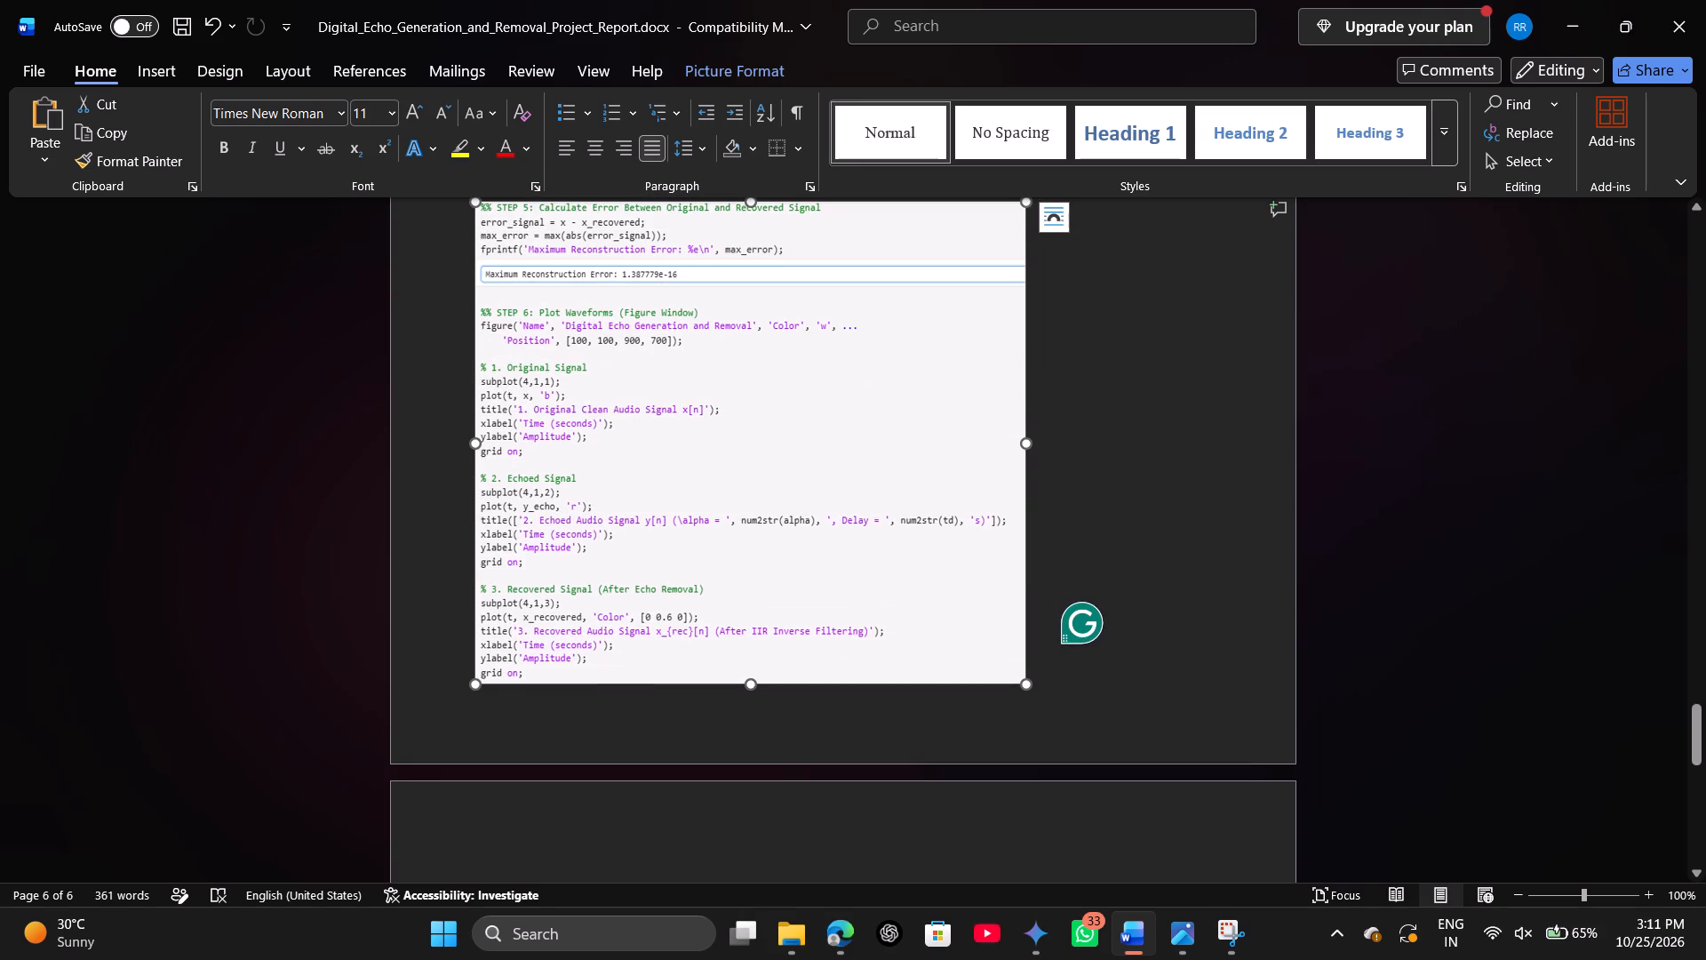
pyautogui.scroll(2, 761, 587)
pyautogui.scroll(-1, 761, 587)
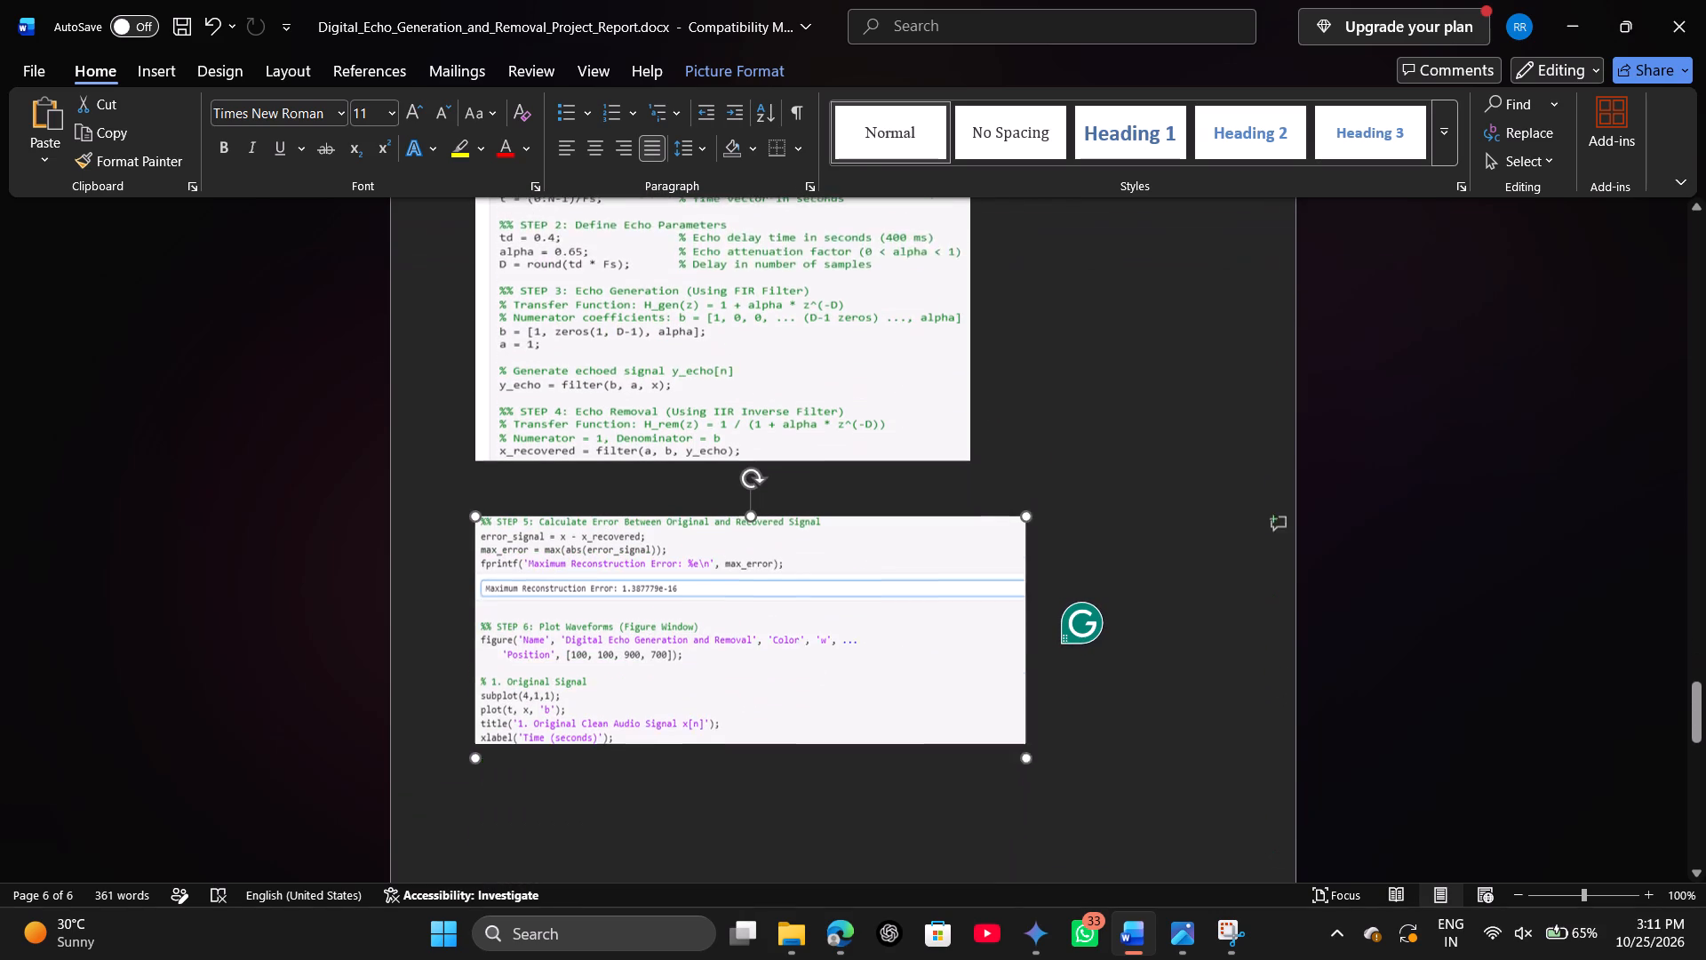
pyautogui.scroll(-1, 761, 587)
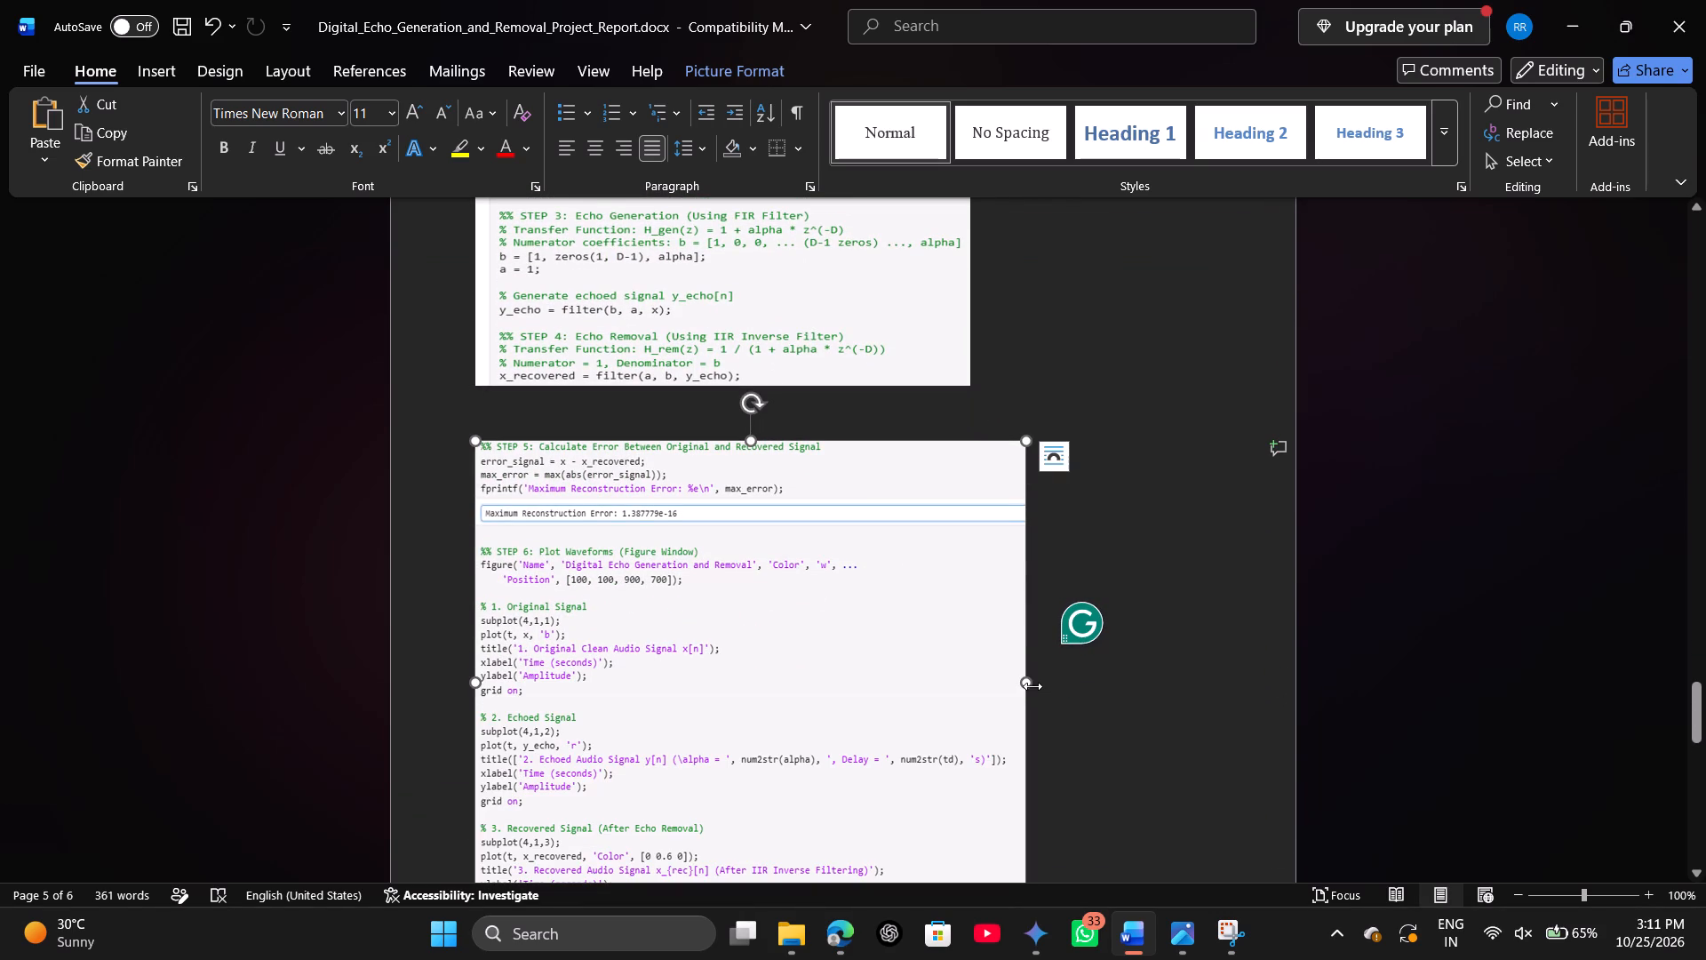
pyautogui.moveTo(1032, 686); pyautogui.dragTo(1101, 661)
# Widen the Step 1 to 4 script picture to match the width of the Step 5 and Step 6 picture below it.
pyautogui.scroll(1, 973, 595)
pyautogui.click(961, 571)
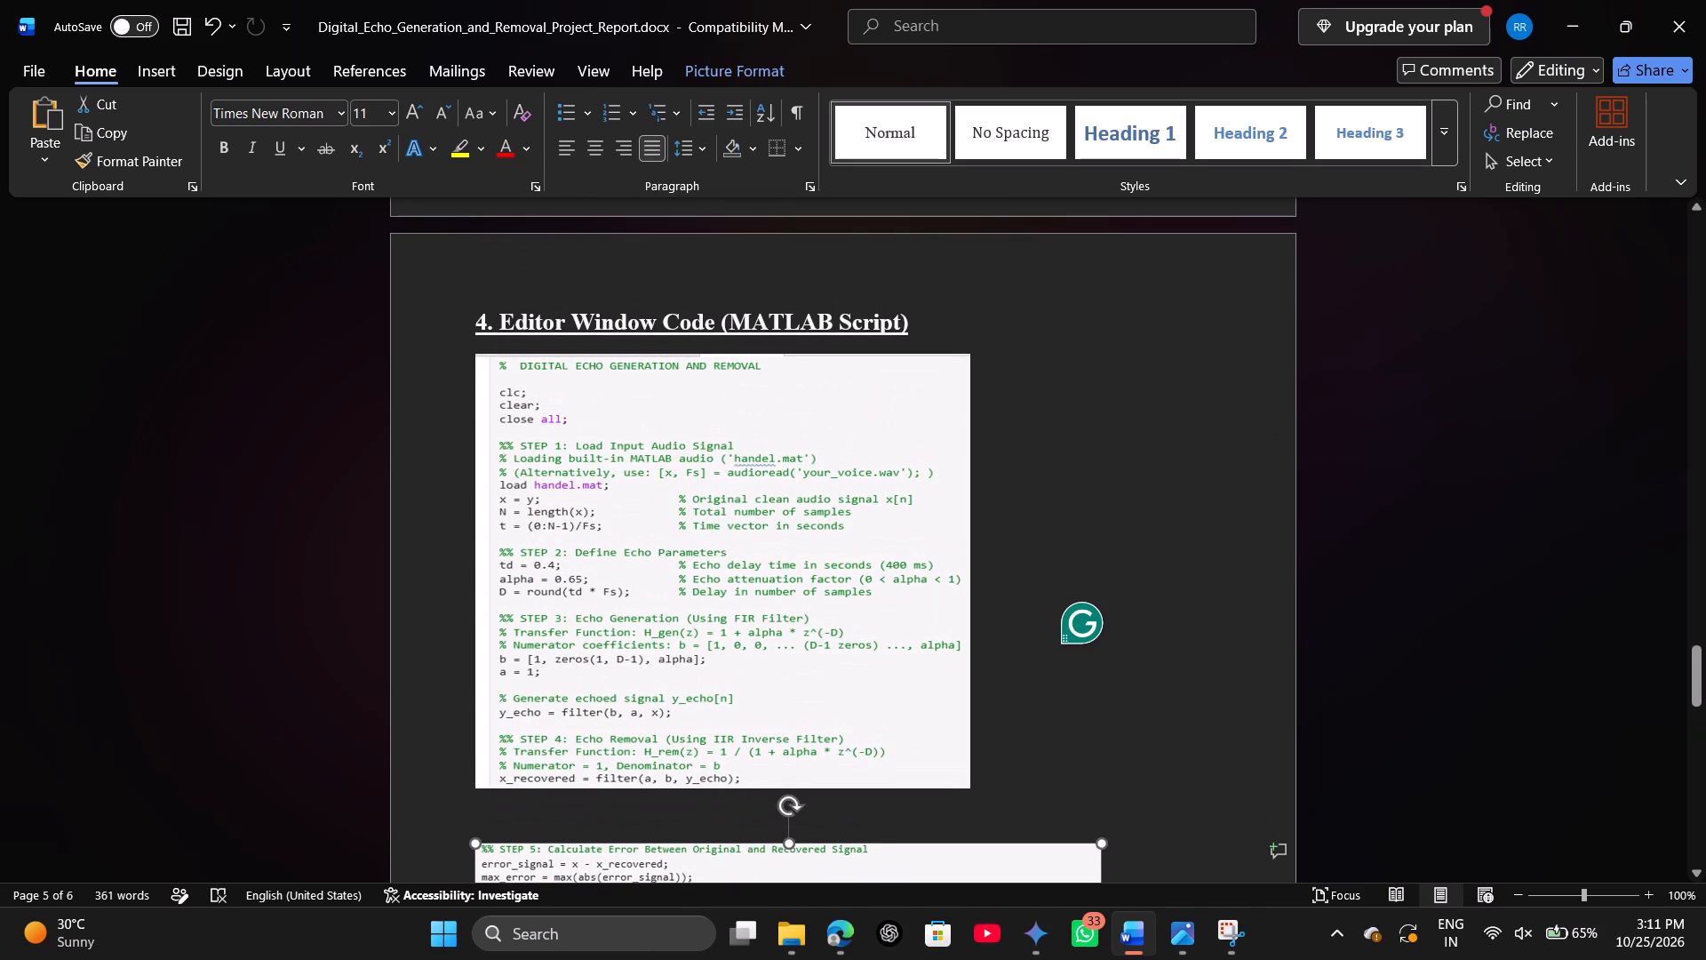
pyautogui.moveTo(967, 572); pyautogui.dragTo(1064, 588)
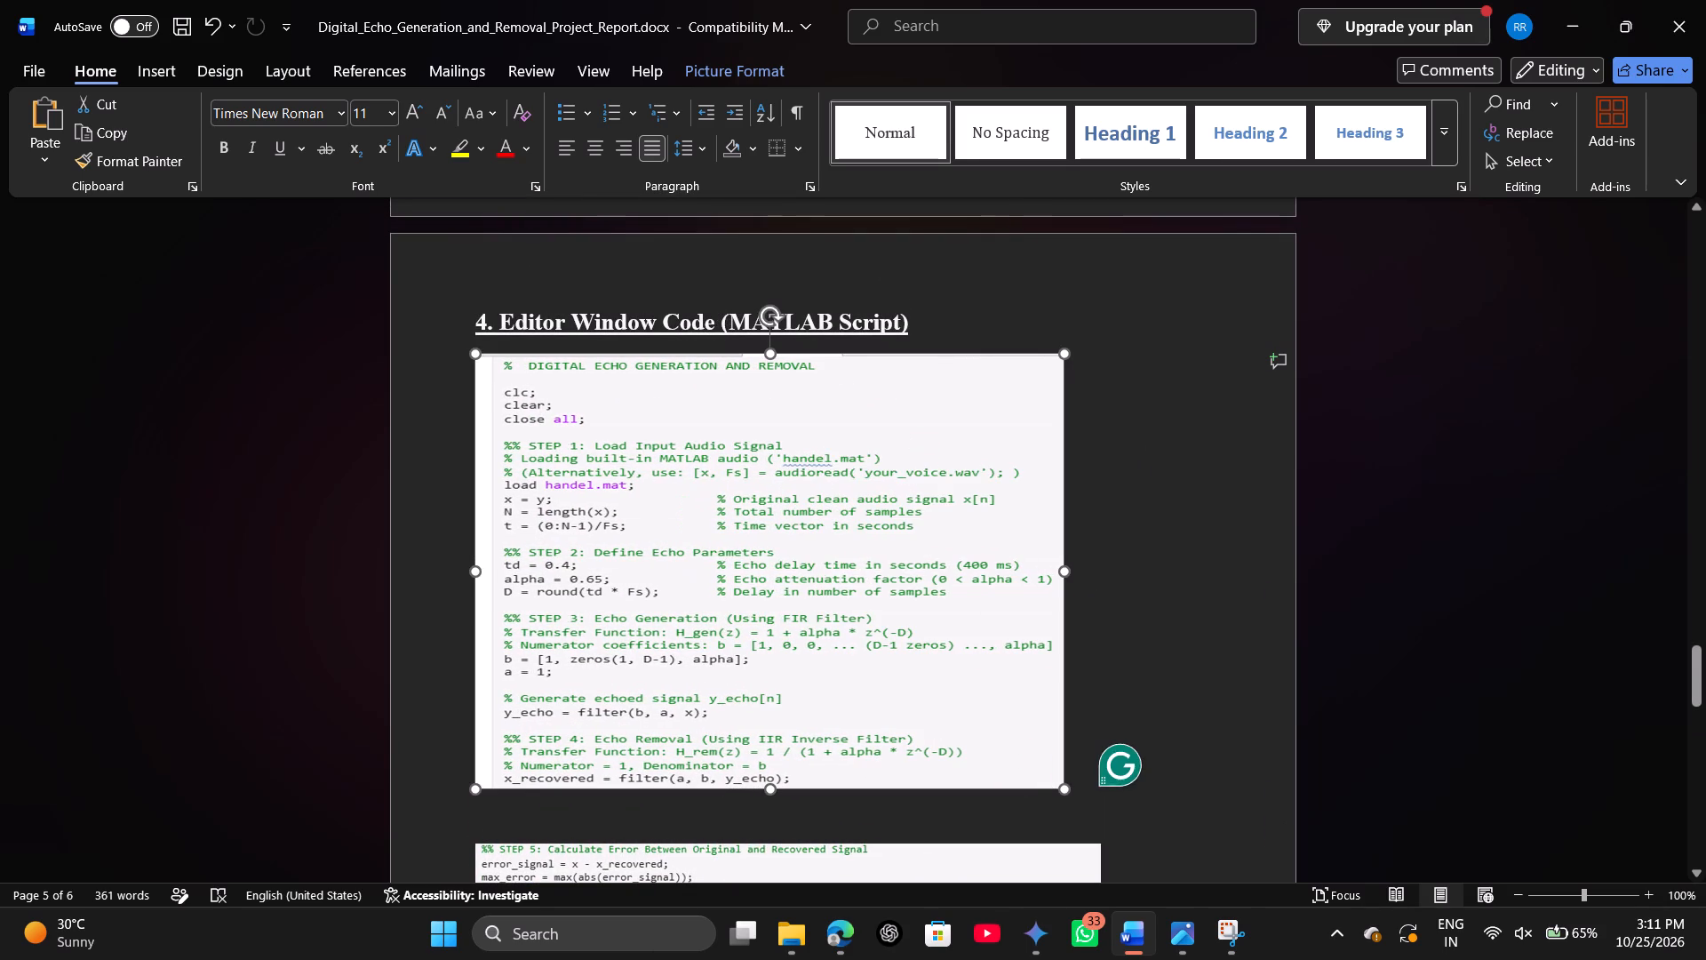
pyautogui.moveTo(1064, 588); pyautogui.dragTo(1098, 596)
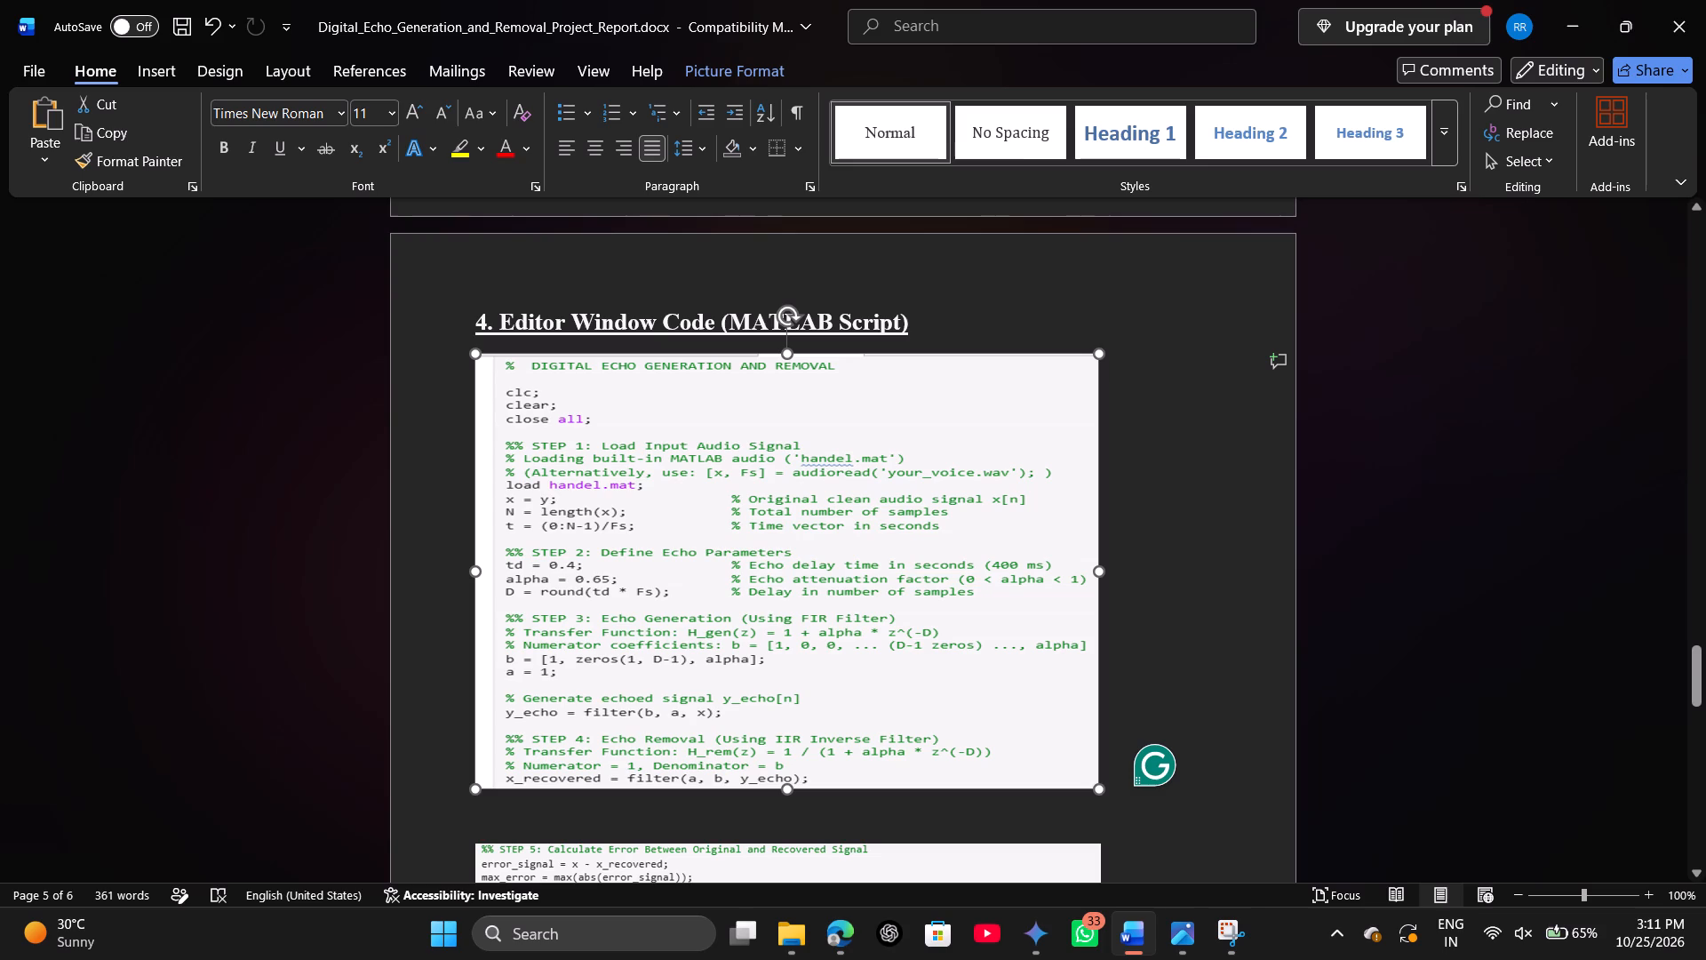
pyautogui.click(1150, 579)
# Place the text cursor on the blank page following the Step 5 and Step 6 script picture.
pyautogui.scroll(-1, 1150, 579)
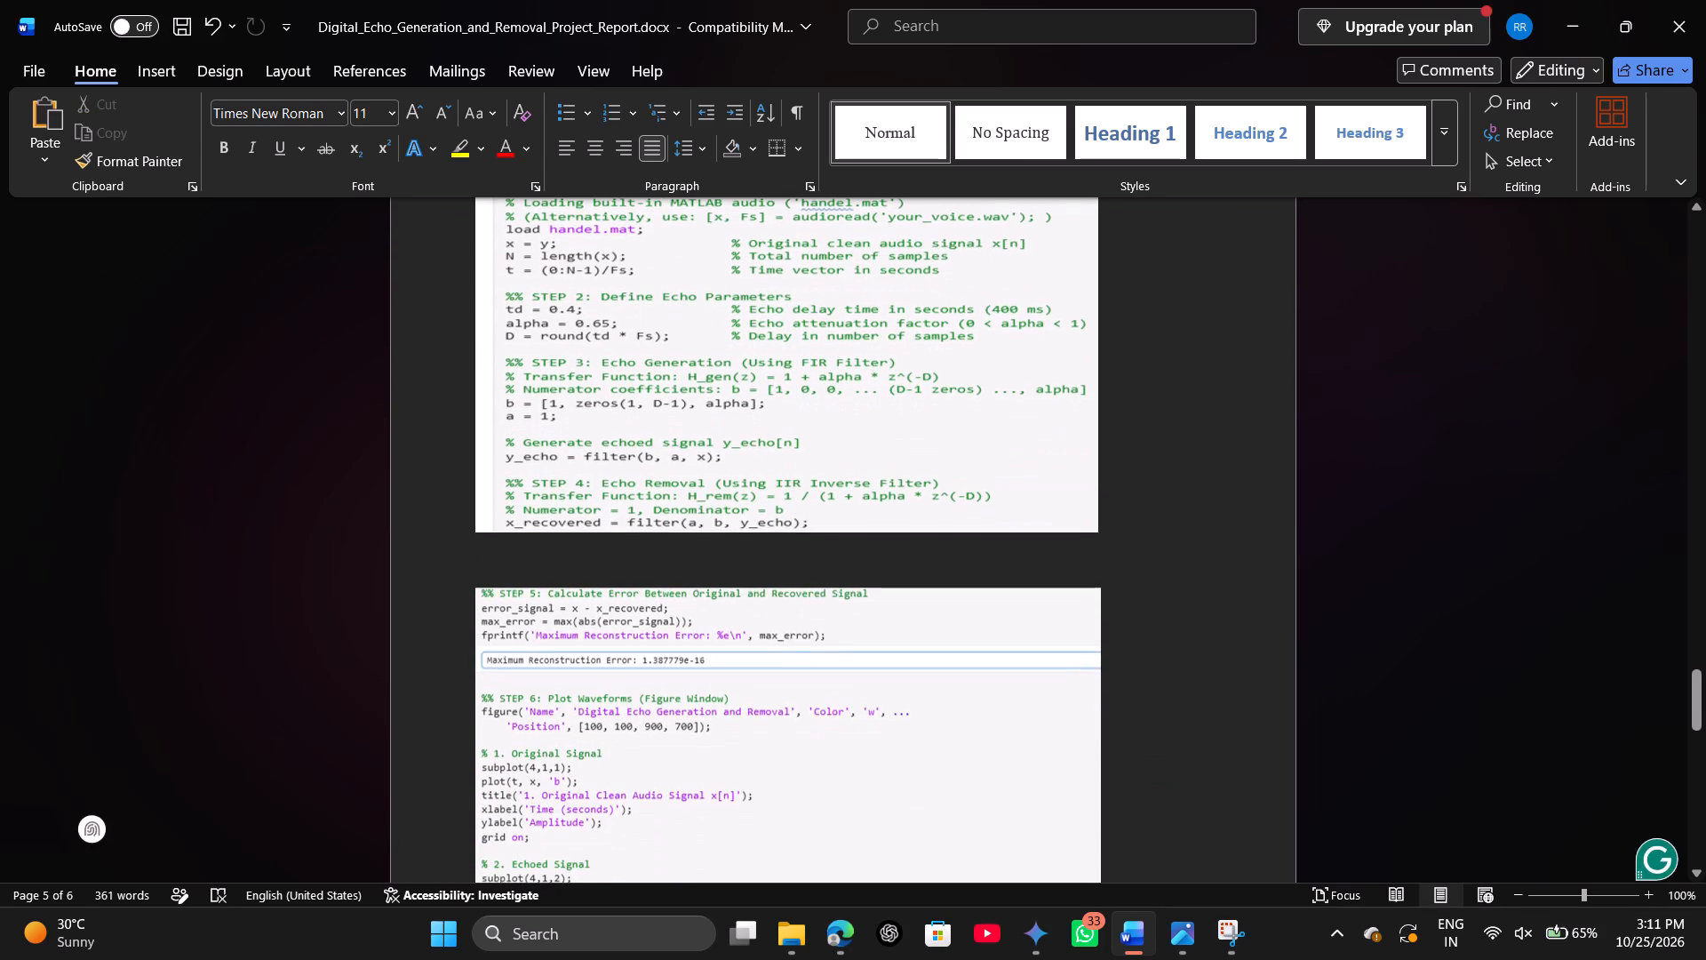
pyautogui.scroll(-2, 1150, 579)
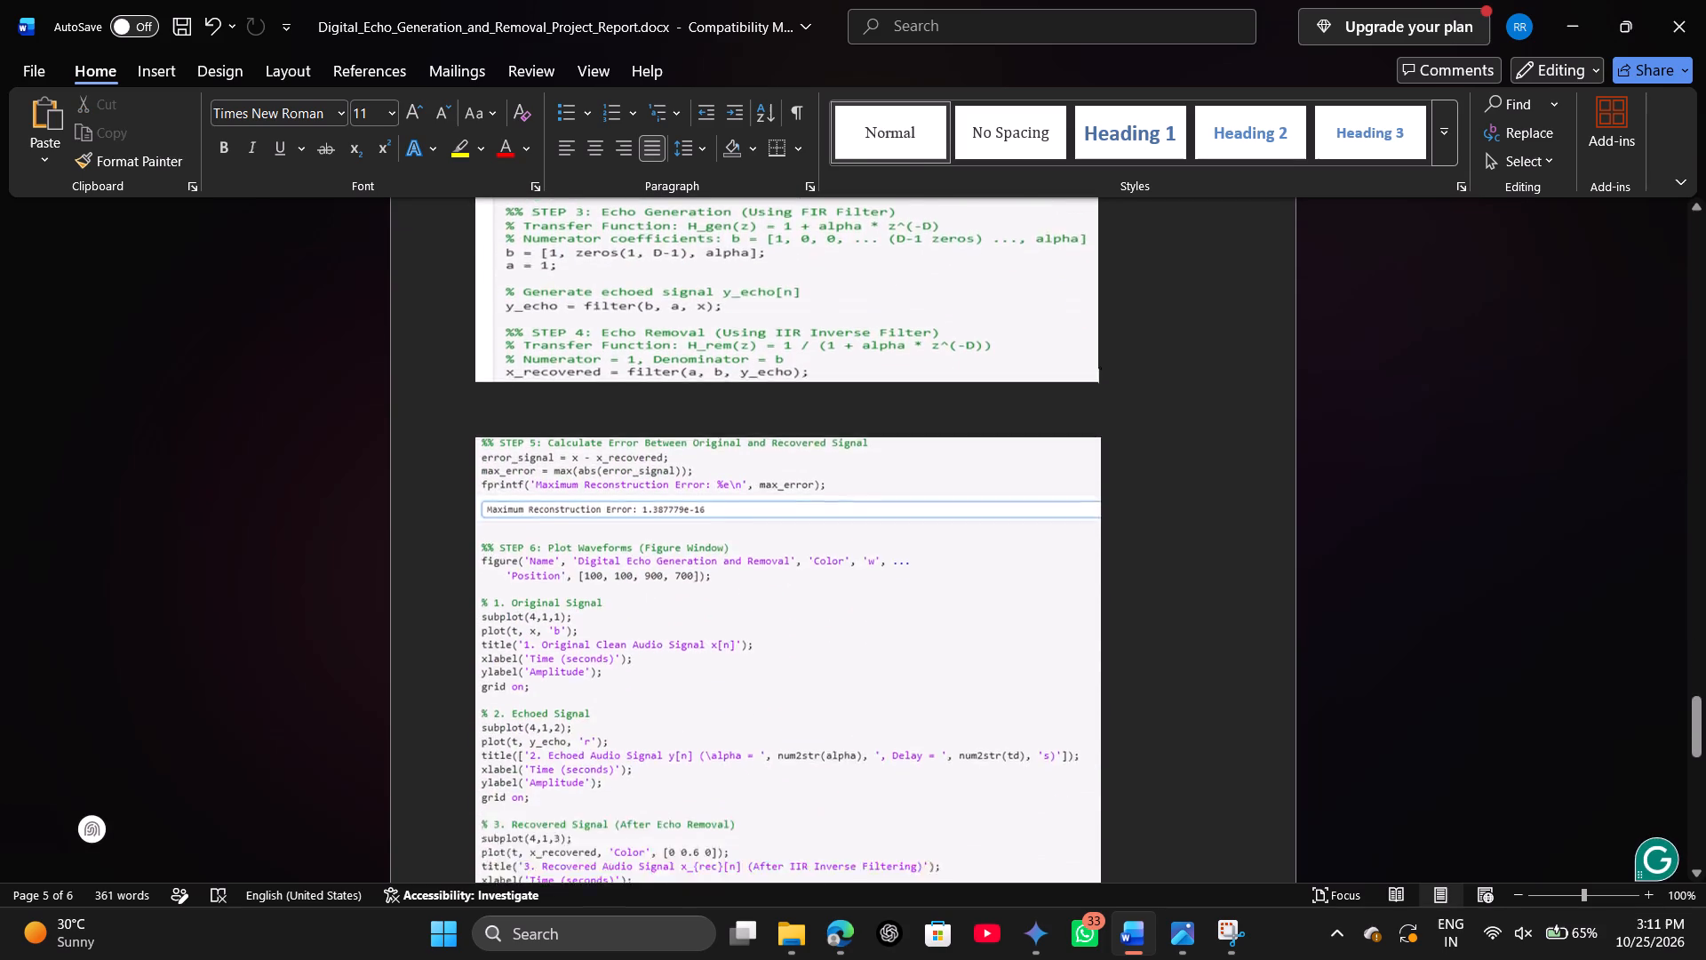
pyautogui.scroll(-2, 1150, 579)
pyautogui.click(1104, 481)
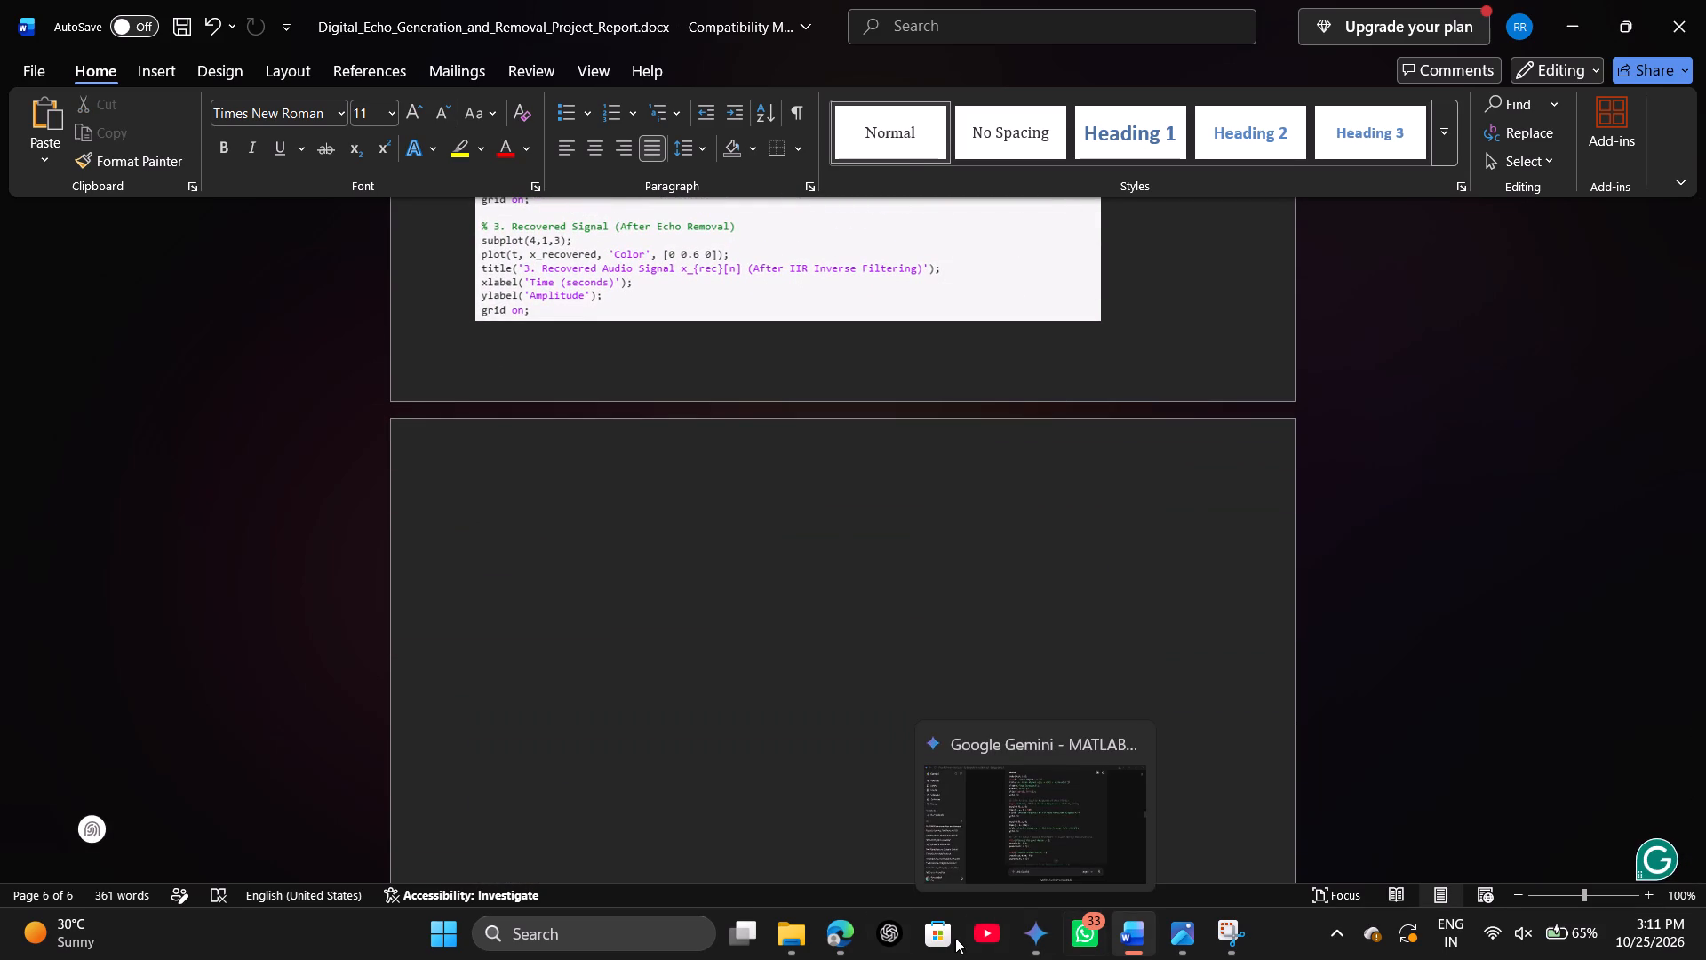
# Switch to MATLAB Online in Edge and set the script's output to display beside the code instead of inline.
pyautogui.click(833, 939)
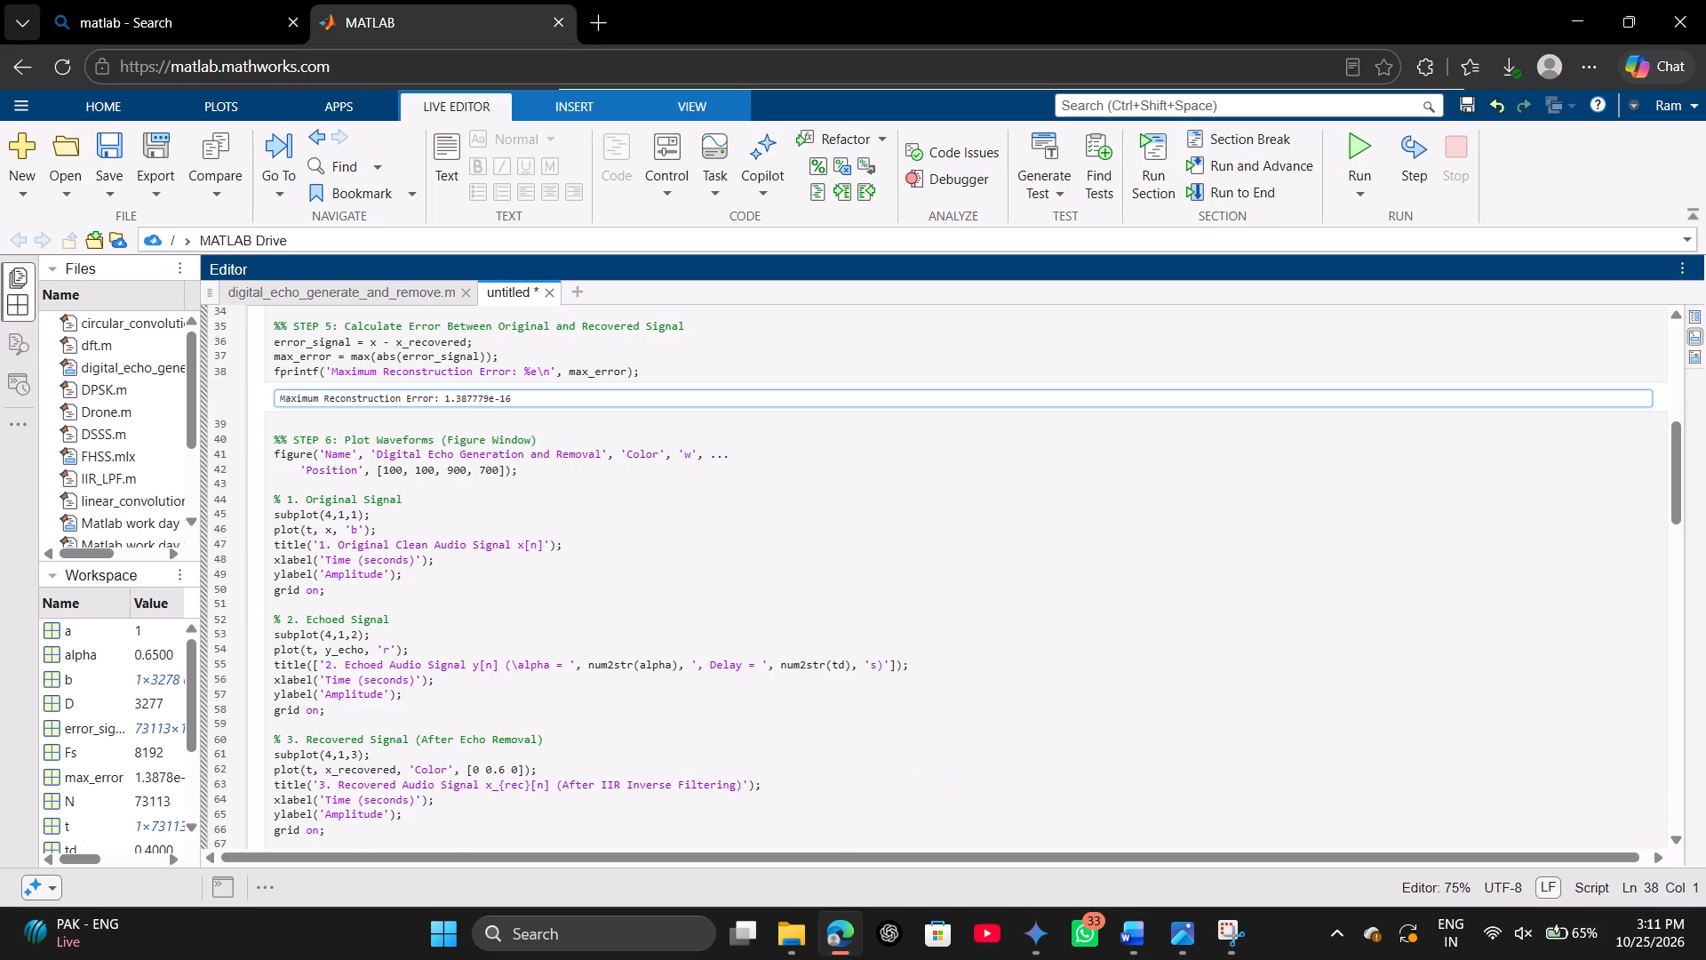
pyautogui.scroll(-4, 825, 696)
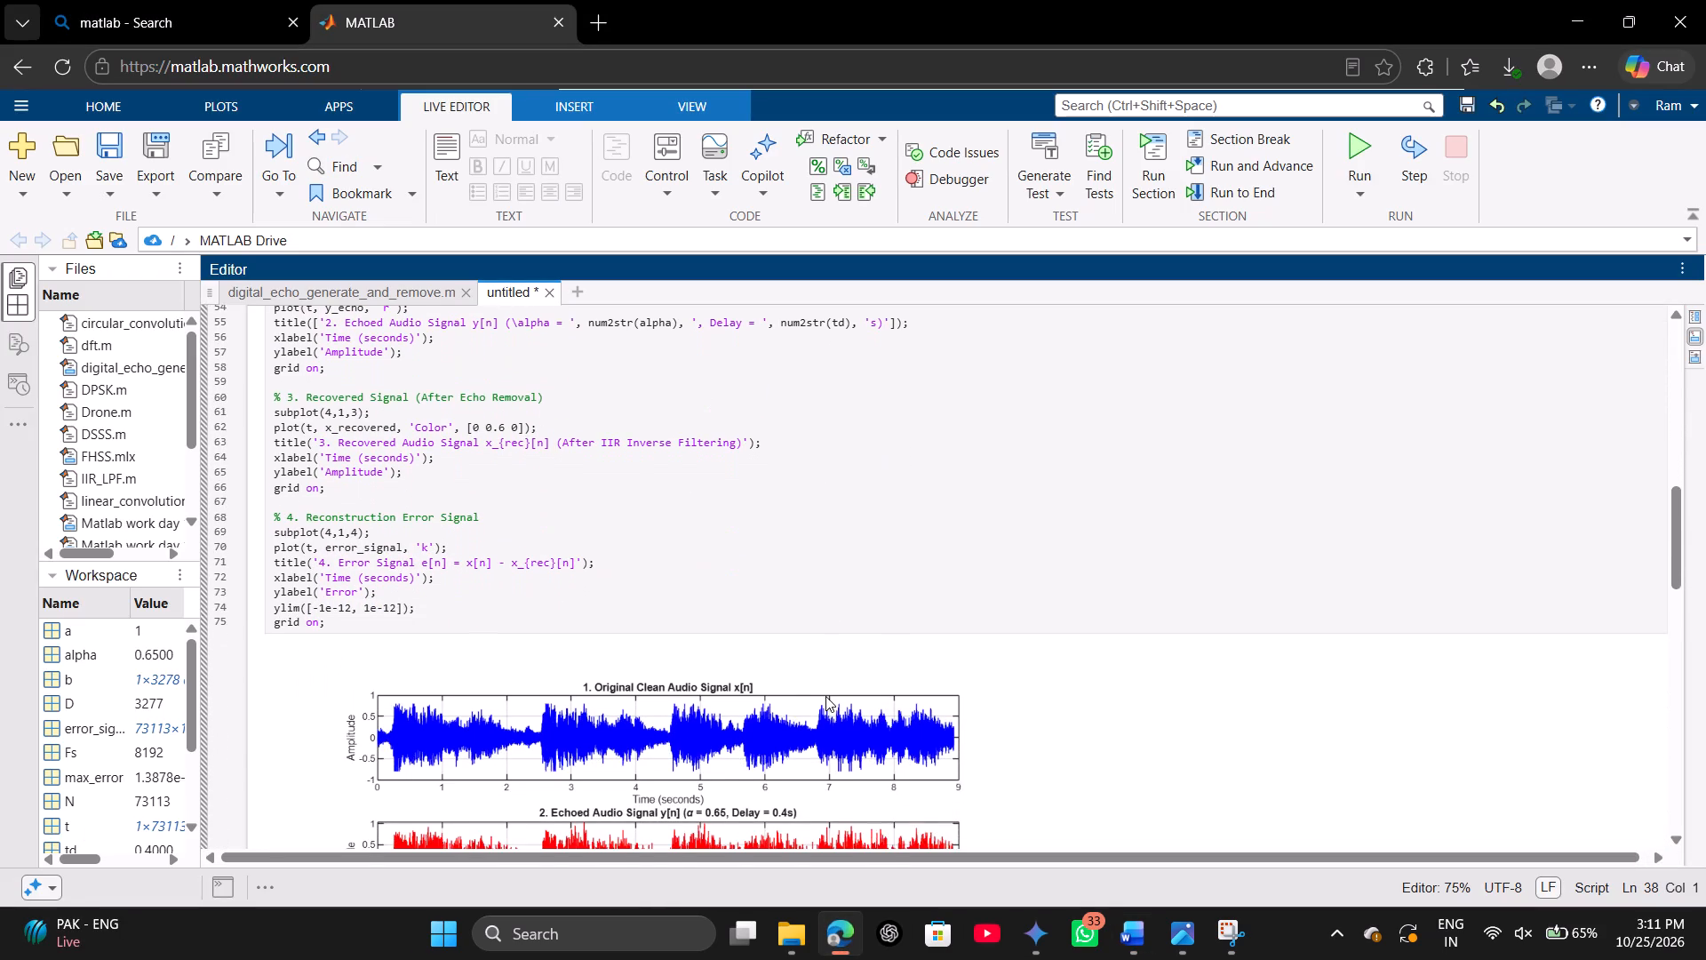
pyautogui.scroll(2, 825, 696)
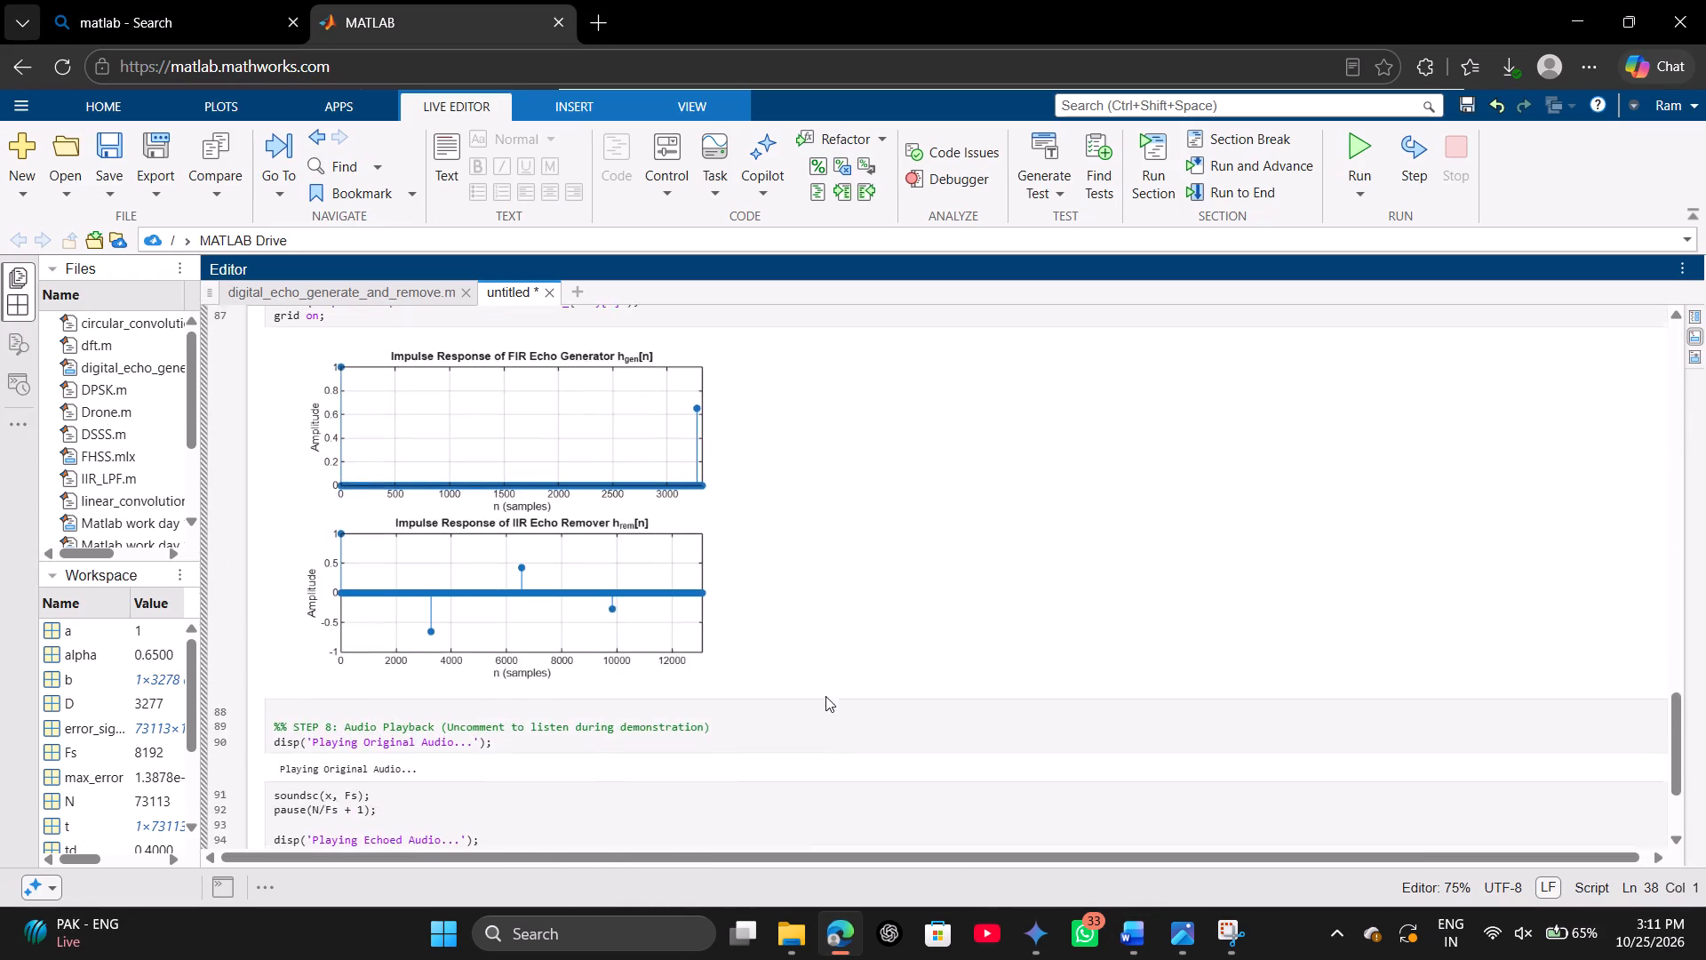
pyautogui.scroll(2, 825, 696)
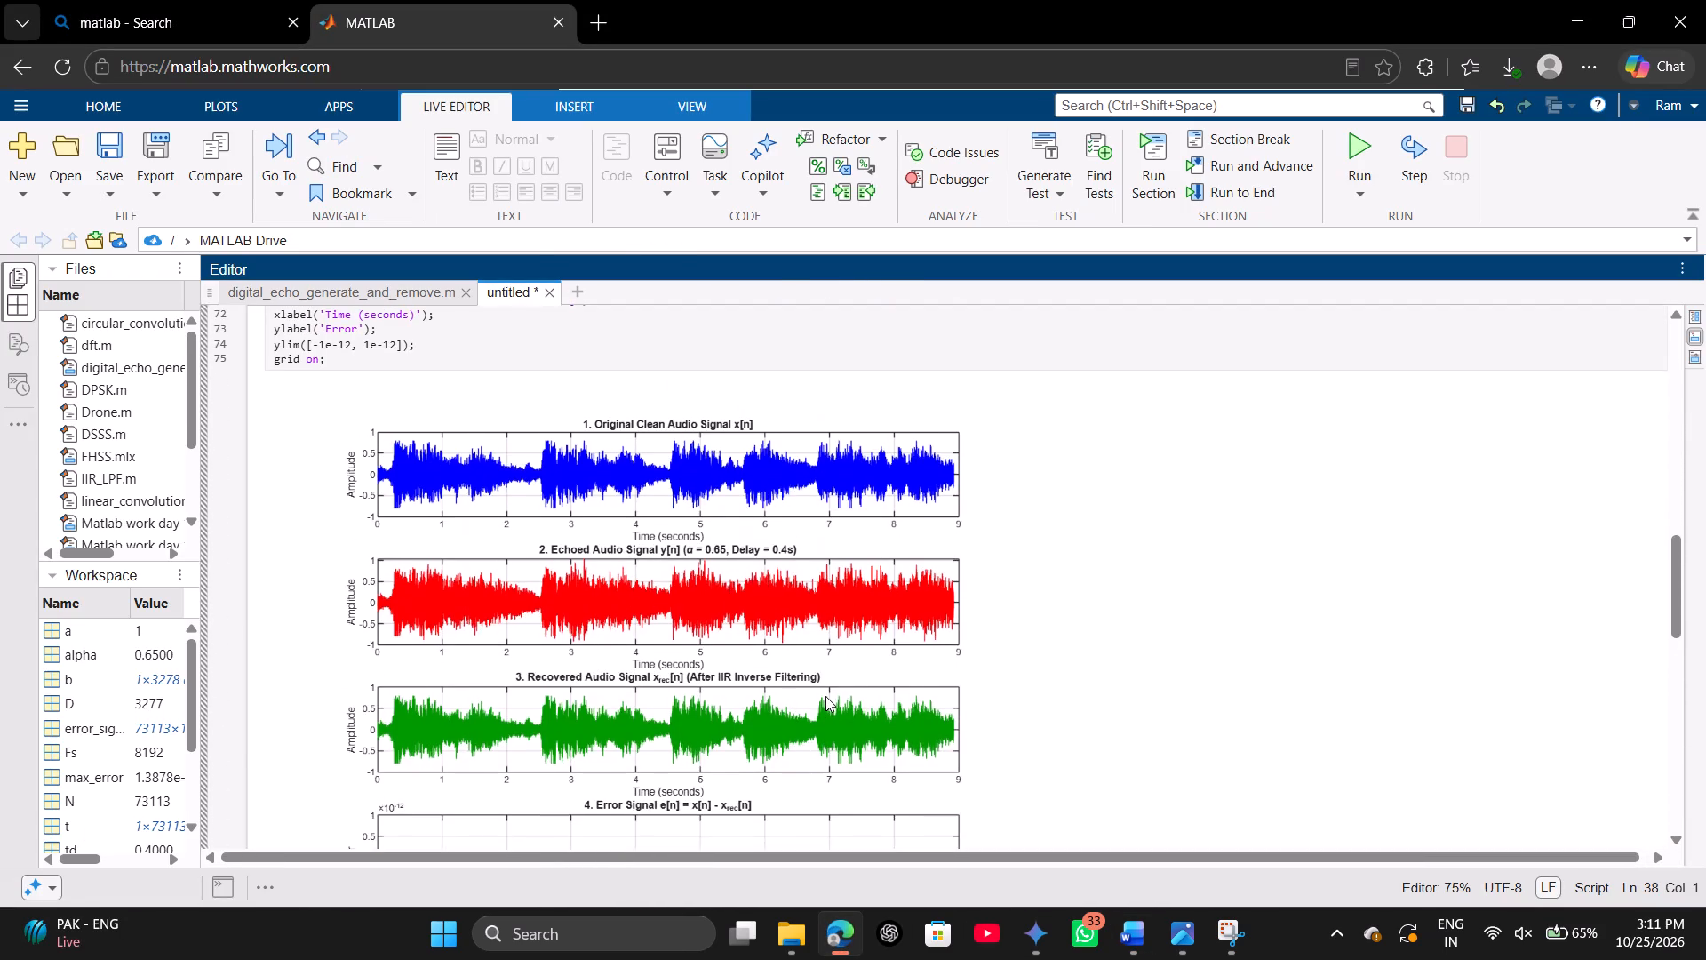
pyautogui.scroll(2, 825, 696)
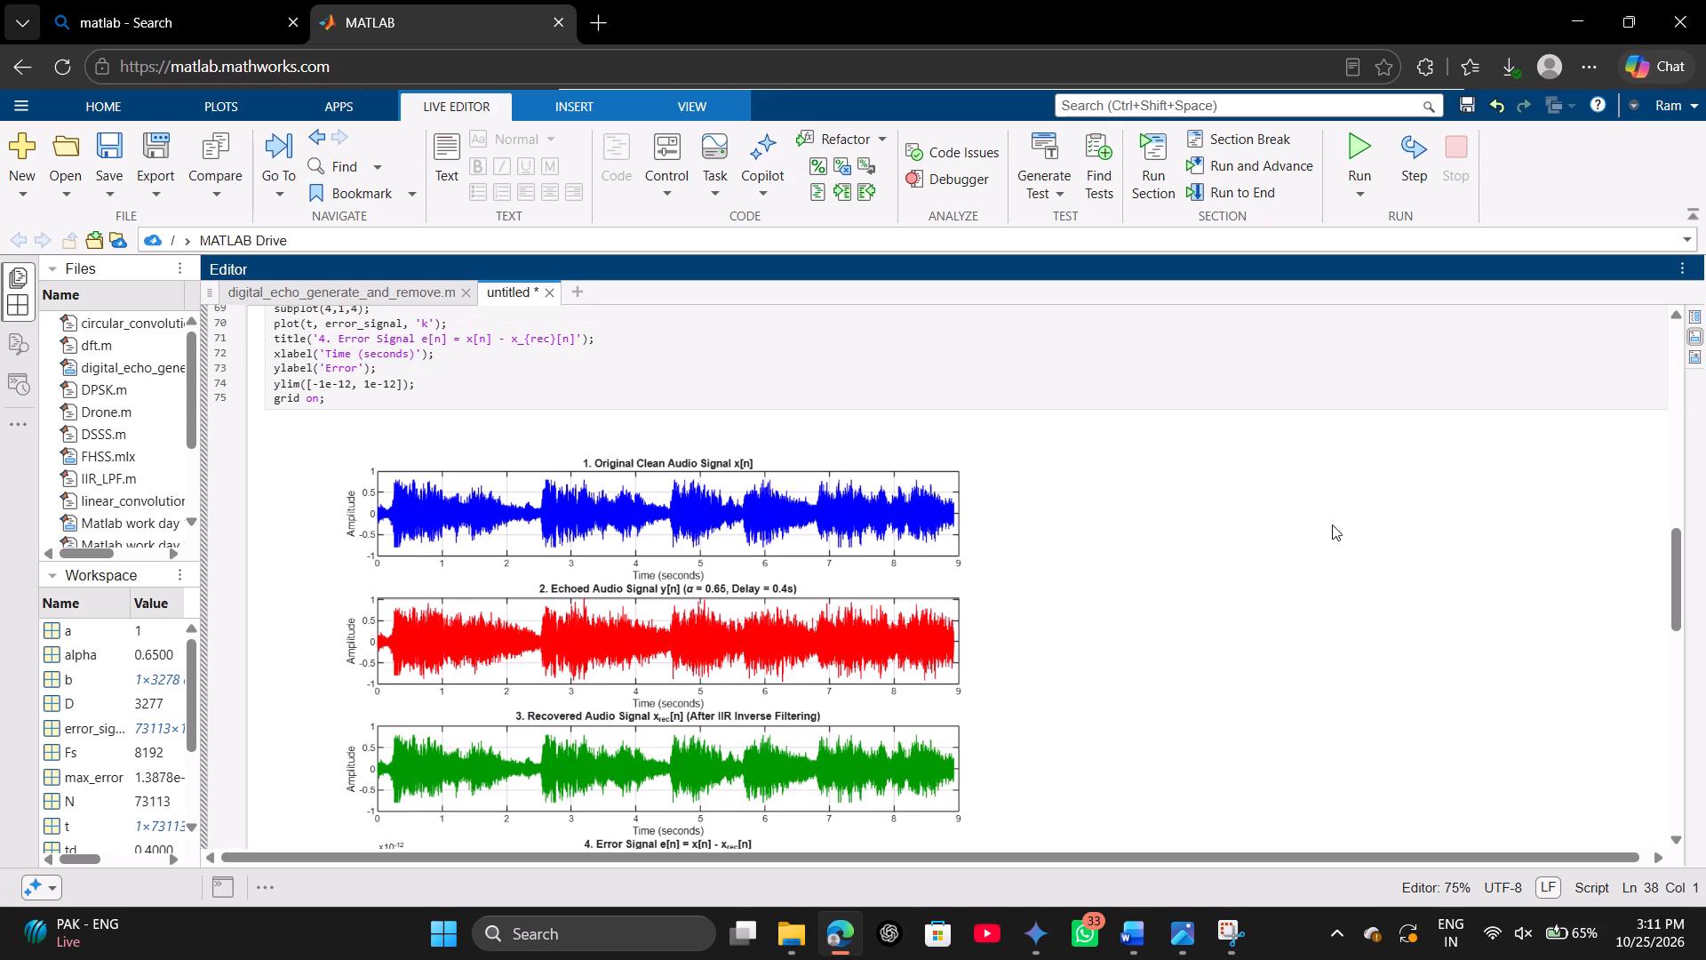
pyautogui.scroll(1, 1073, 484)
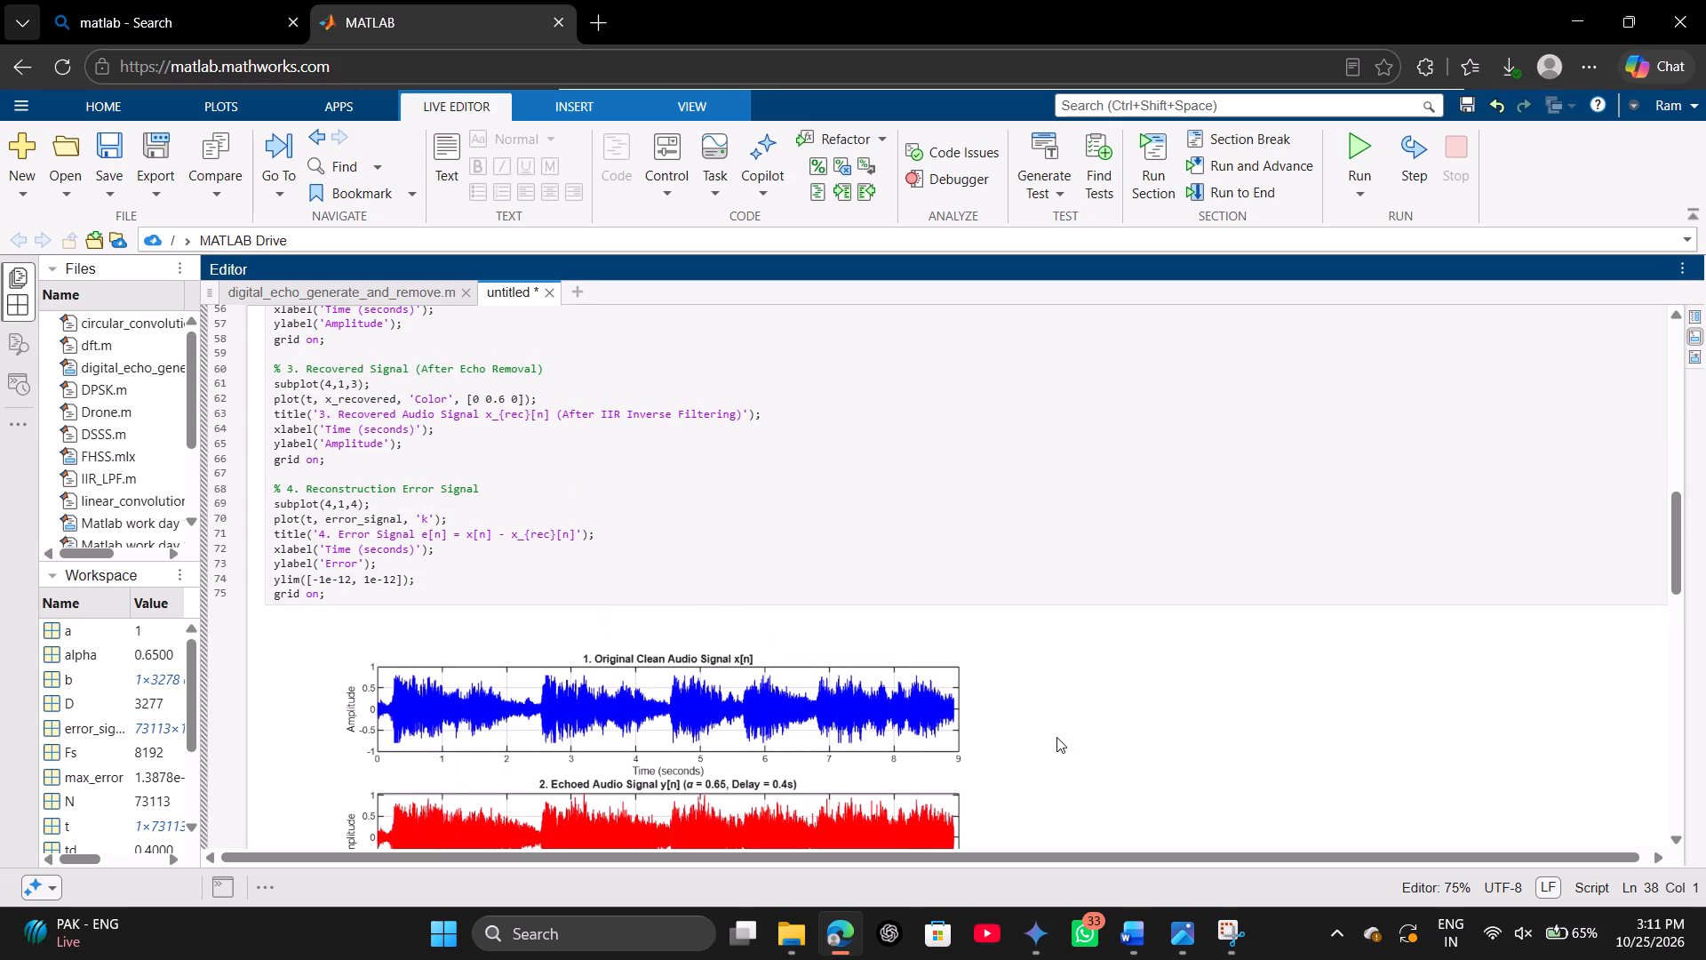
pyautogui.click(1143, 927)
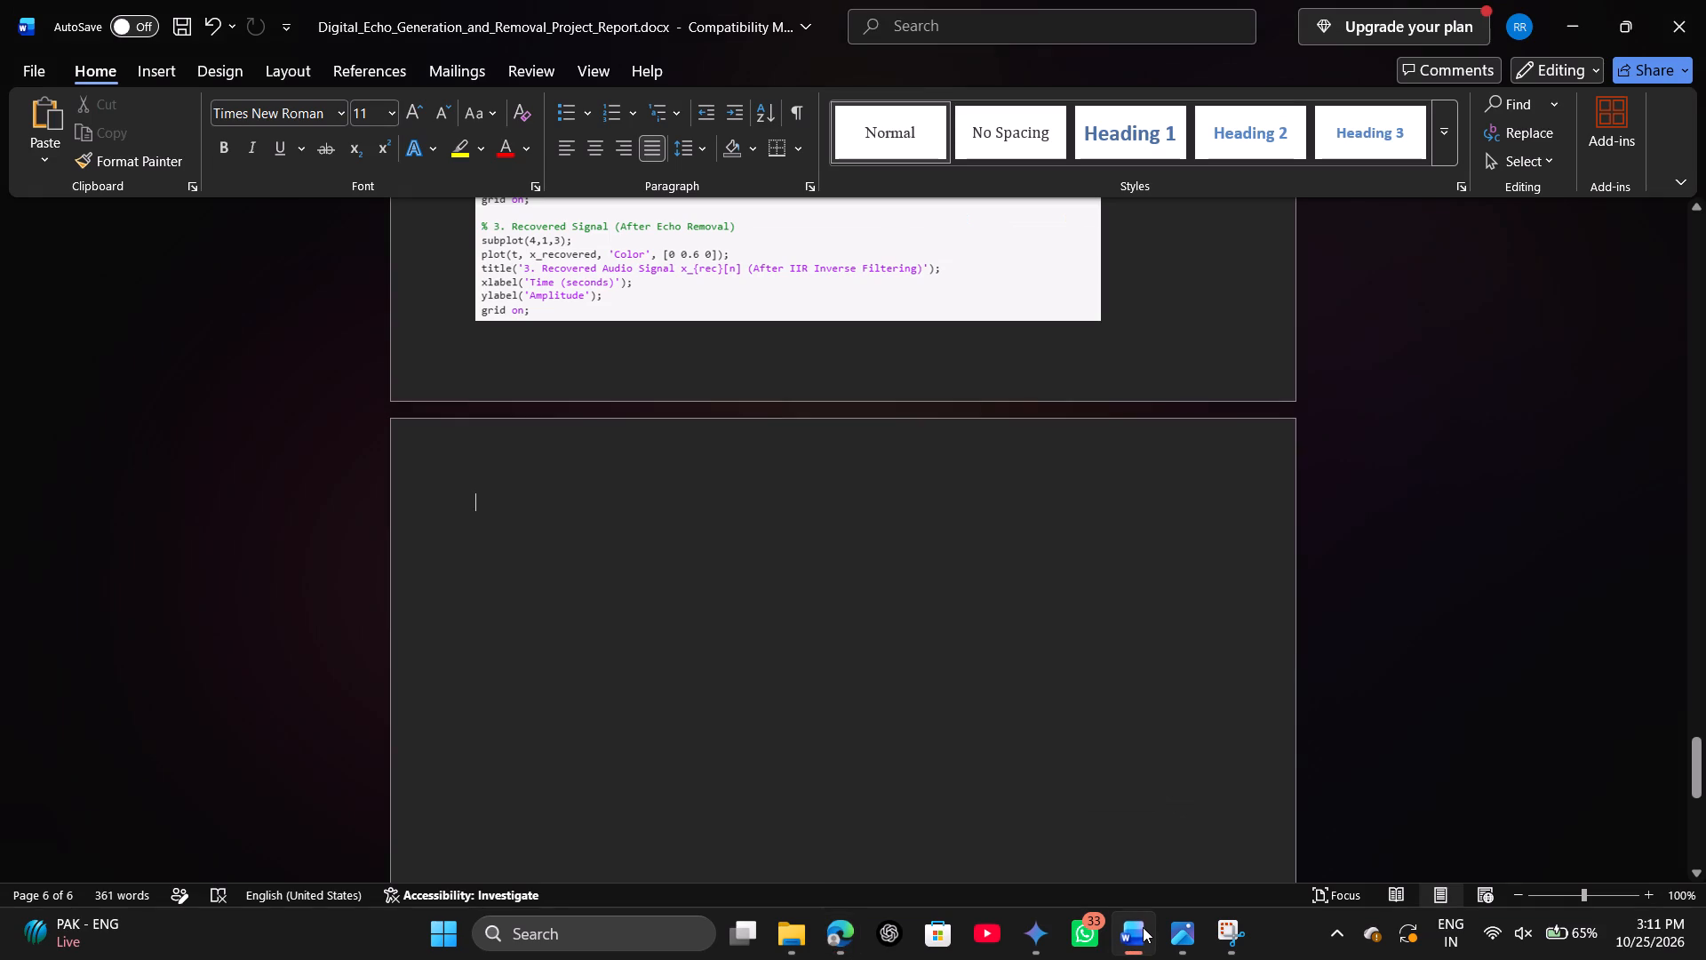
pyautogui.click(842, 935)
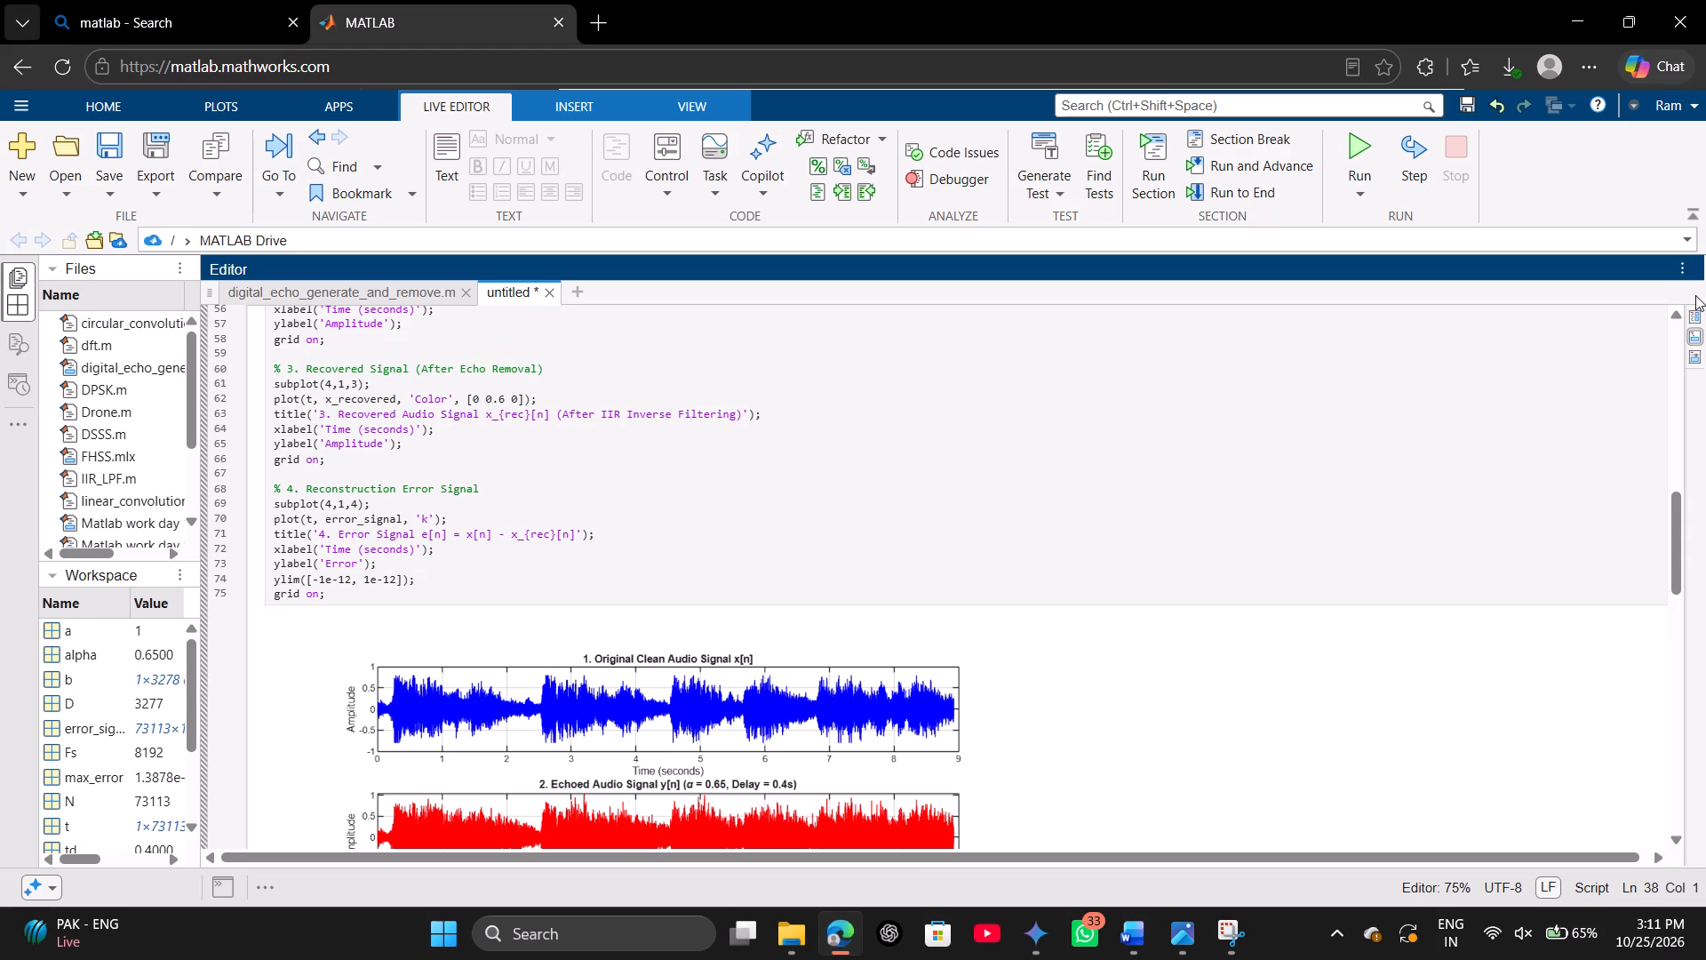
pyautogui.click(1702, 320)
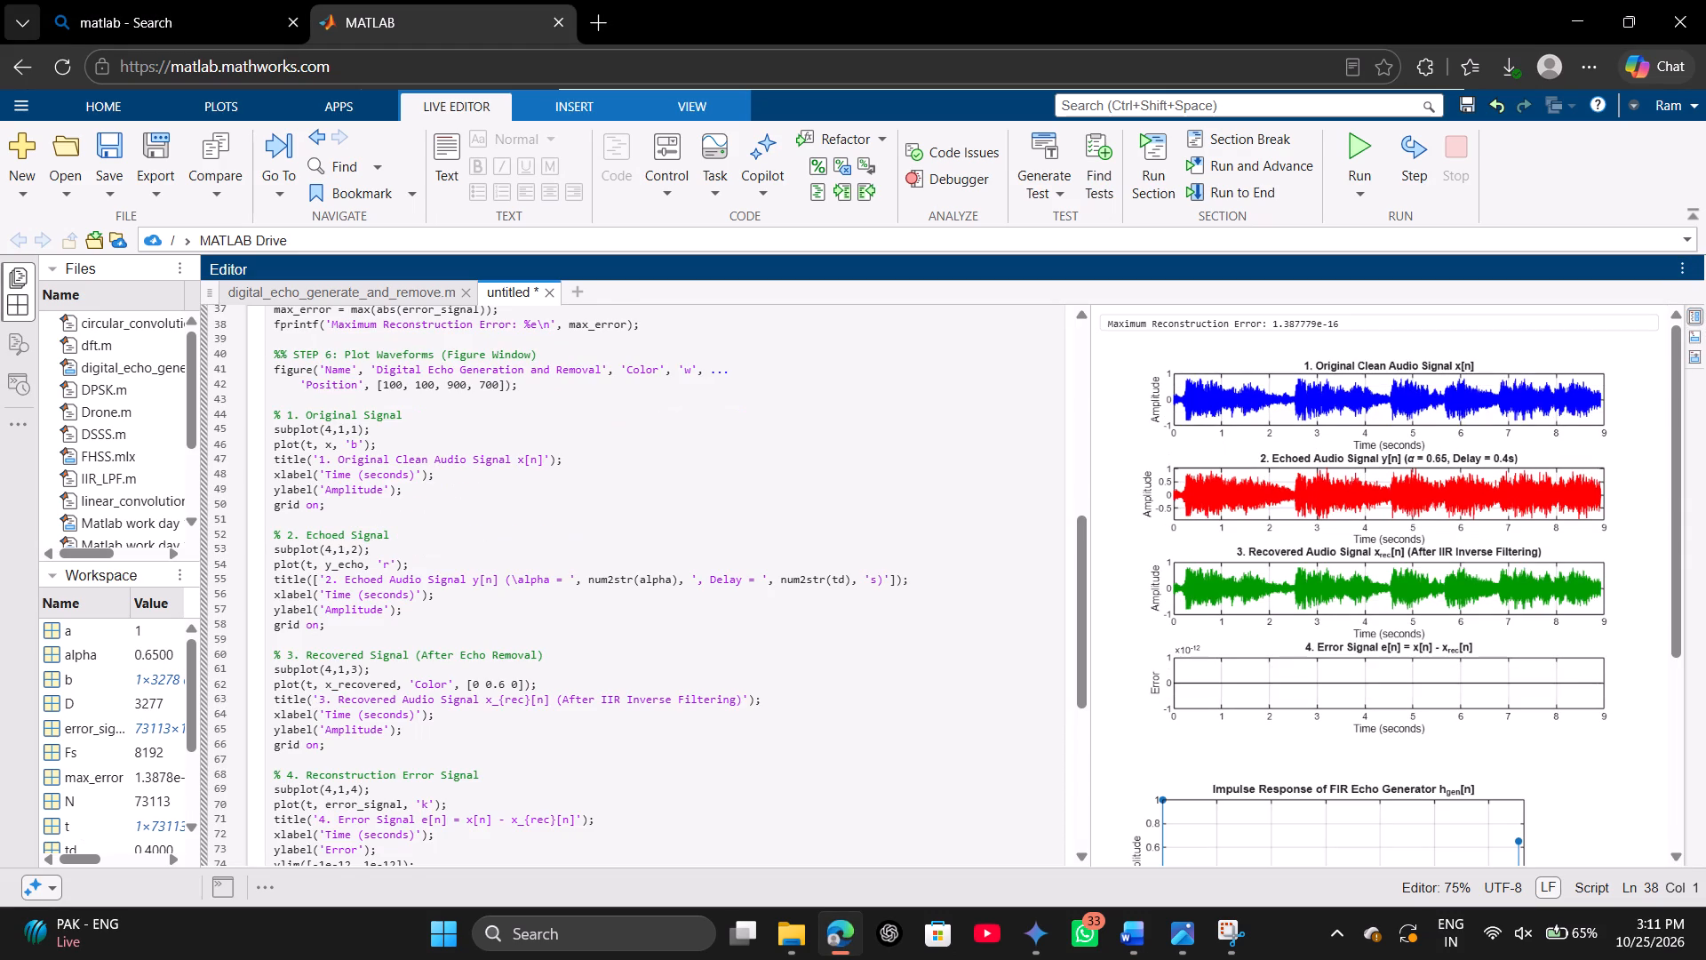
# Capture and copy a screenshot of the script from "4. Reconstruction Error Signal" through the end of Step 8.
pyautogui.scroll(-2, 823, 614)
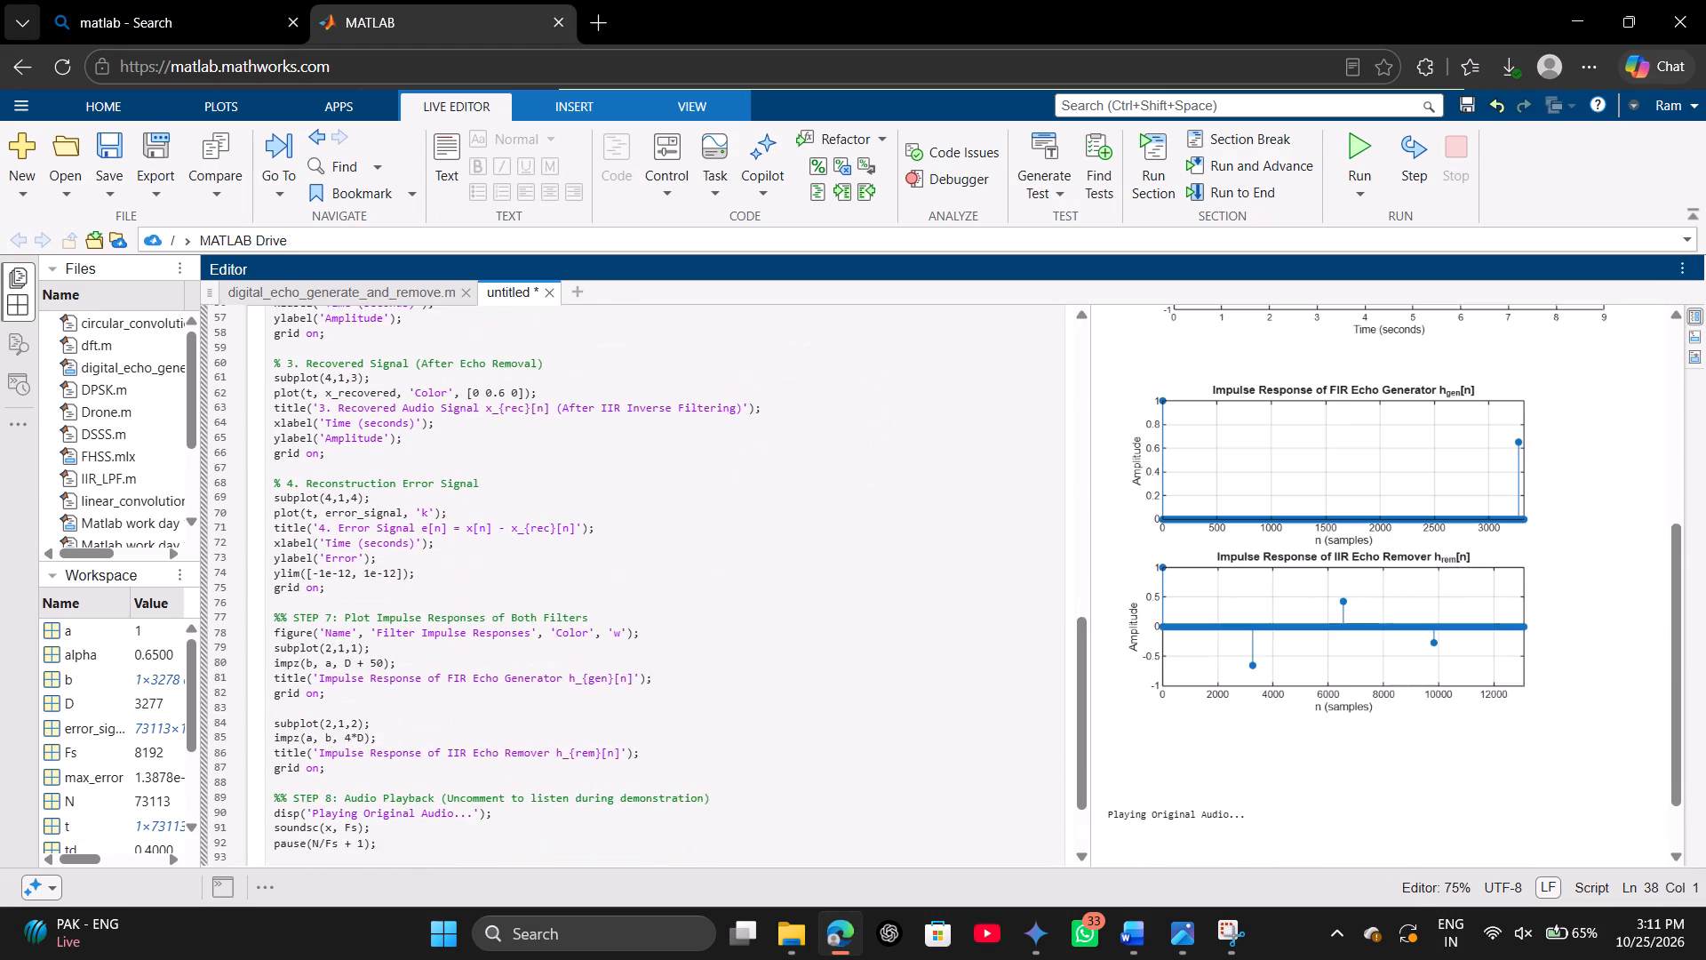
pyautogui.scroll(-2, 823, 614)
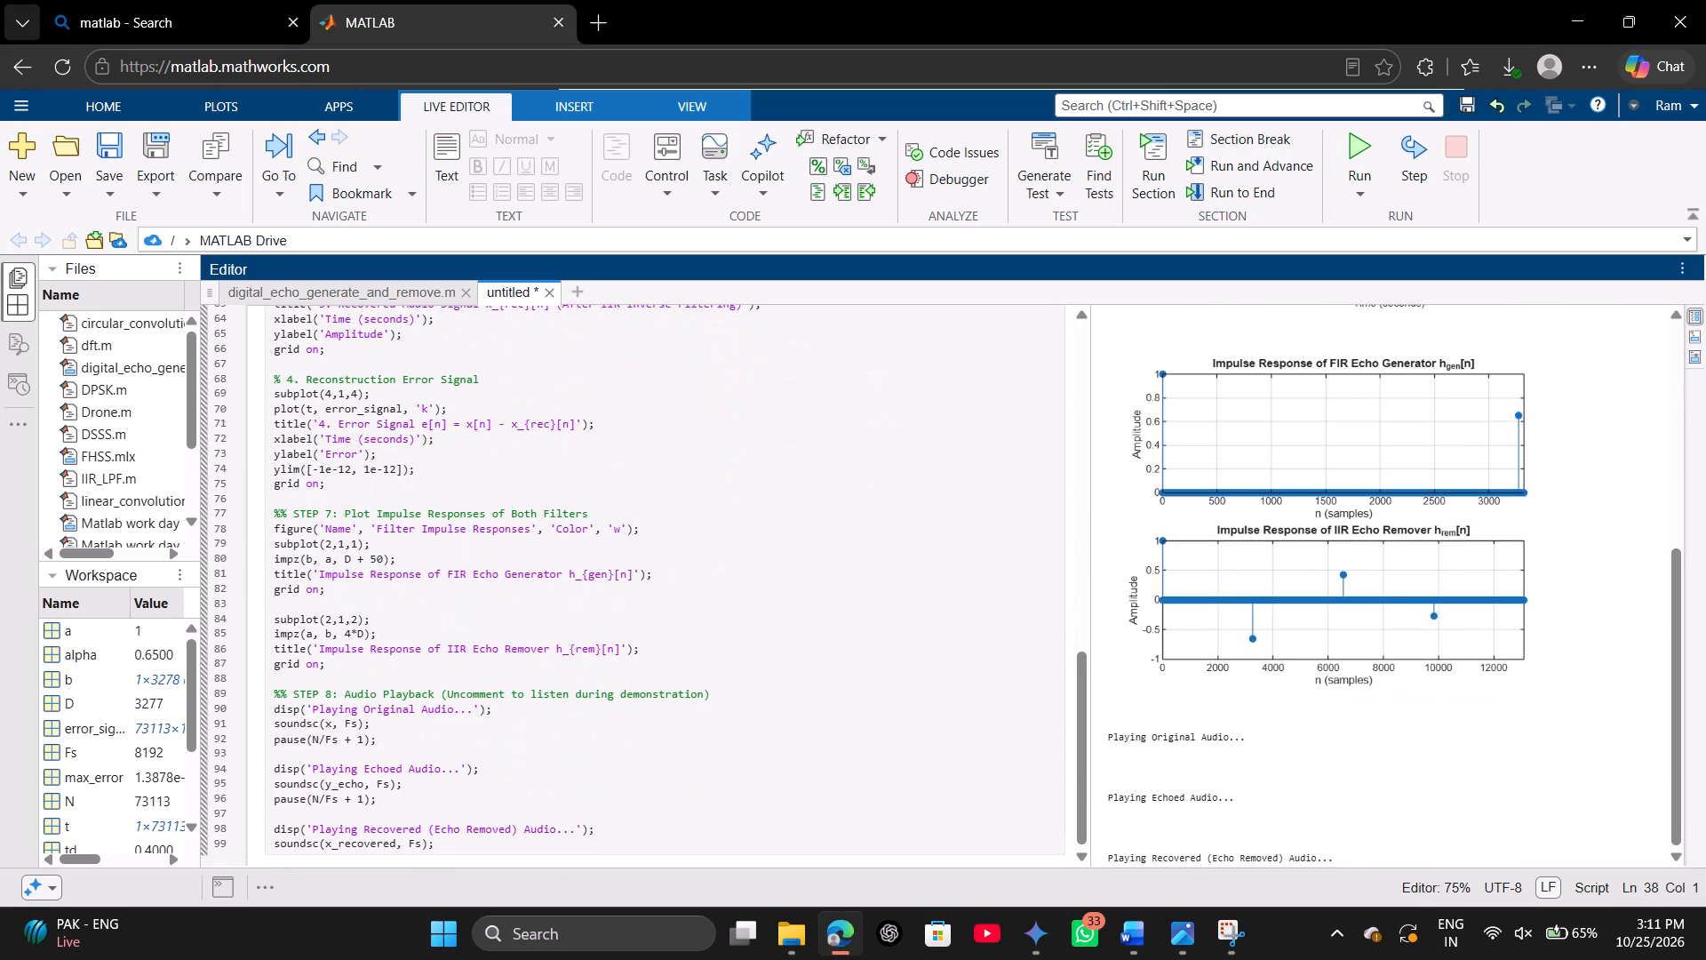
pyautogui.scroll(-2, 823, 614)
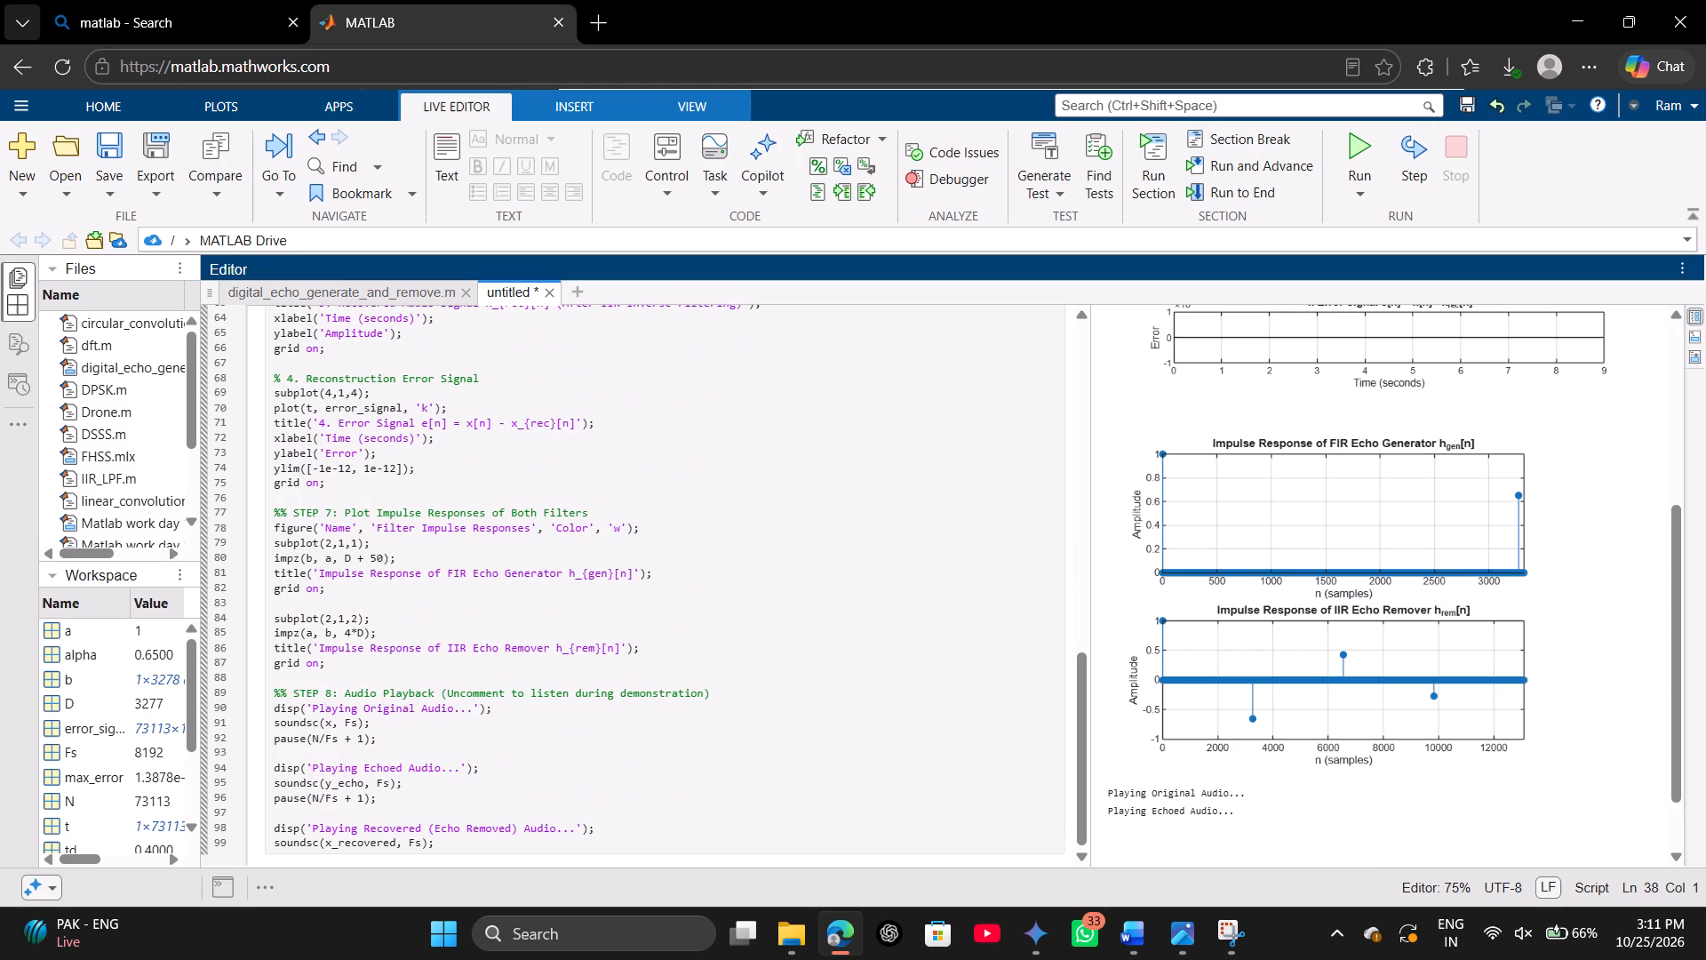
pyautogui.press('shift+super+s')
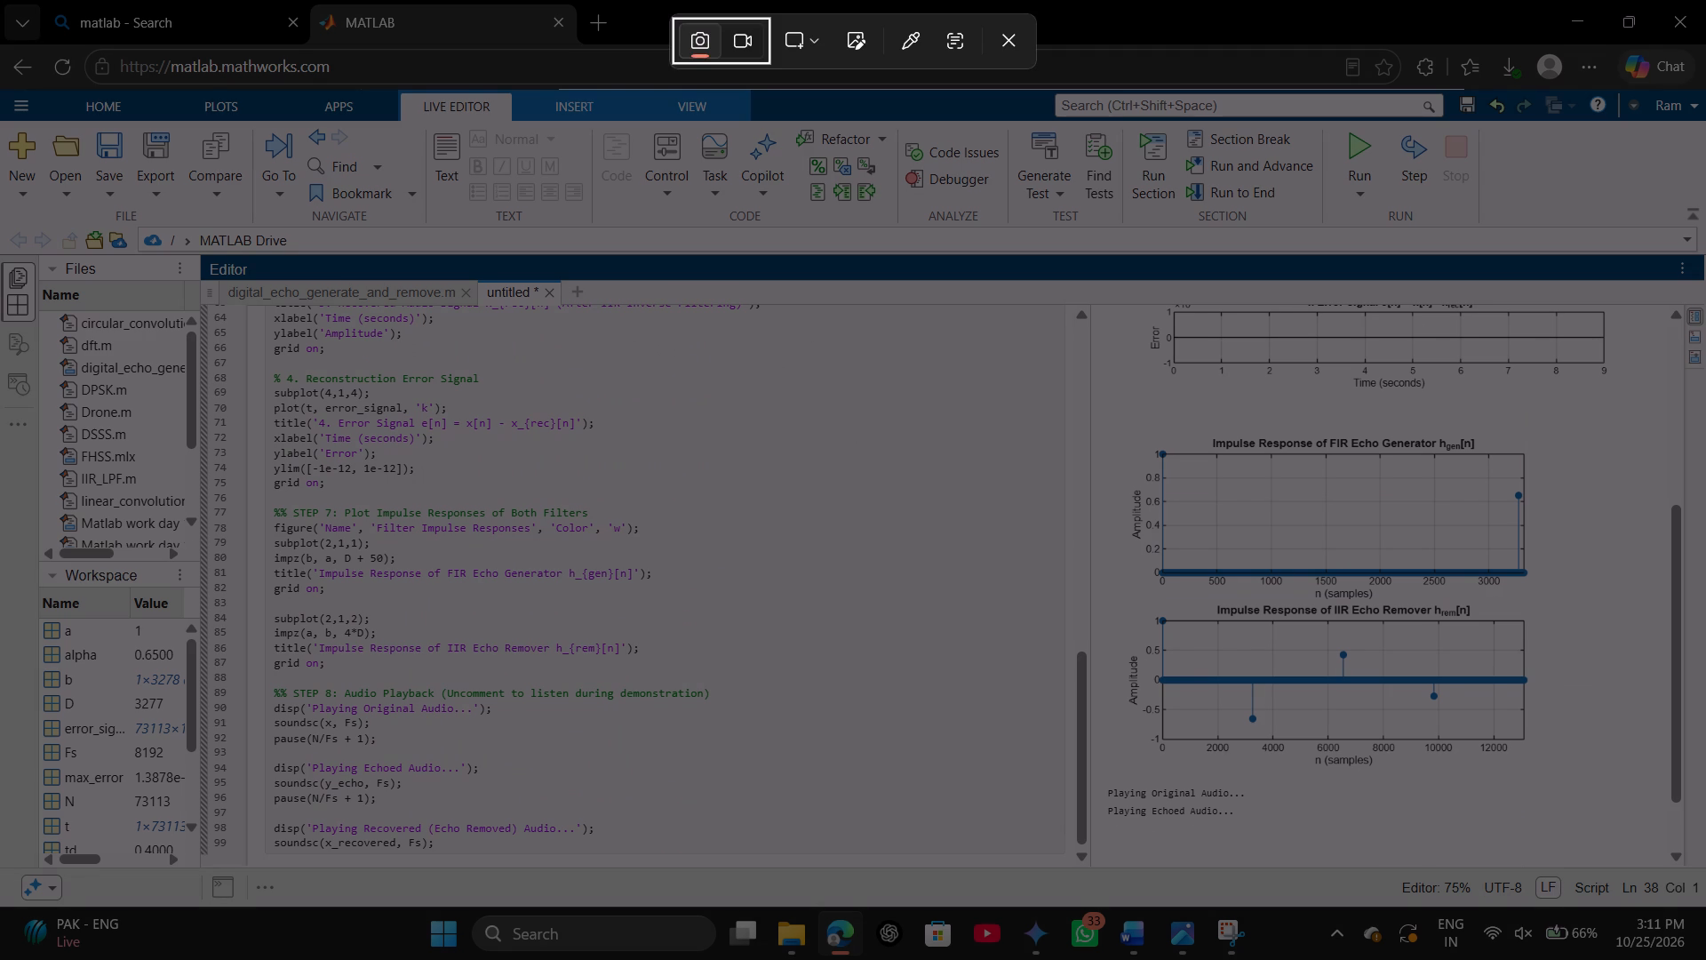
pyautogui.moveTo(267, 362); pyautogui.dragTo(847, 851)
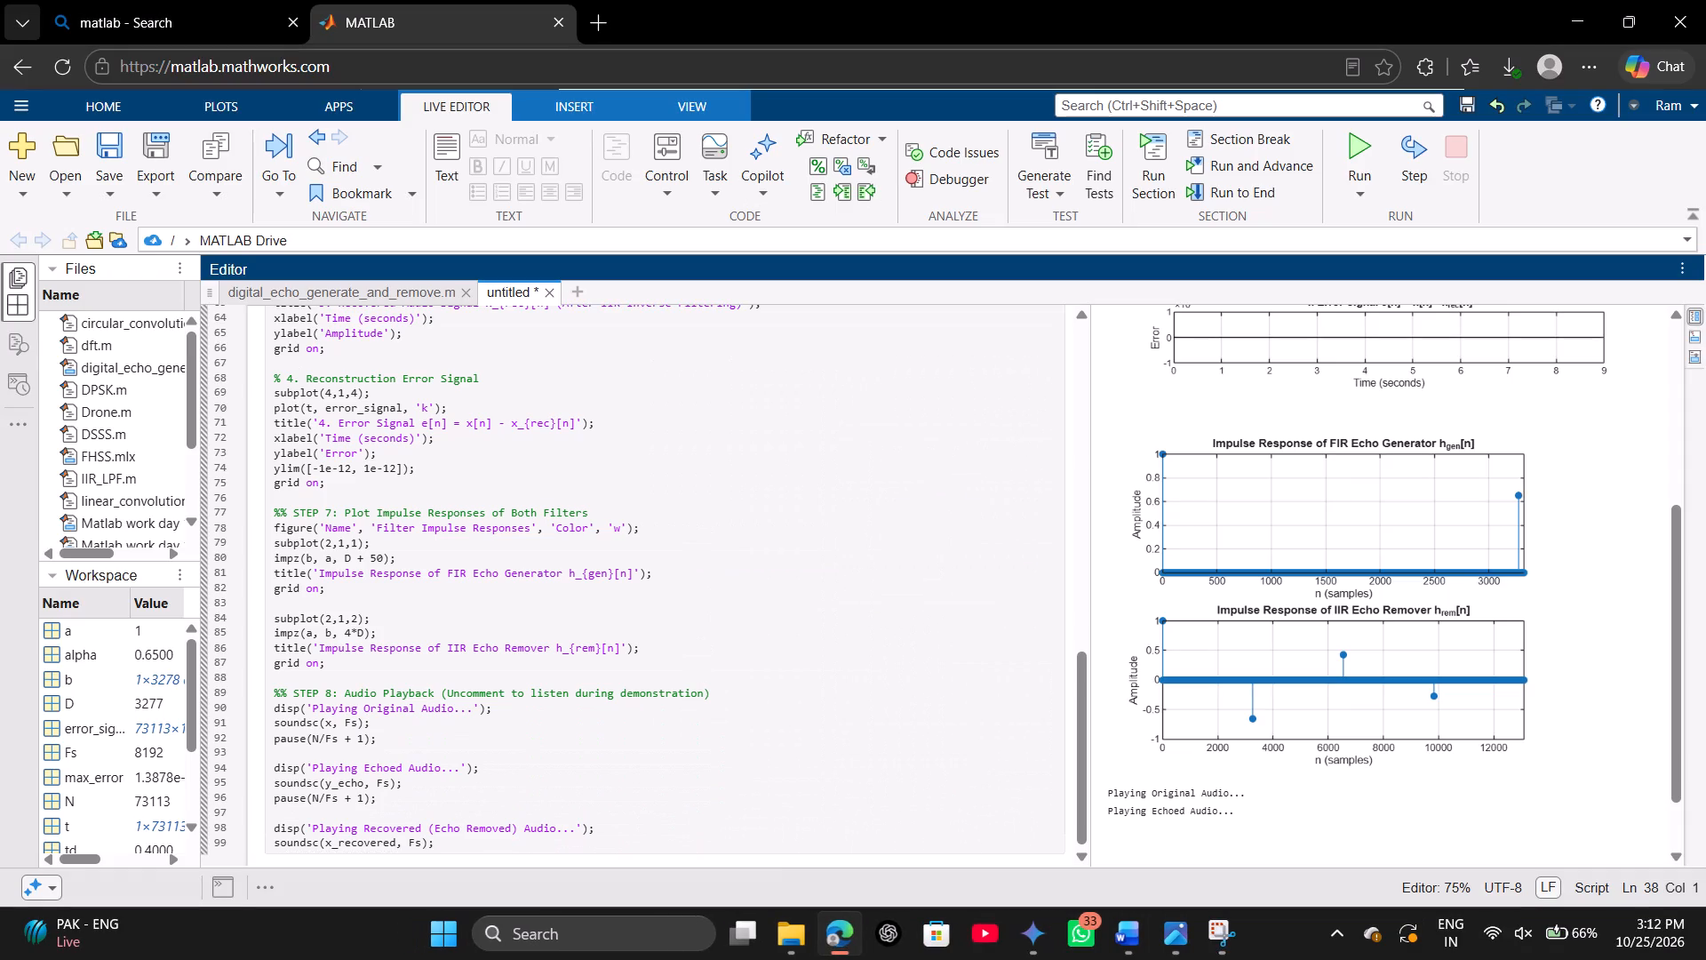
pyautogui.click(1383, 627)
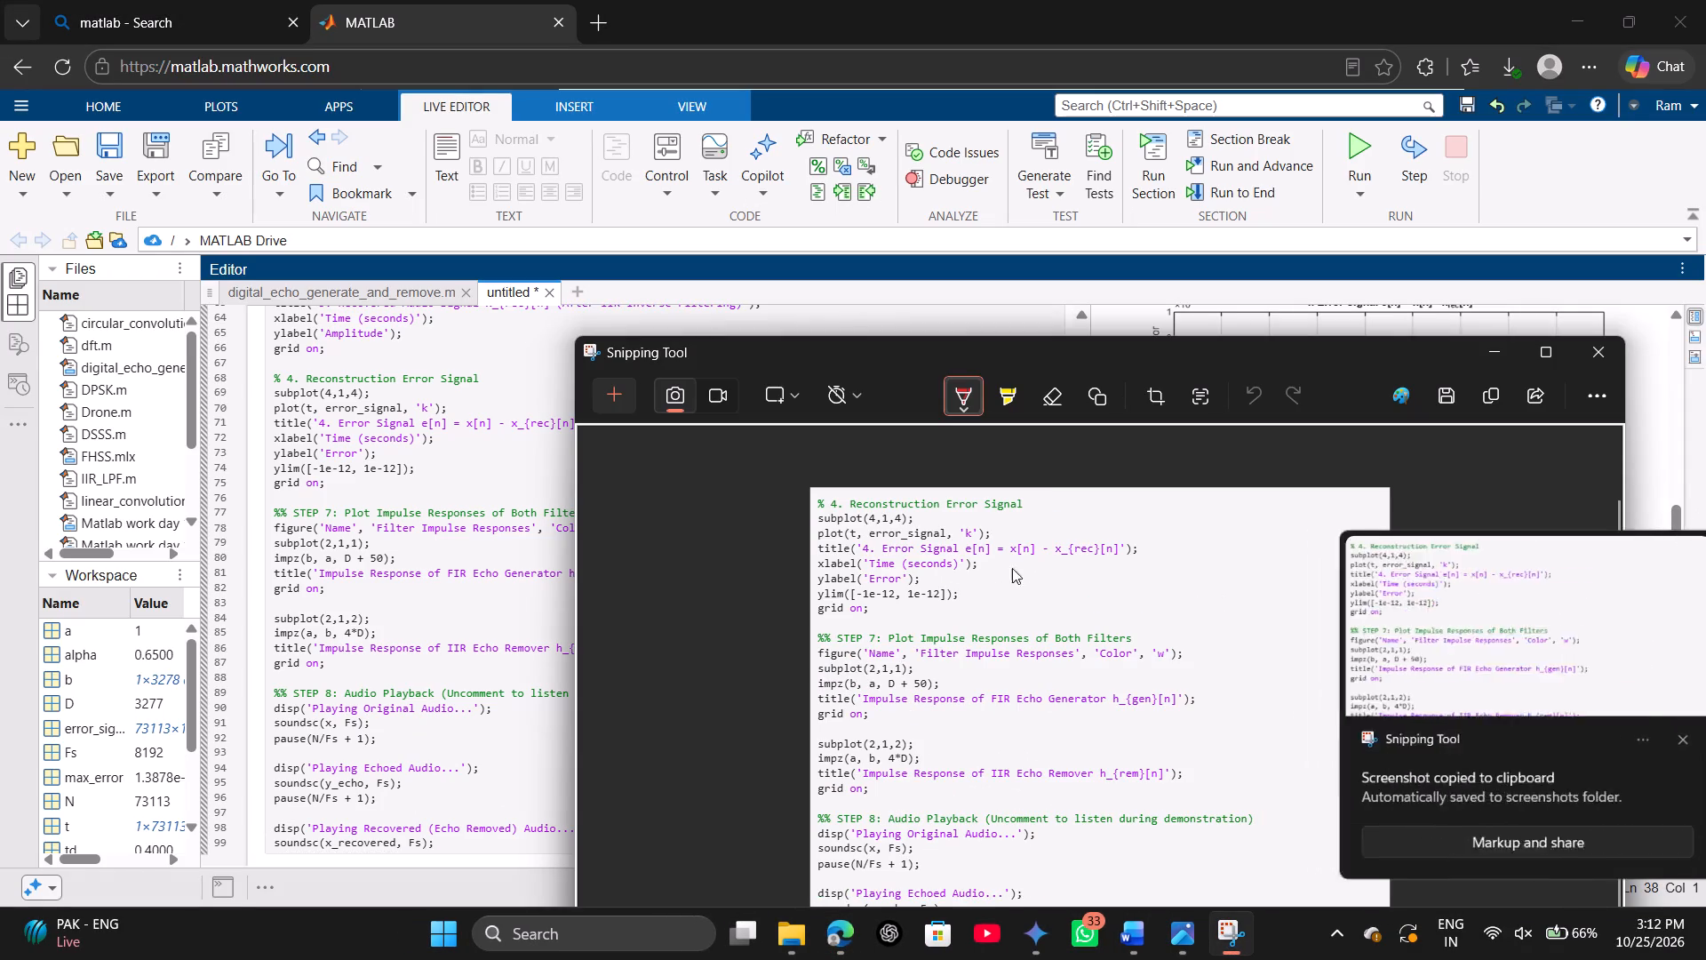
pyautogui.hotkey('ctrl', 'c')
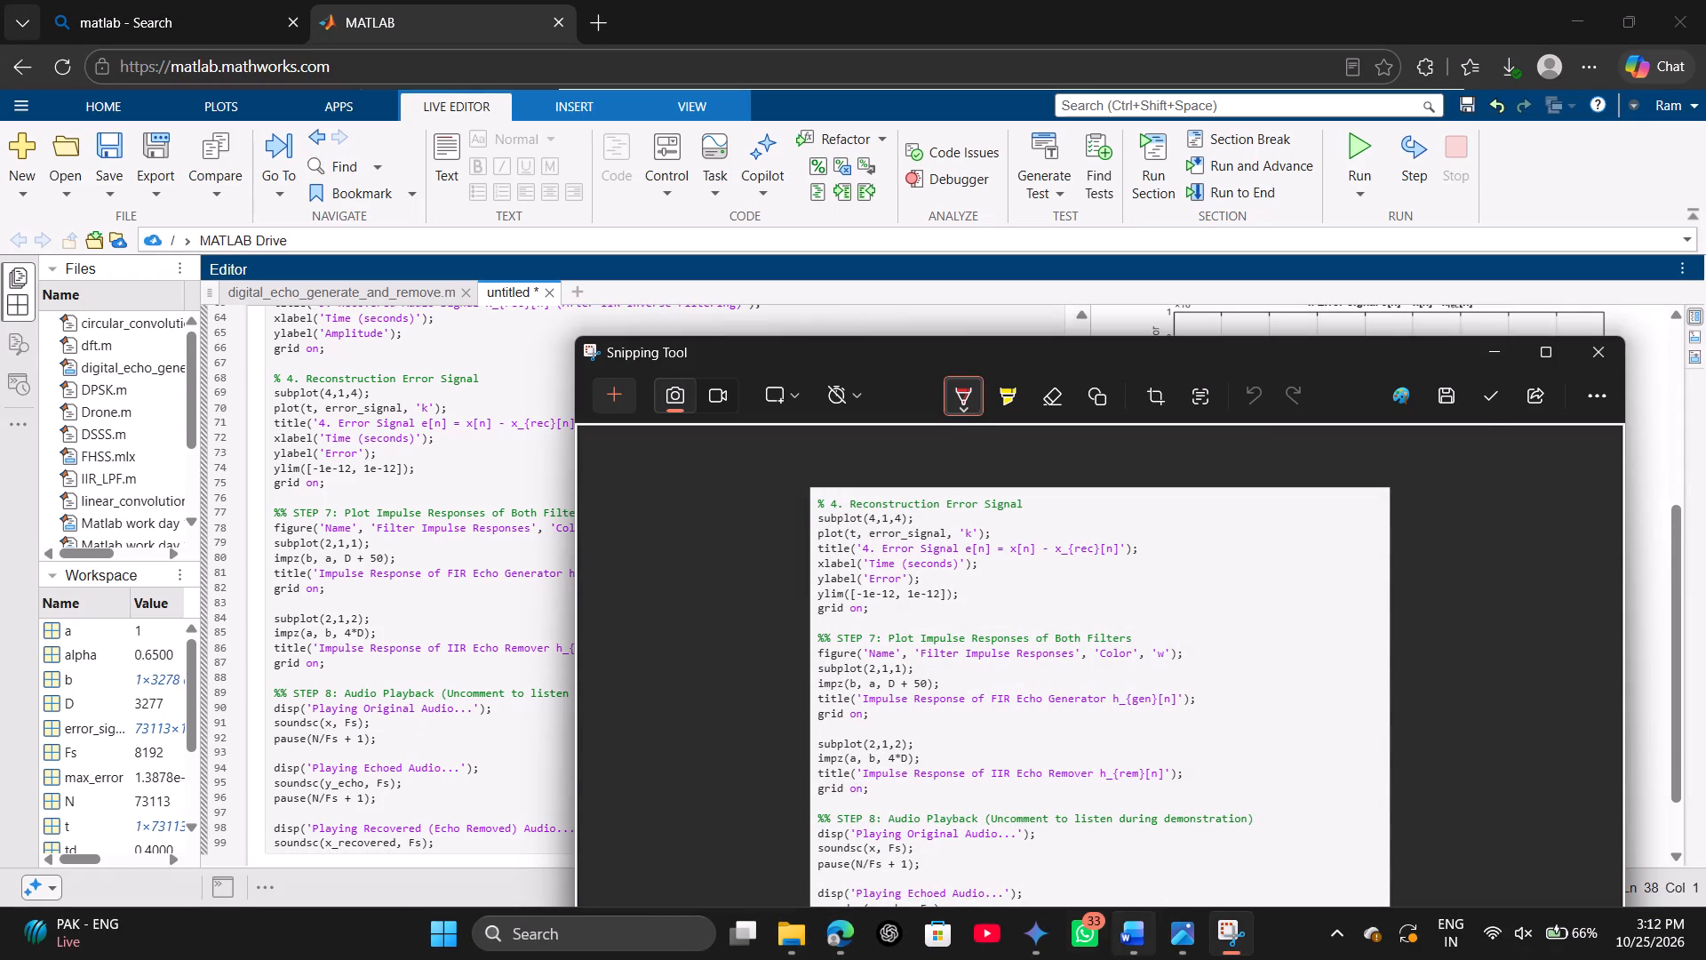
# Switch to the Word report and paste the captured Error Signal to Step 8 script image on the blank page.
pyautogui.click(1119, 950)
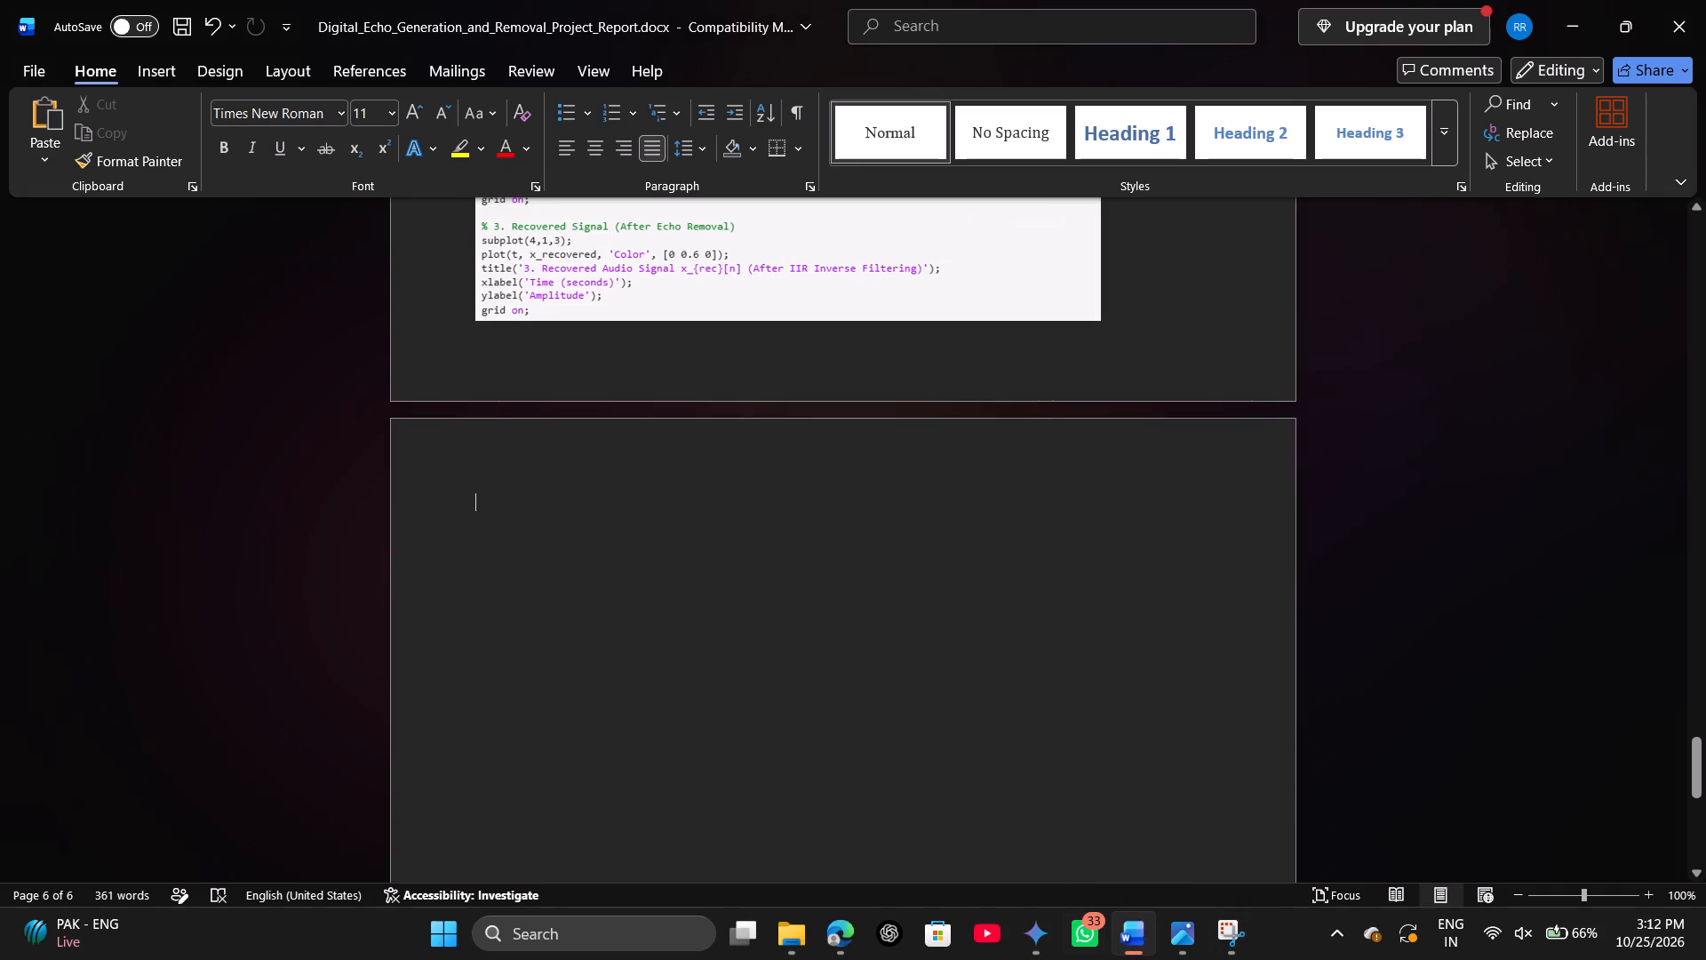
pyautogui.hotkey('ctrl', 'v')
# Review the report's pages from the latest script picture up to the cover page and back down to the end.
pyautogui.scroll(2, 812, 681)
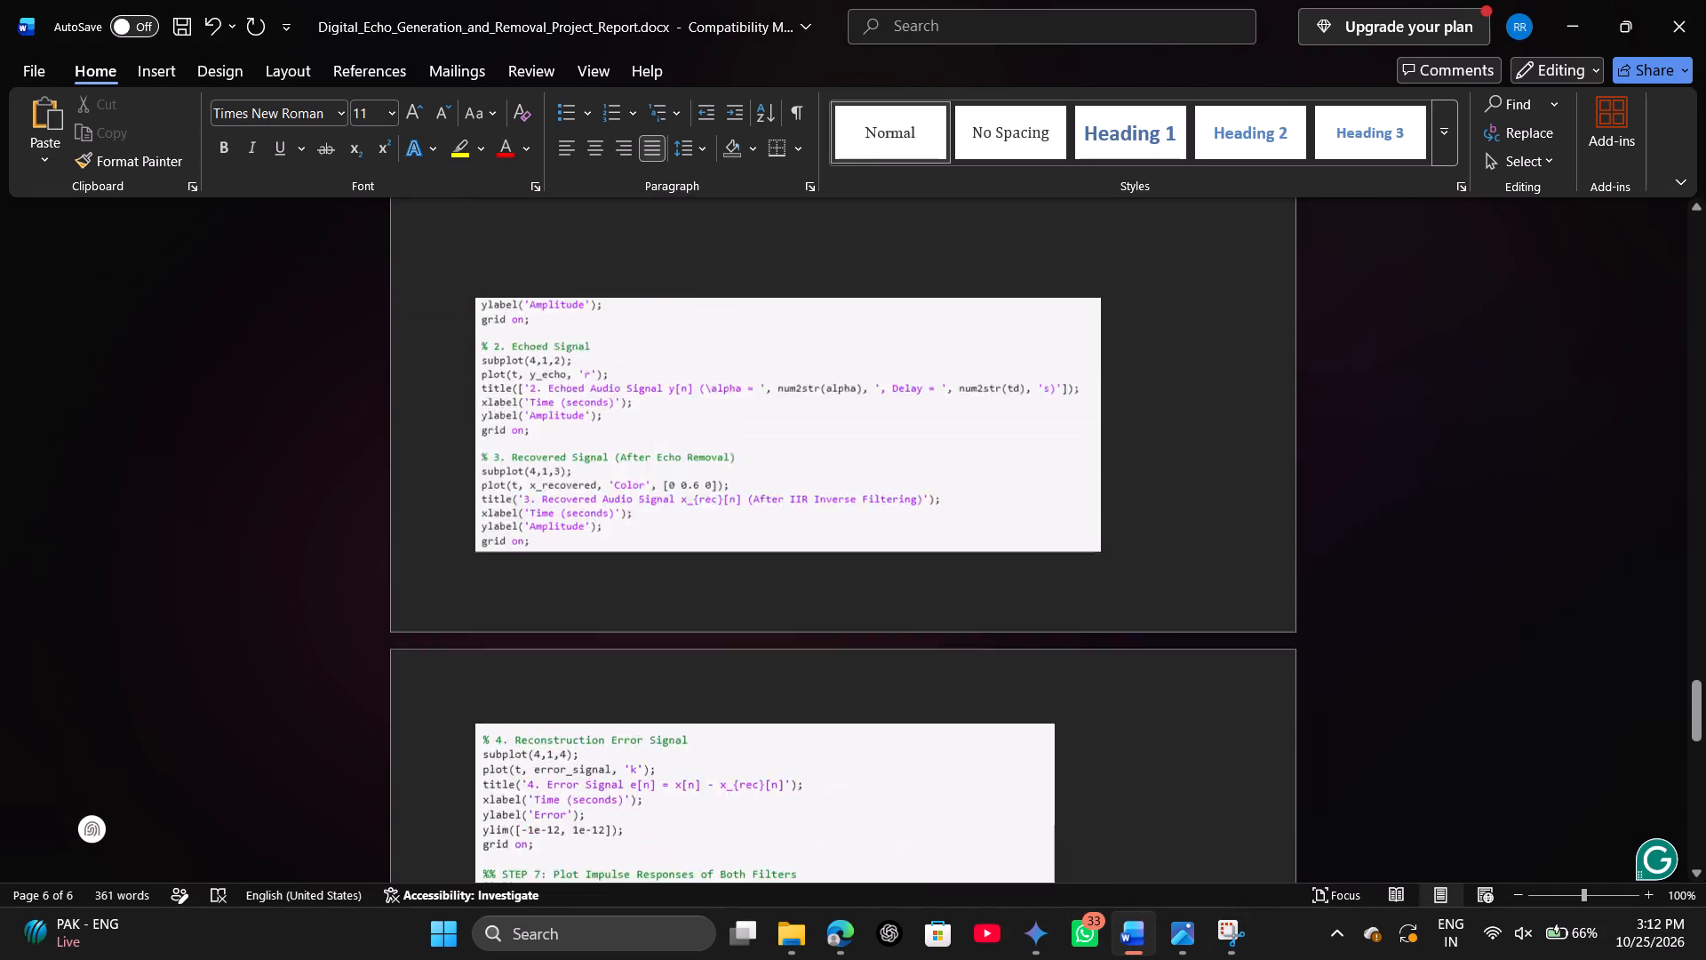
pyautogui.scroll(6, 812, 681)
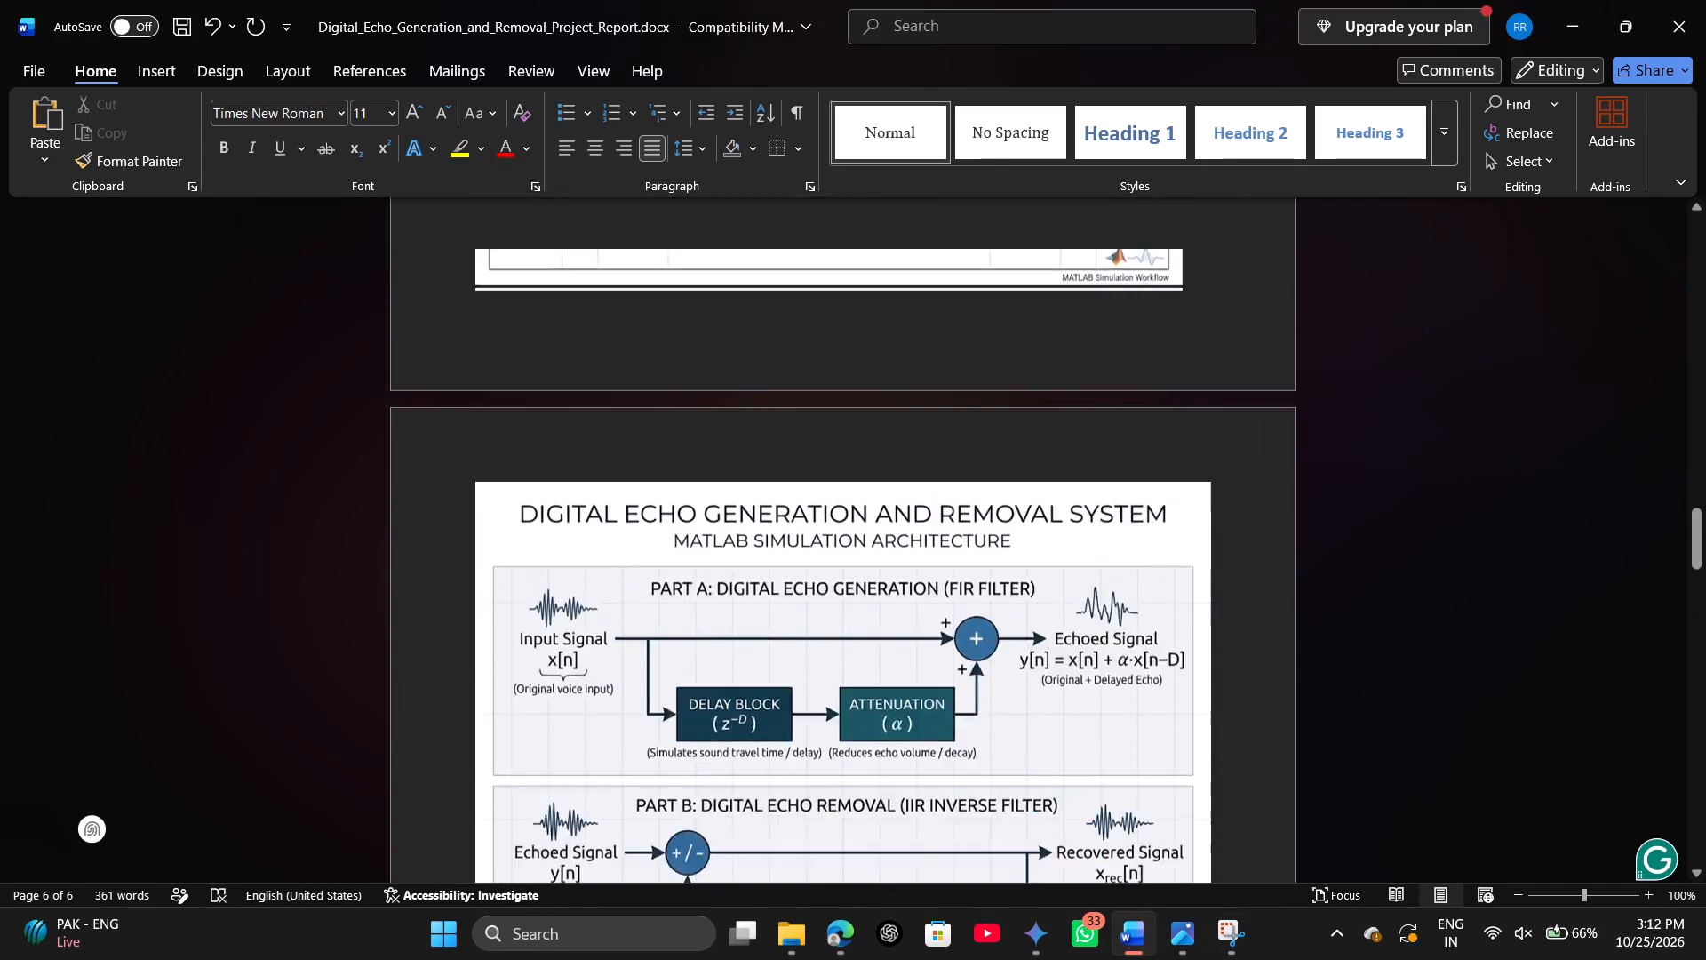
pyautogui.scroll(8, 812, 681)
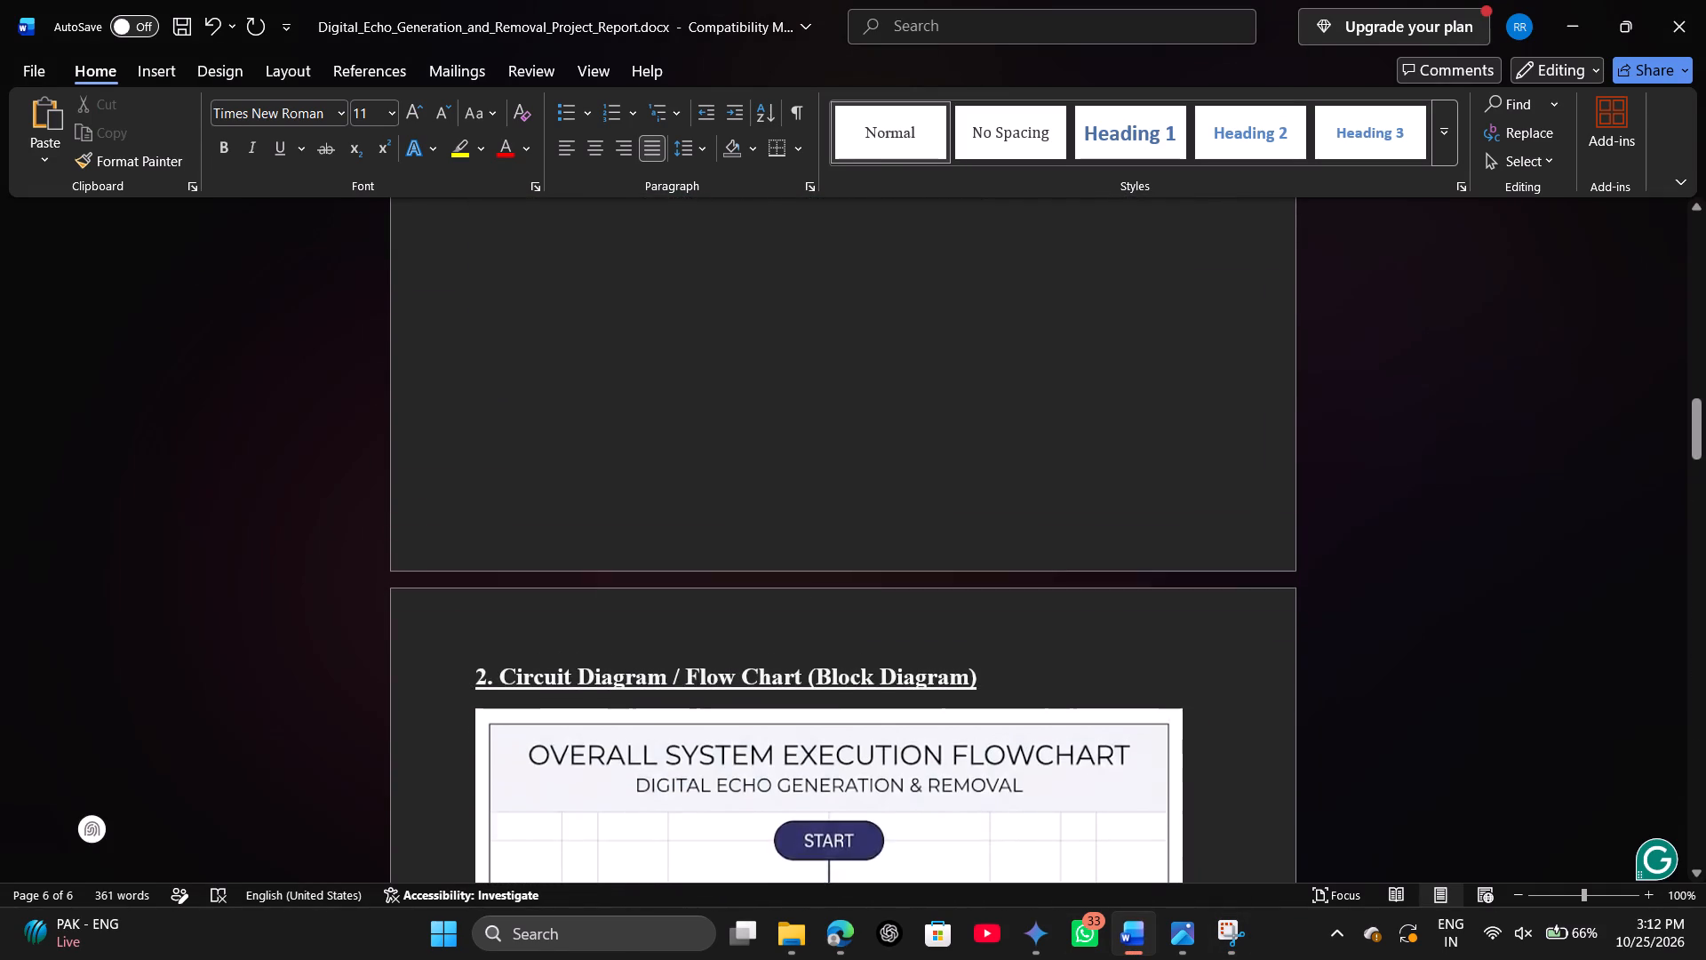
pyautogui.scroll(9, 812, 681)
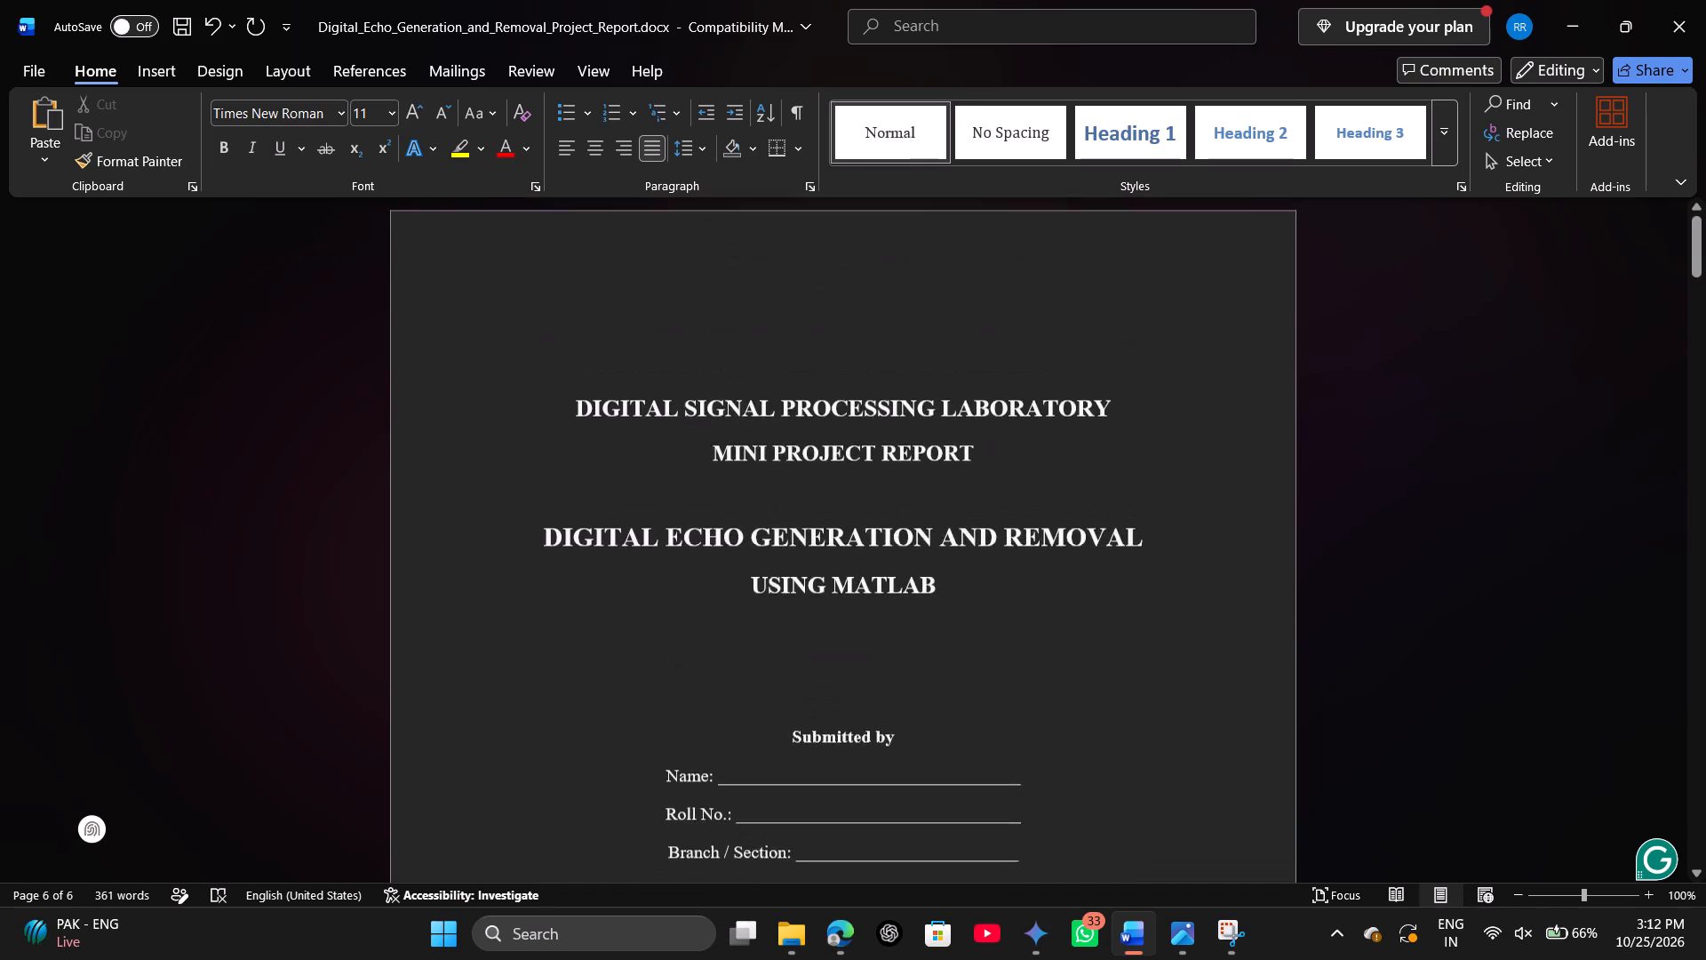
pyautogui.scroll(-9, 812, 681)
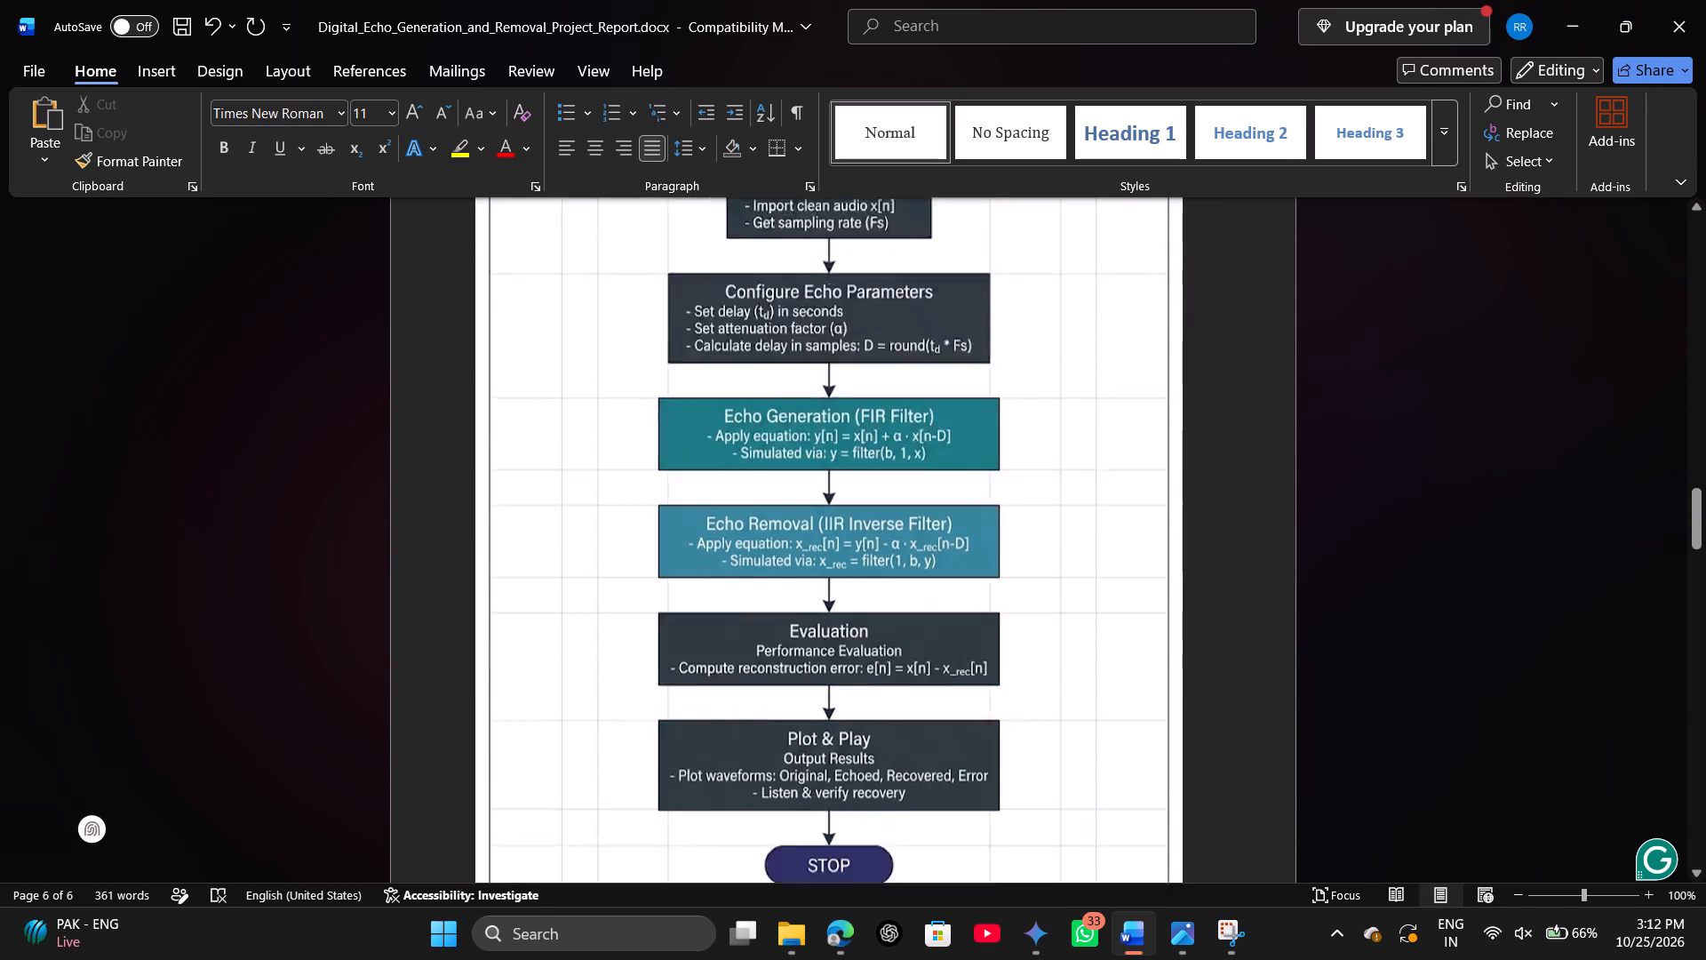
pyautogui.scroll(-6, 812, 681)
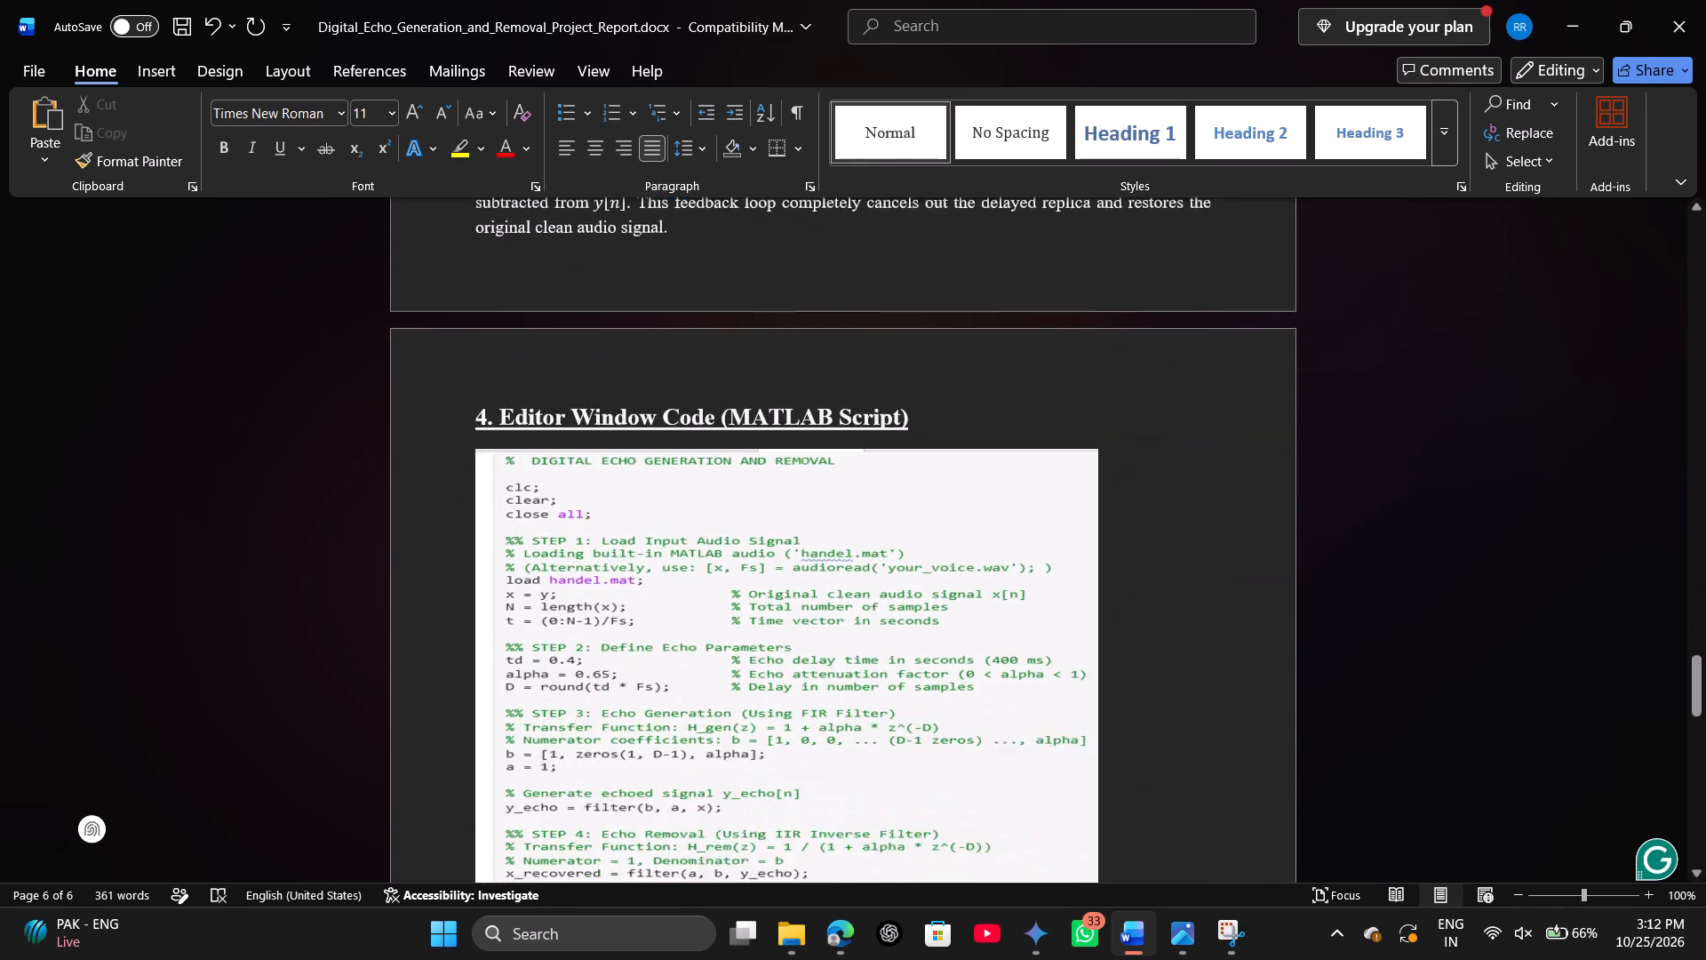
pyautogui.scroll(-6, 812, 681)
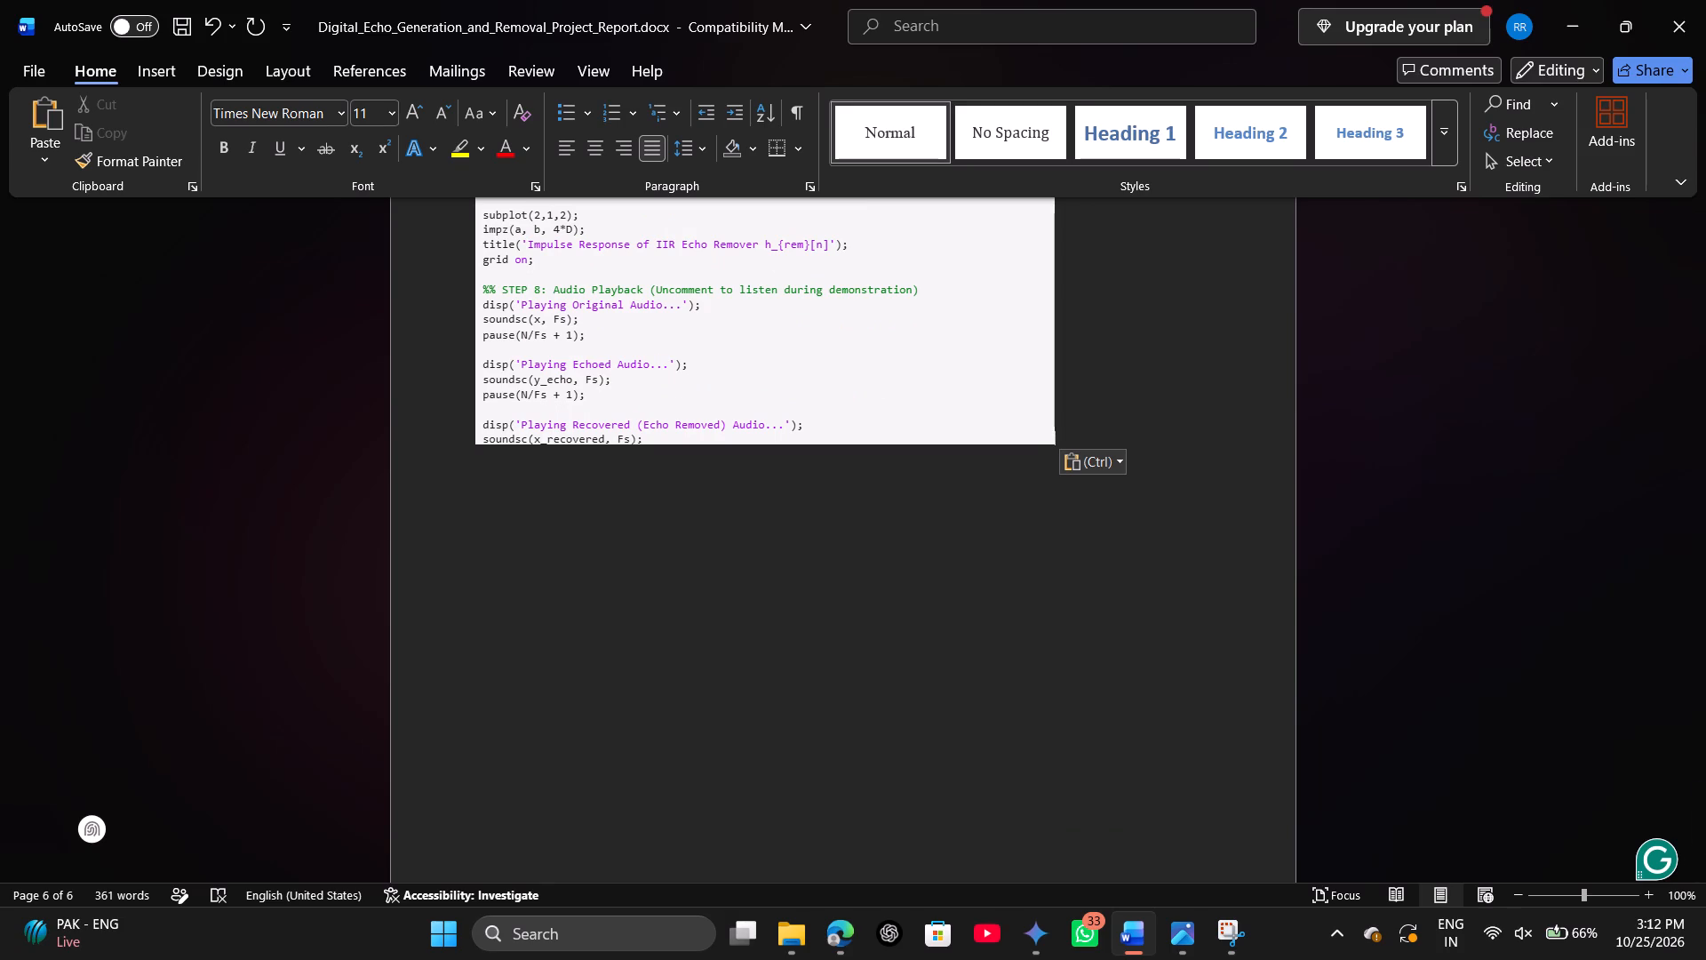
# Open the whiteboard photo from the File Explorer Gallery, examine its PBL Report/Synopsis section list up close, and return to the Word report.
pyautogui.click(732, 521)
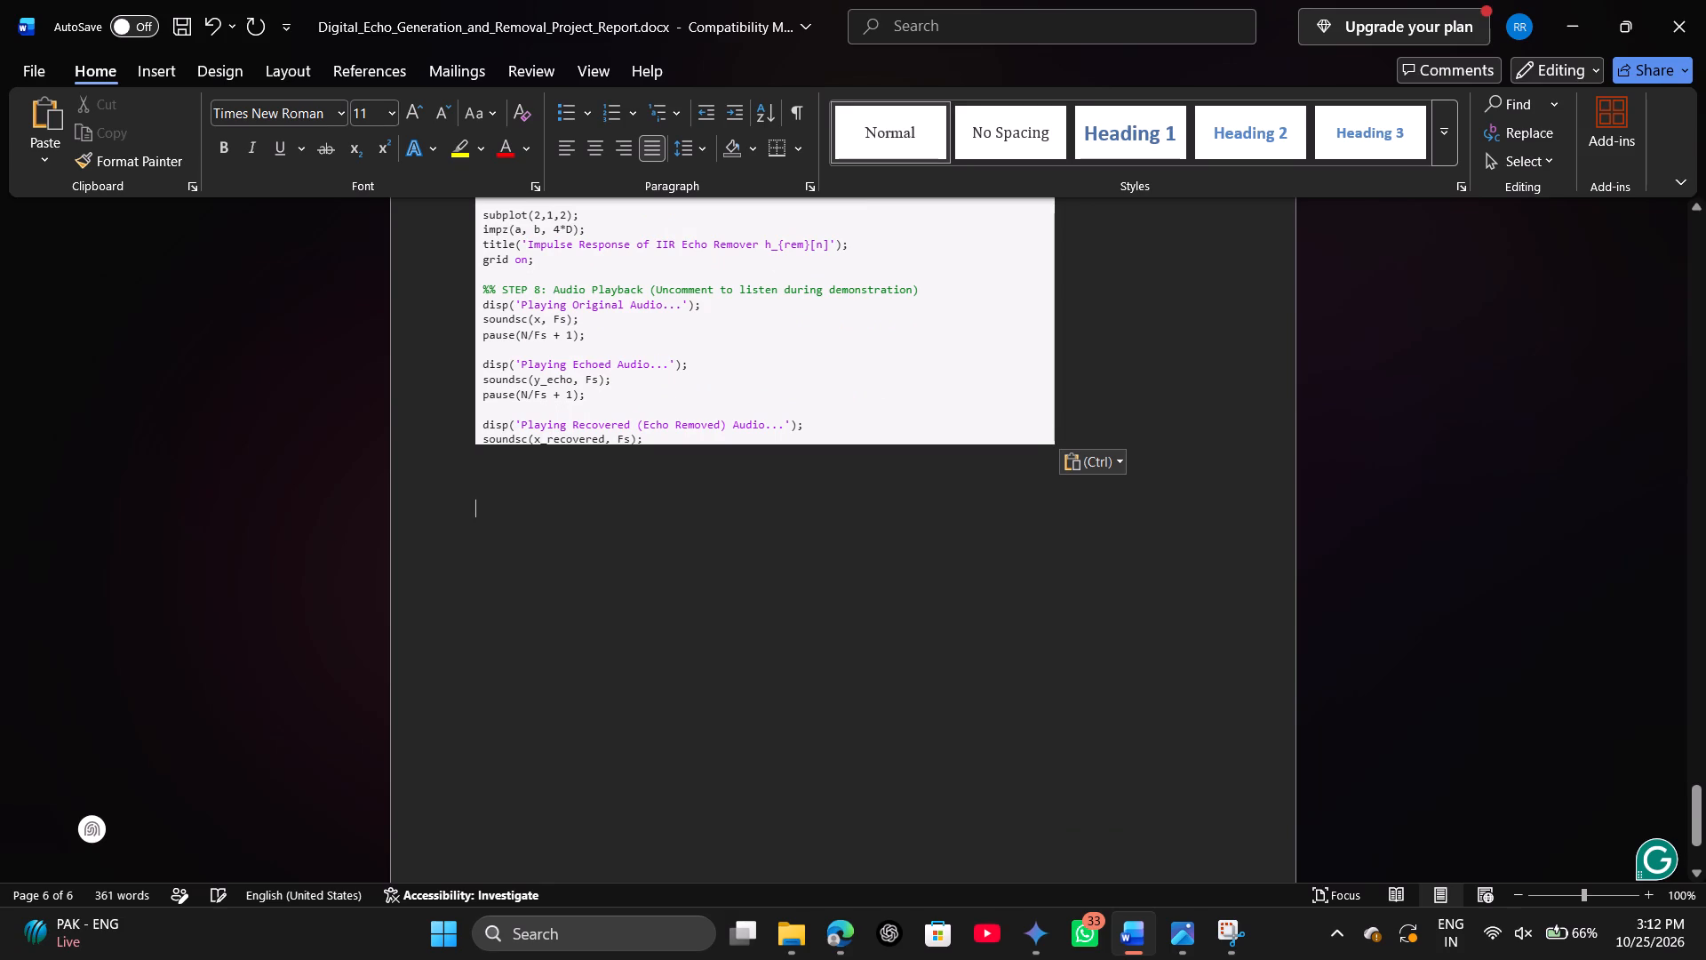
pyautogui.click(801, 926)
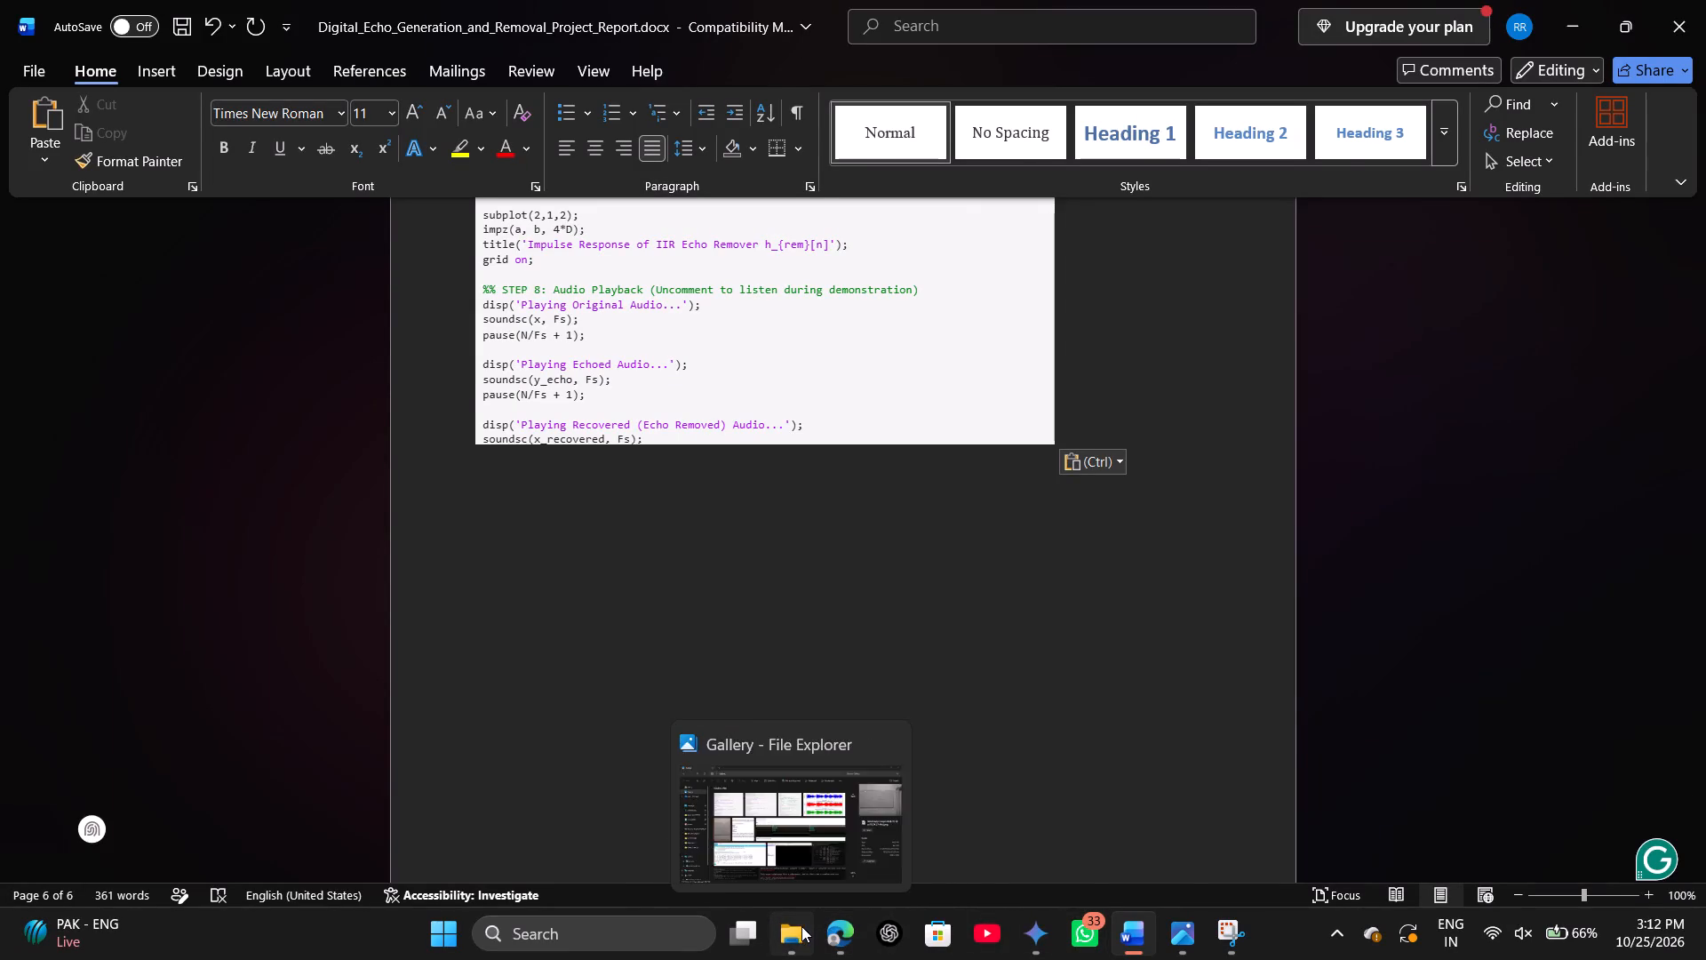
pyautogui.click(1455, 284)
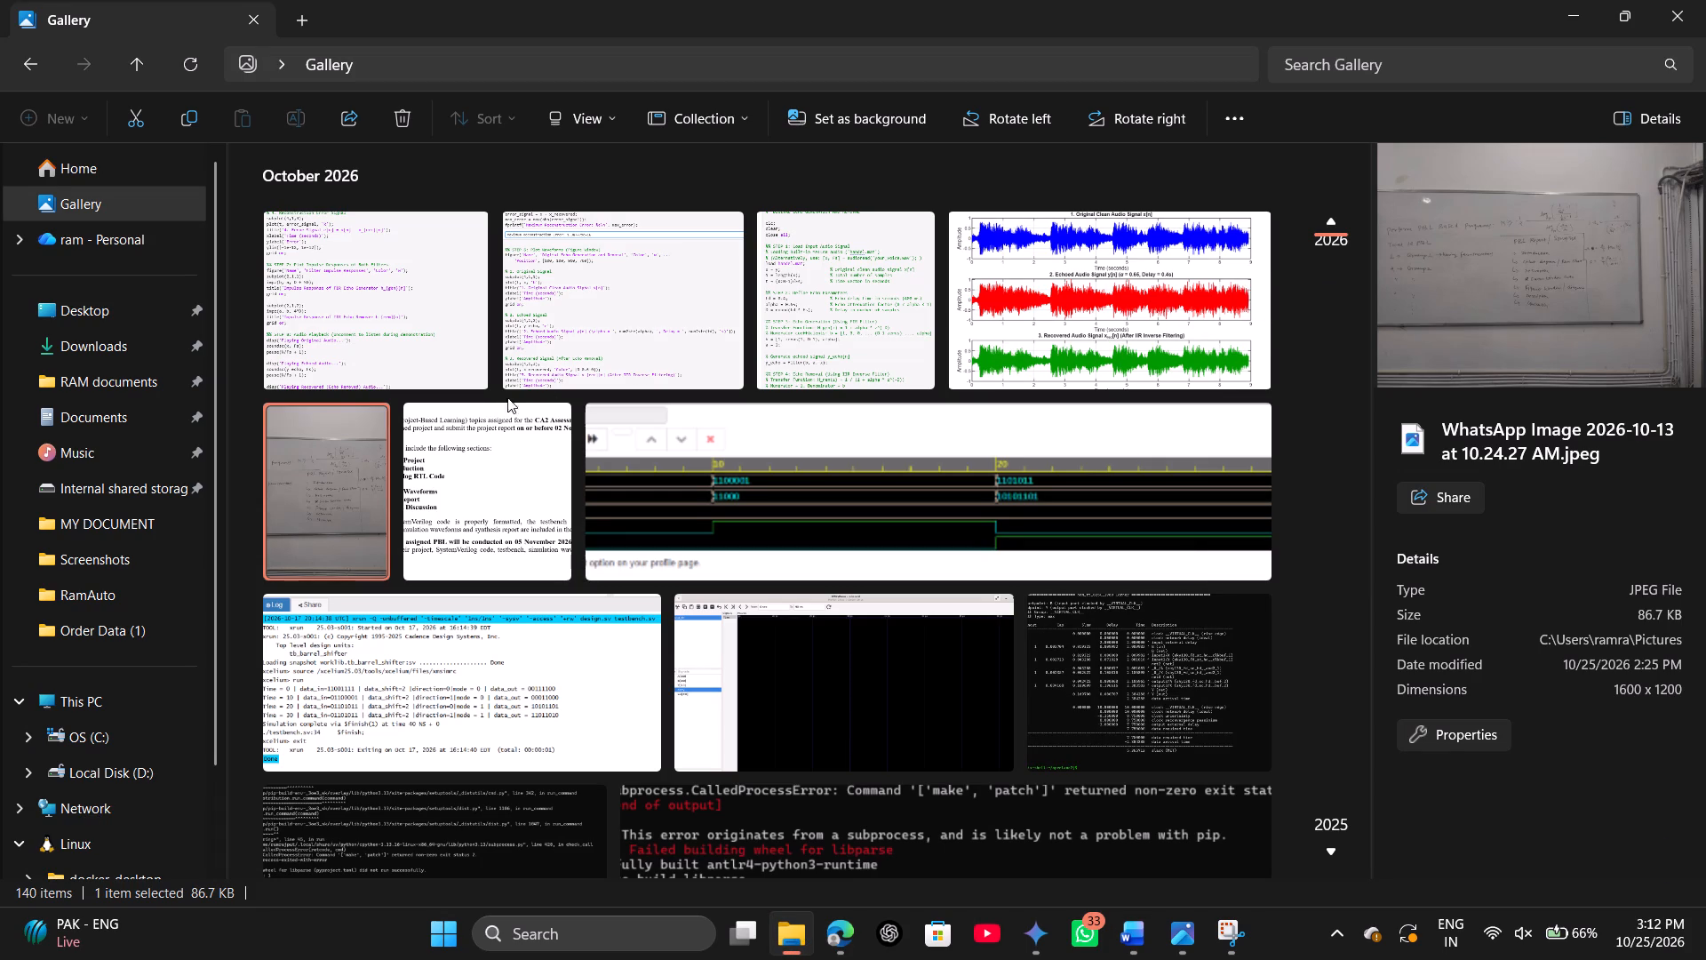
pyautogui.doubleClick(362, 464)
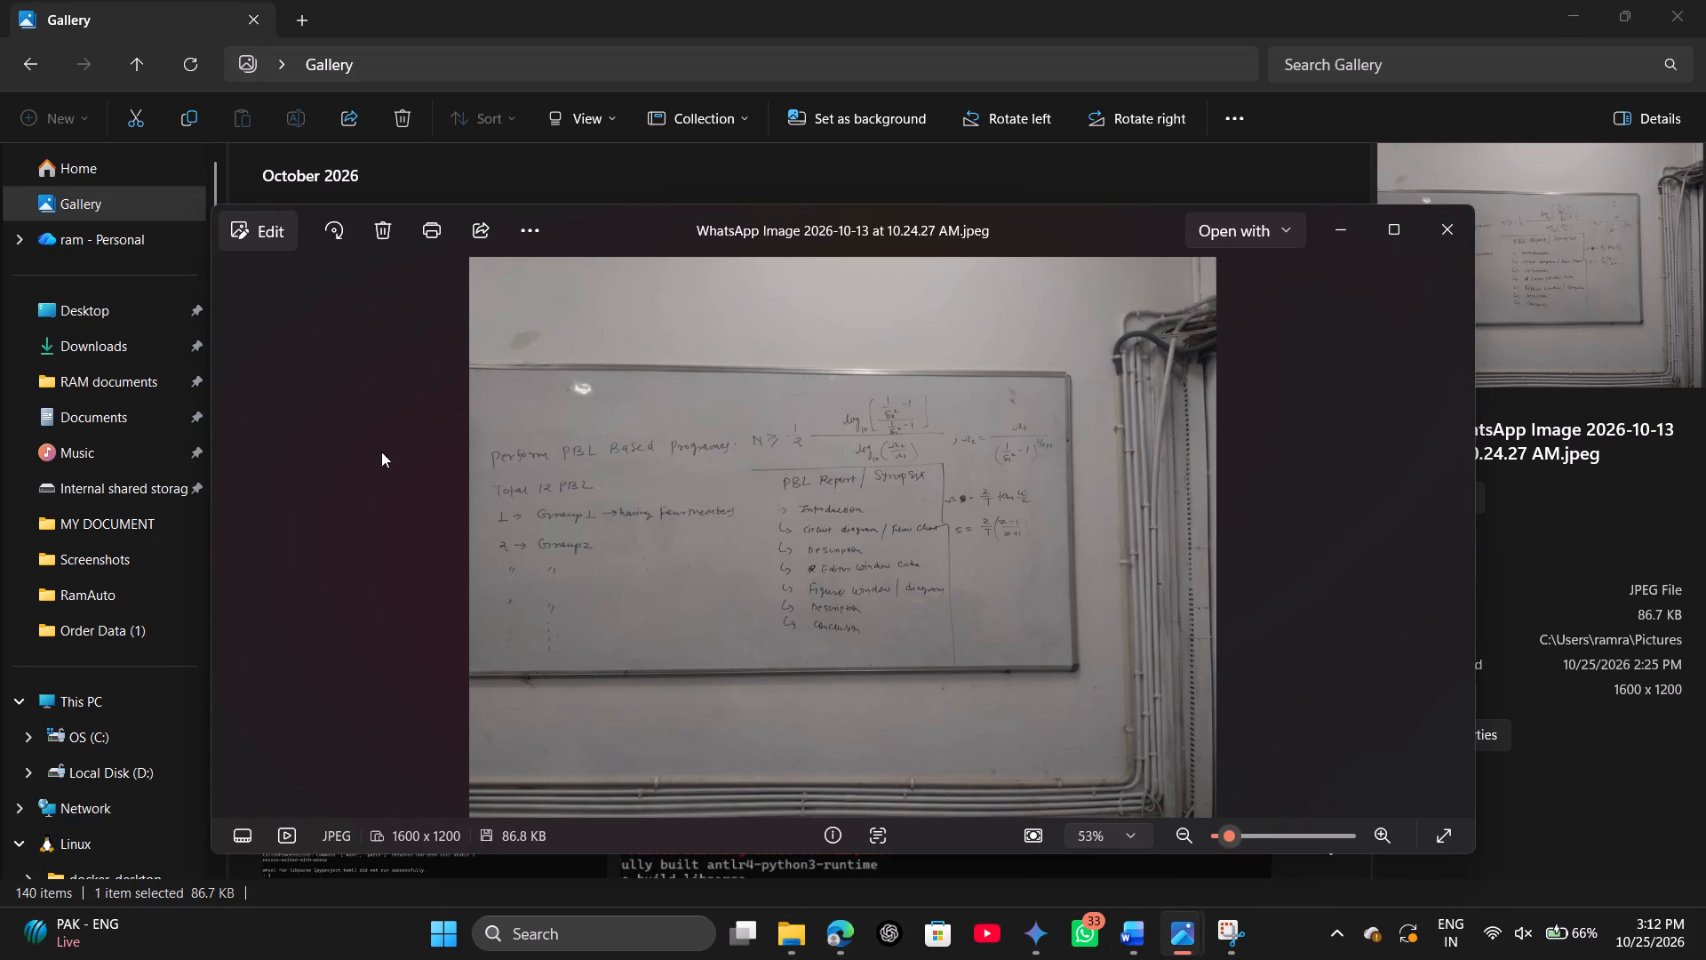
pyautogui.keyDown('ctrl'); pyautogui.scroll(7, 897, 520); pyautogui.keyUp('ctrl')
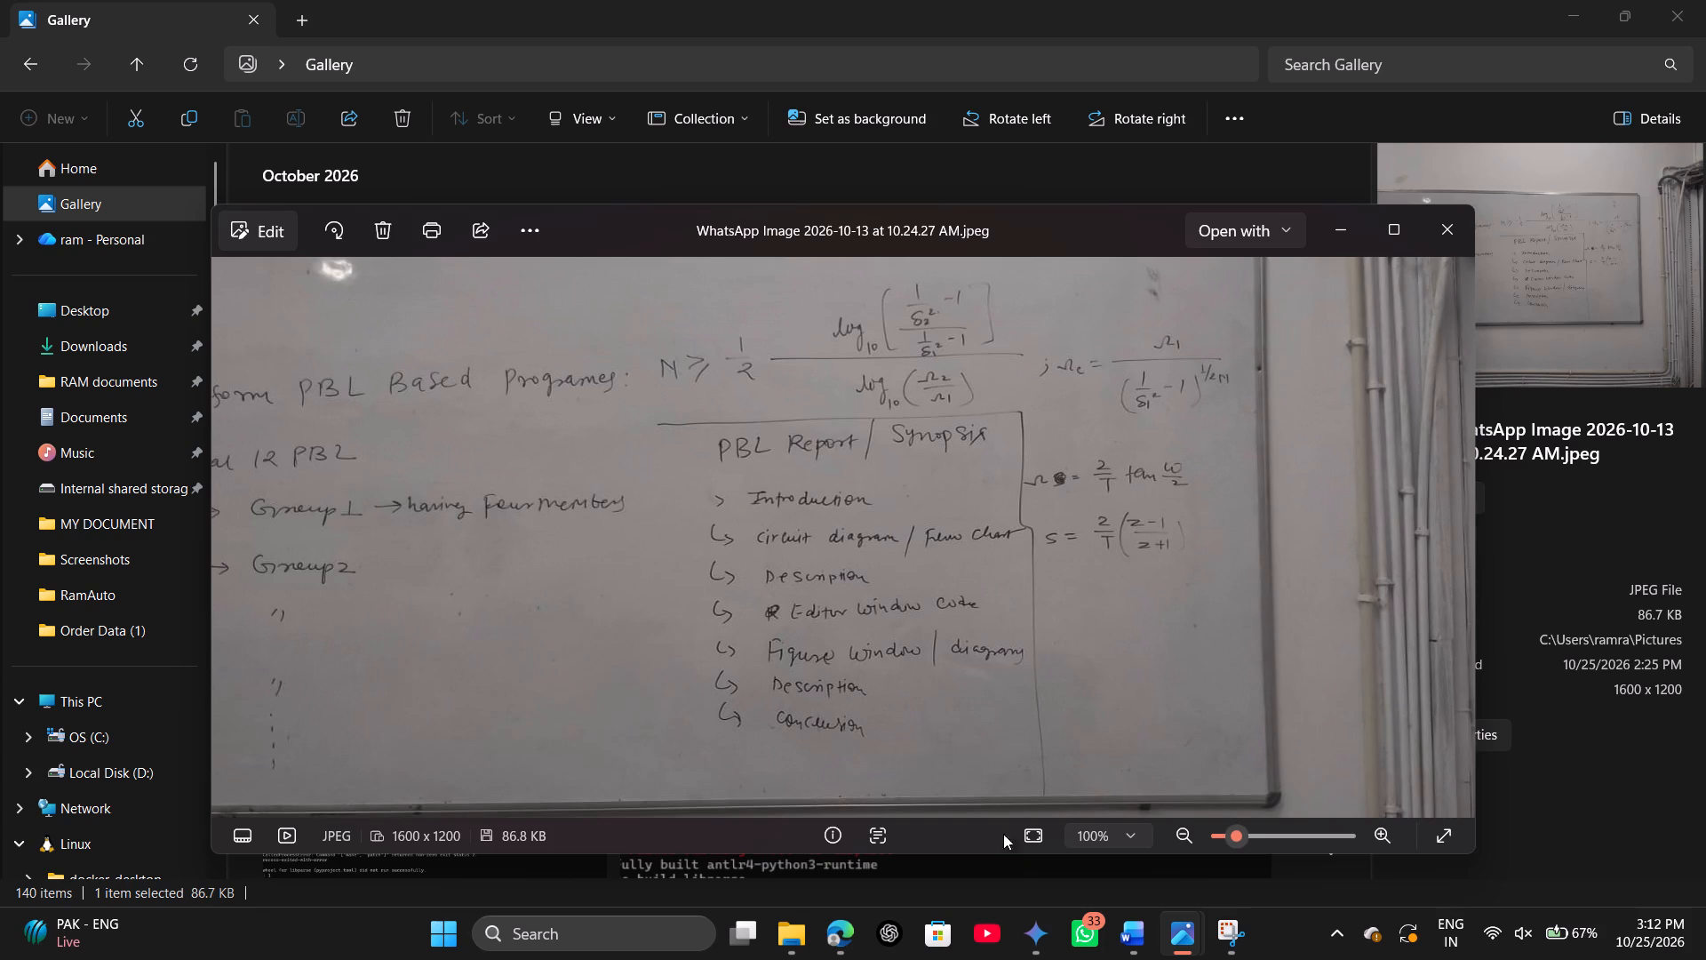
pyautogui.click(1124, 922)
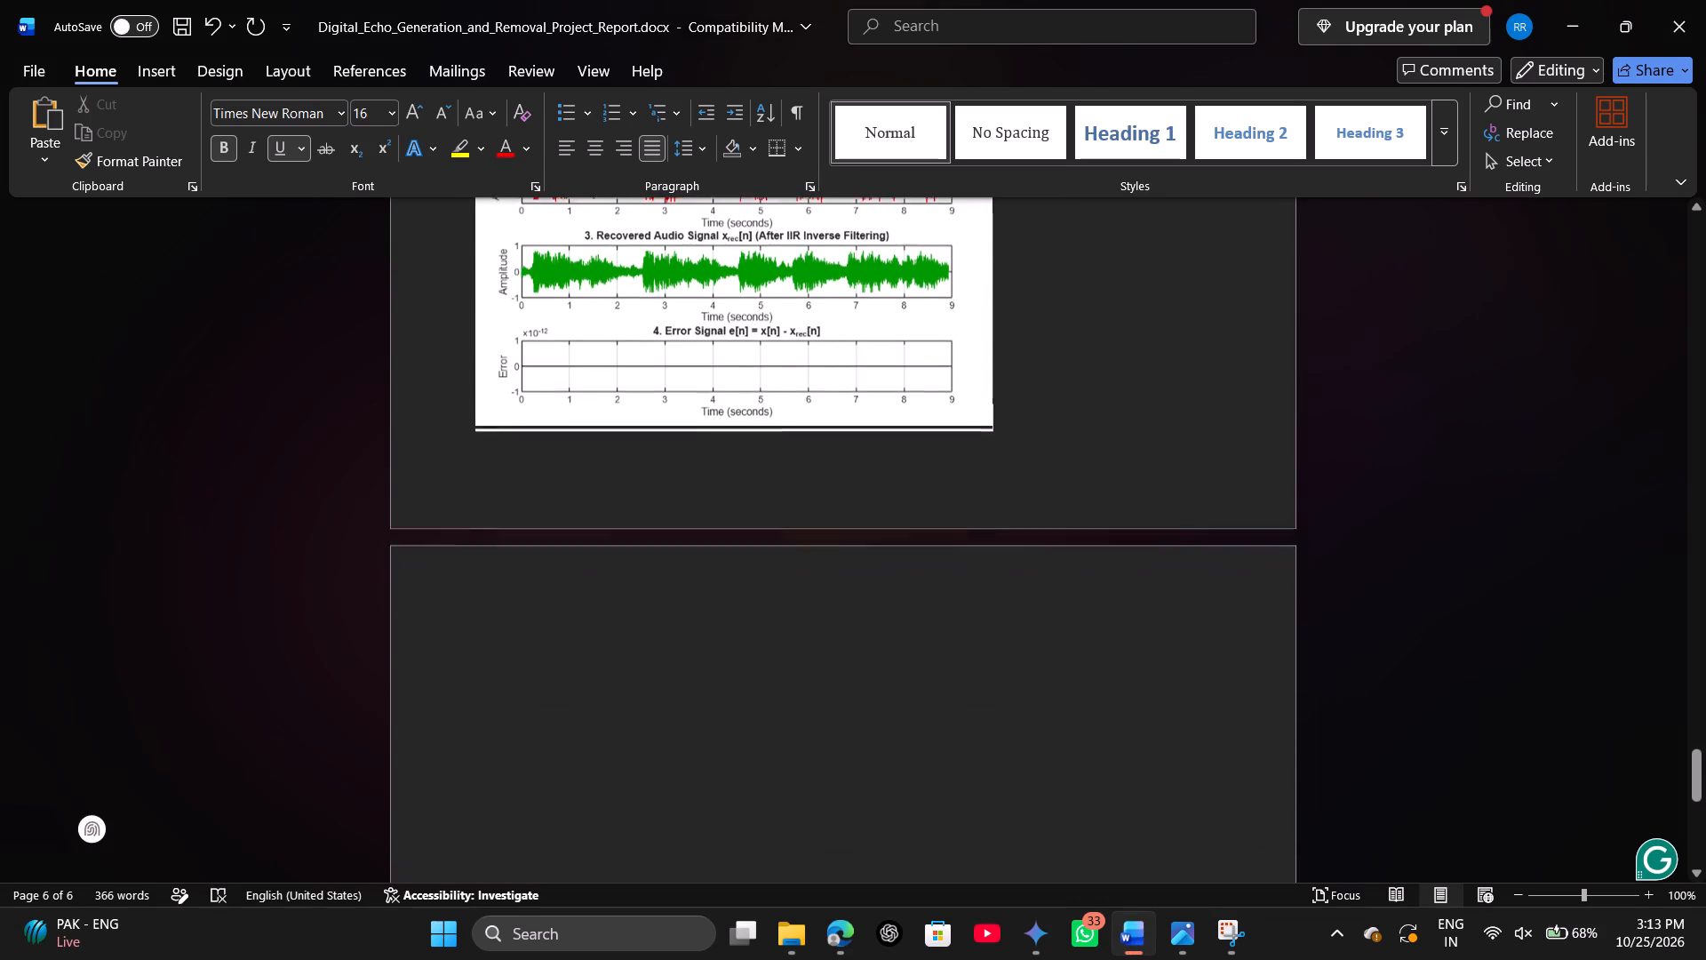
pyautogui.click(712, 529)
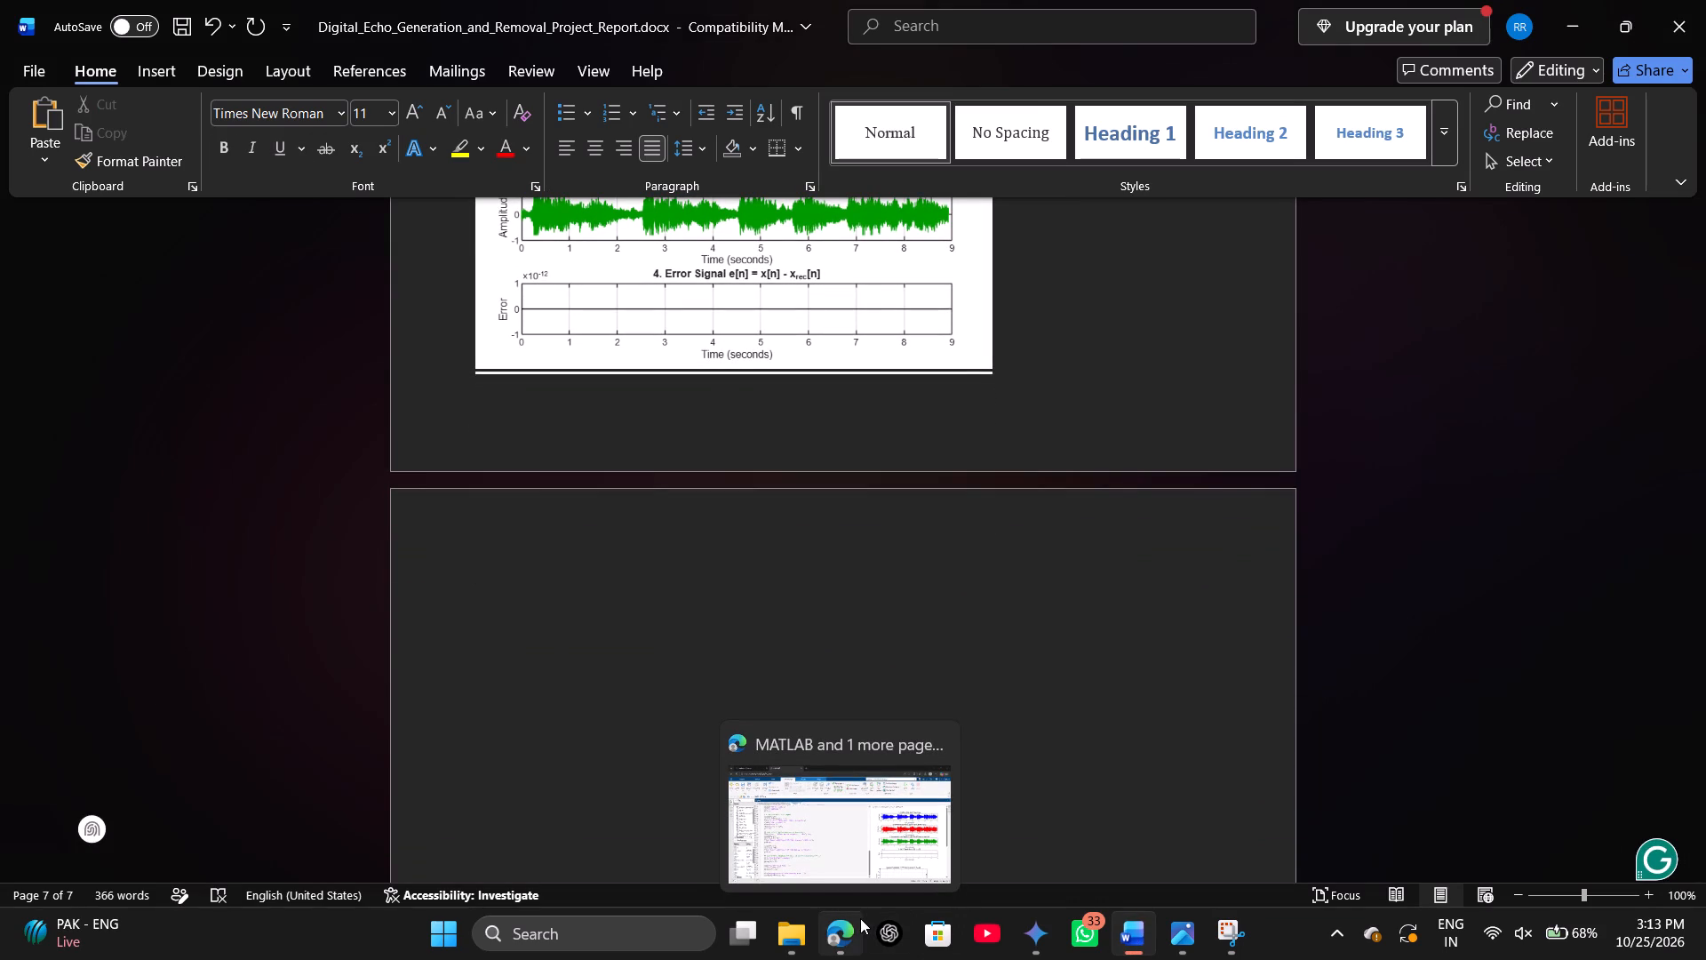
# Switch to MATLAB Online in Edge and capture and copy a screenshot of the FIR and IIR impulse response plots with the audio playback messages below.
pyautogui.click(859, 918)
pyautogui.scroll(-4, 1386, 597)
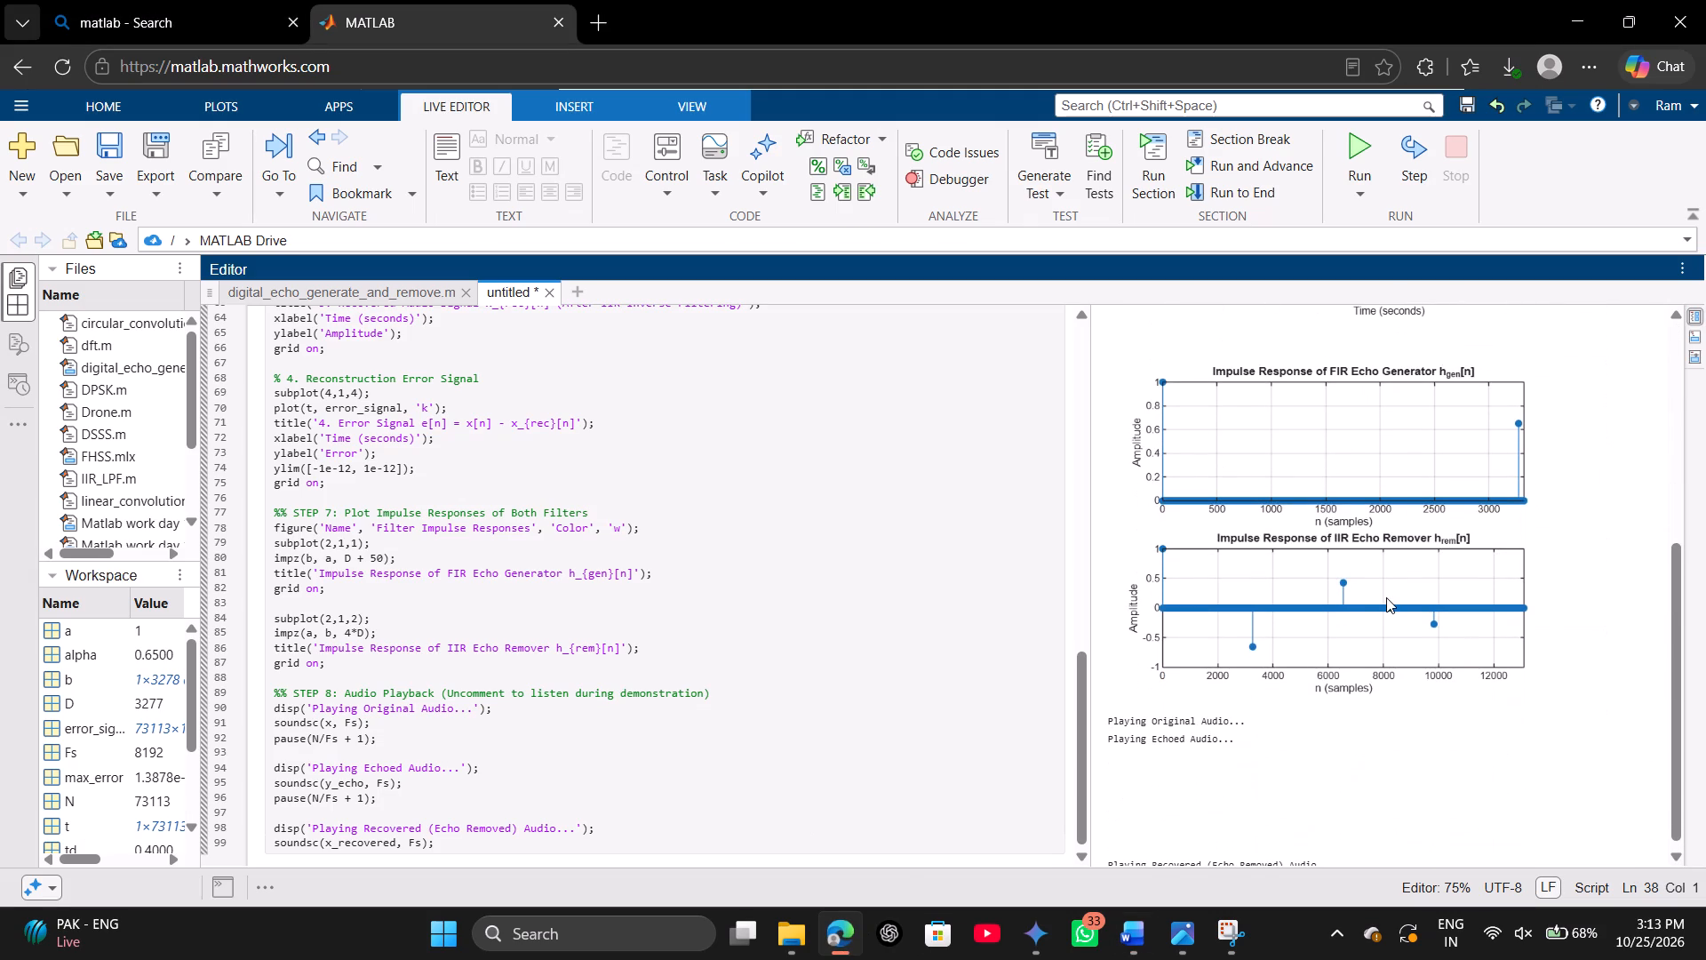
pyautogui.scroll(-1, 1386, 597)
pyautogui.press('super+p')
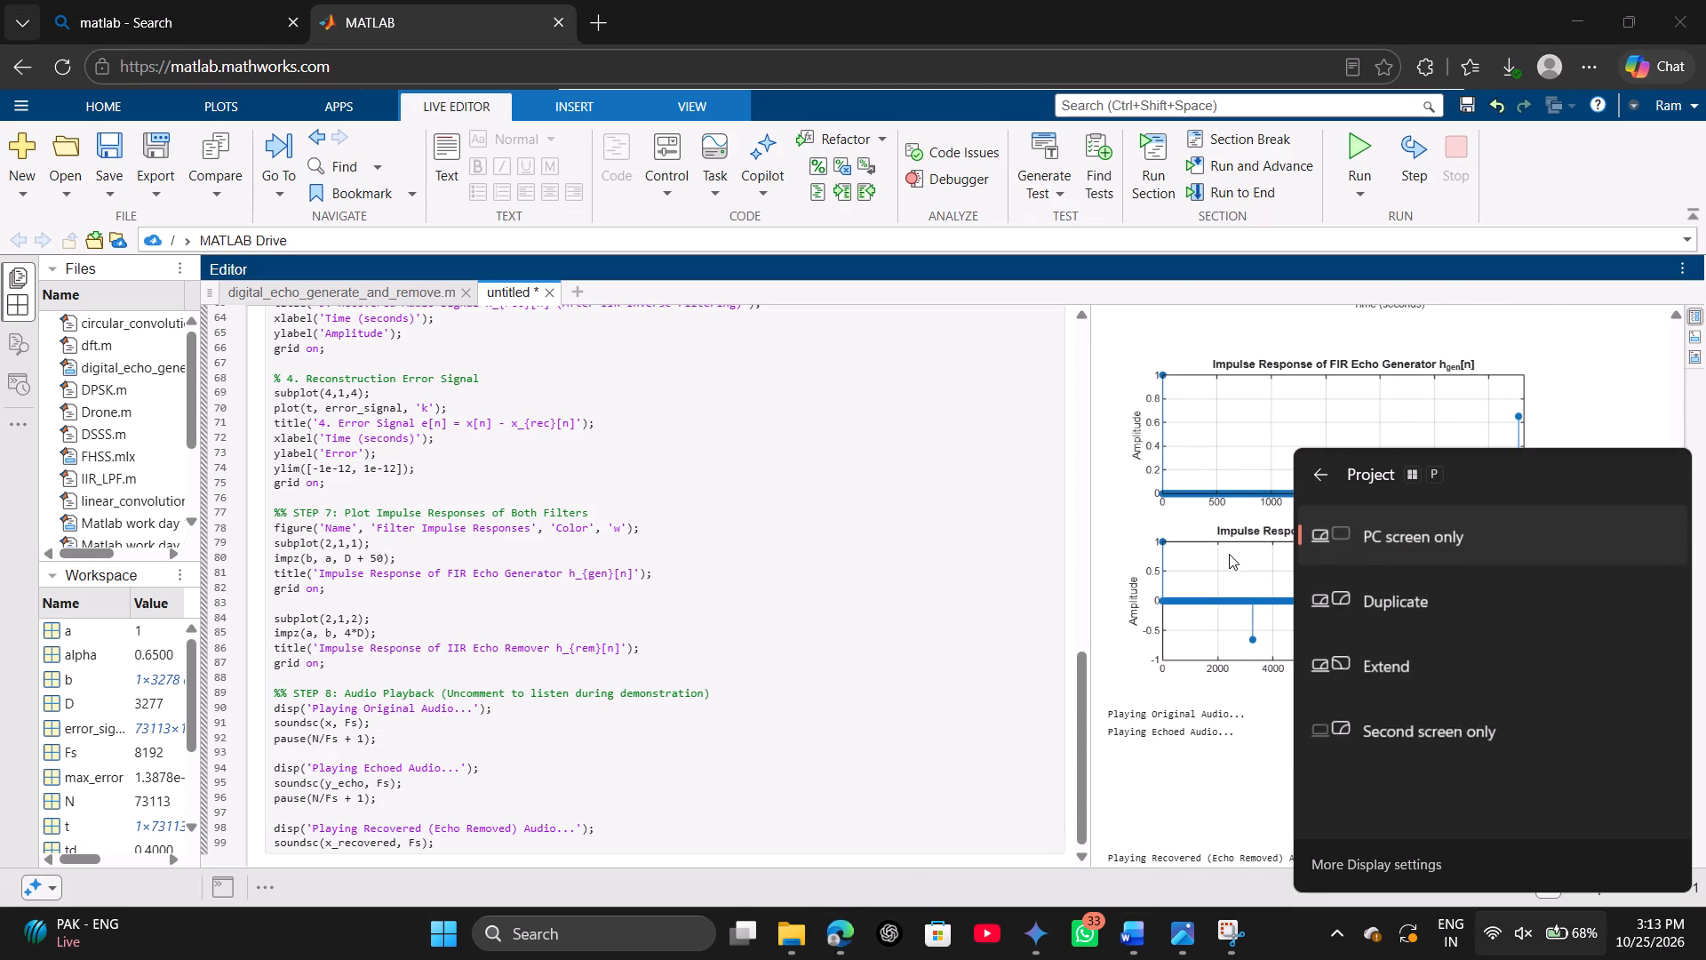
pyautogui.click(1229, 554)
pyautogui.press('shift+super+s')
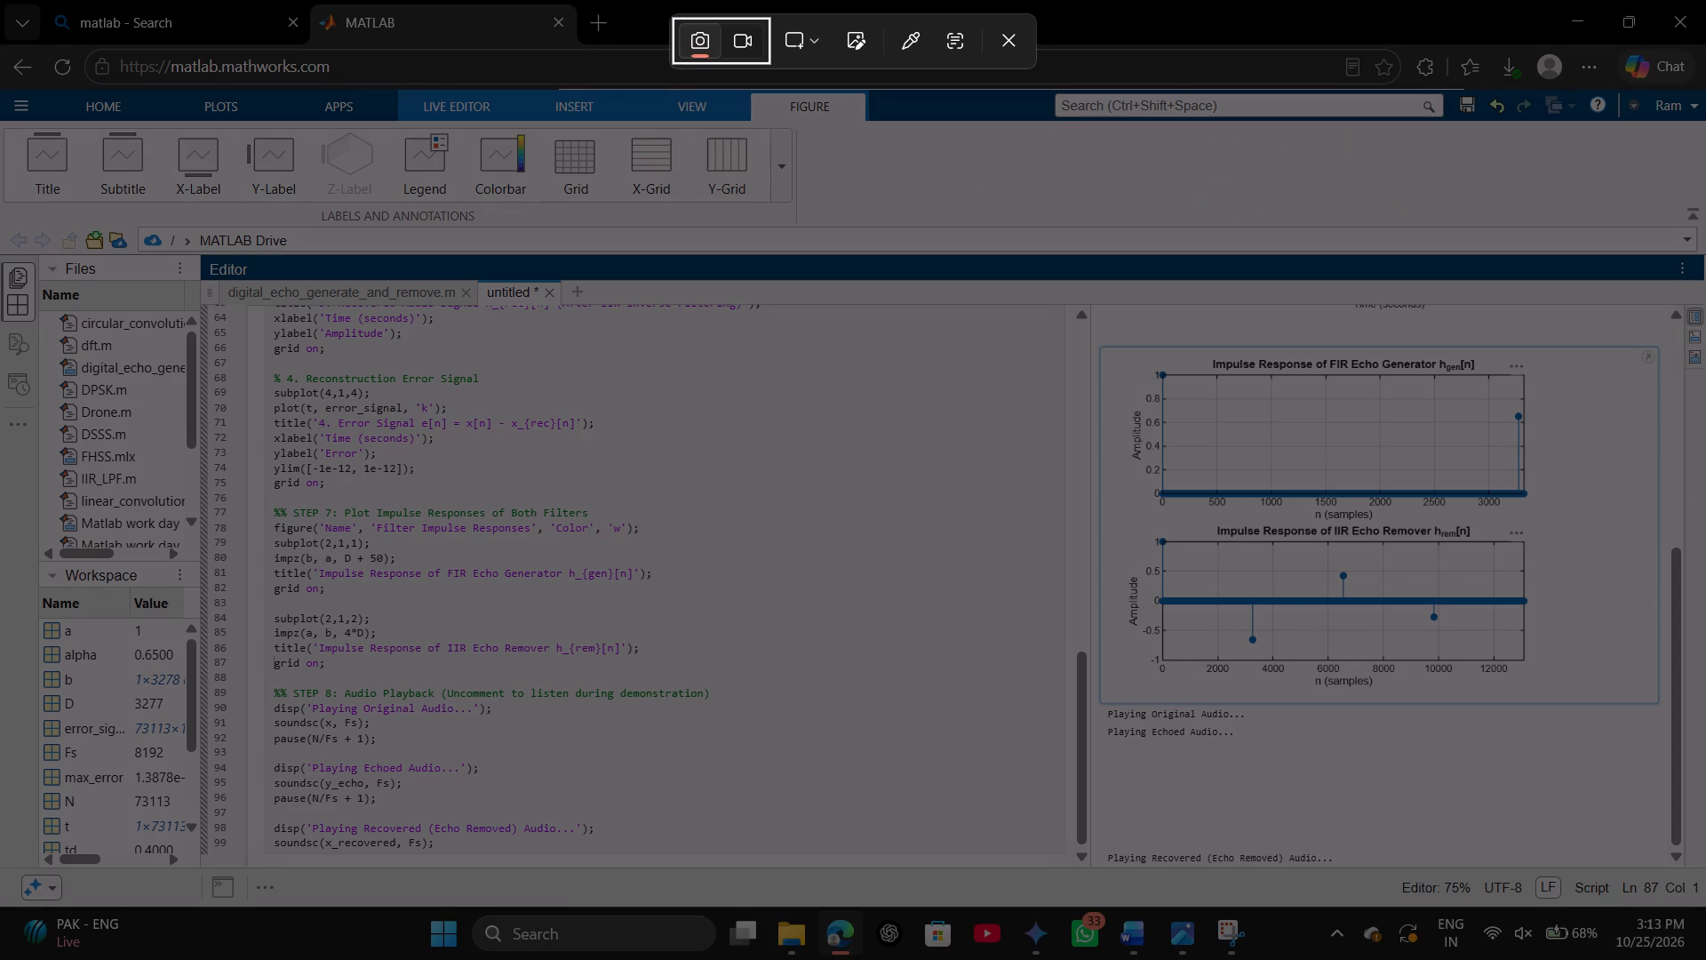
pyautogui.click(1212, 436)
pyautogui.scroll(1, 1212, 436)
pyautogui.moveTo(1094, 336); pyautogui.dragTo(1327, 592)
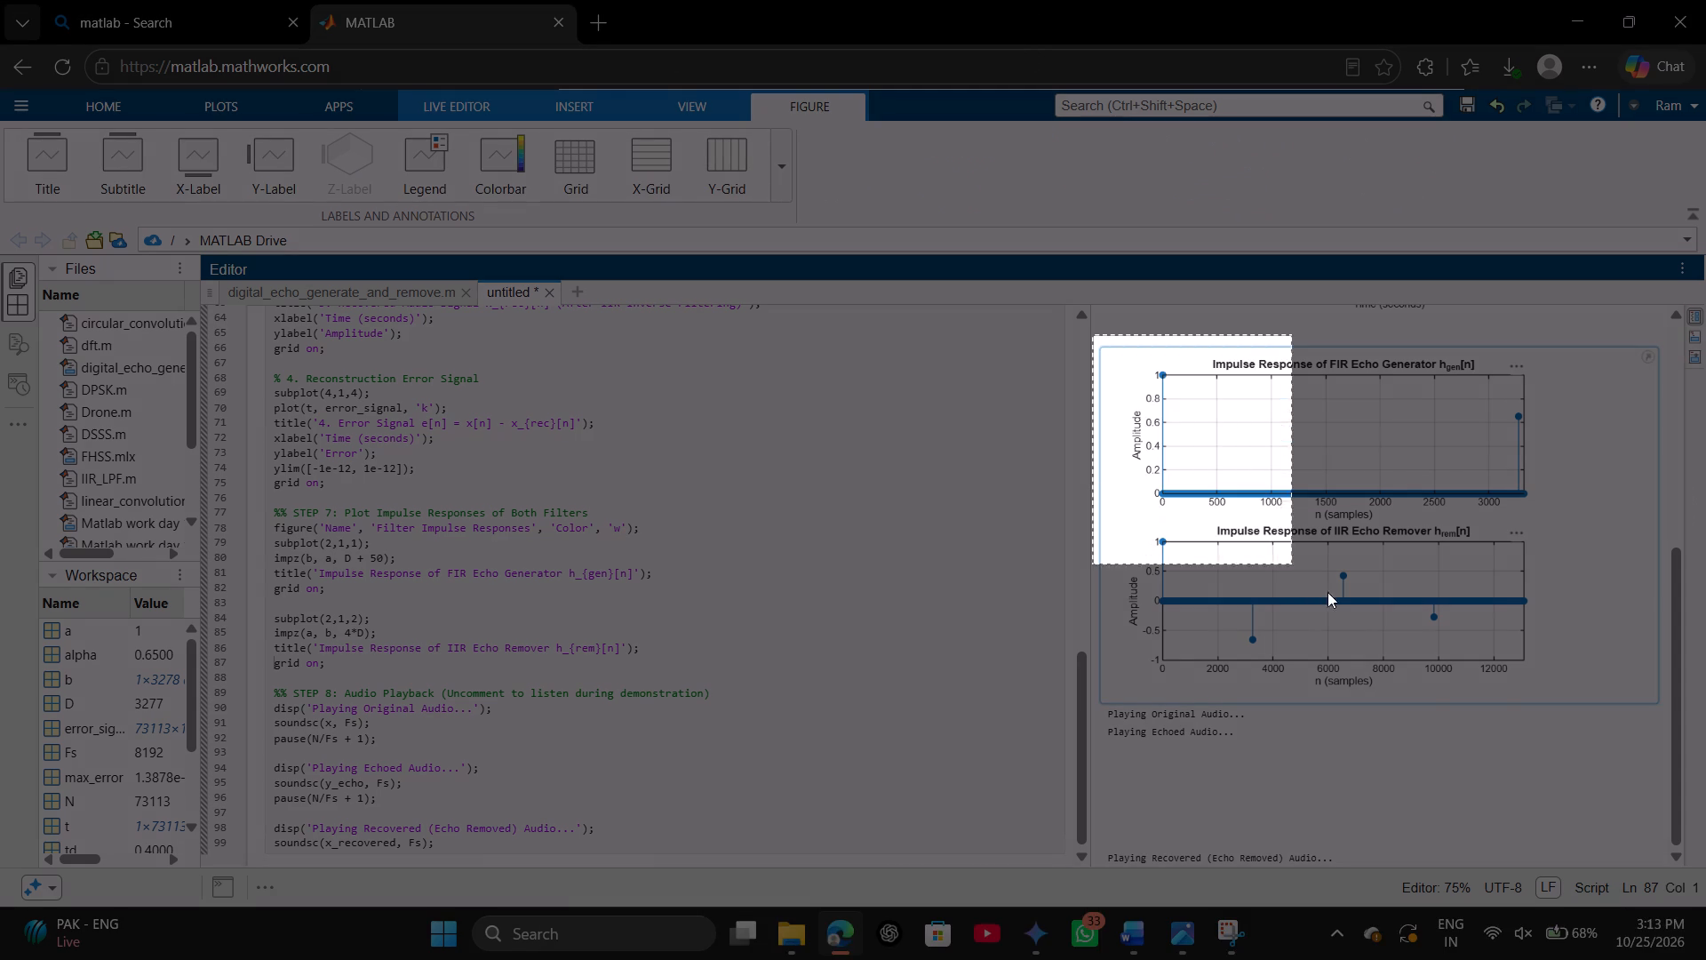
pyautogui.moveTo(1327, 592); pyautogui.dragTo(1654, 859)
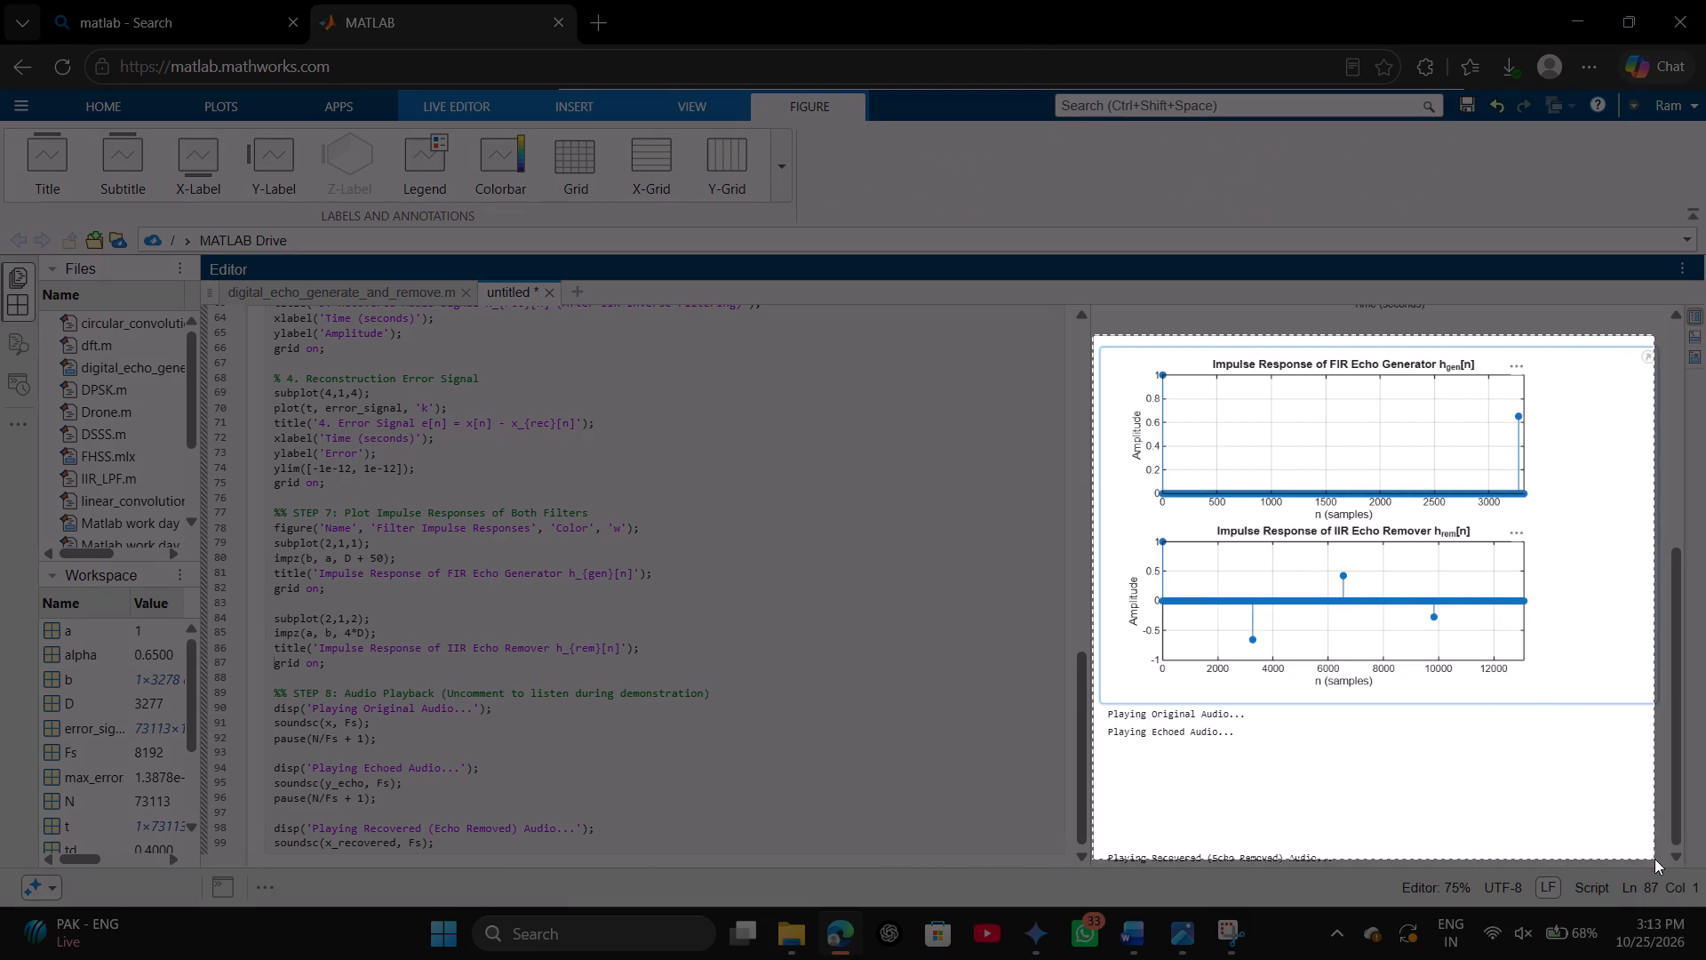
pyautogui.moveTo(1654, 859); pyautogui.dragTo(1666, 866)
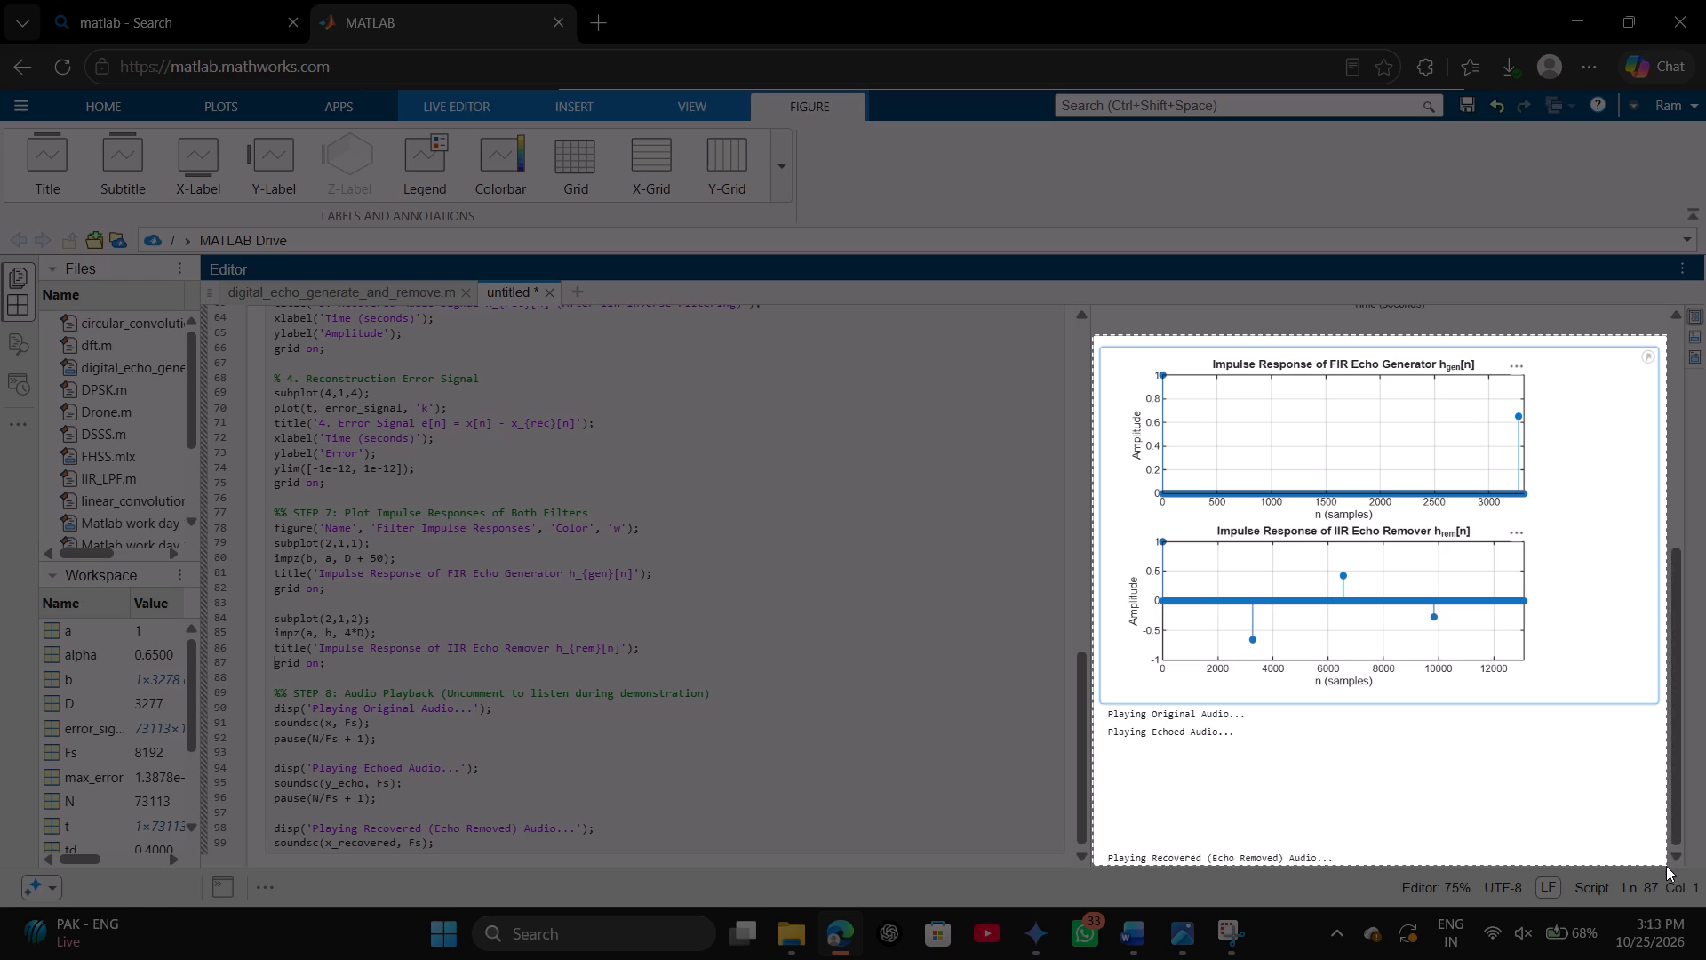
pyautogui.moveTo(1666, 866); pyautogui.dragTo(1666, 868)
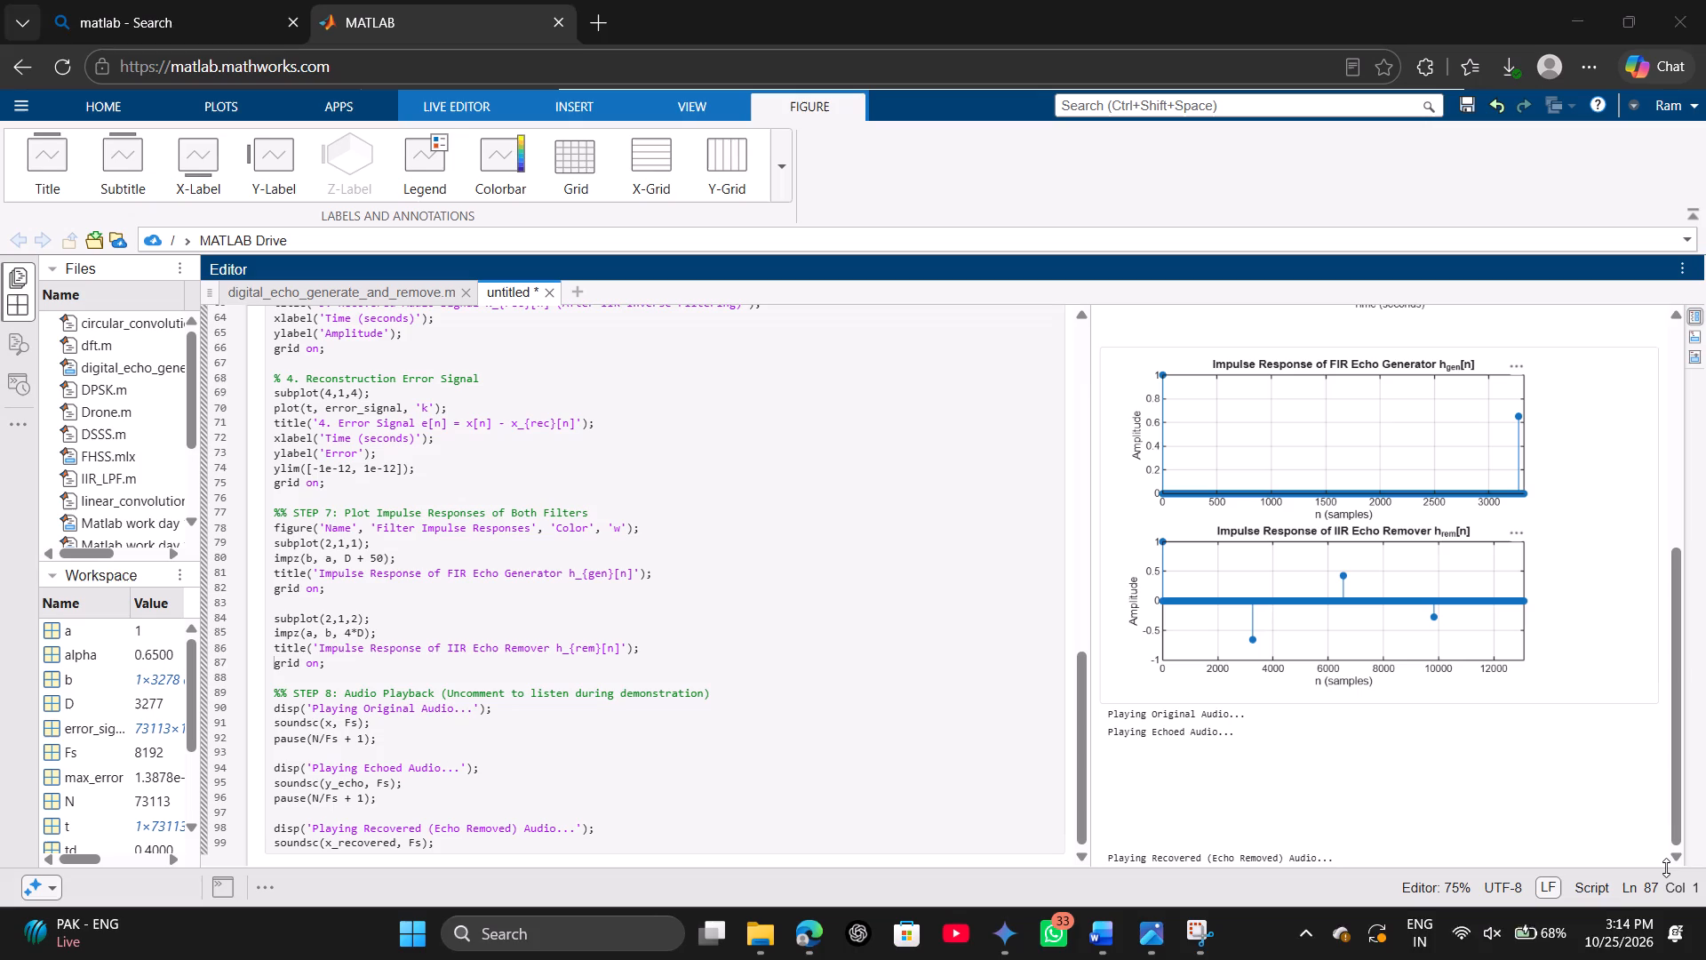
pyautogui.click(1519, 672)
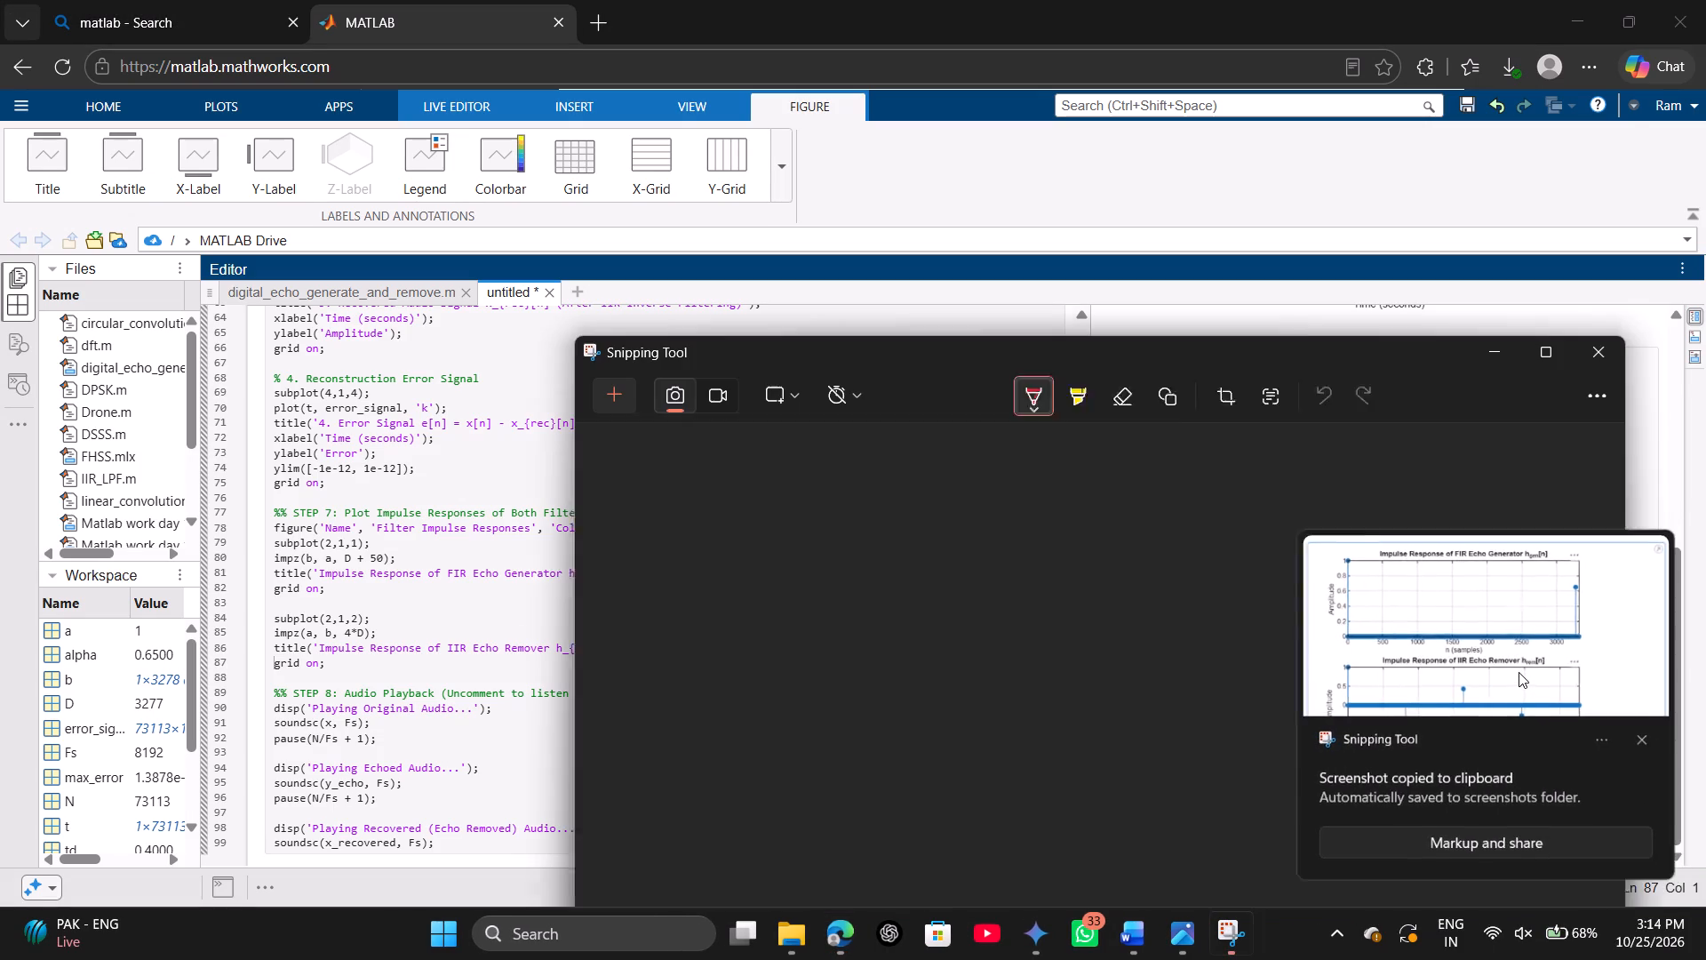
pyautogui.hotkey('ctrl', 'c')
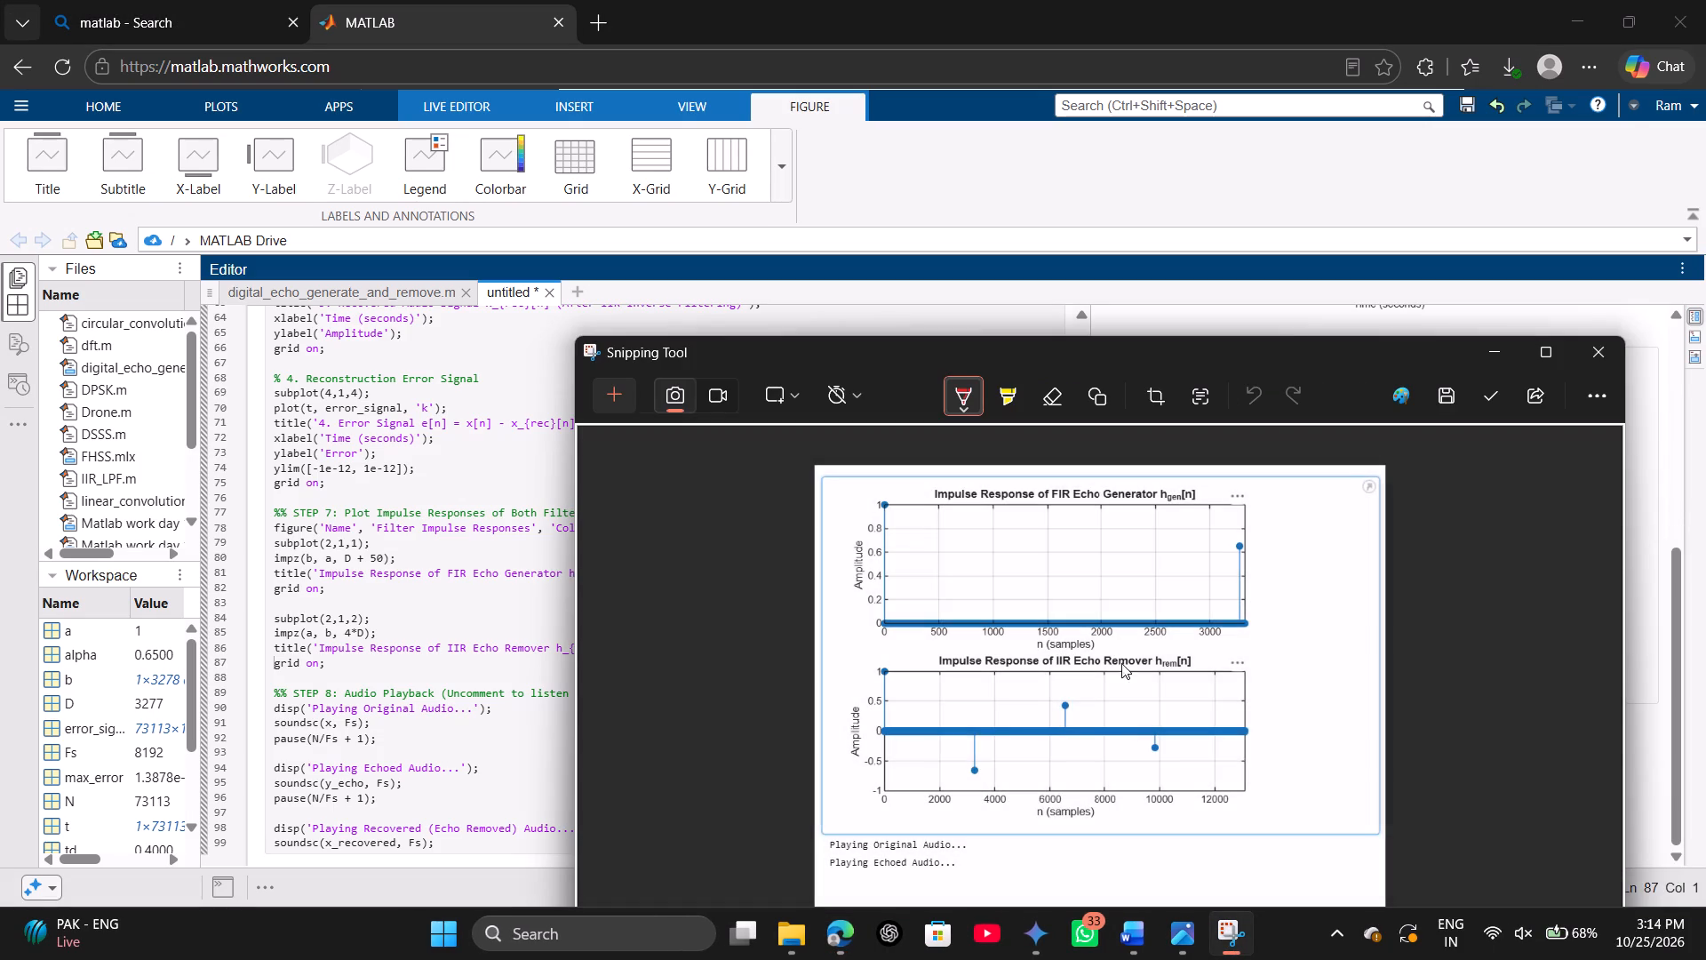
# Switch to the Word report and paste the impulse response screenshot on the page after the four-signal figure.
pyautogui.click(1142, 945)
pyautogui.hotkey('ctrl', 'v')
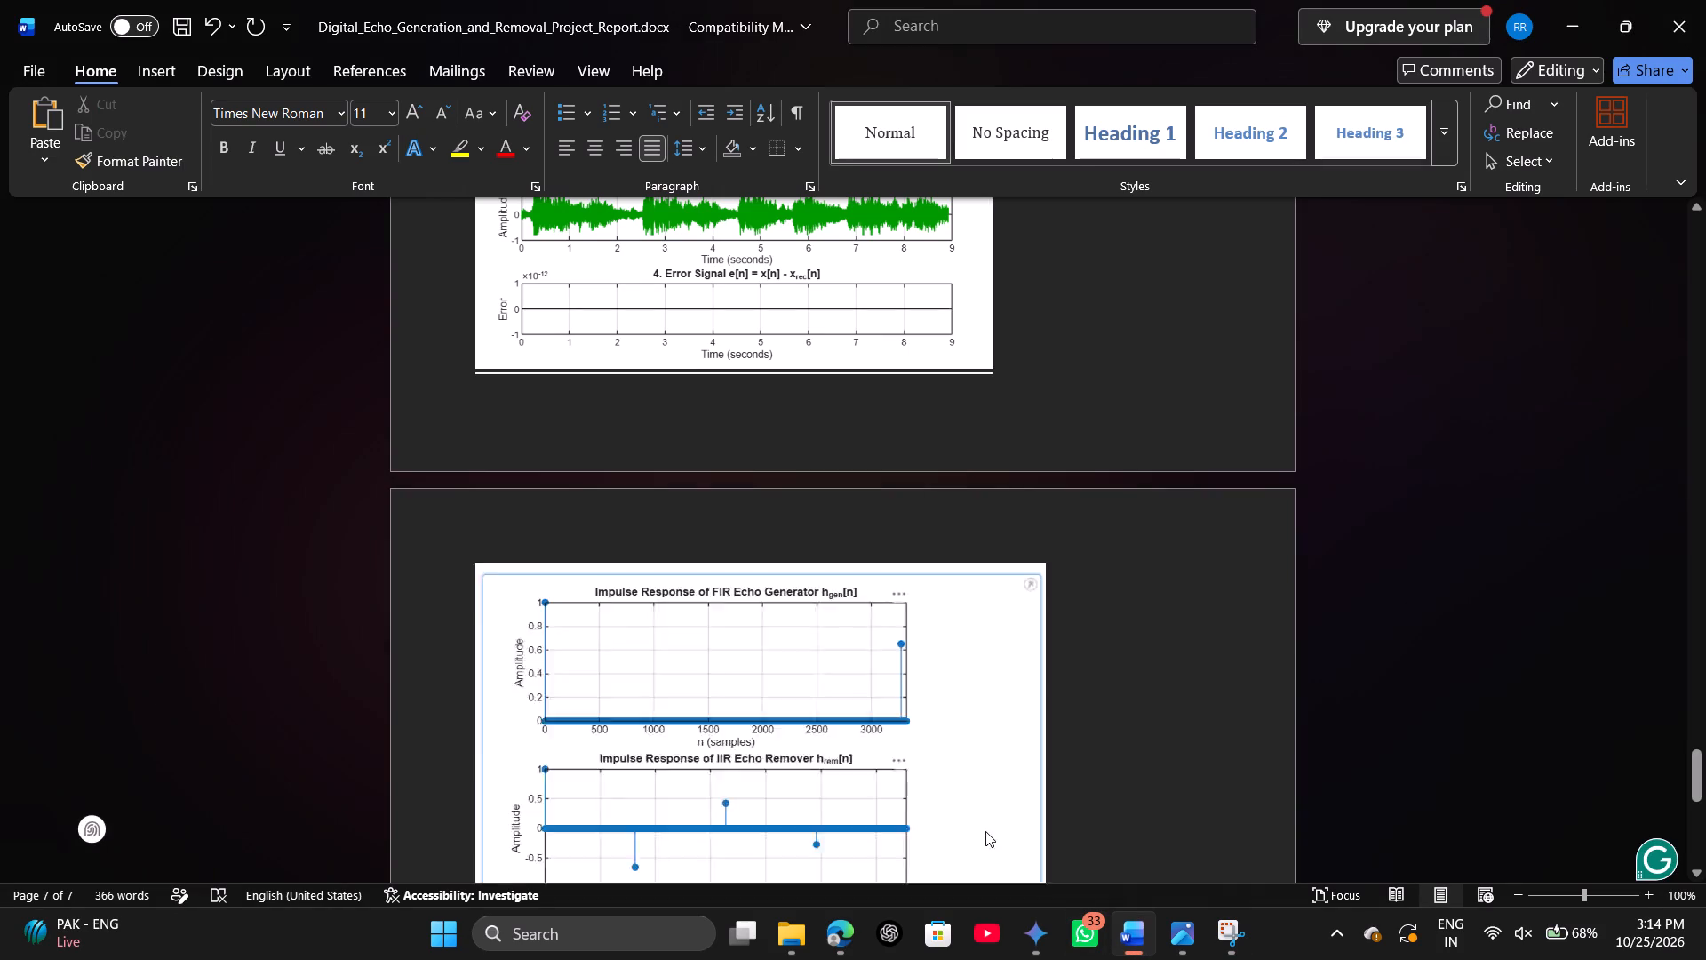
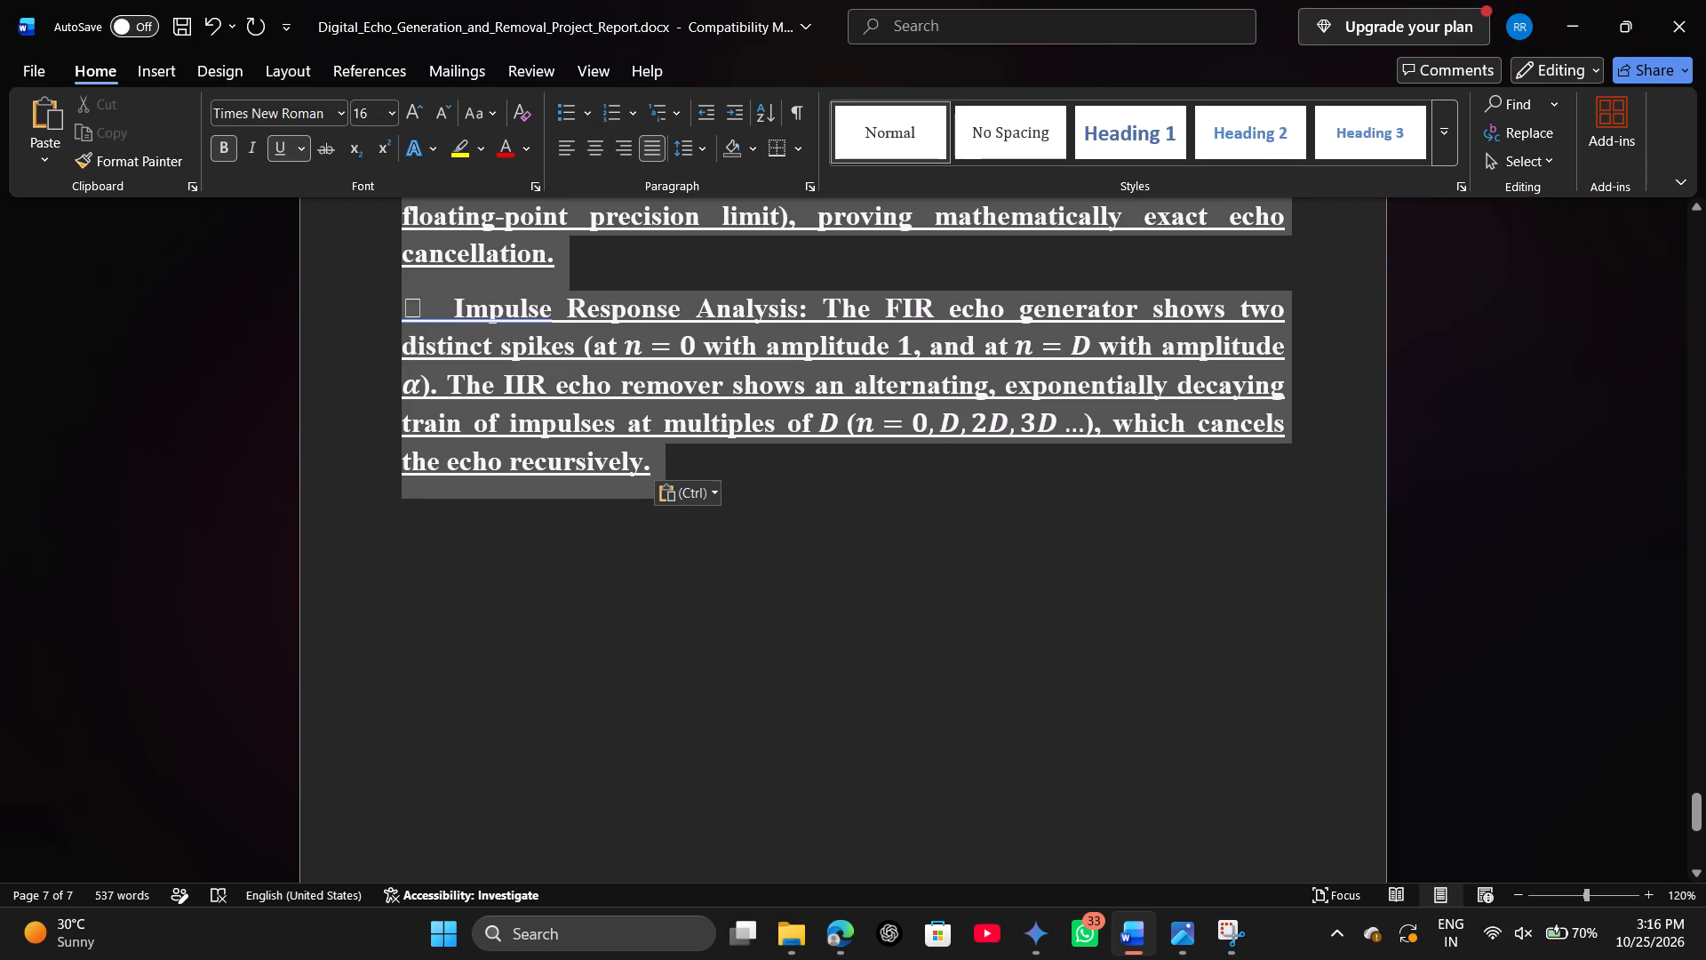
pyautogui.moveTo(662, 480); pyautogui.dragTo(662, 478)
pyautogui.click(732, 450)
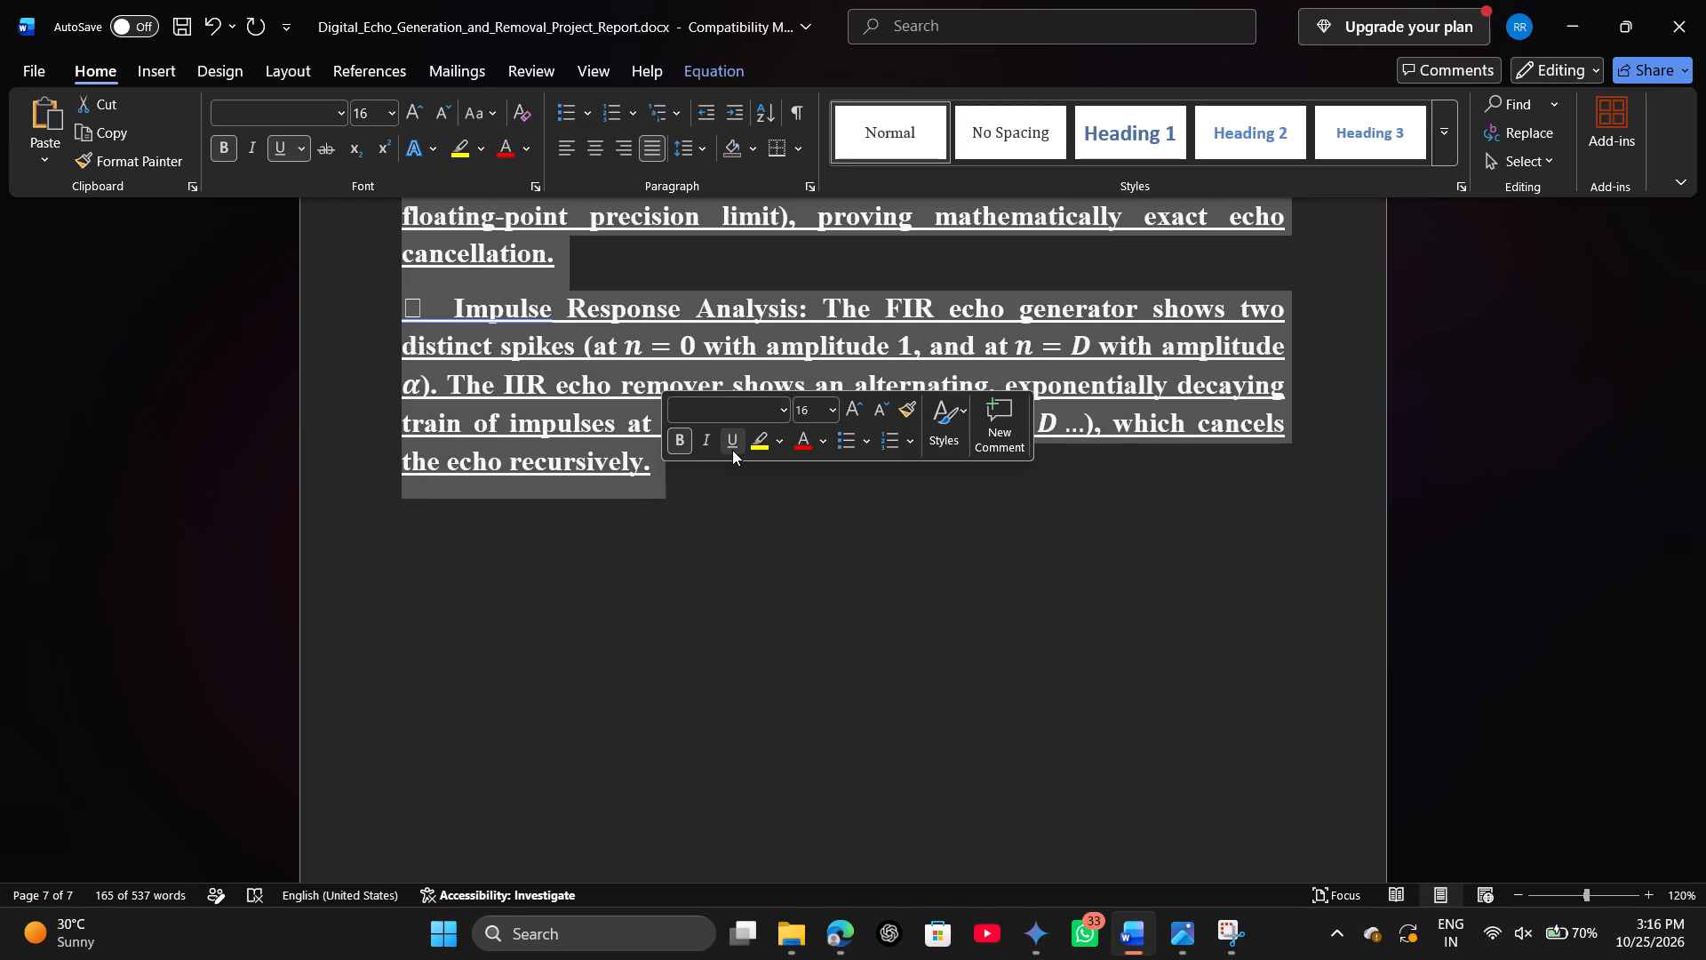
pyautogui.click(683, 440)
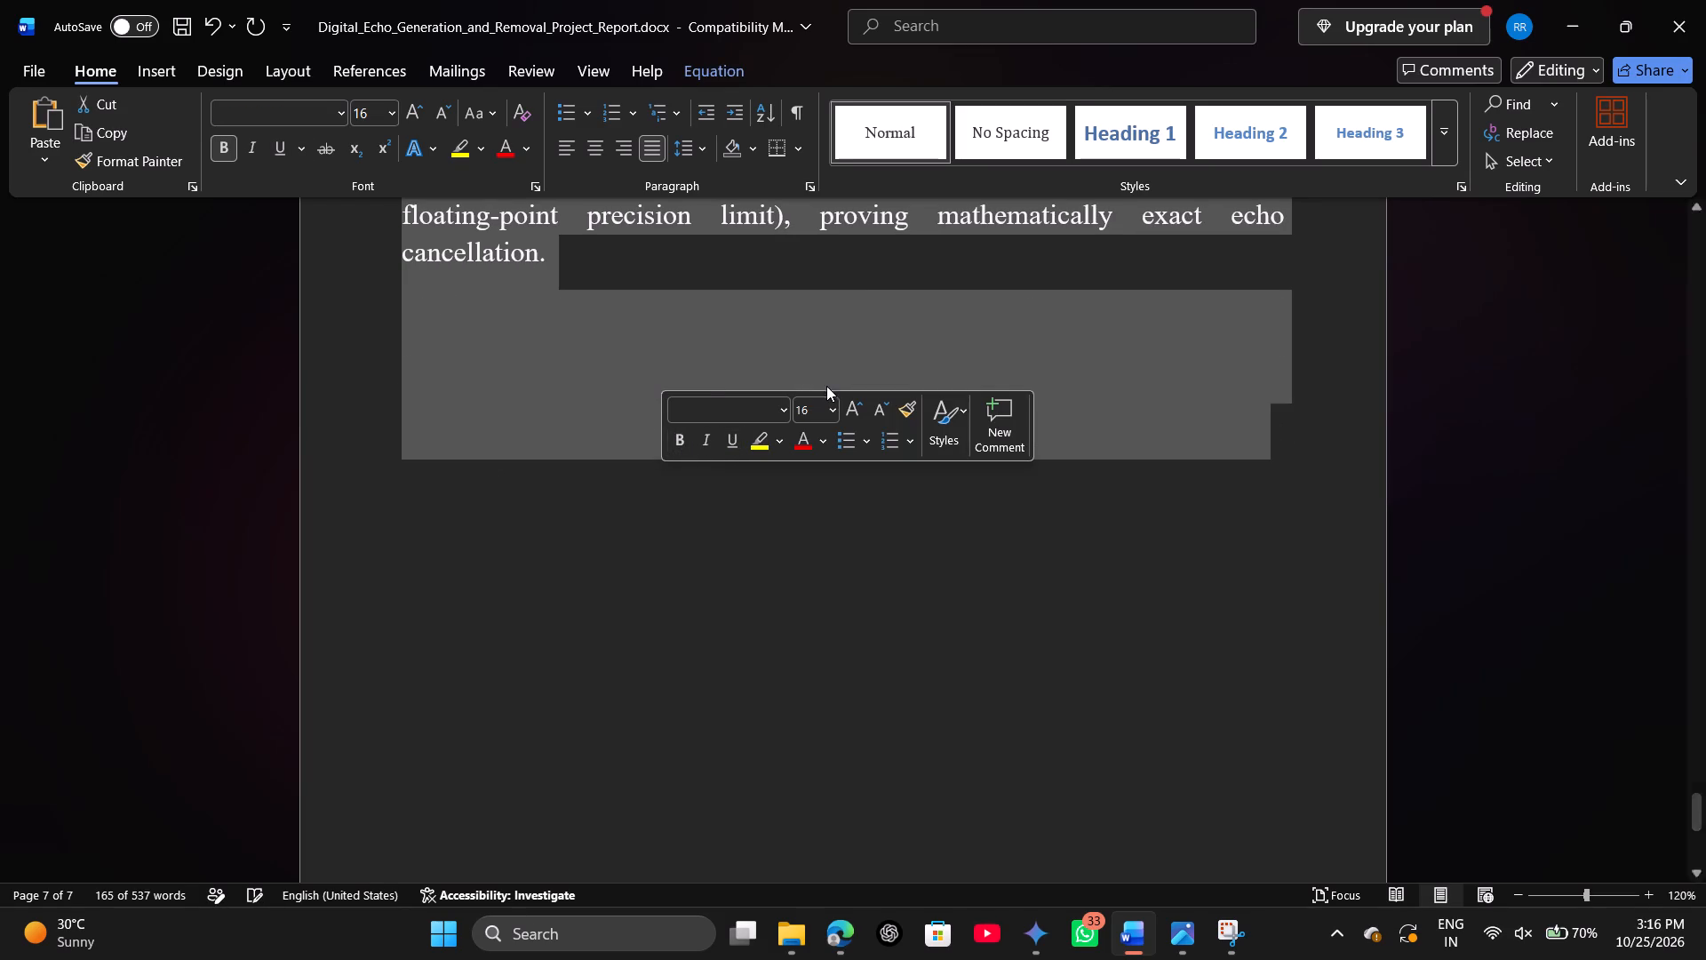
pyautogui.click(834, 396)
pyautogui.click(834, 404)
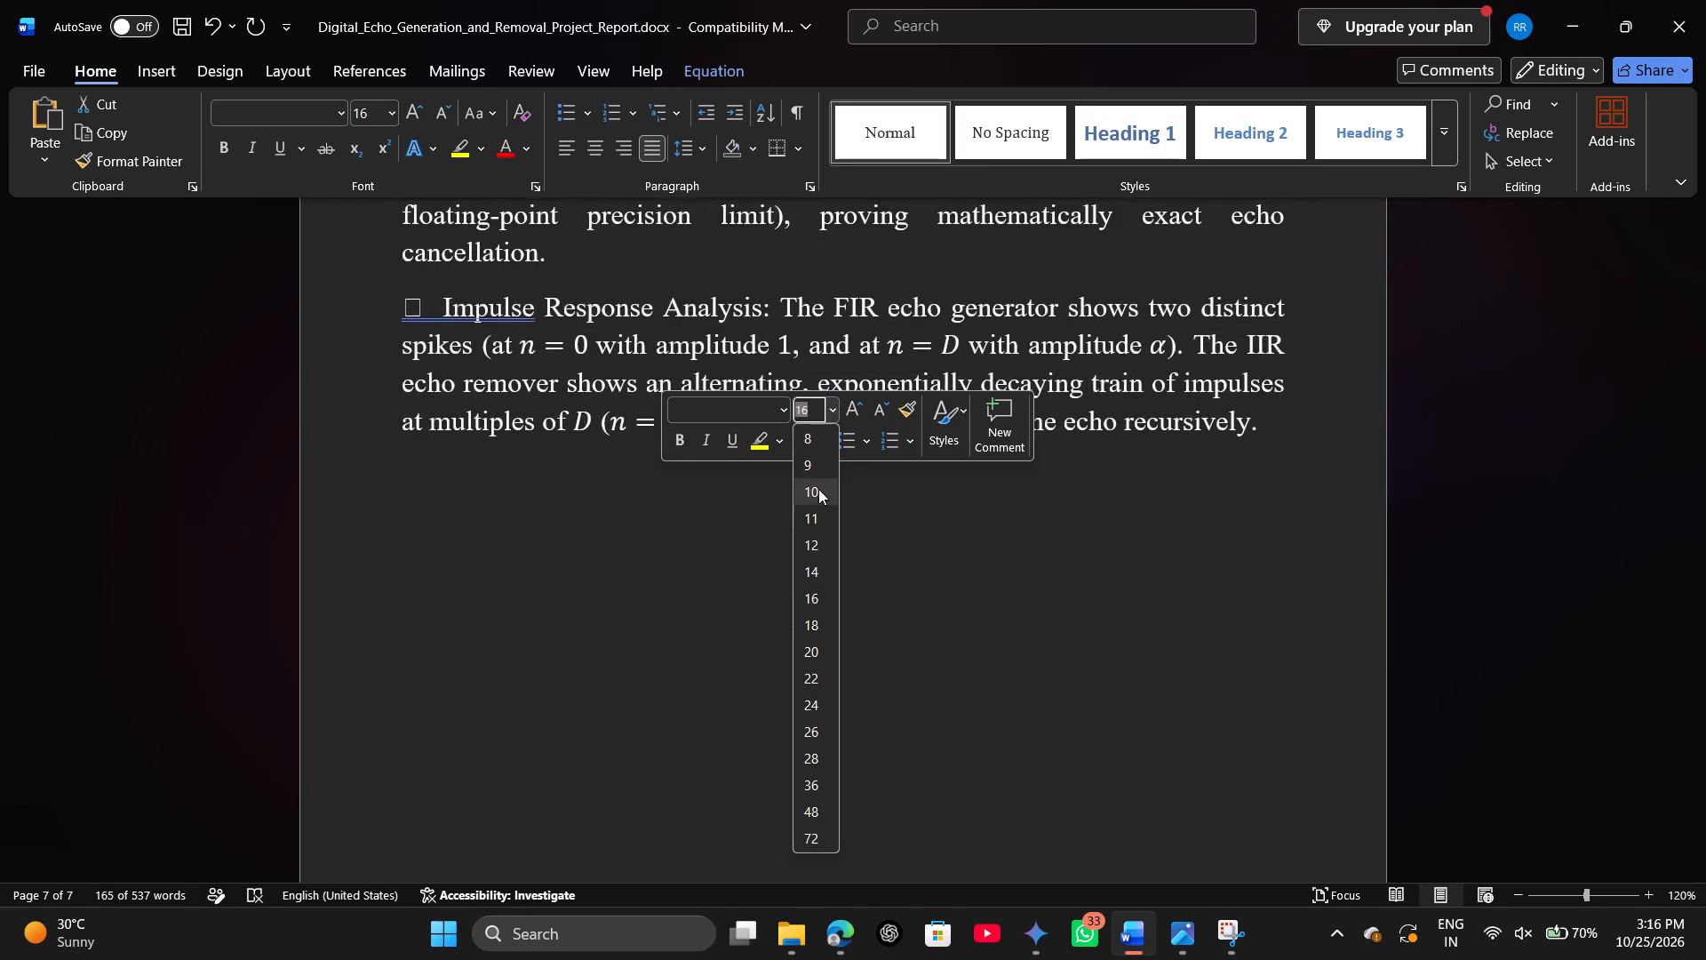
pyautogui.click(821, 532)
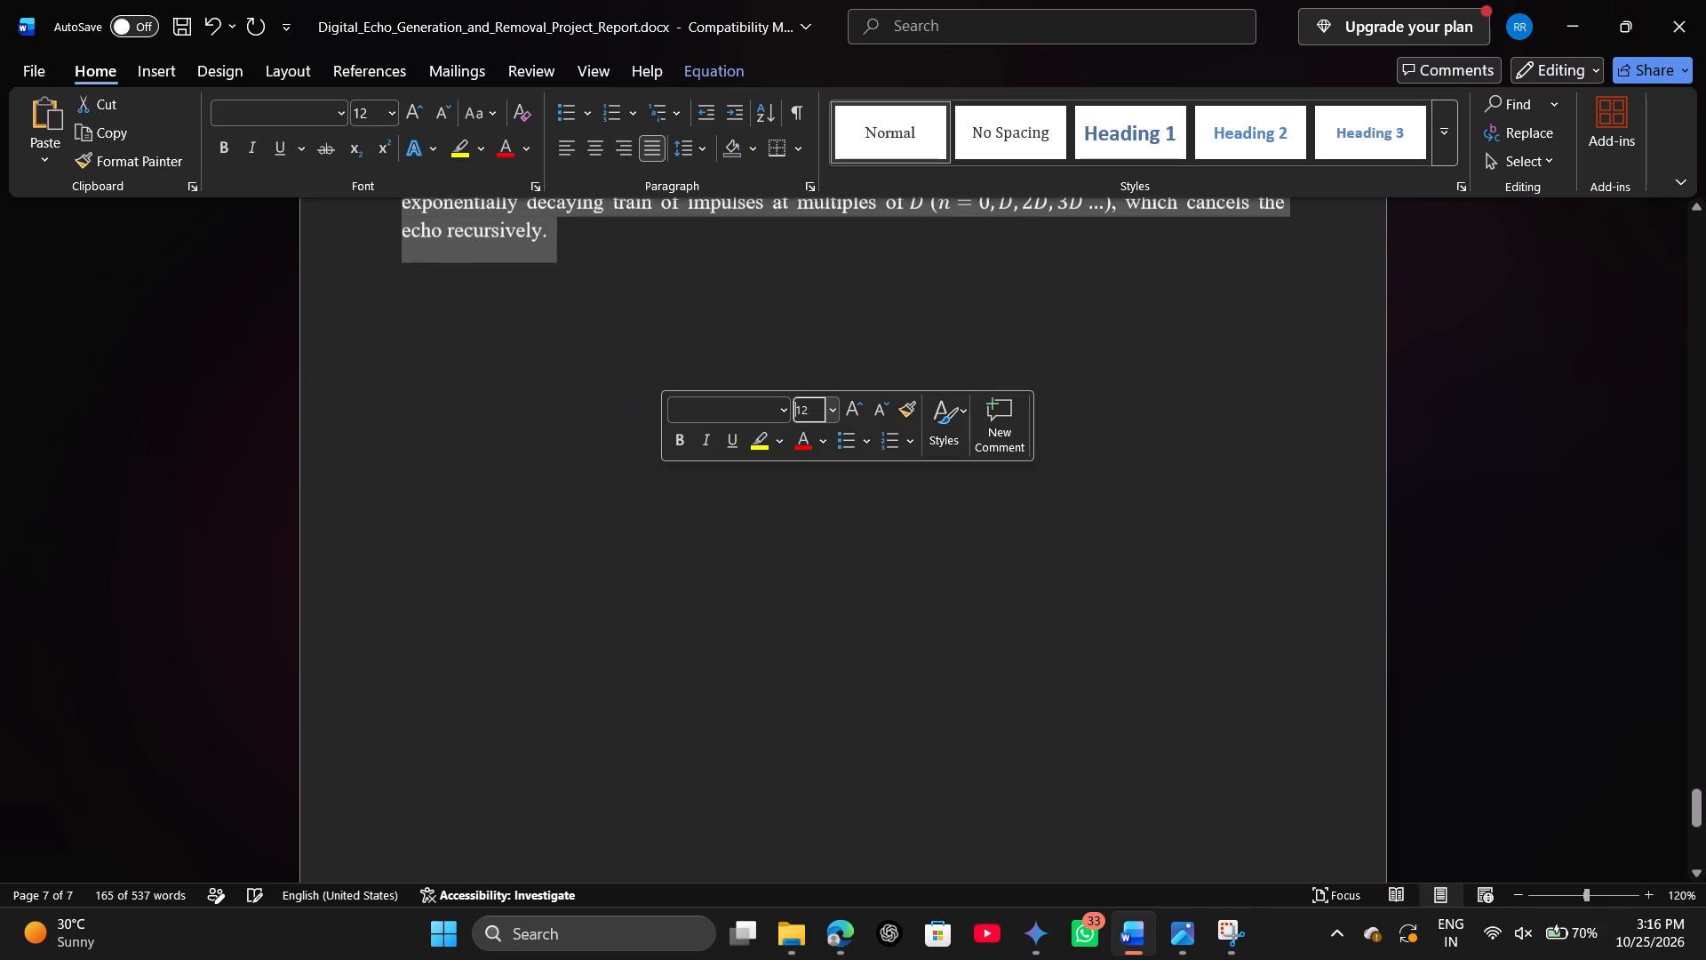
# Review the formatted description paragraphs and the impulse response screenshot above them.
pyautogui.scroll(2, 821, 532)
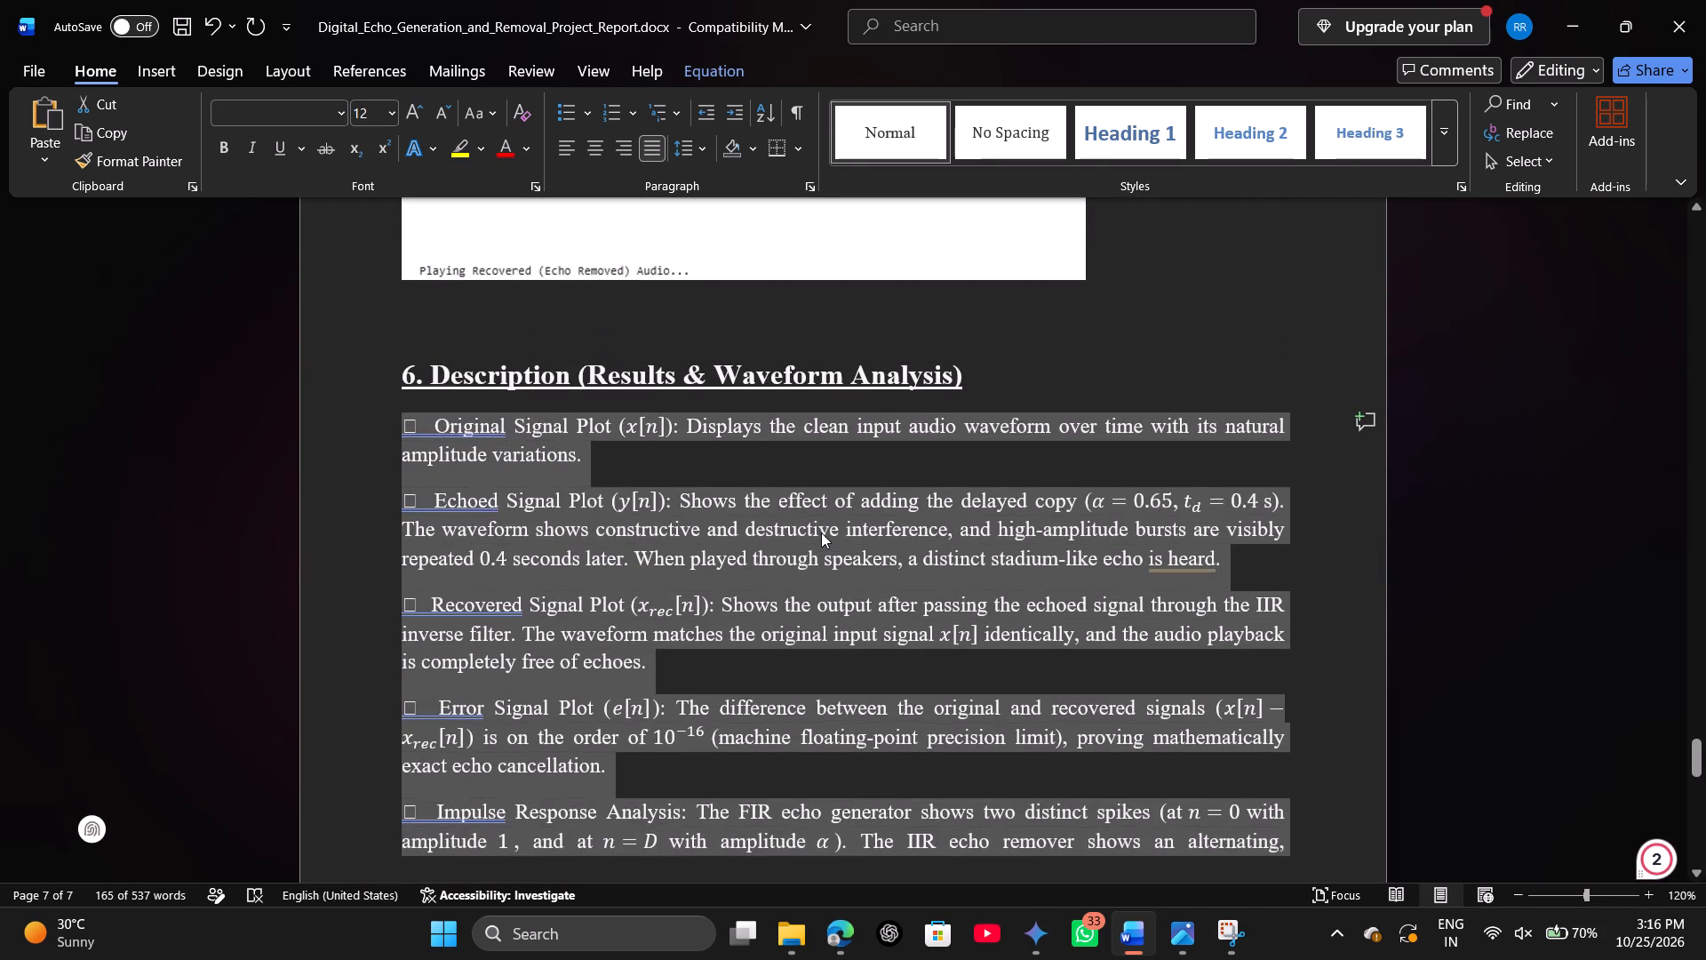
pyautogui.scroll(2, 821, 532)
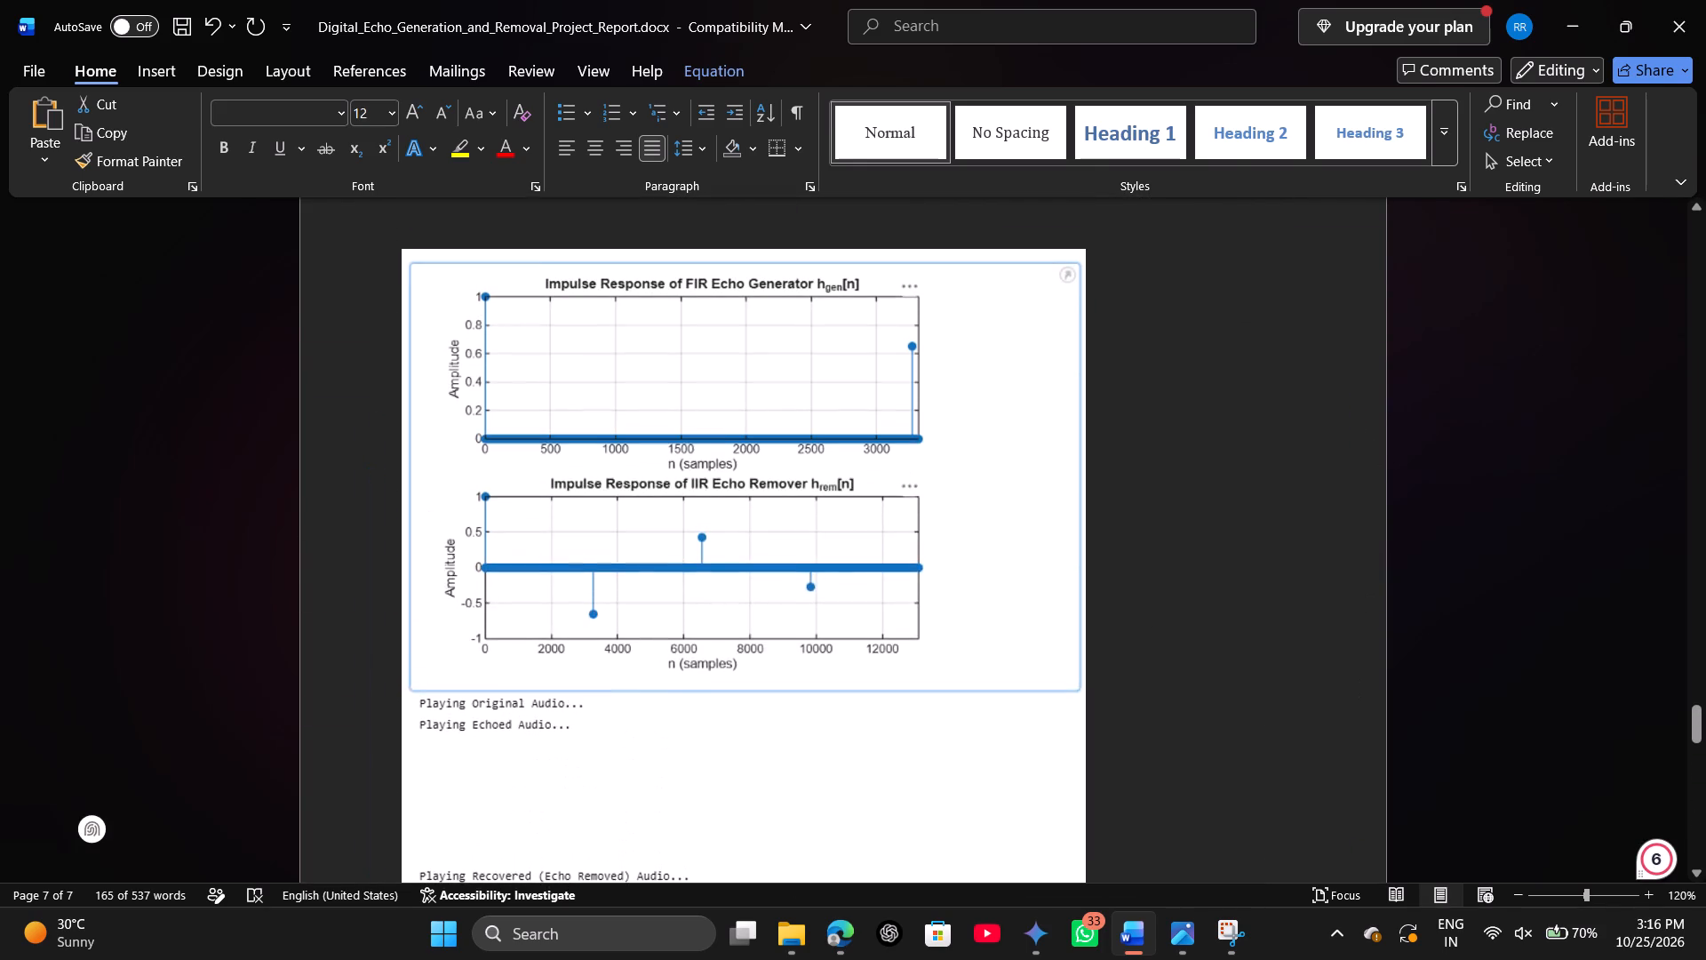
pyautogui.scroll(-3, 821, 532)
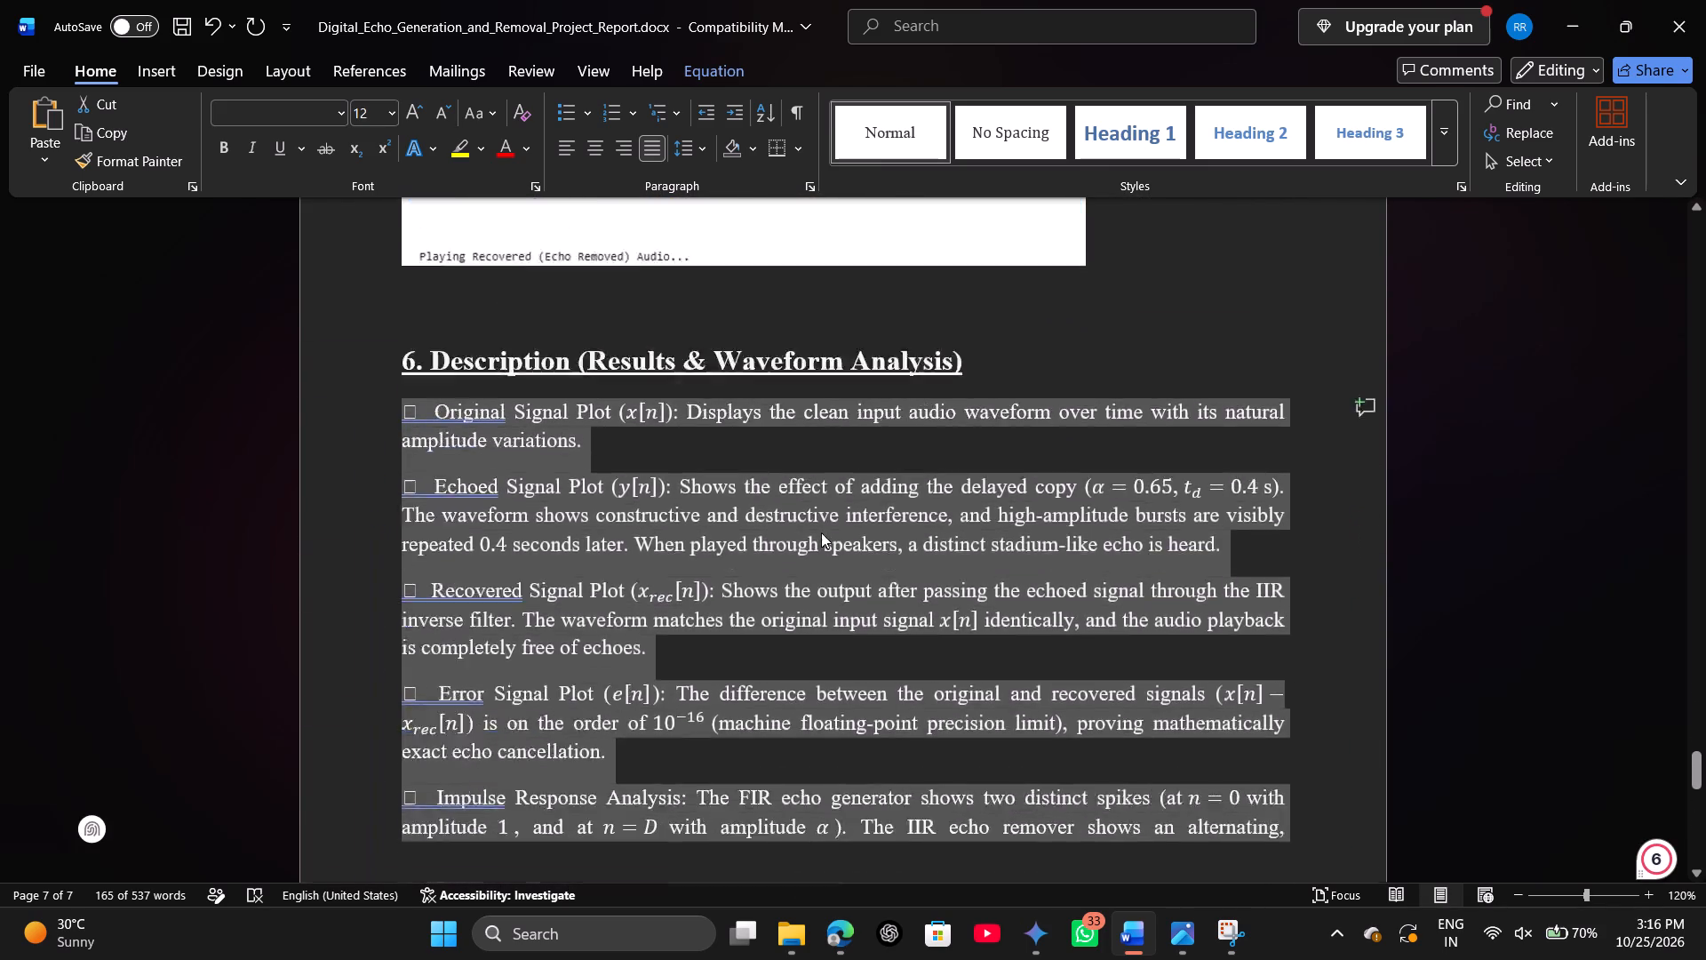
pyautogui.scroll(-1, 821, 532)
pyautogui.scroll(1, 821, 532)
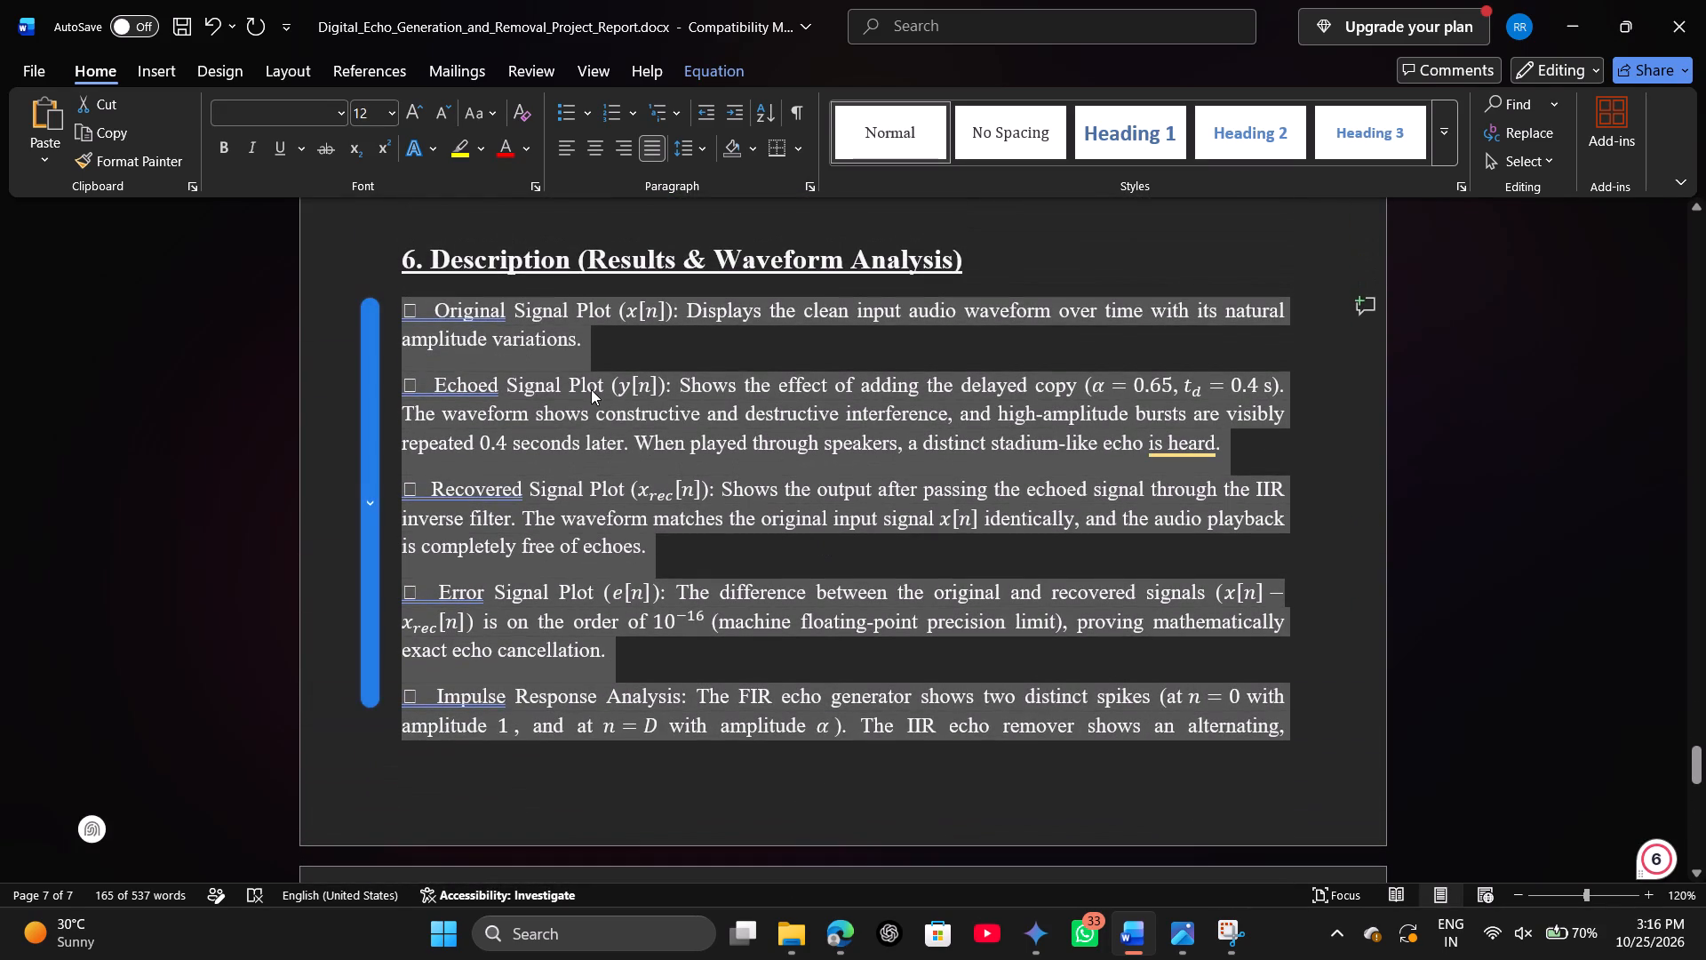
# Turn the five paragraphs under "6. Description (Results & Waveform Analysis)" into a bulleted list with solid round bullets.
pyautogui.click(469, 308)
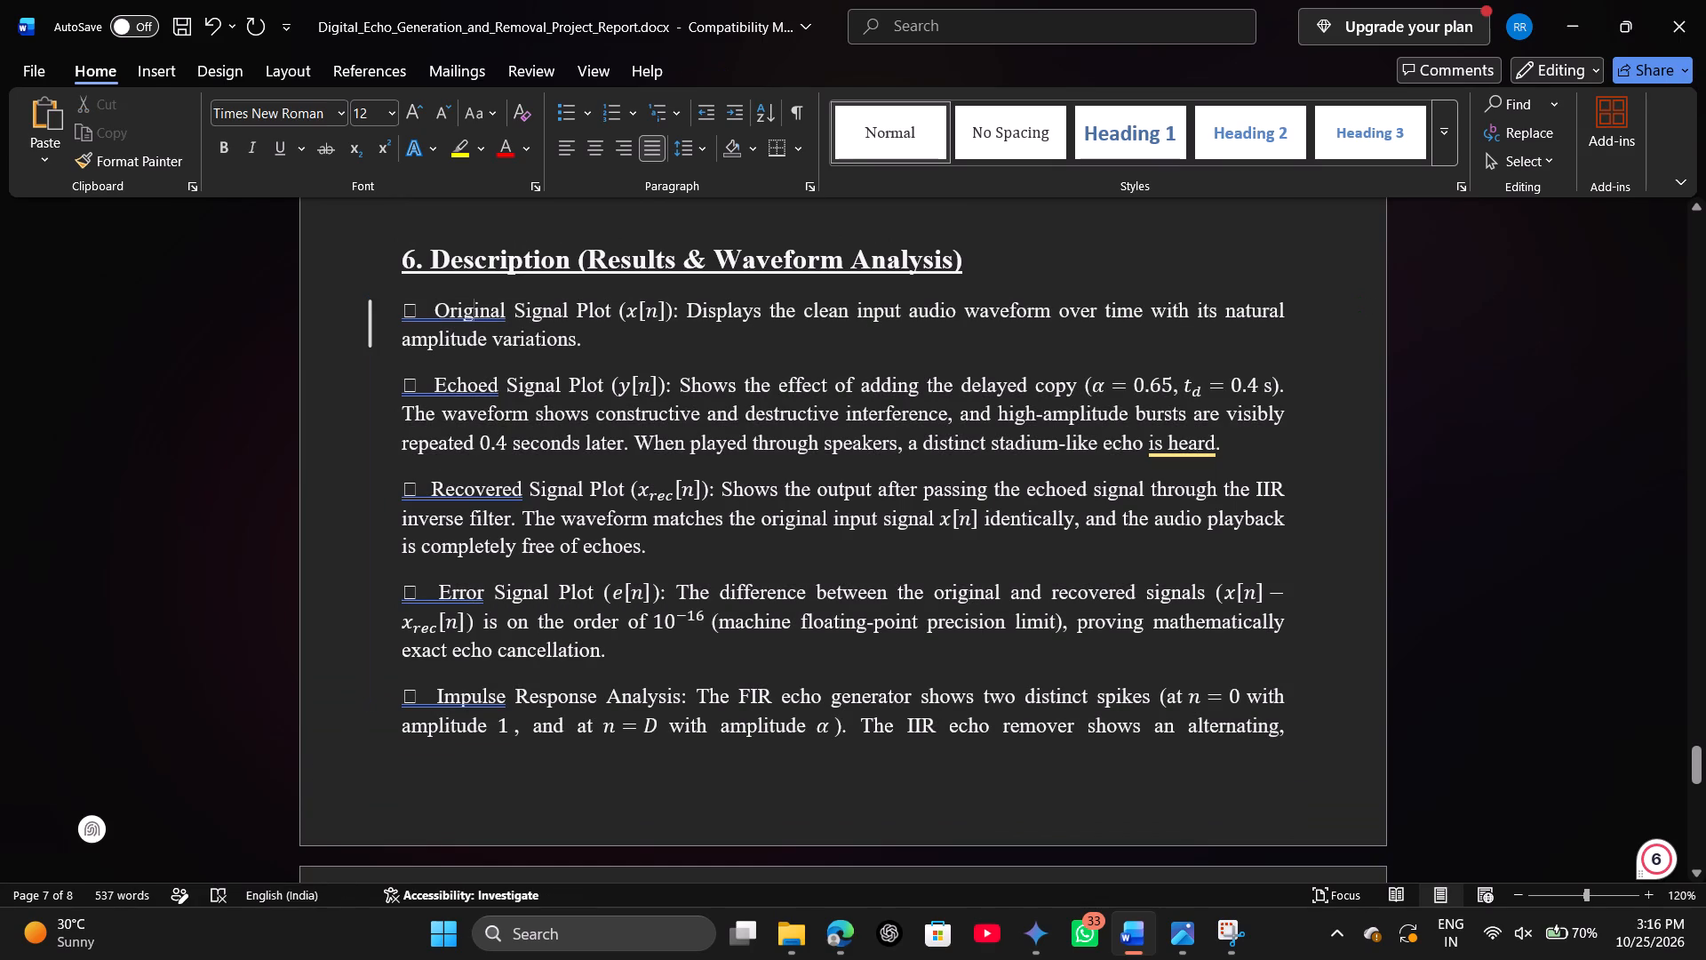
pyautogui.click(426, 316)
pyautogui.moveTo(401, 307); pyautogui.dragTo(881, 819)
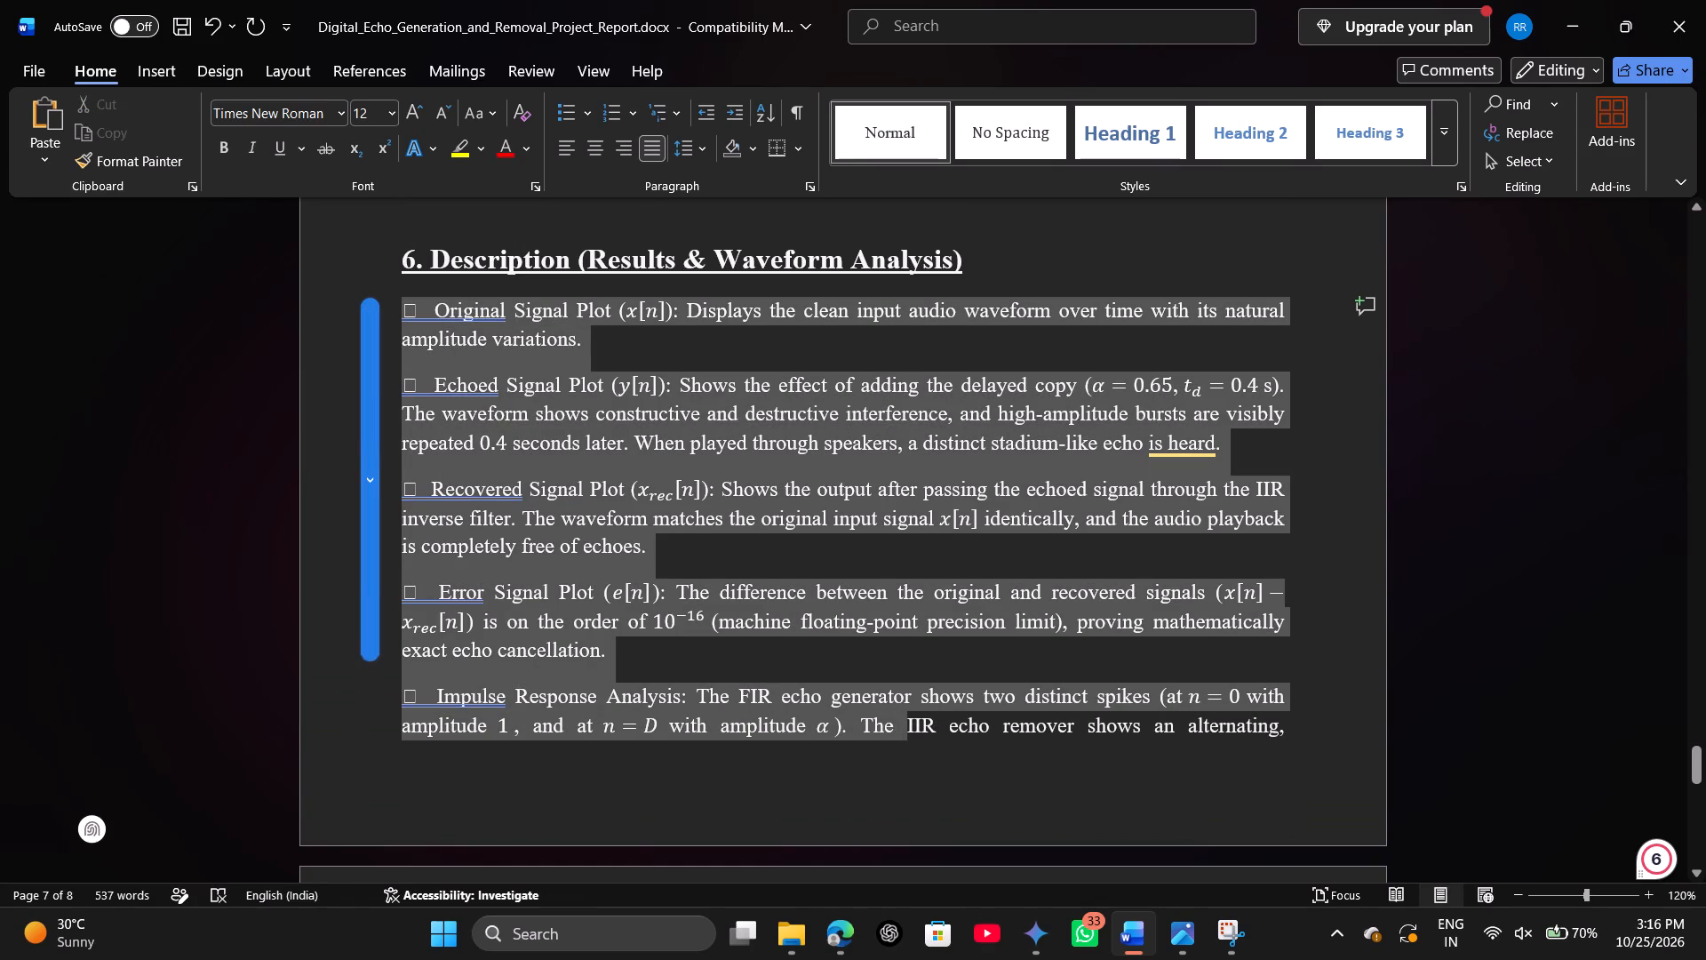
pyautogui.moveTo(881, 819); pyautogui.dragTo(530, 180)
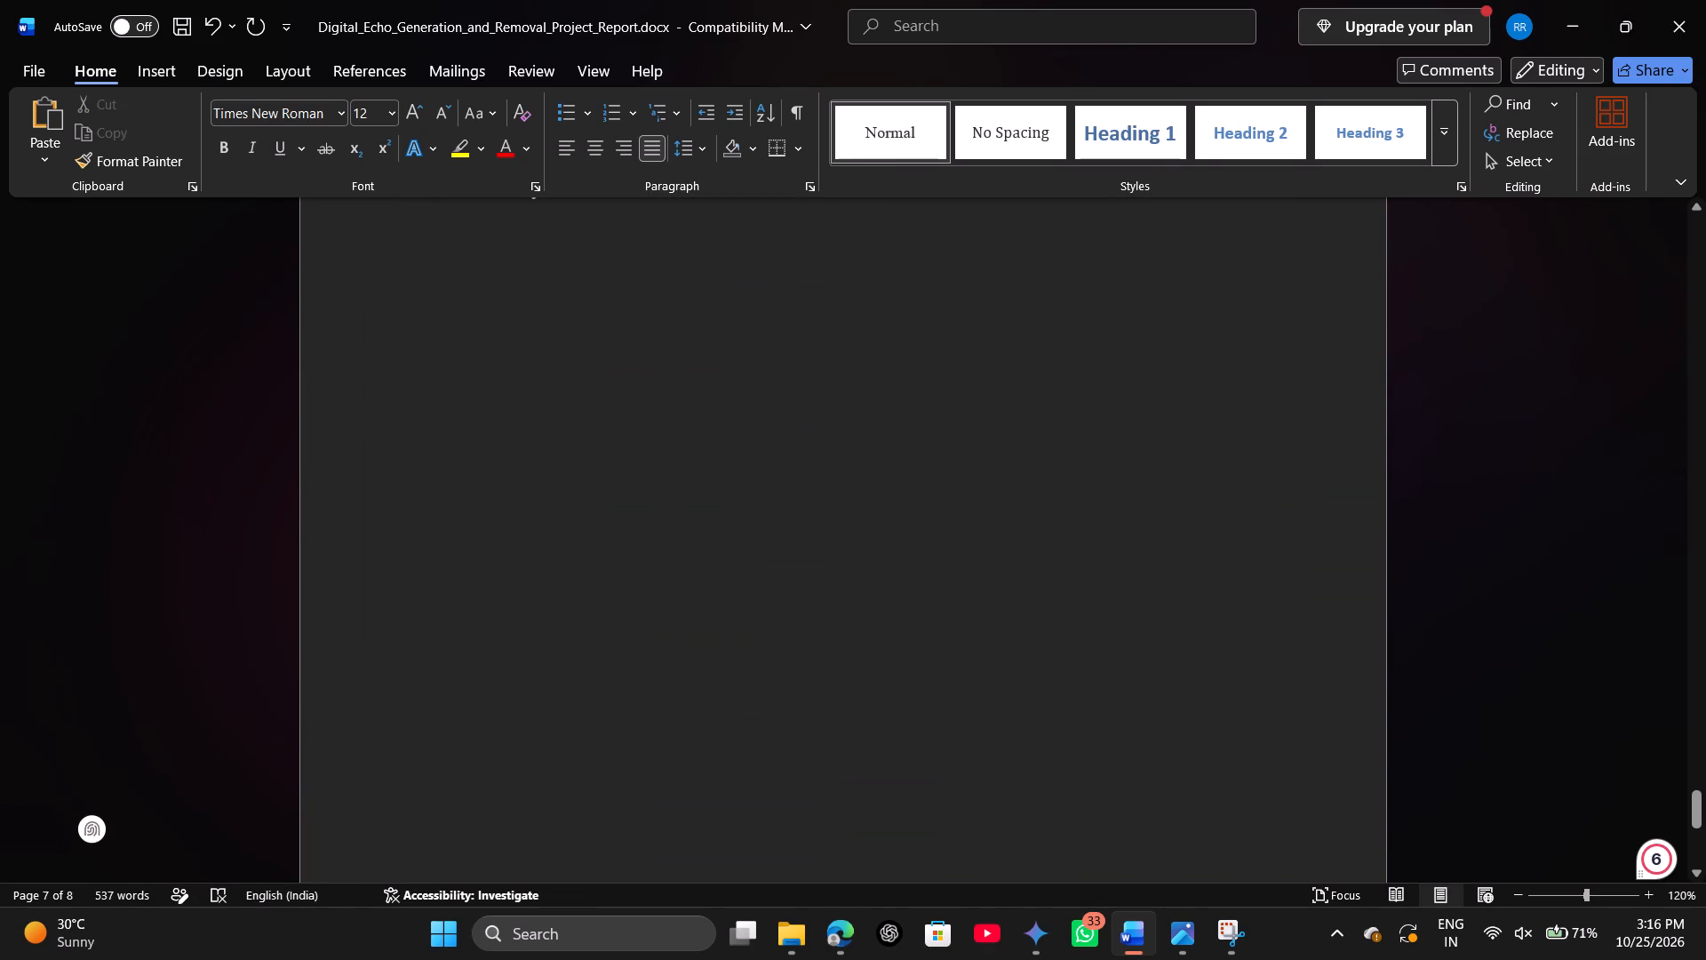
pyautogui.moveTo(530, 180); pyautogui.dragTo(549, 276)
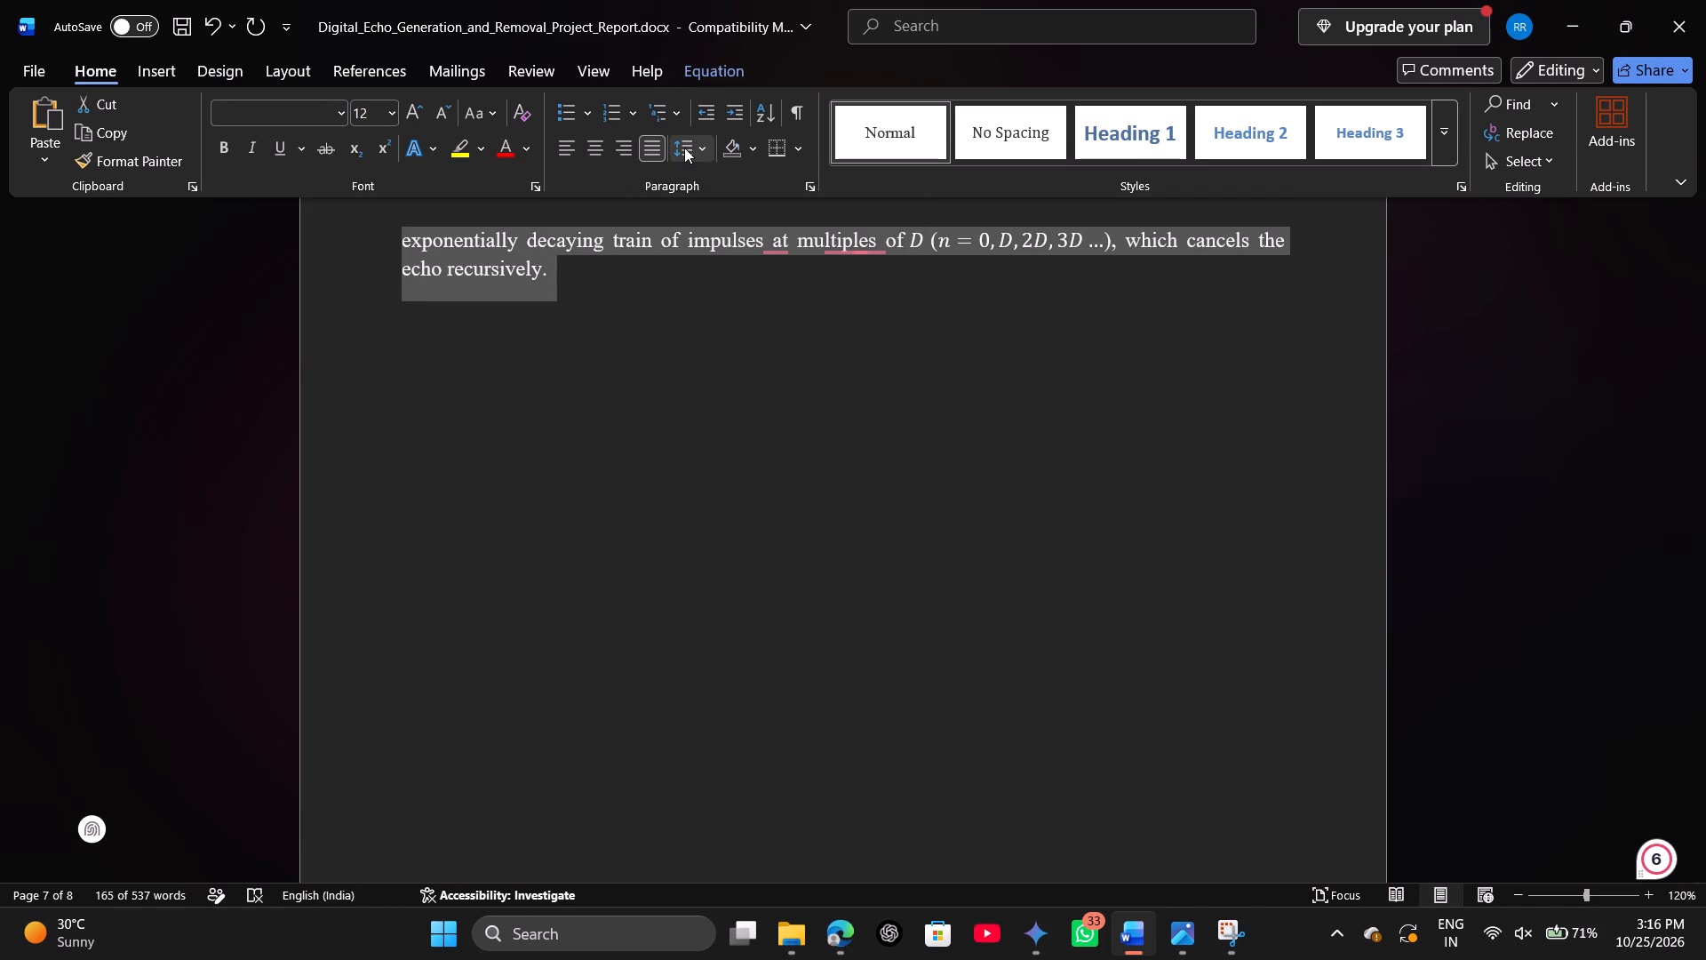
pyautogui.click(586, 121)
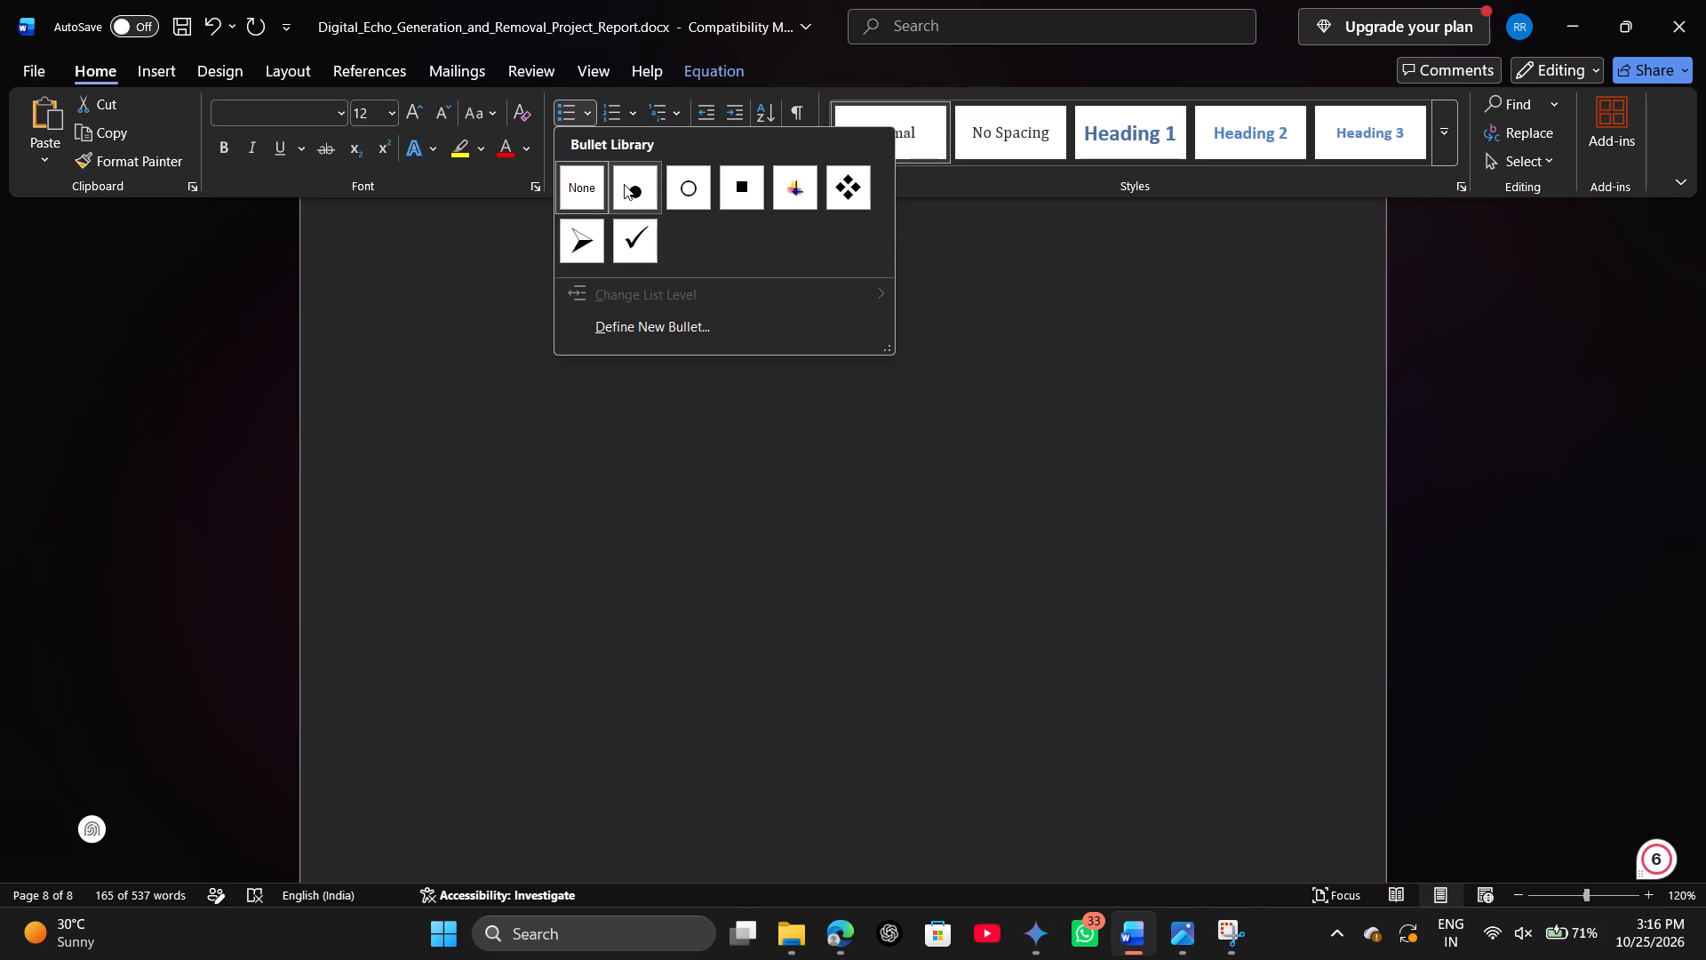
pyautogui.click(624, 184)
pyautogui.scroll(1, 606, 305)
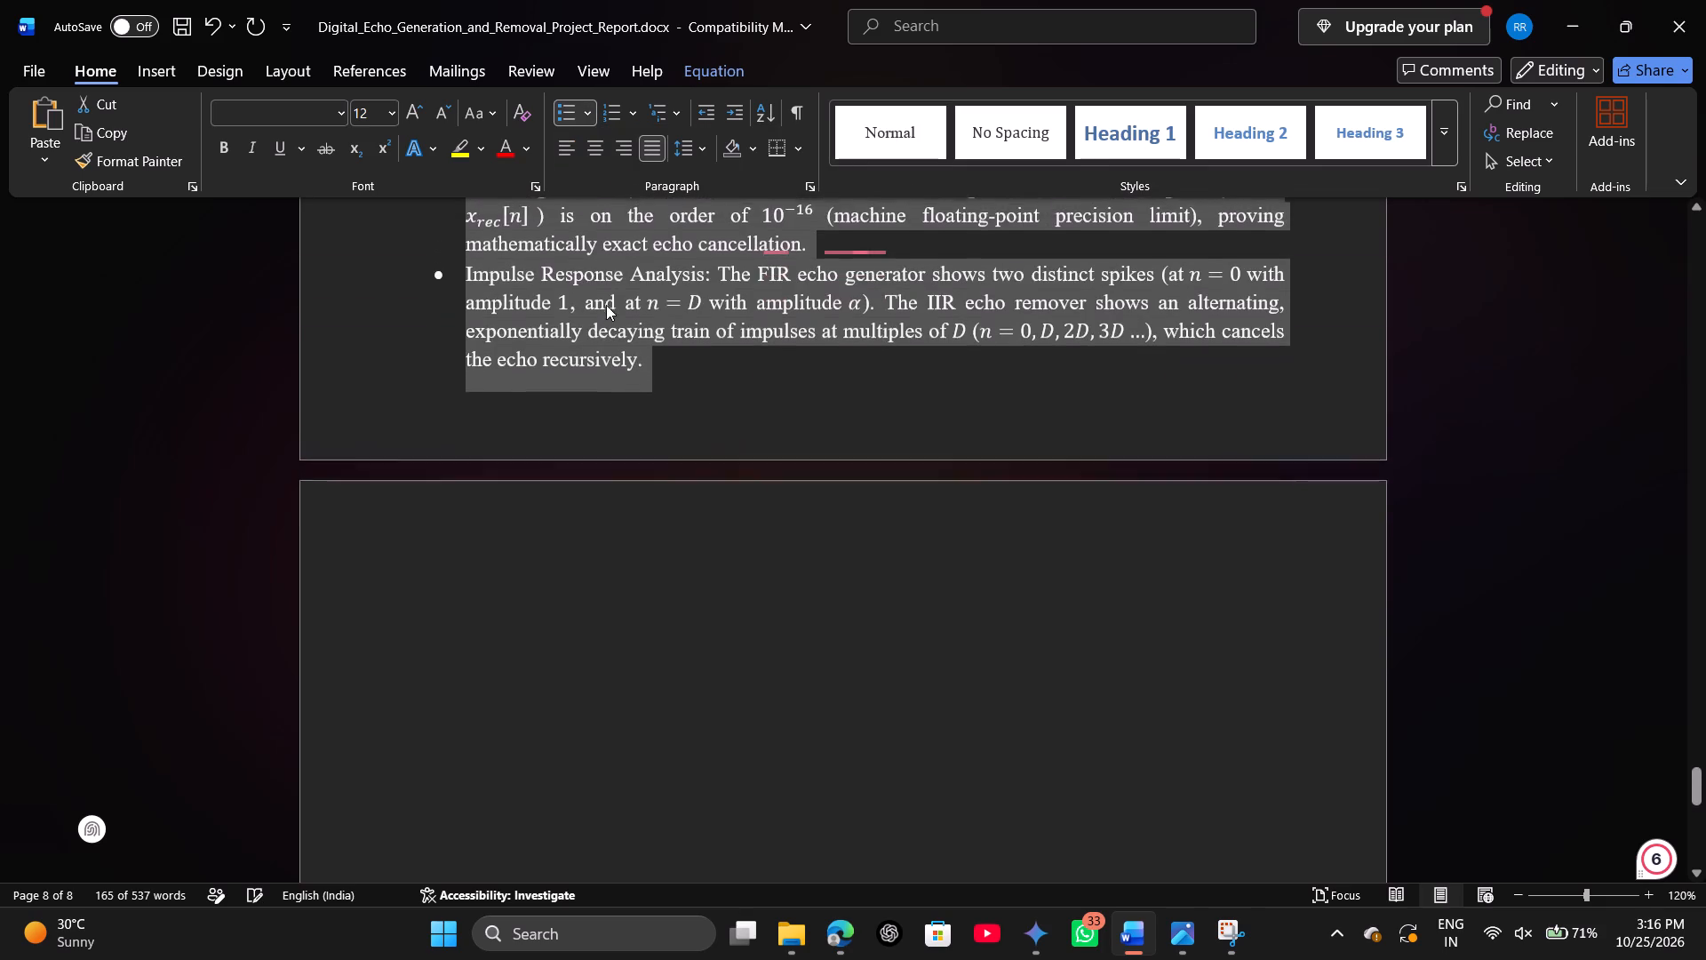
pyautogui.click(606, 305)
pyautogui.scroll(1, 606, 305)
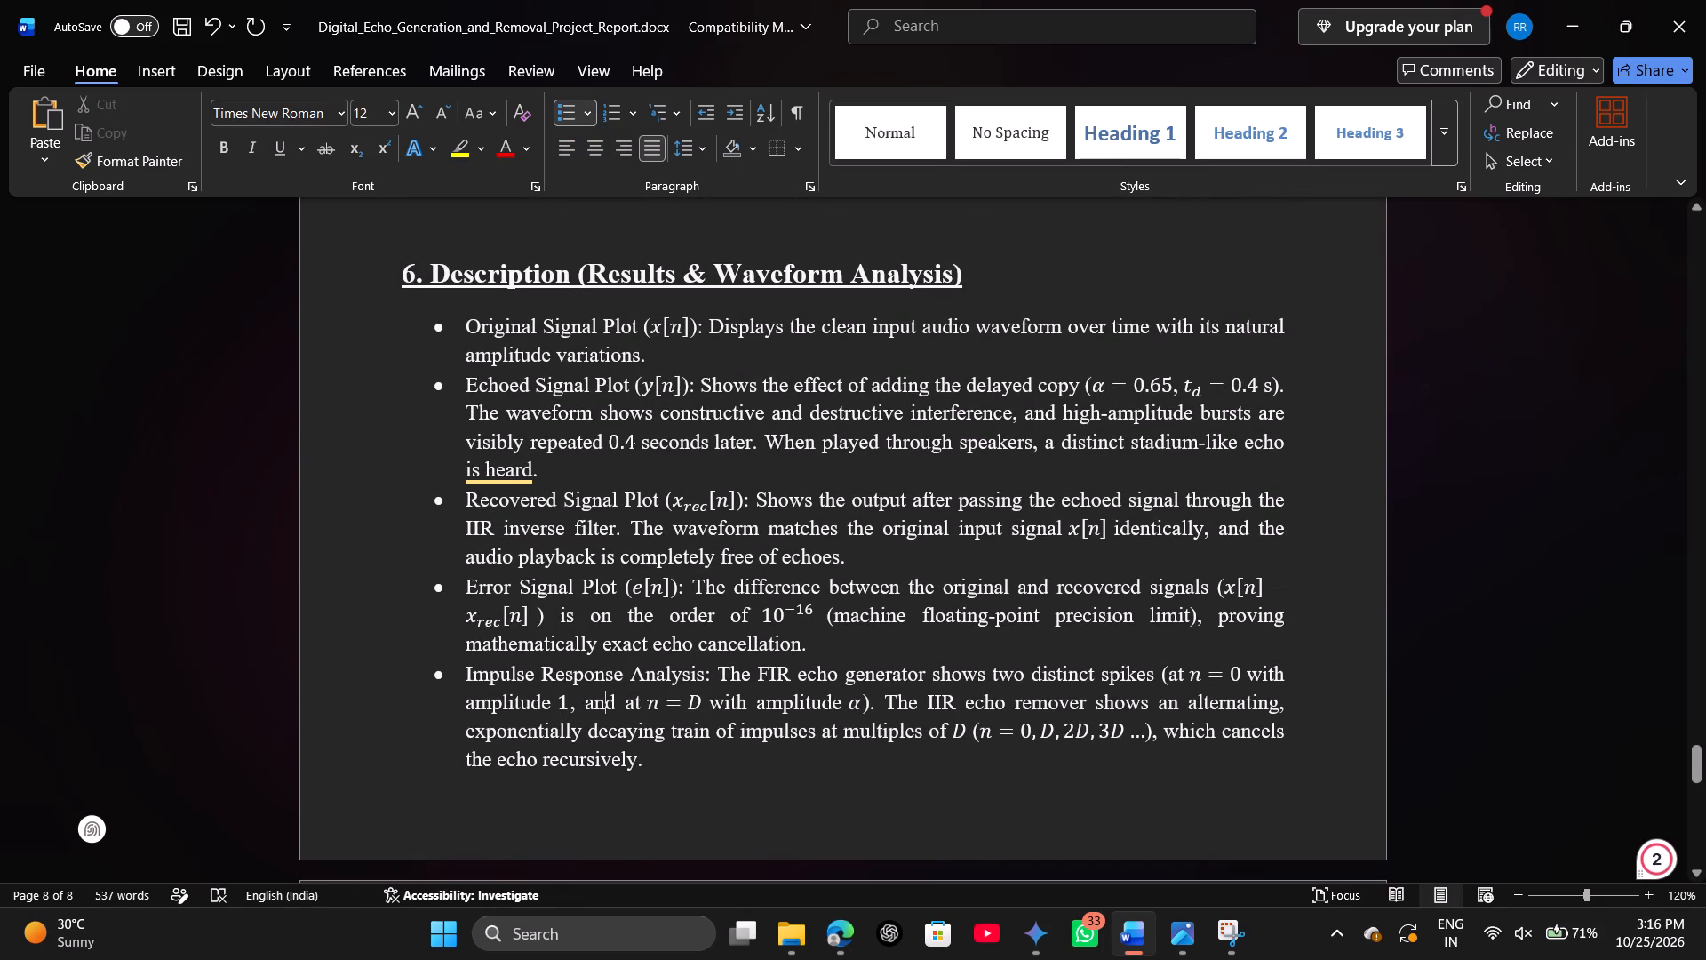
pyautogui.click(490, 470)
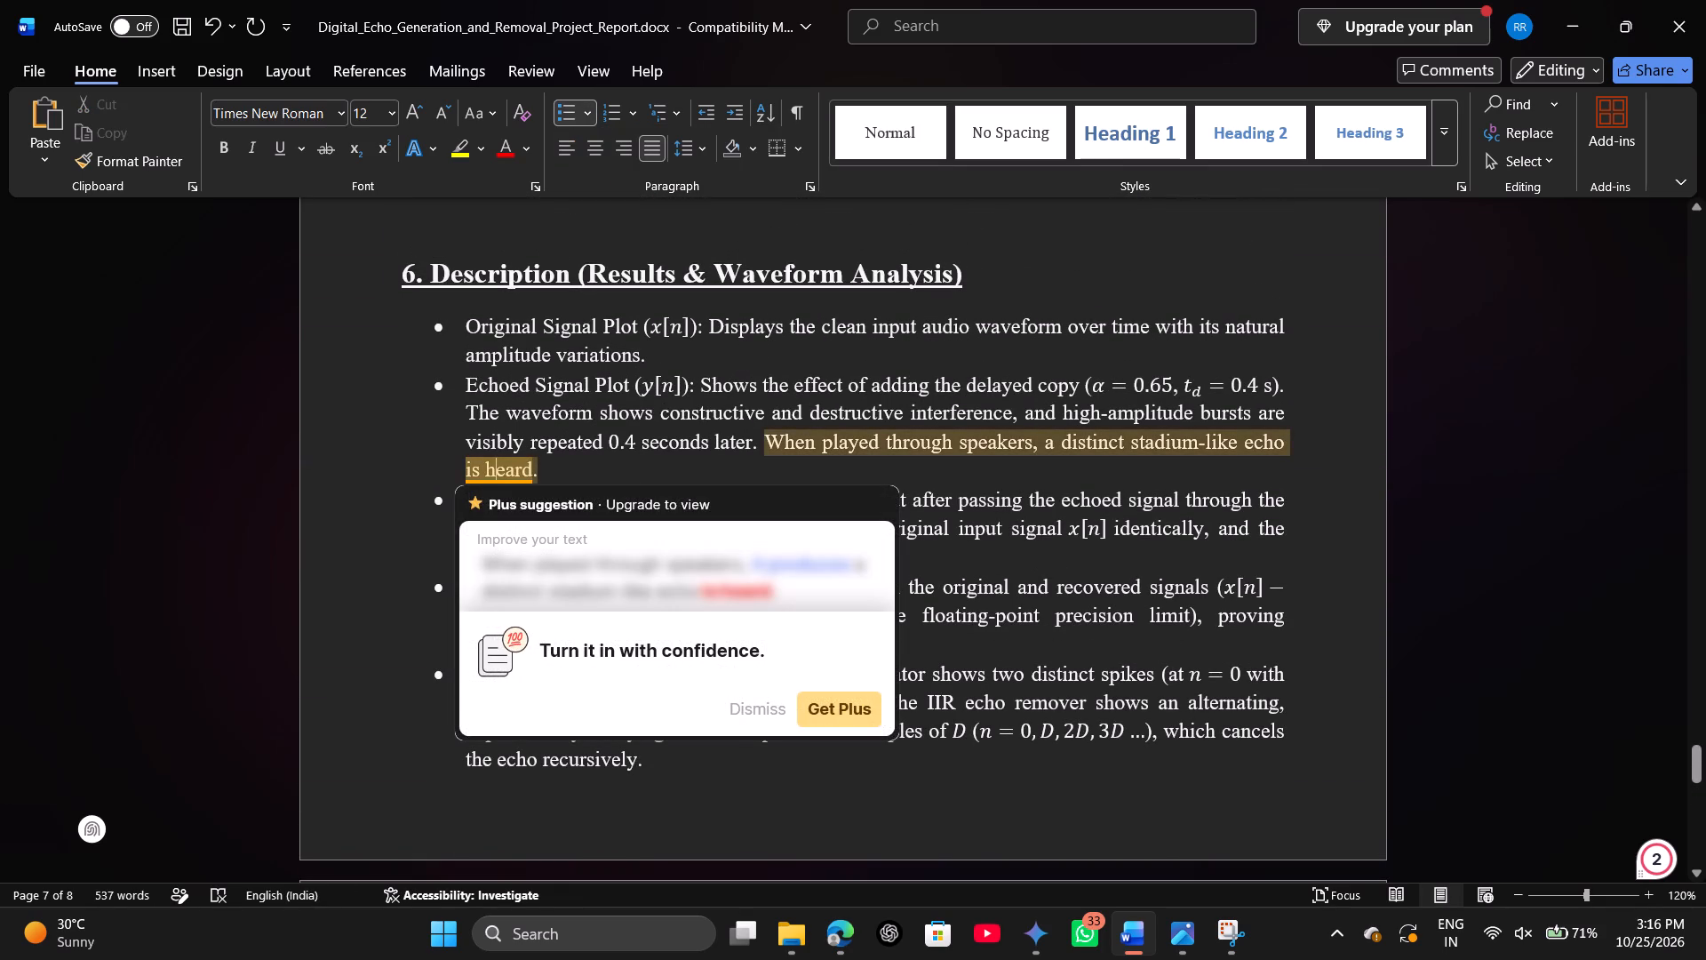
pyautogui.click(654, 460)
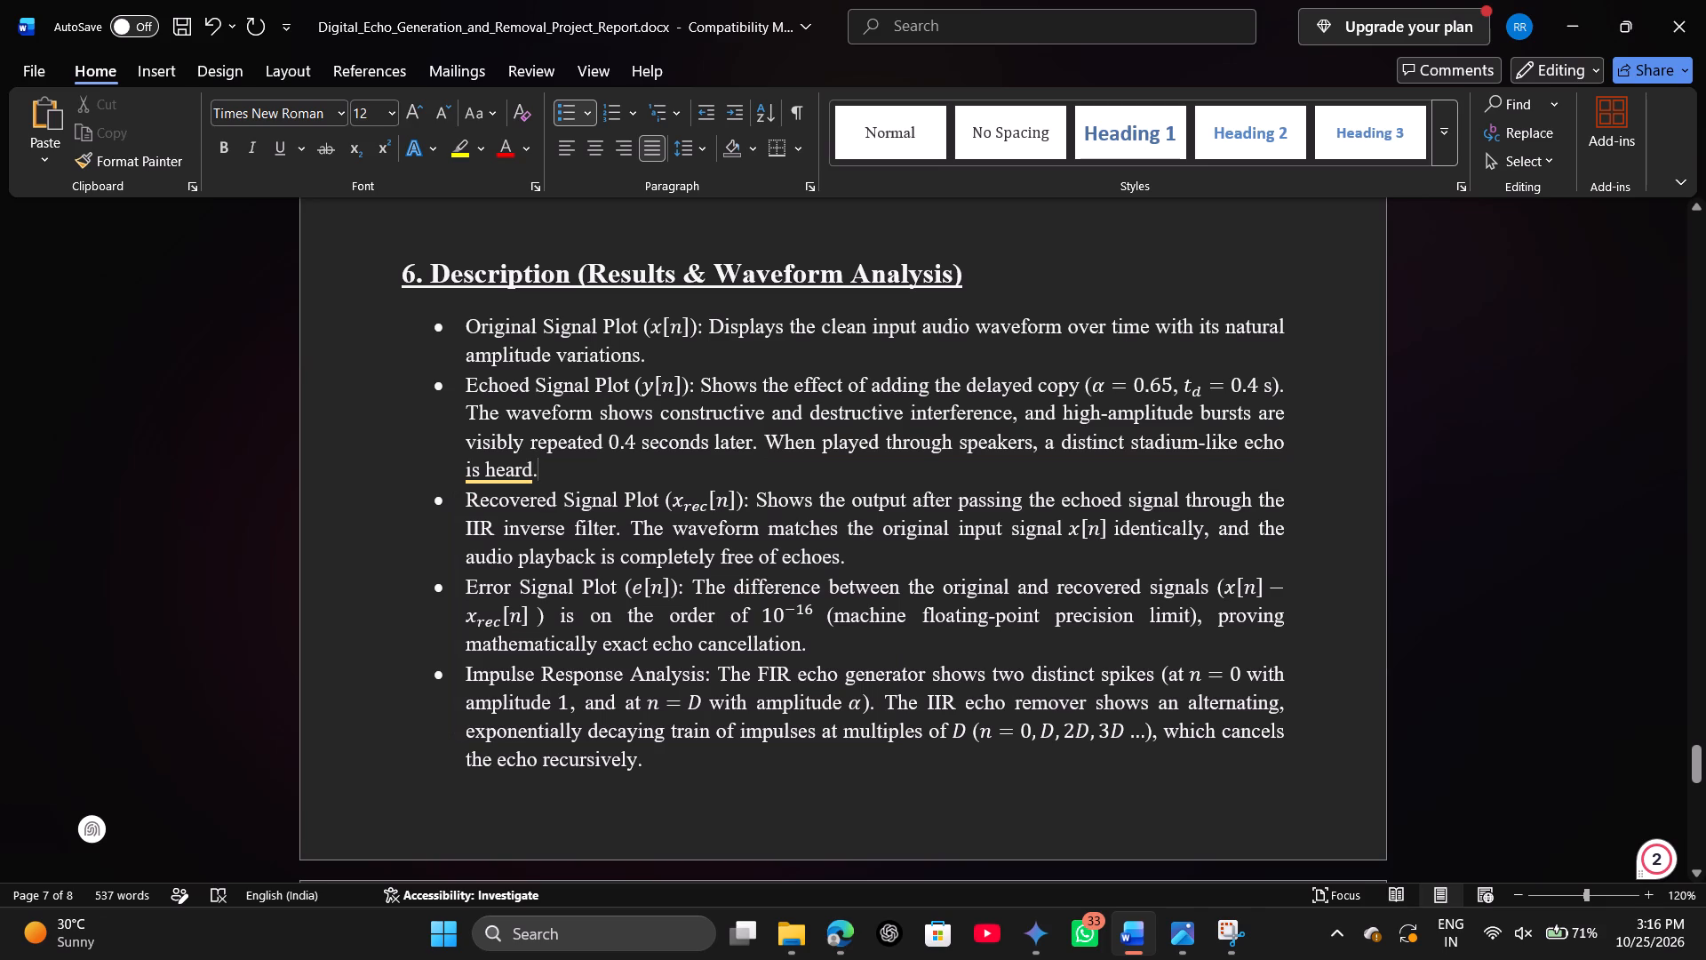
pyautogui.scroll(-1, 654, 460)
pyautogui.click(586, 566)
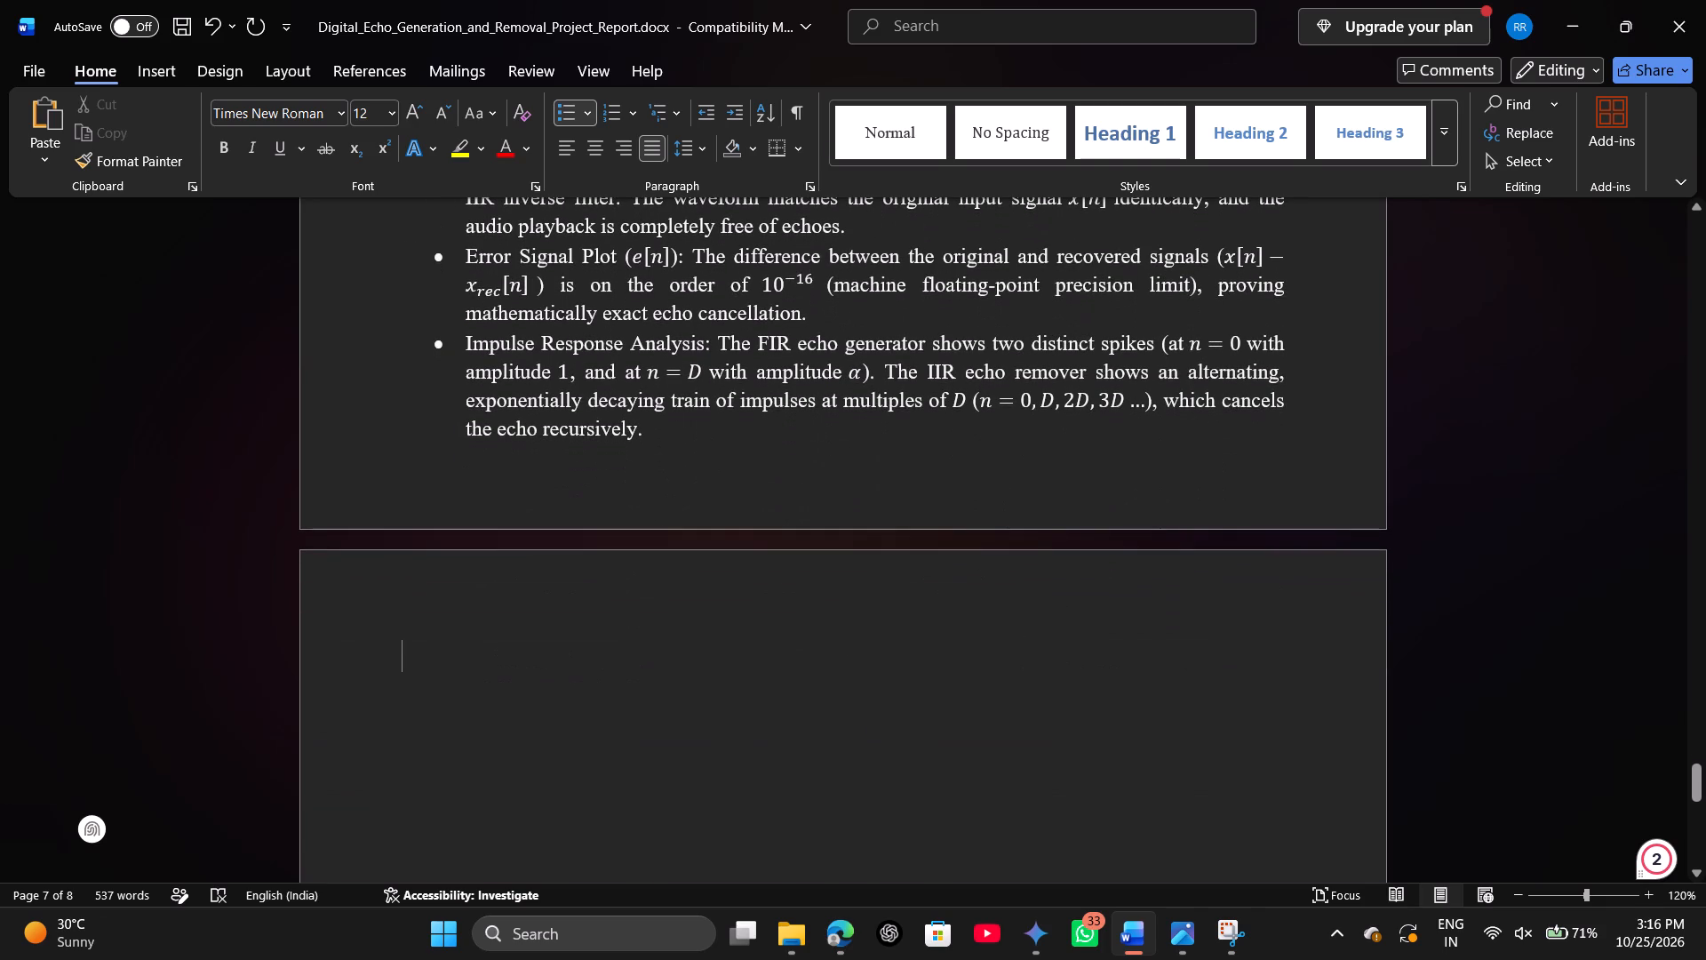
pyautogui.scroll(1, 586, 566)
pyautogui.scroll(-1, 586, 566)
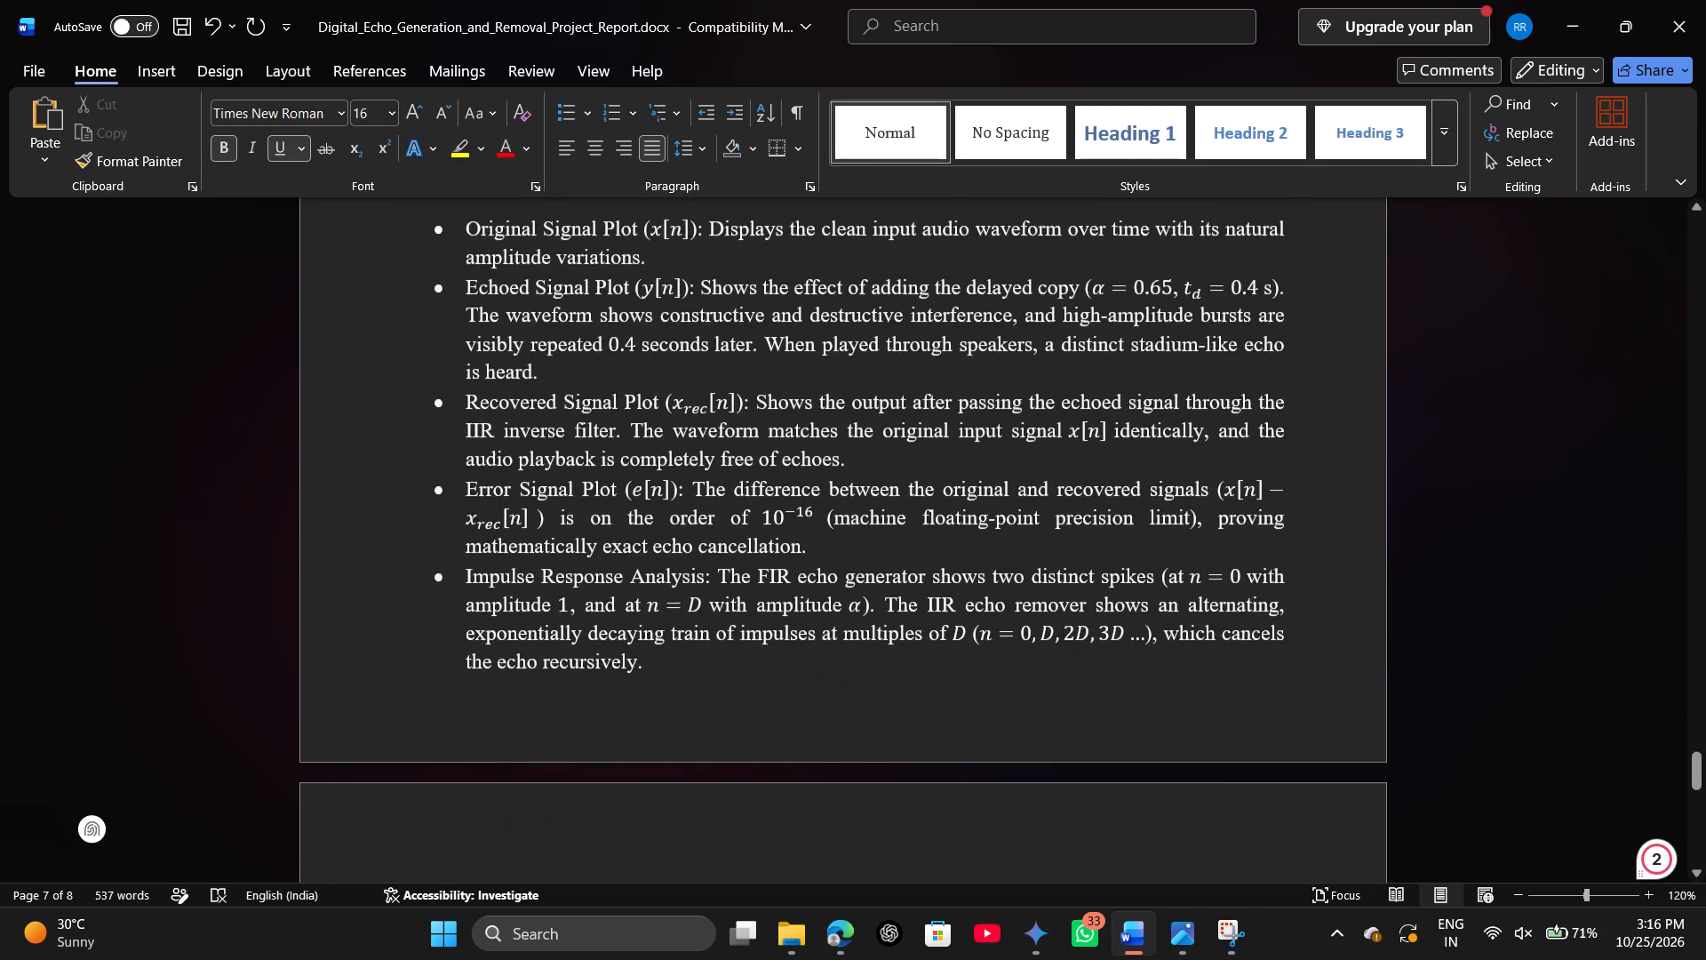
# Turn the five paragraphs under "3. Description", from Input Stage to Echo Removal, into a list with solid round bullets.
pyautogui.scroll(3, 586, 566)
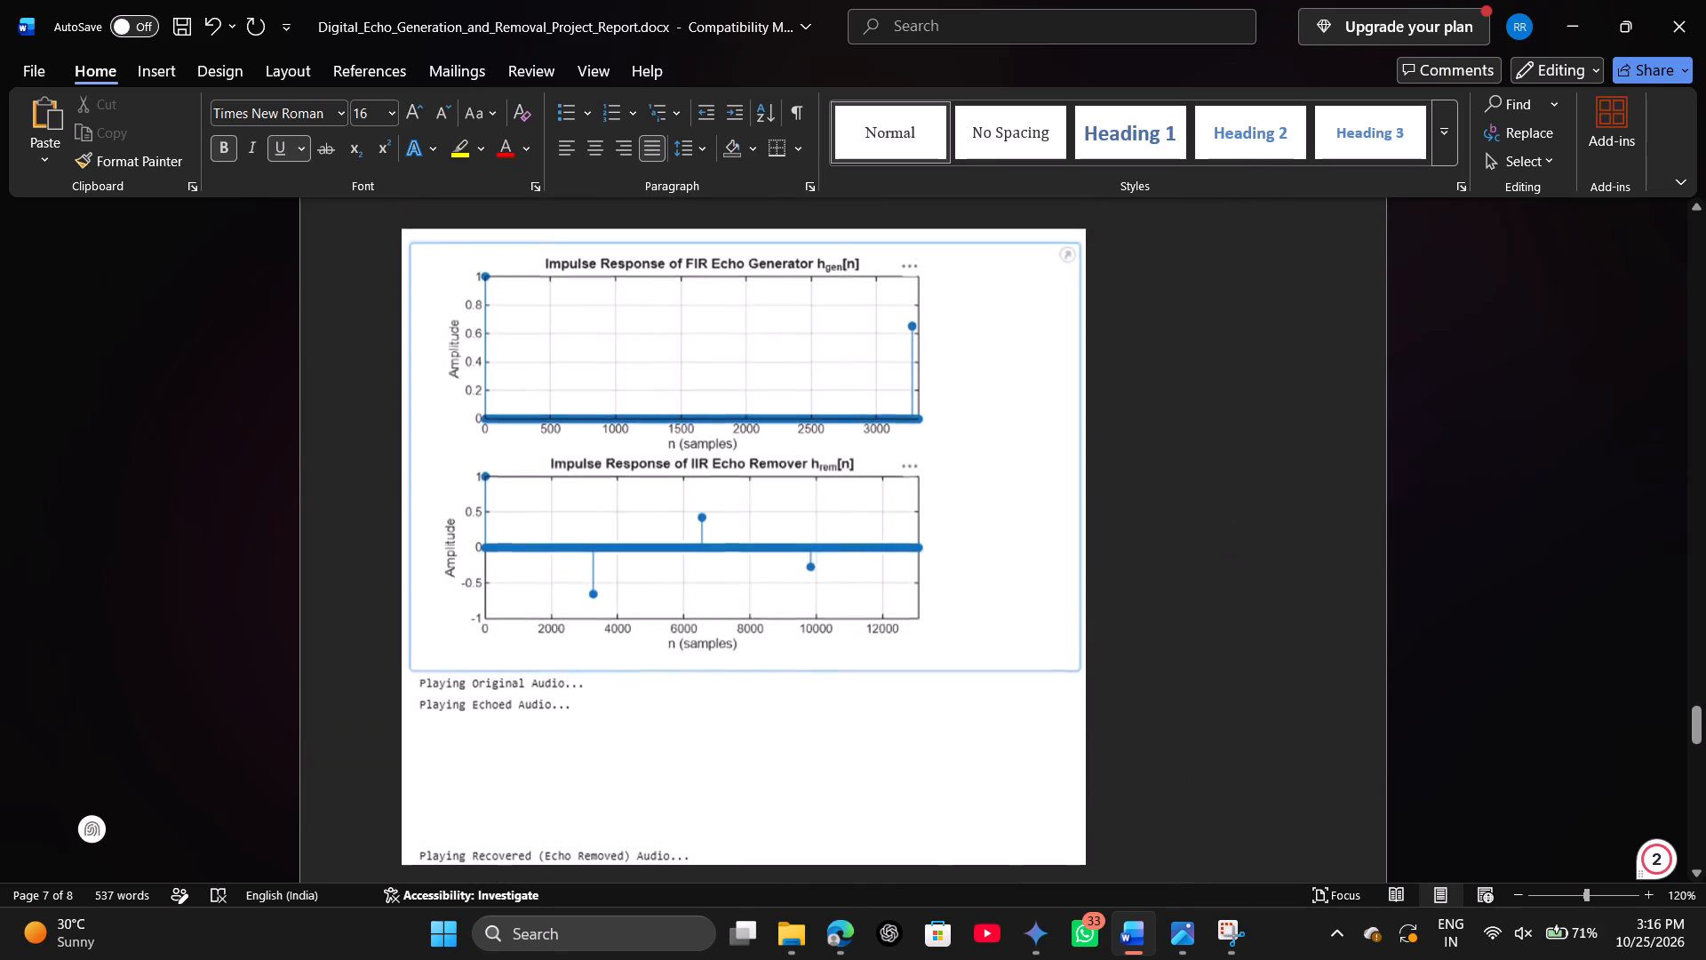
pyautogui.scroll(6, 586, 566)
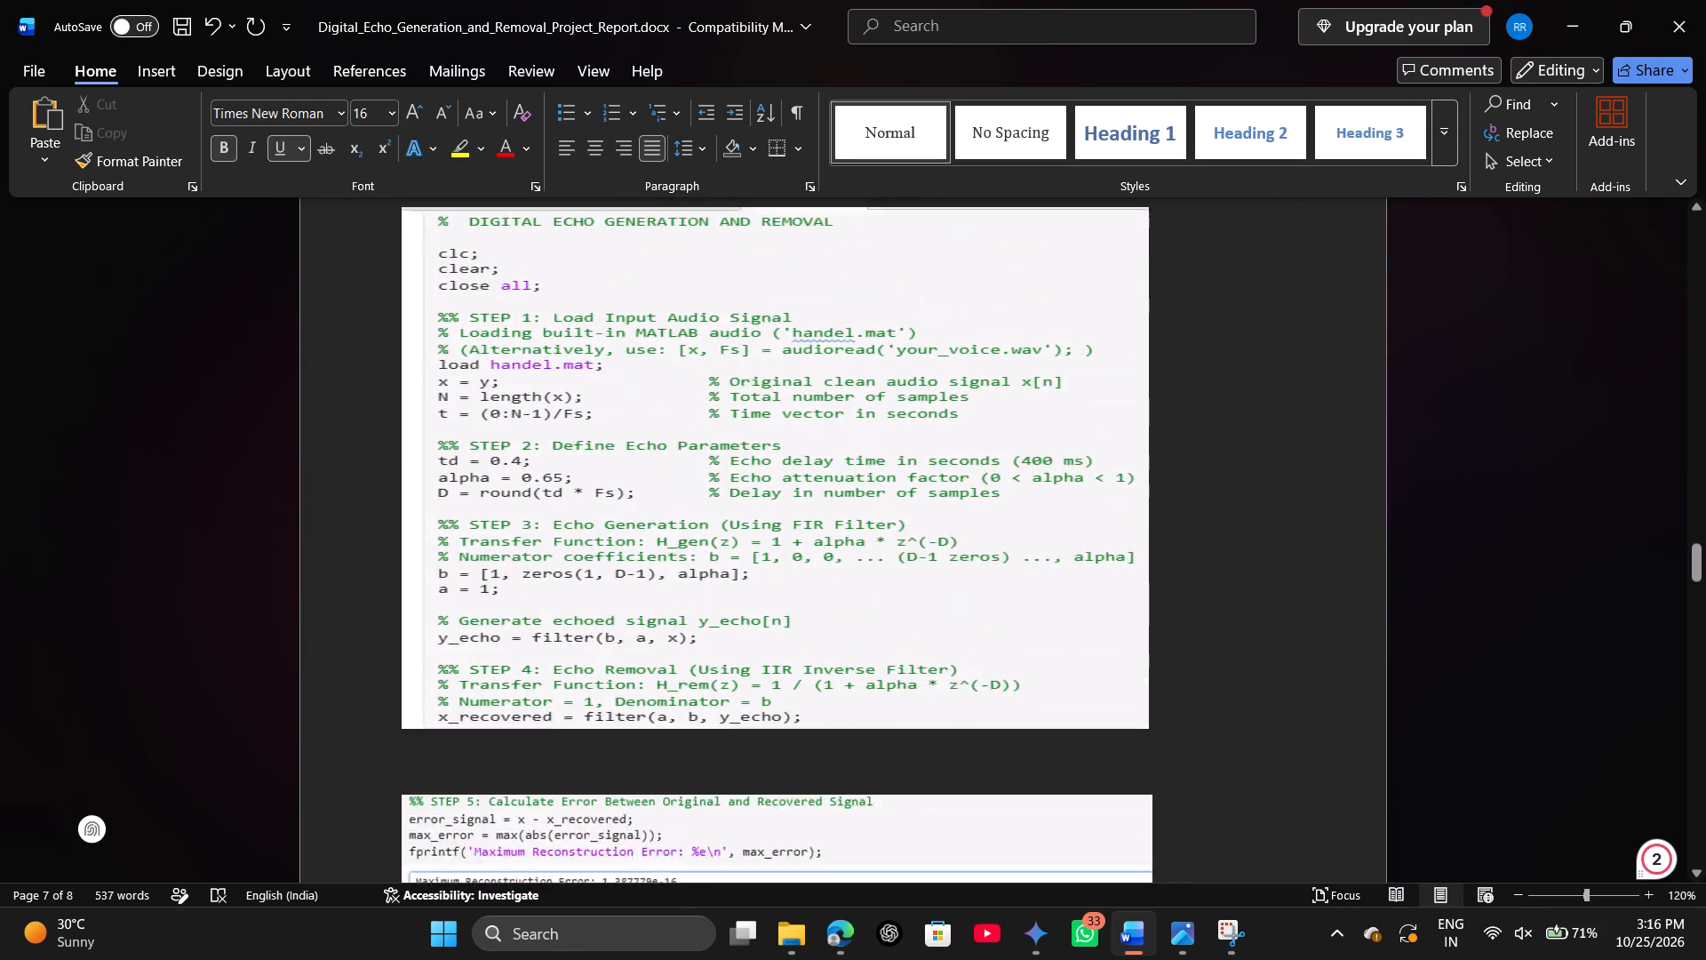
pyautogui.scroll(2, 586, 566)
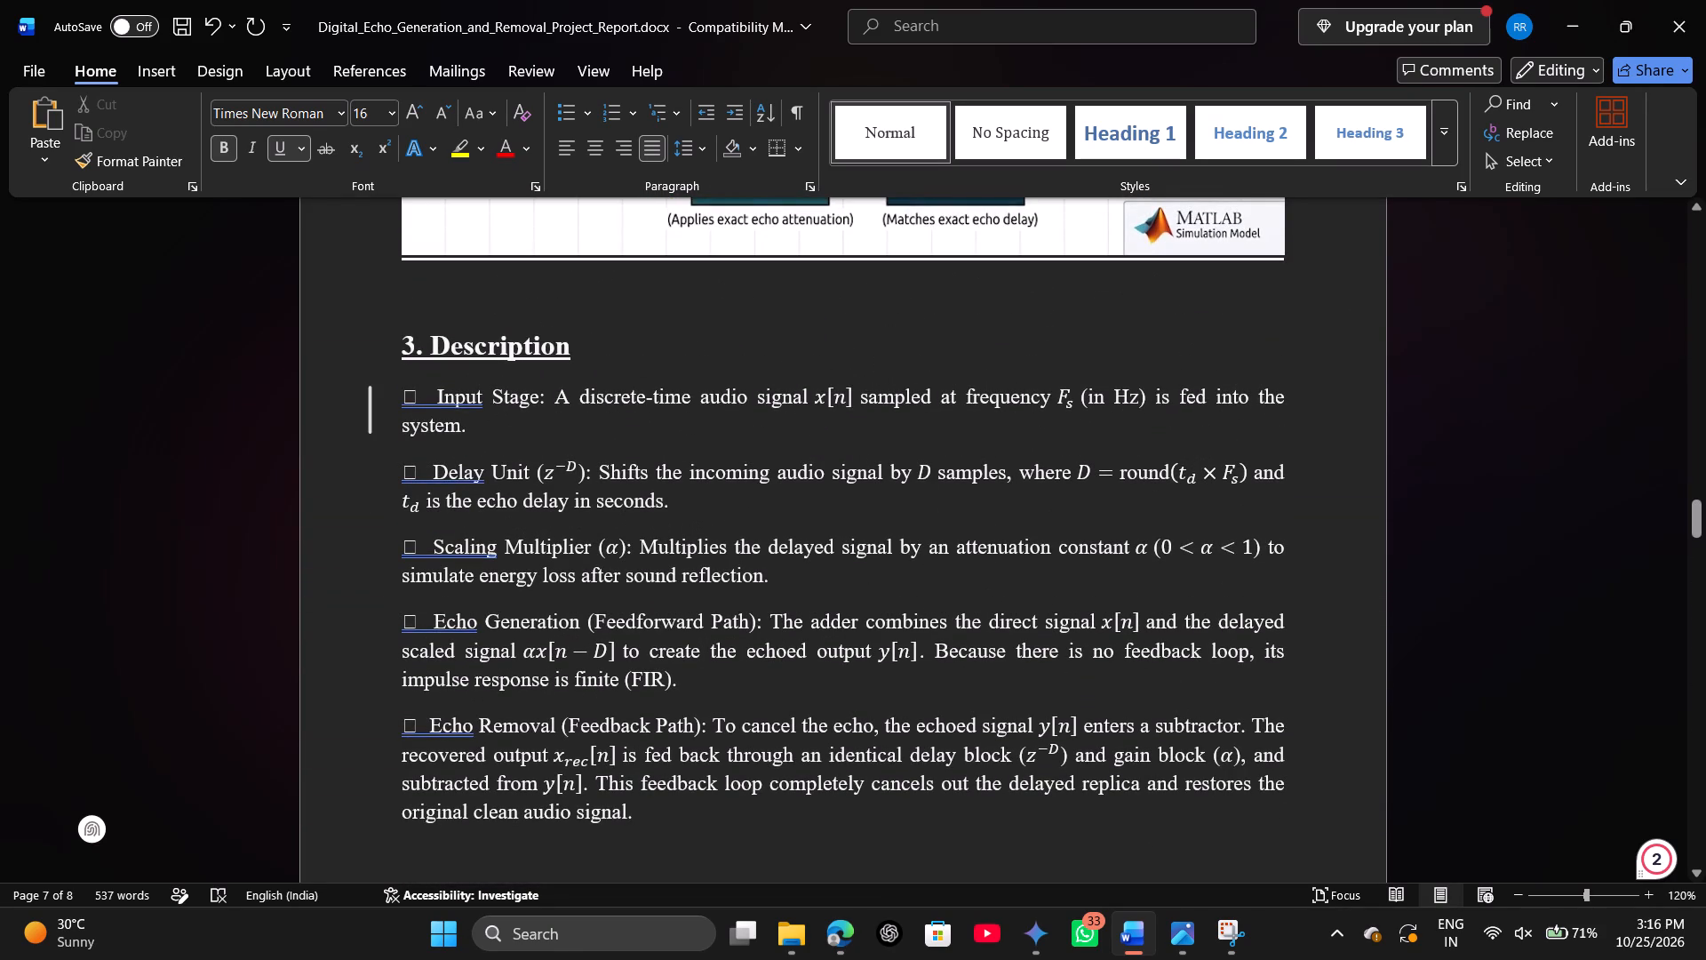
pyautogui.moveTo(403, 394); pyautogui.dragTo(675, 804)
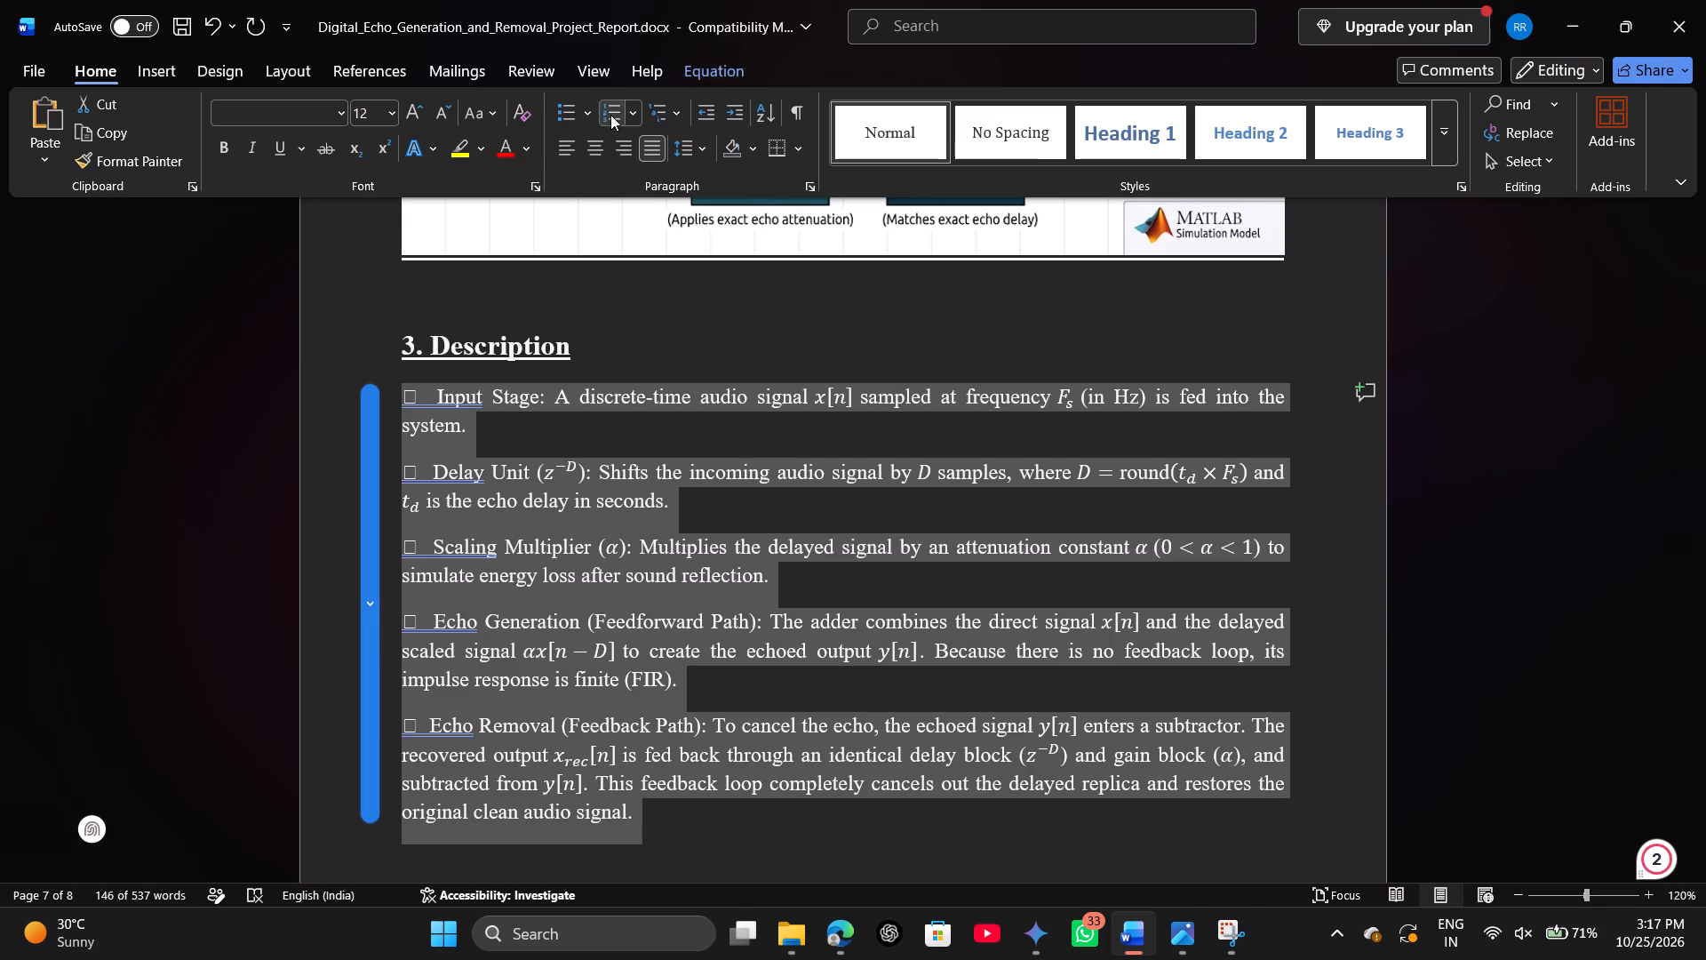
pyautogui.click(578, 120)
pyautogui.click(586, 118)
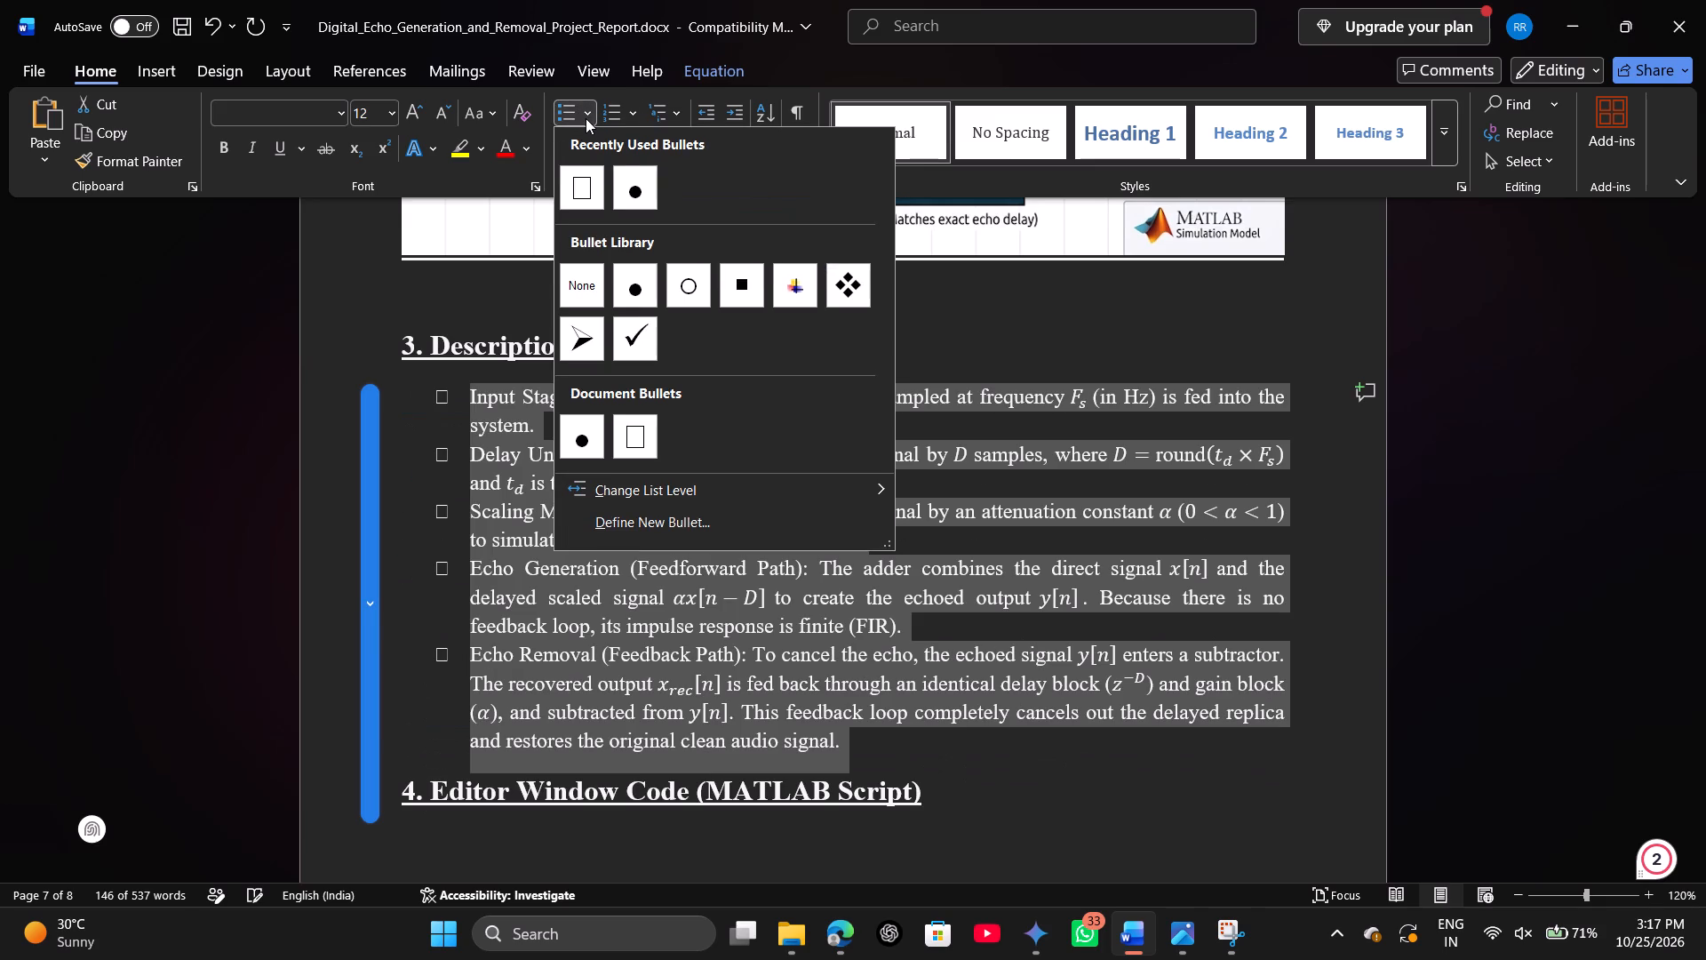
pyautogui.click(626, 191)
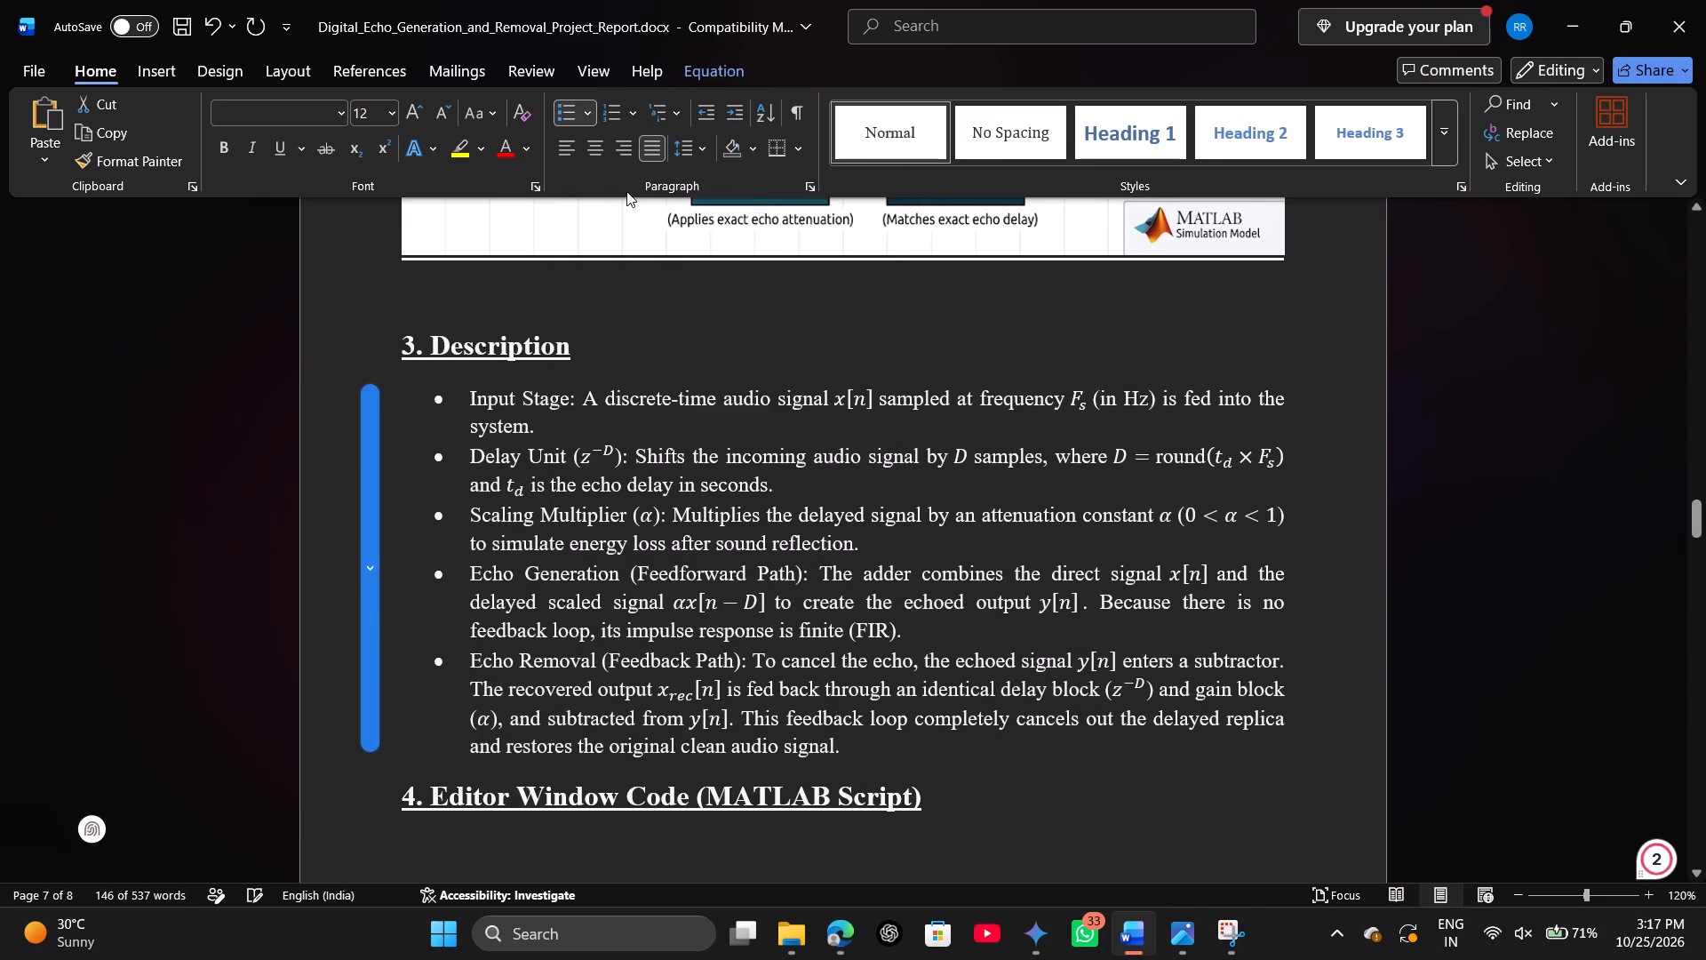
# Insert a blank line above the "4. Editor Window Code (MATLAB Script)" heading.
pyautogui.scroll(-1, 704, 535)
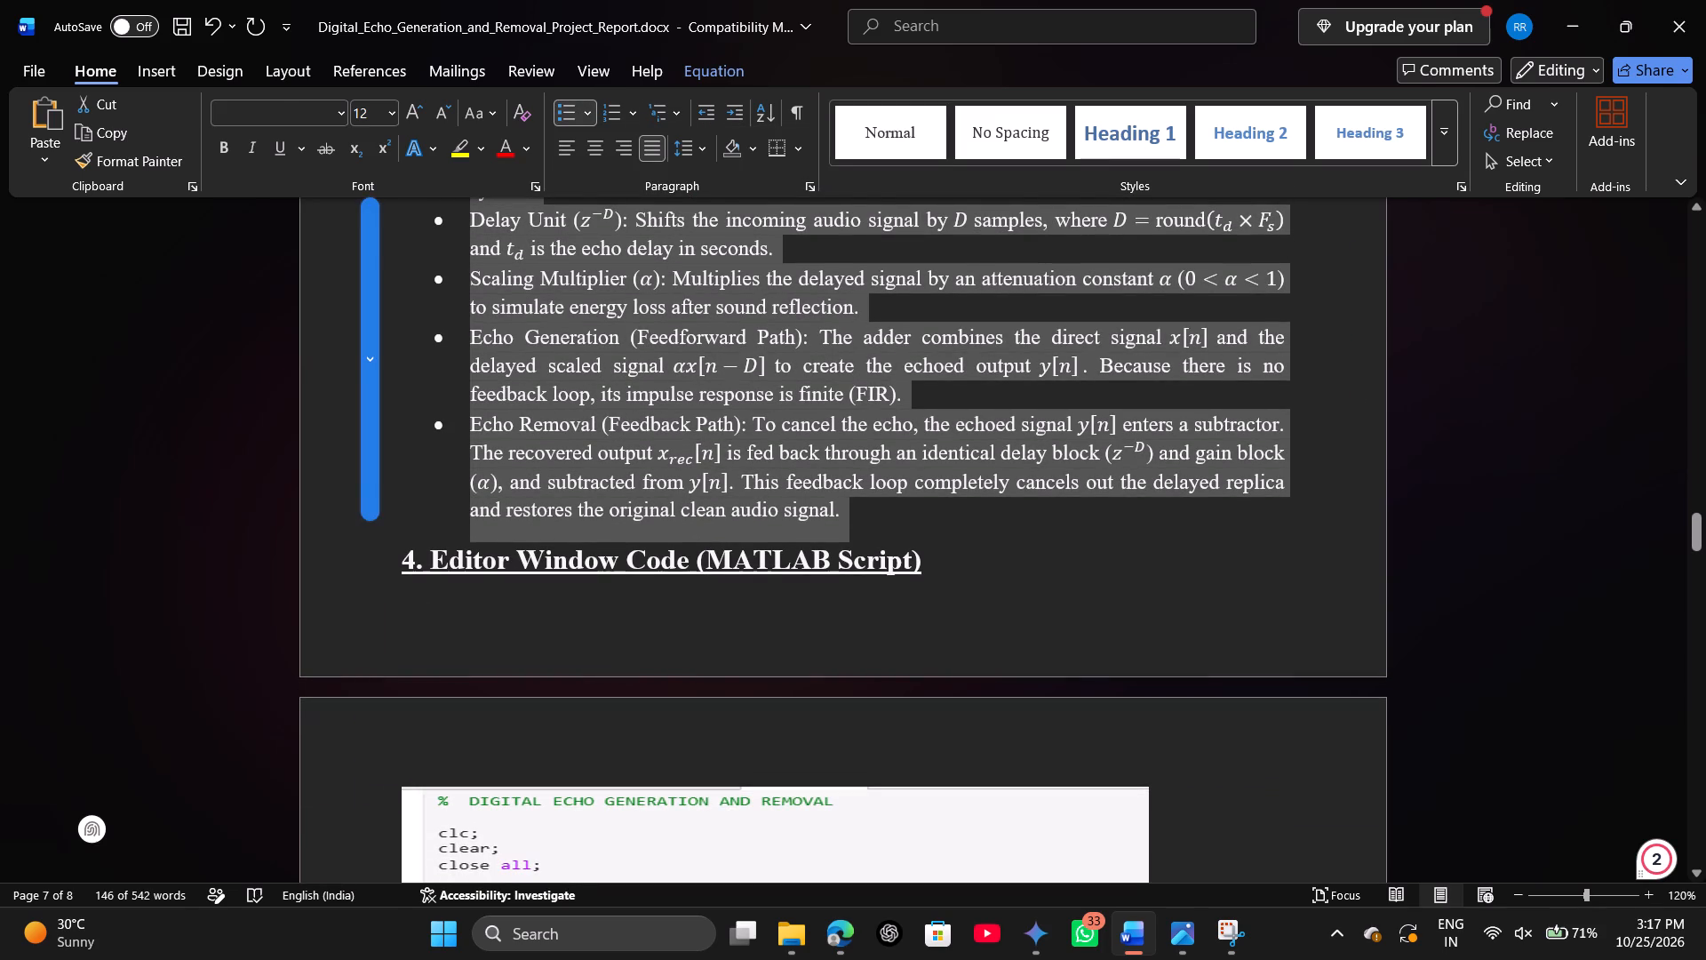
pyautogui.click(397, 559)
pyautogui.press('Return')
pyautogui.scroll(-8, 397, 559)
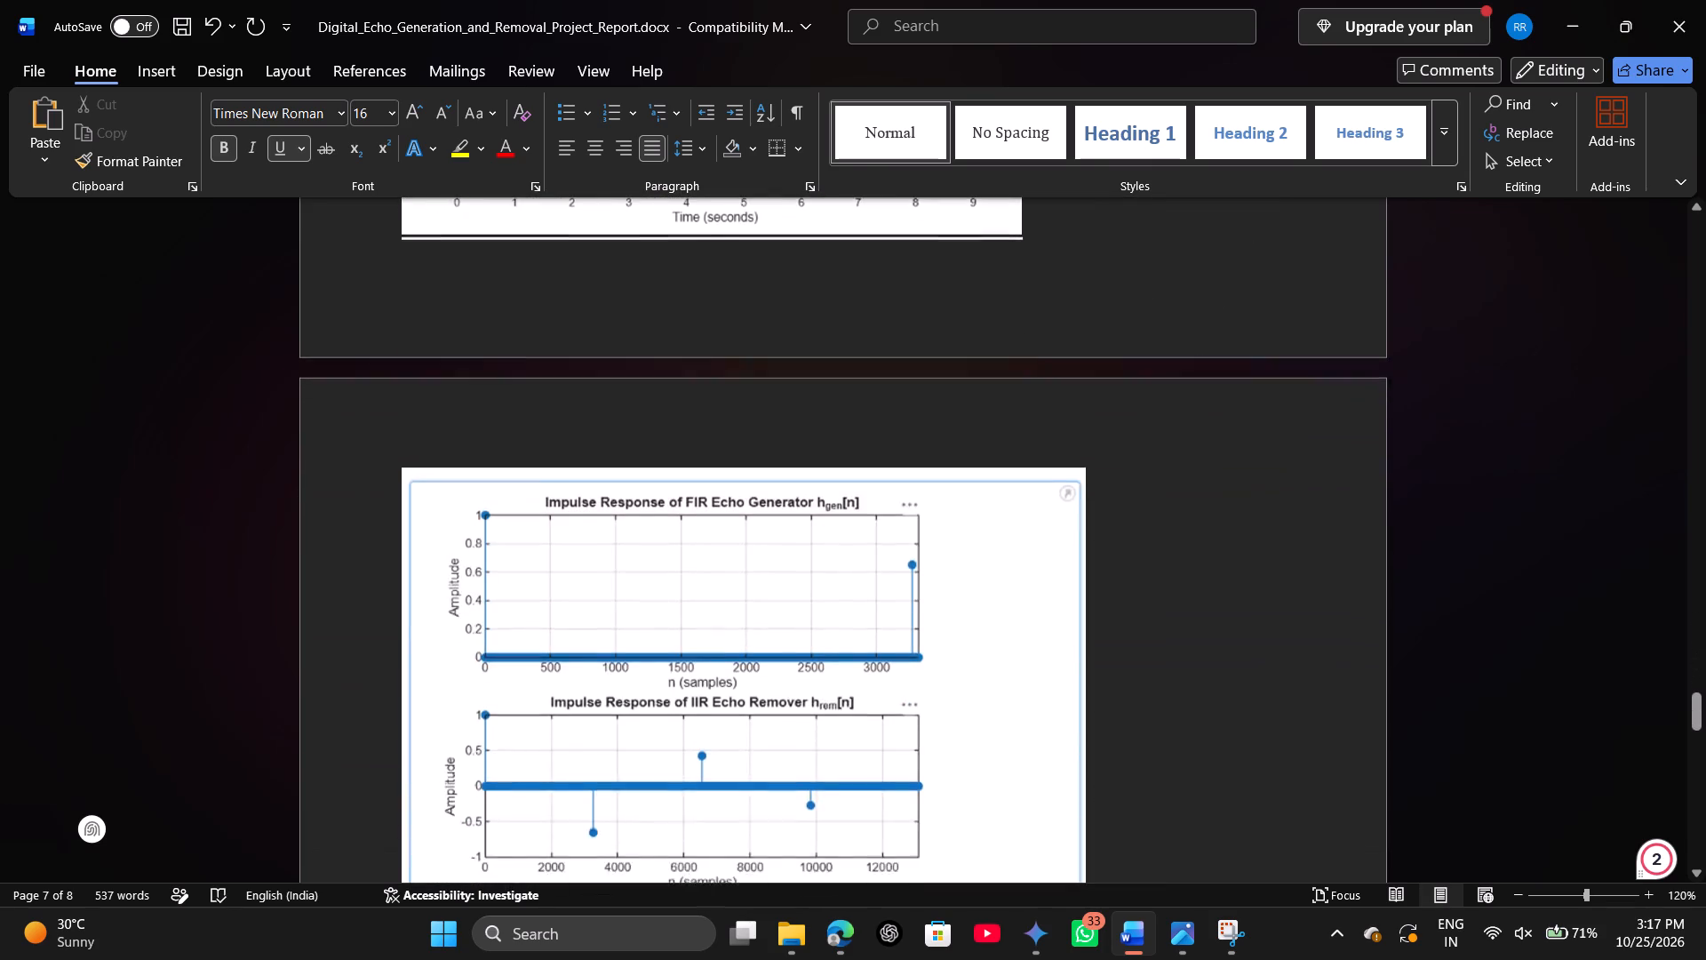
pyautogui.scroll(-3, 397, 559)
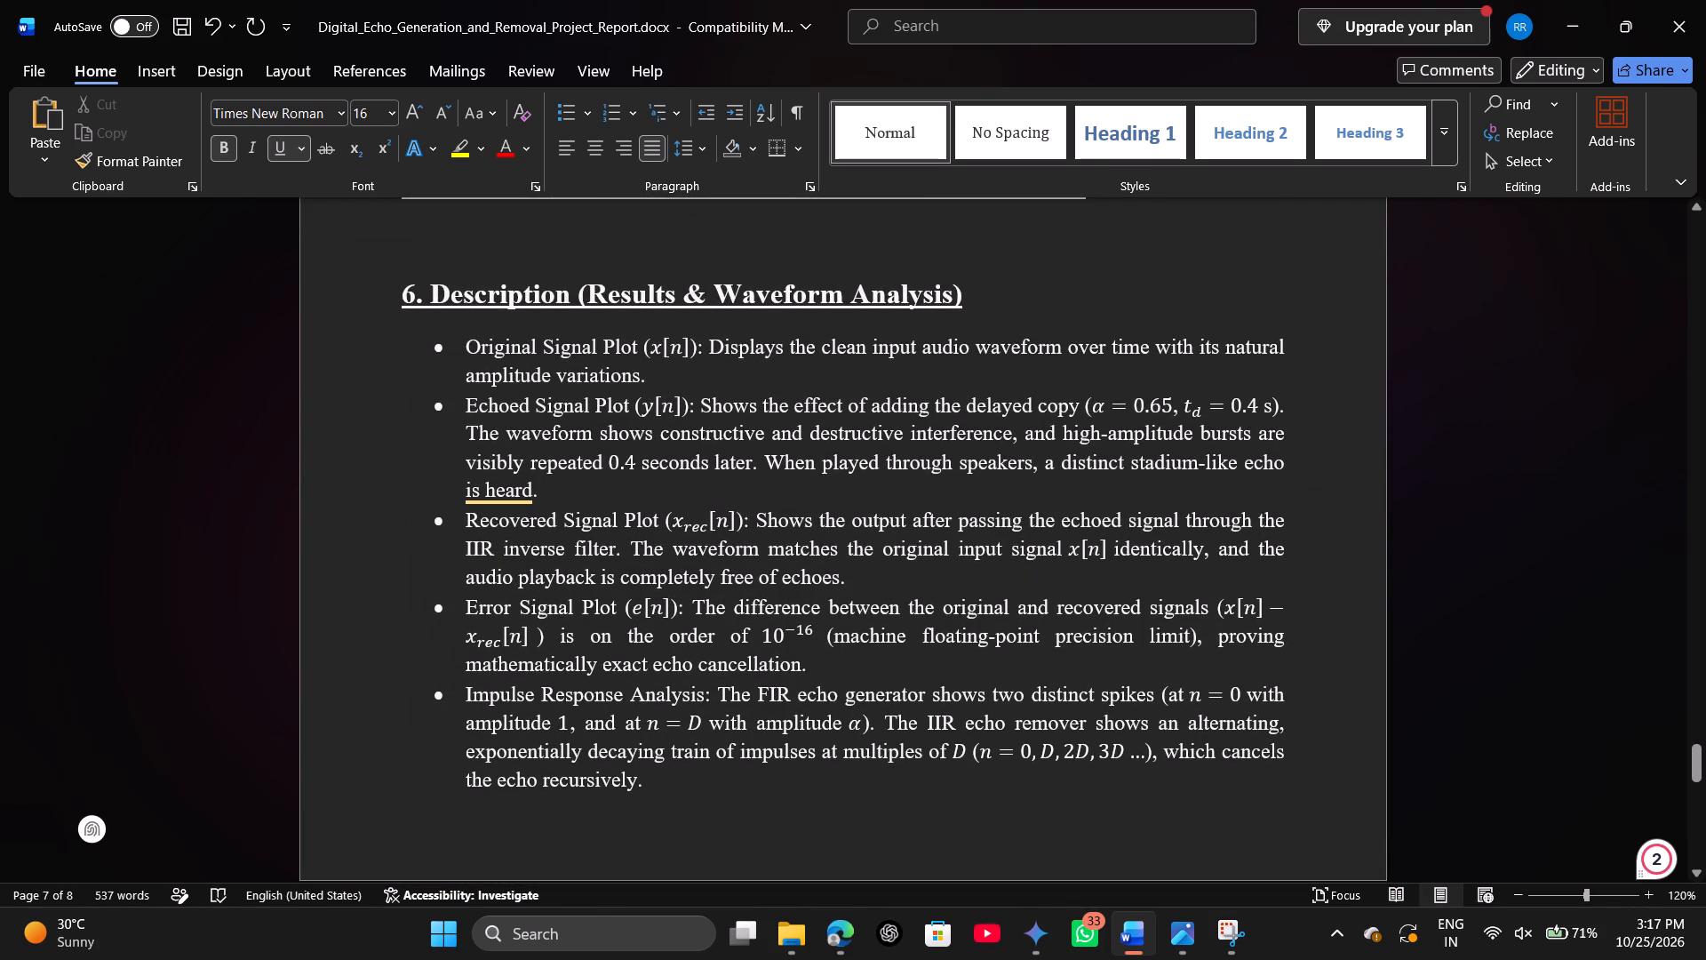
pyautogui.scroll(-1, 672, 622)
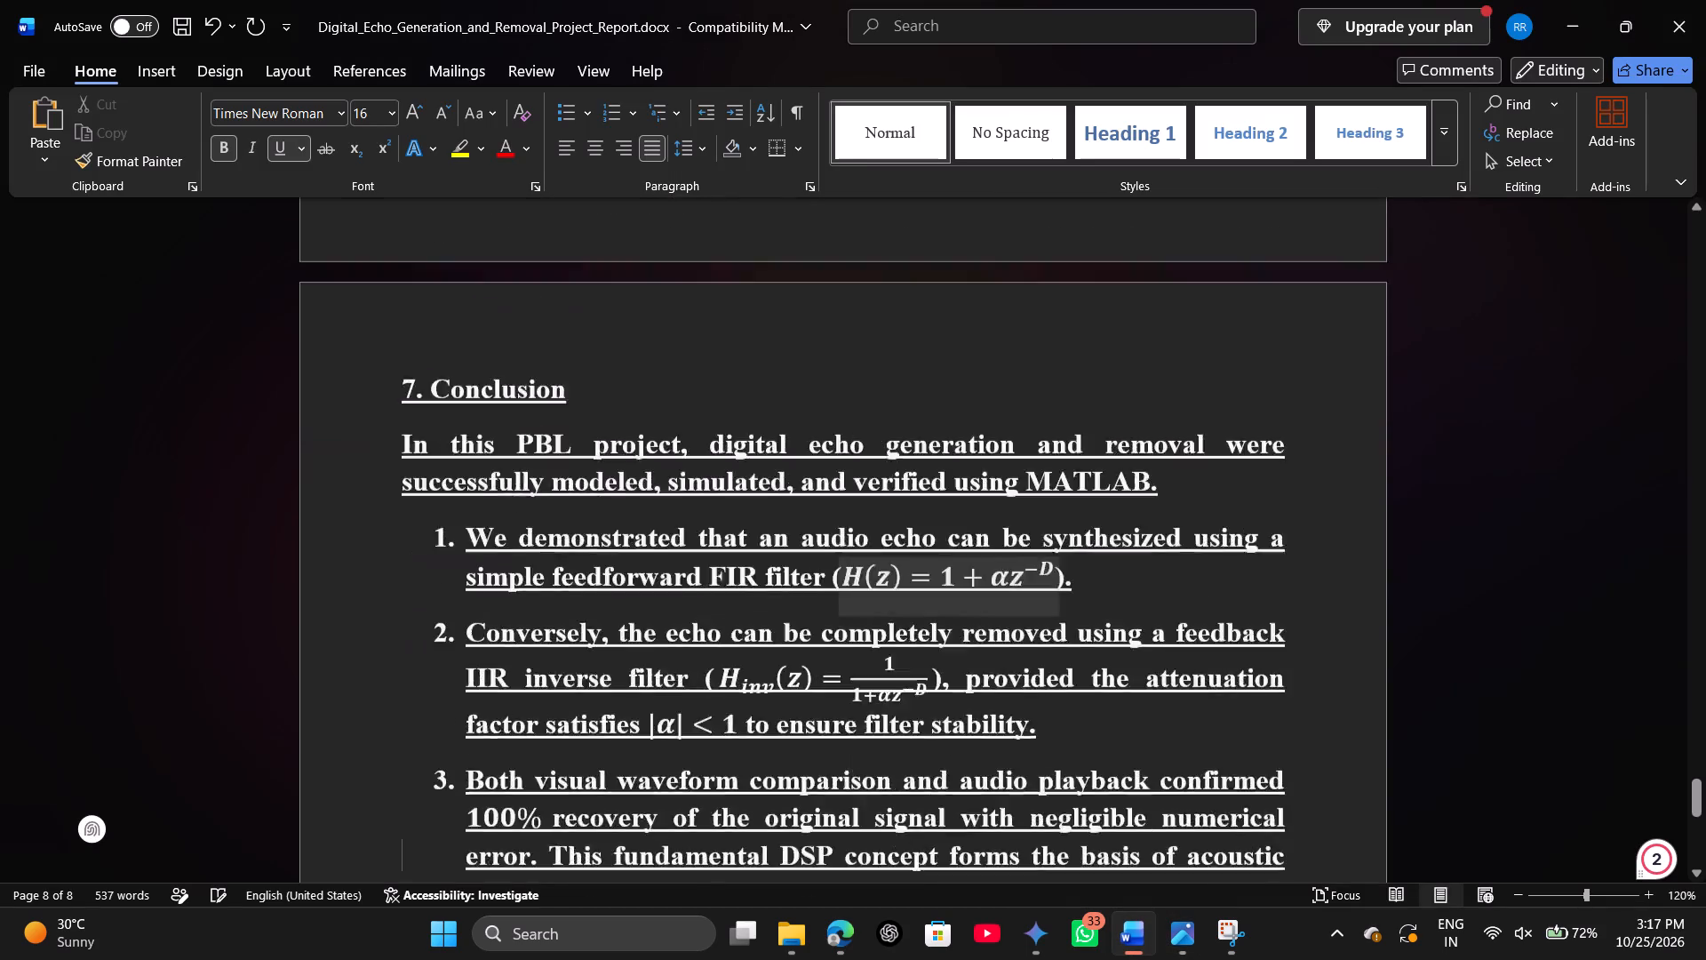
pyautogui.scroll(1, 888, 614)
pyautogui.scroll(-1, 888, 614)
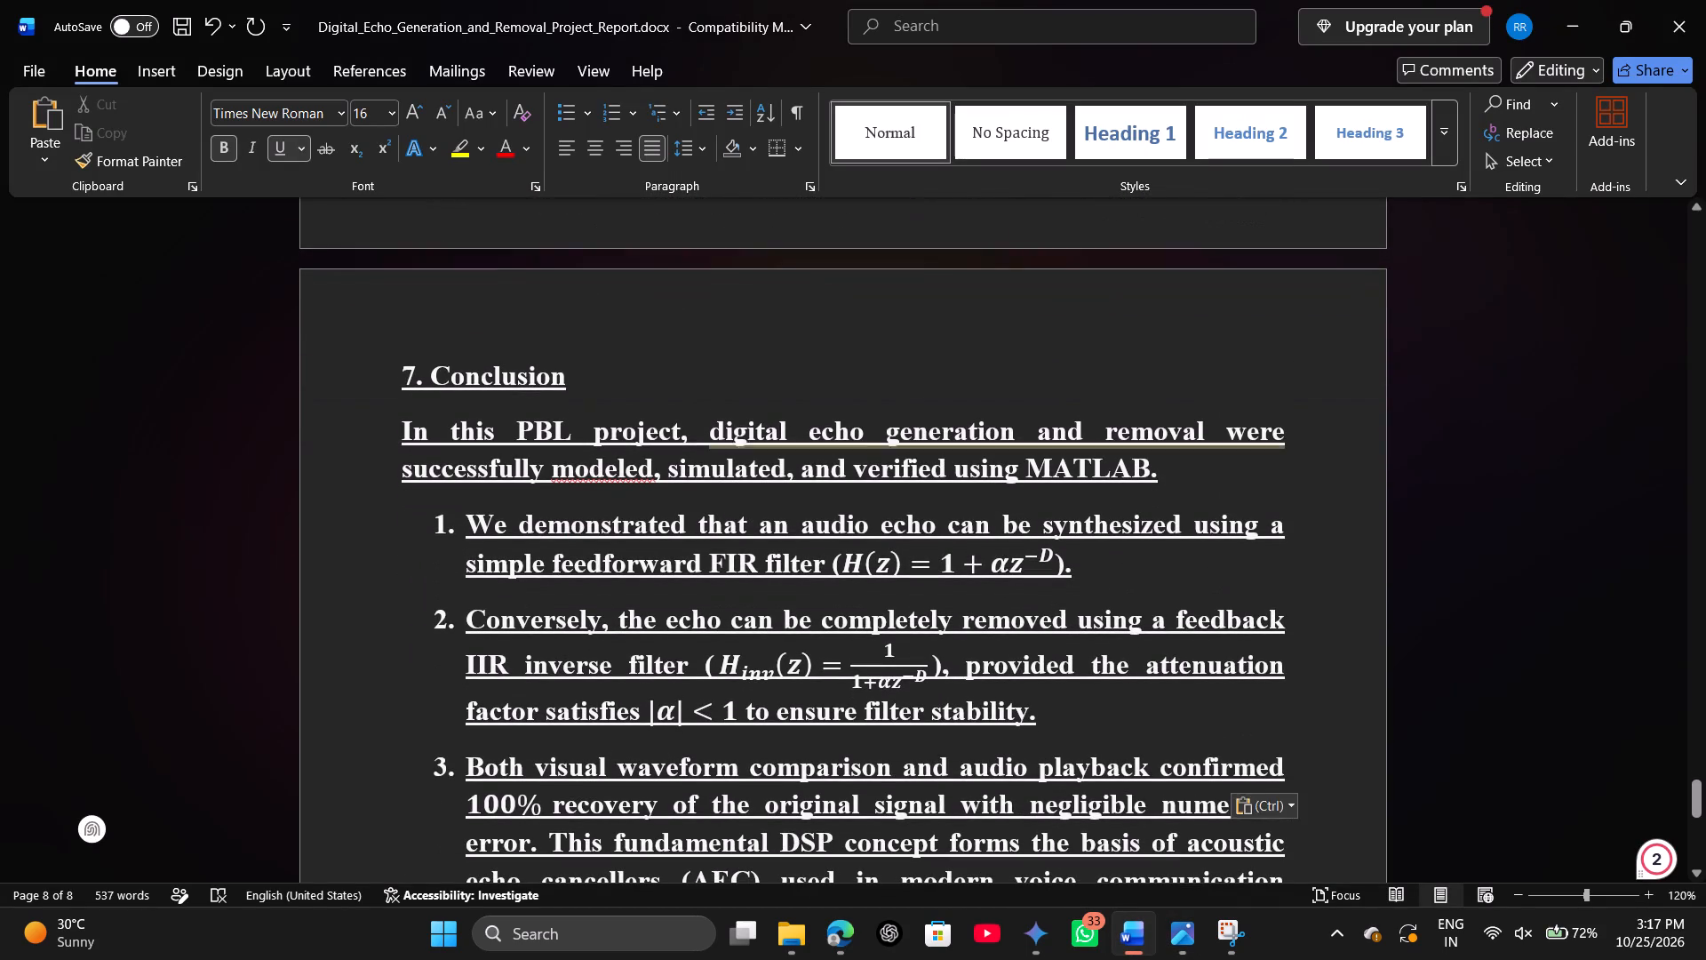
pyautogui.moveTo(569, 366); pyautogui.dragTo(369, 360)
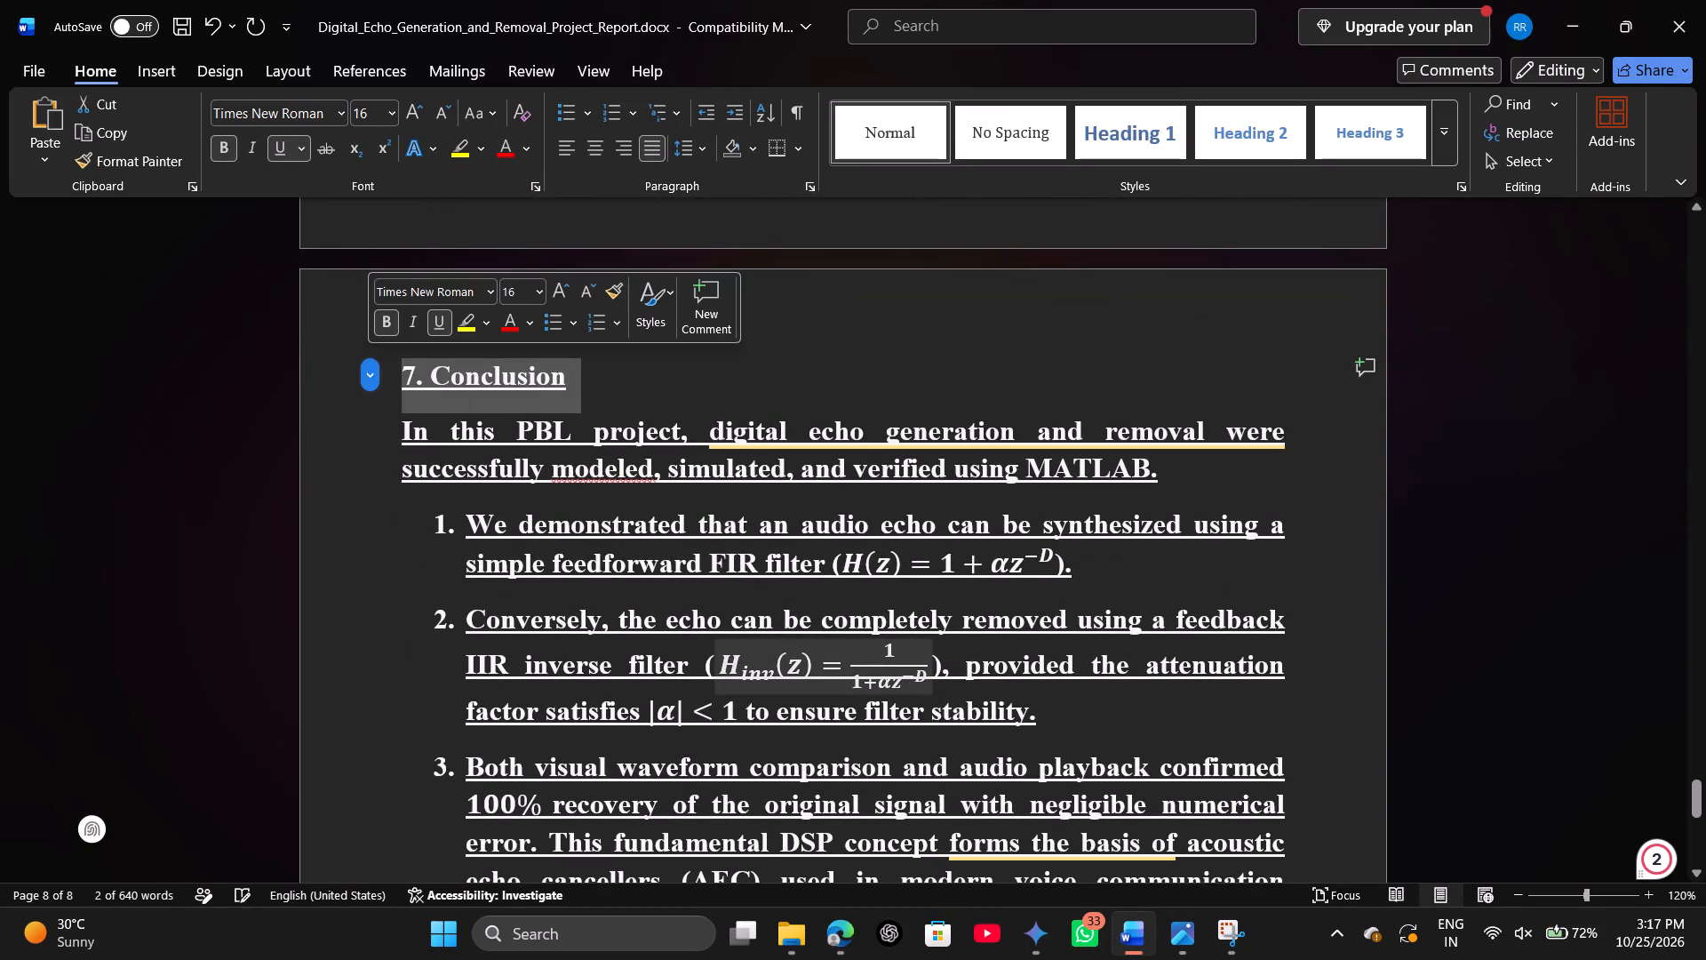
pyautogui.click(695, 358)
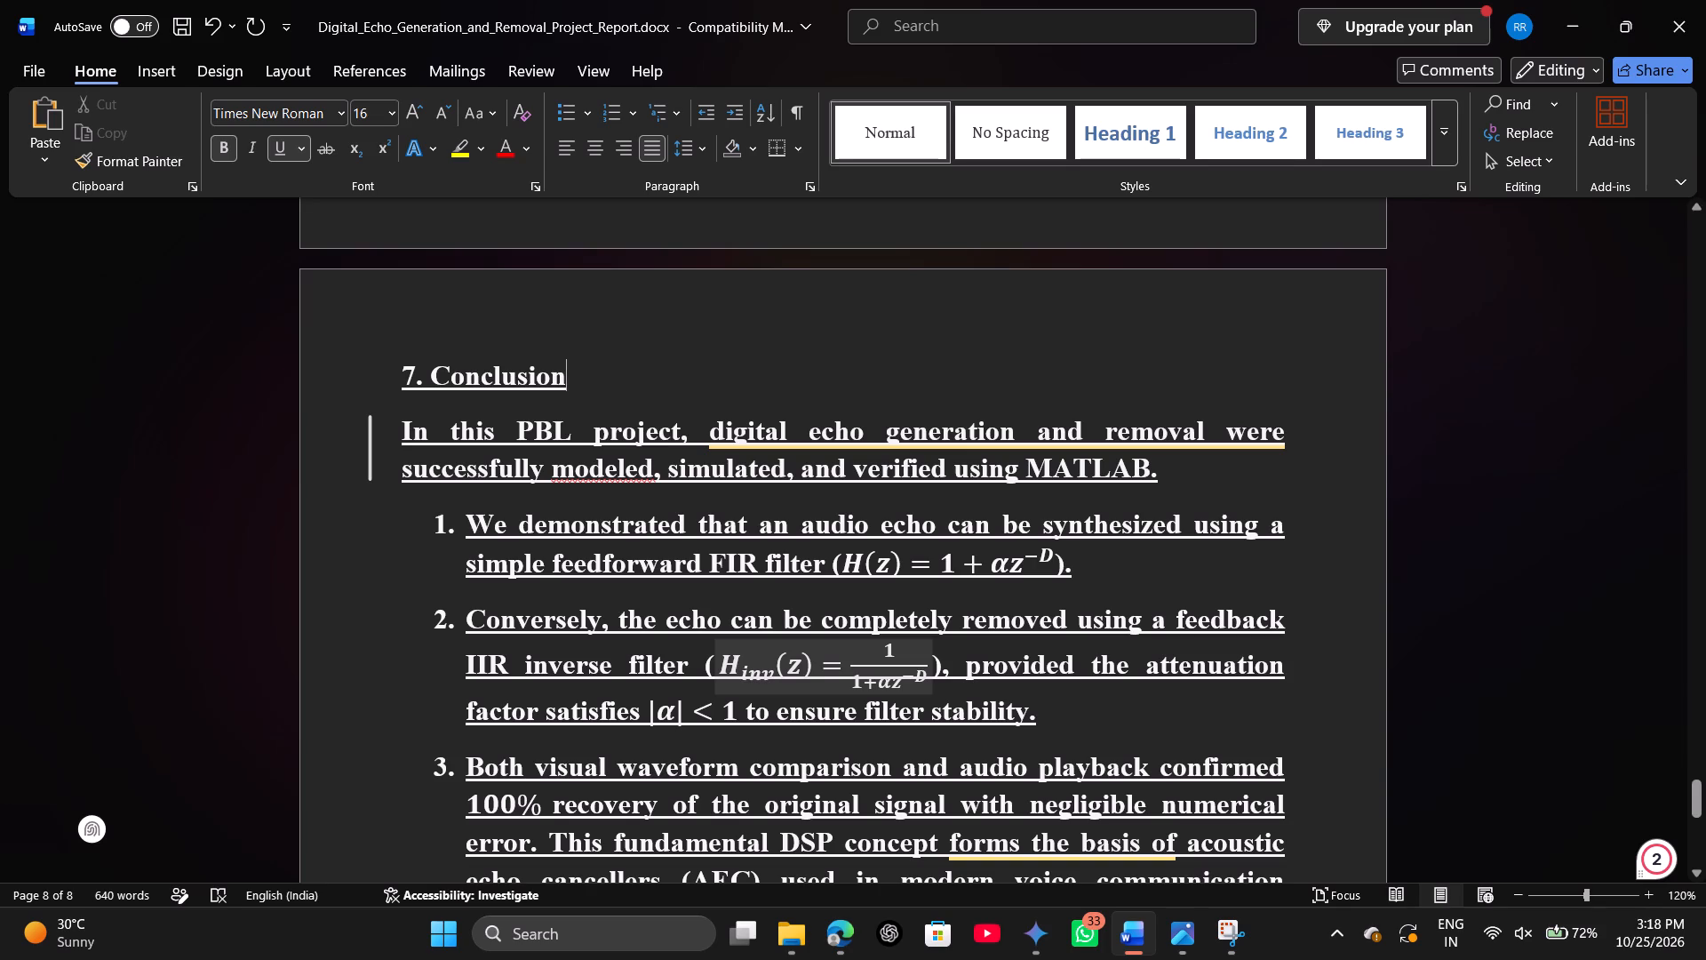
# Delete "In this PBL project," from the opening Conclusion sentence and capitalise its new first word as "Digital".
pyautogui.click(700, 430)
pyautogui.press('BackSpace')
pyautogui.press('BackSpace')
pyautogui.press('BackSpace')
pyautogui.press('BackSpace')
pyautogui.press('BackSpace')
pyautogui.press('BackSpace')
pyautogui.press('BackSpace')
pyautogui.press('BackSpace')
pyautogui.press('BackSpace')
pyautogui.press('BackSpace')
pyautogui.press('BackSpace')
pyautogui.press('BackSpace')
pyautogui.press('BackSpace')
pyautogui.press('BackSpace')
pyautogui.press('BackSpace')
pyautogui.press('BackSpace')
pyautogui.press('BackSpace')
pyautogui.press('BackSpace')
pyautogui.press('BackSpace')
pyautogui.press('BackSpace')
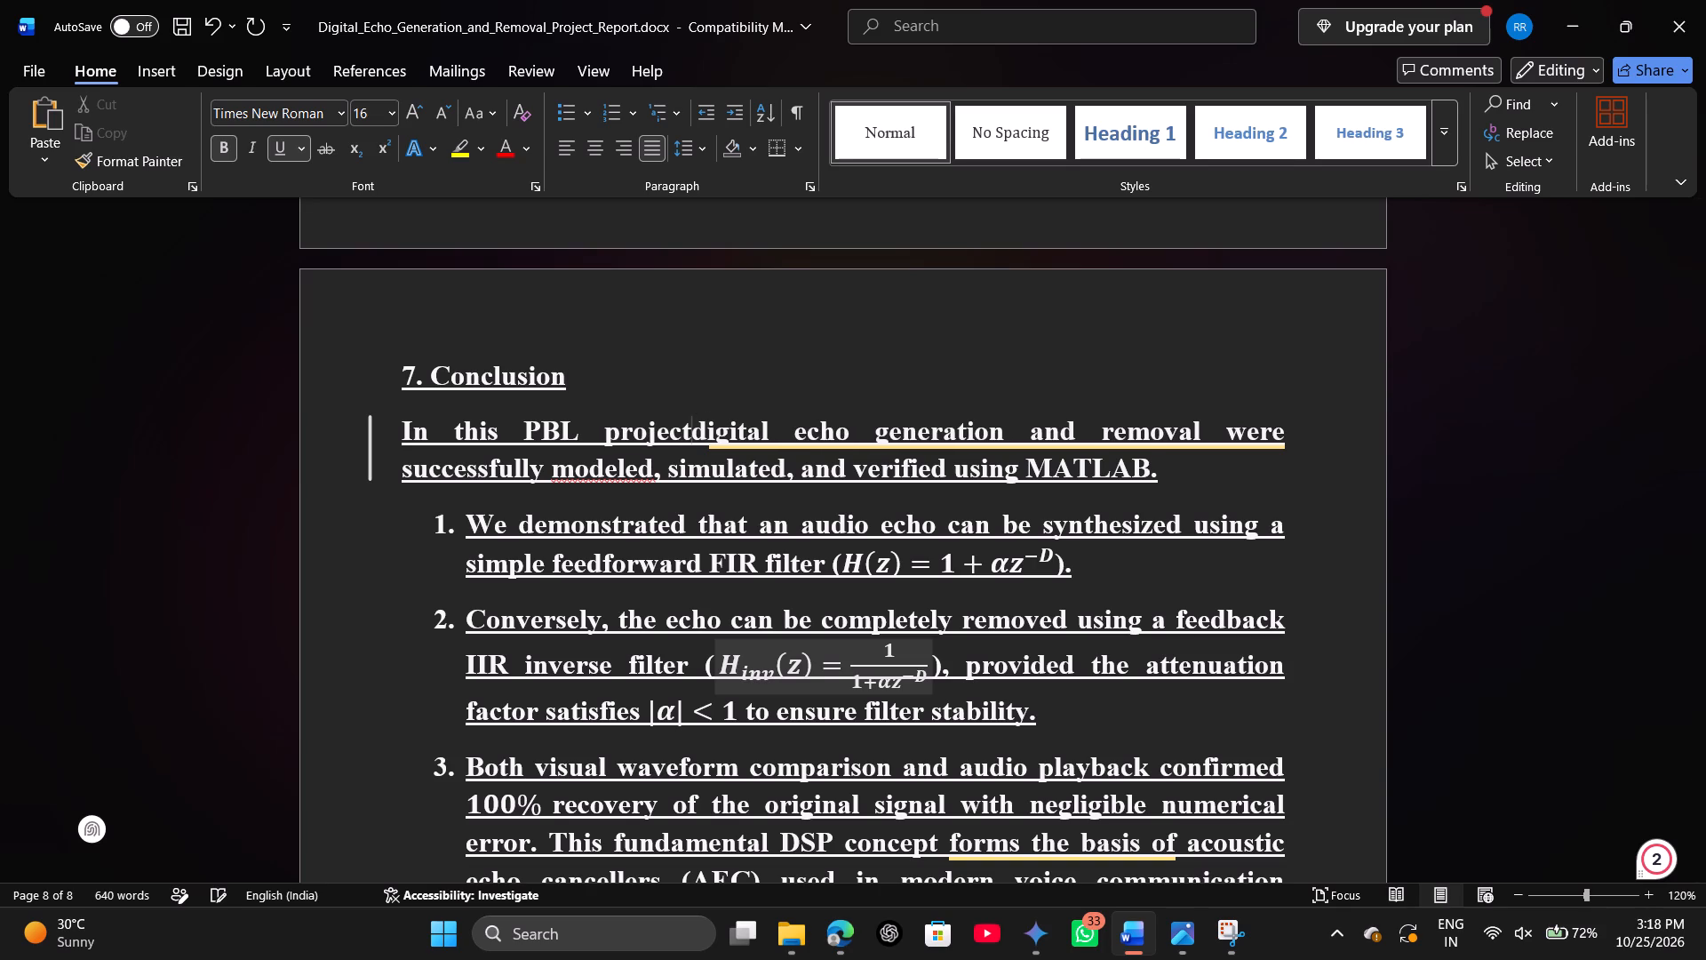
pyautogui.press('BackSpace')
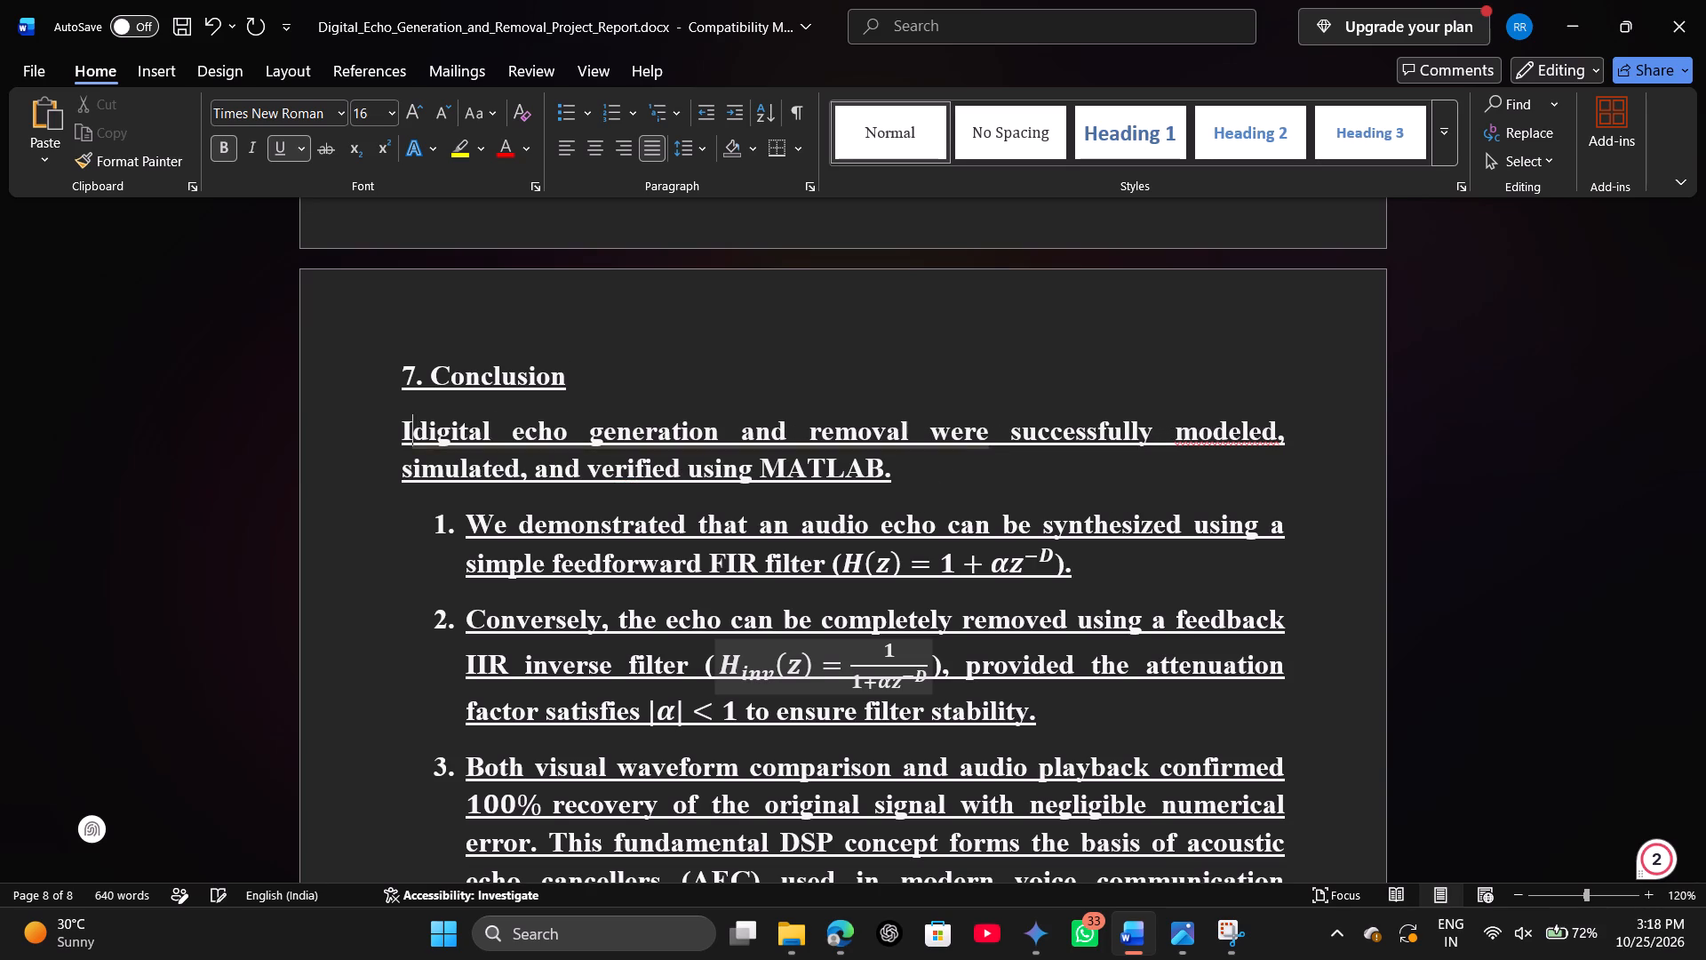
pyautogui.press('BackSpace')
pyautogui.press('Right')
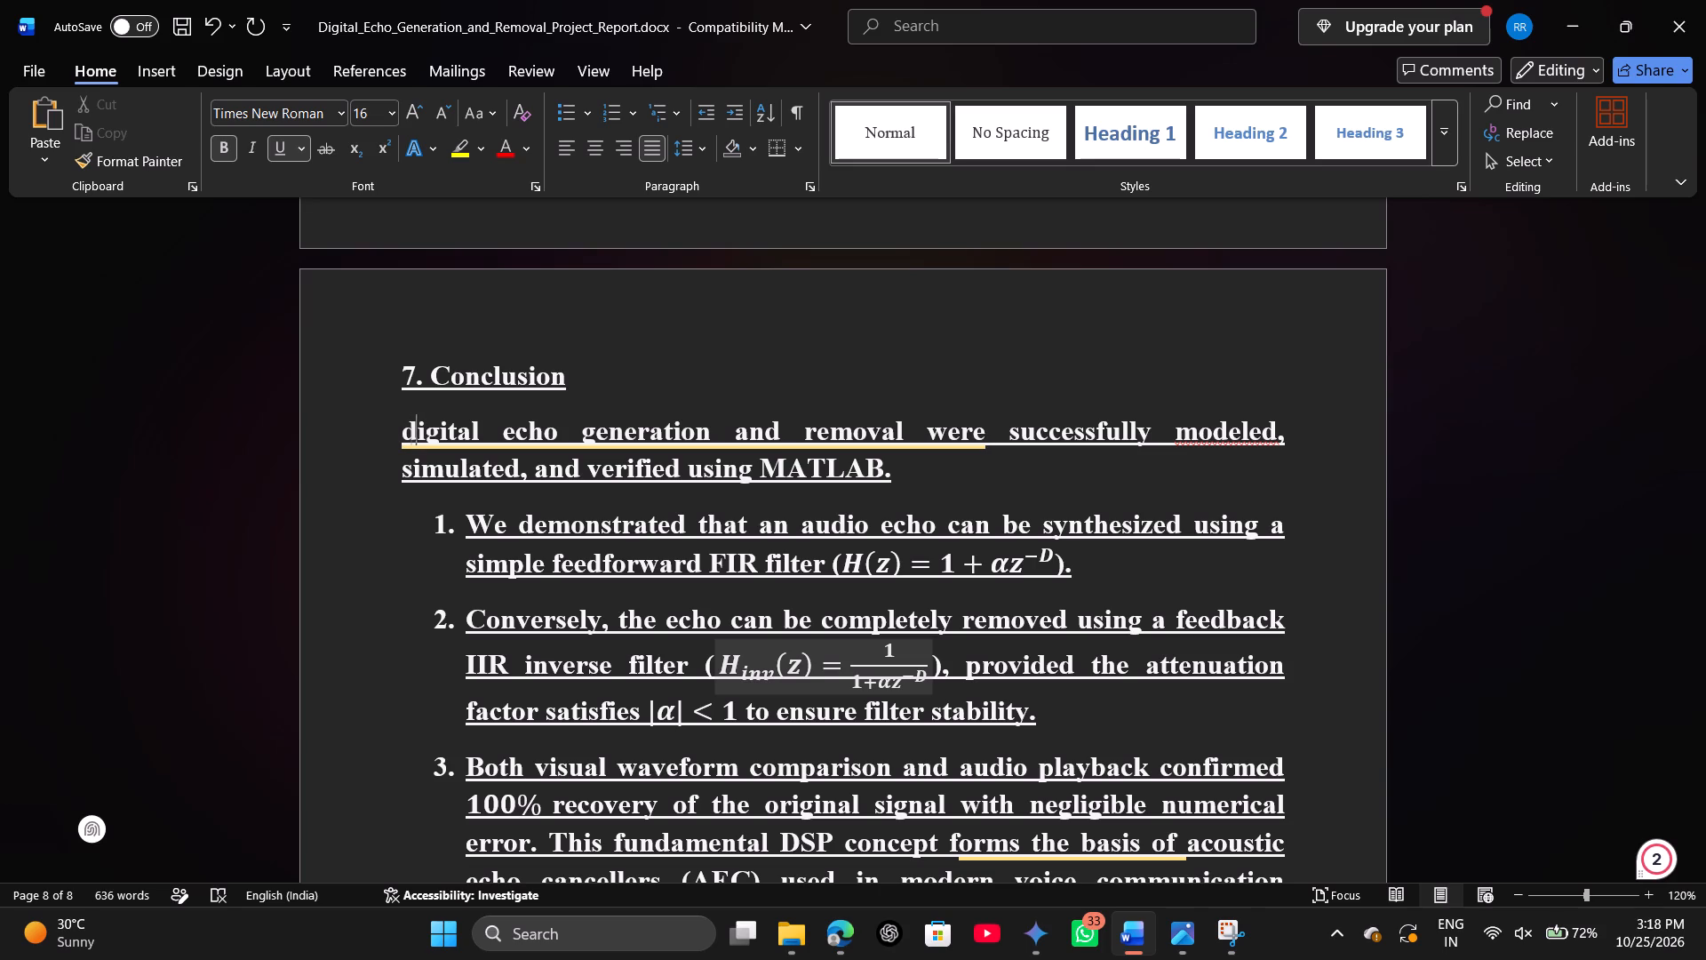
pyautogui.press('BackSpace')
pyautogui.press('d')
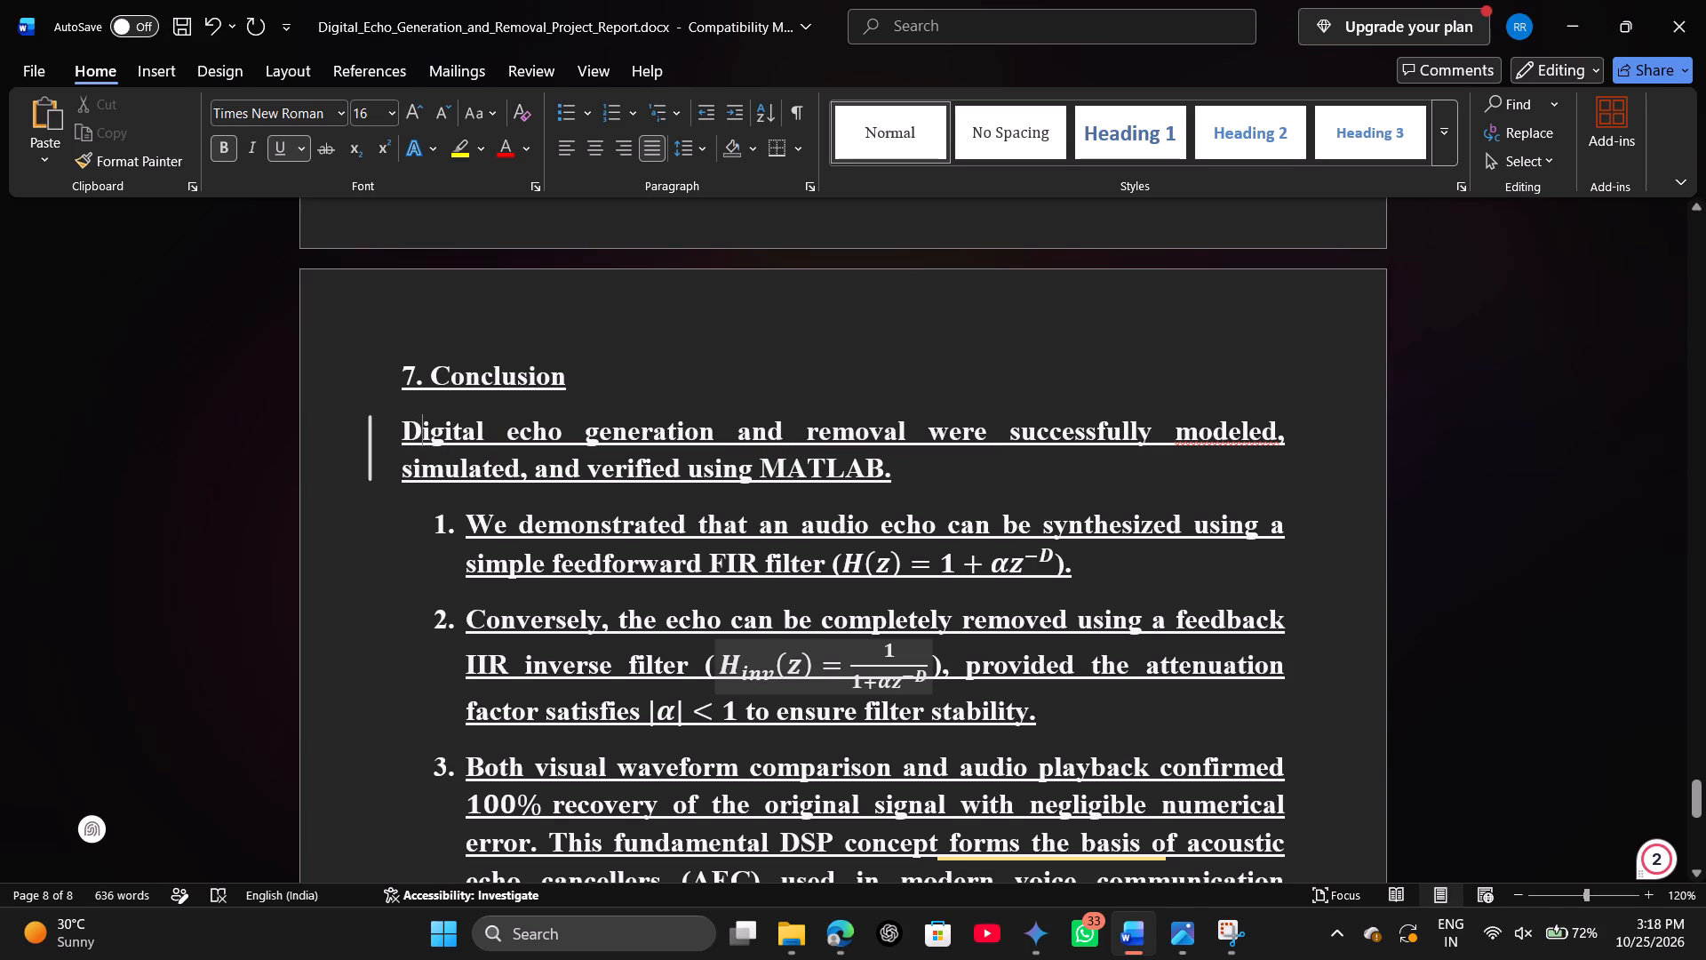
# Remove the bold and underline from all Conclusion text below the heading and set its font size to 12.
pyautogui.moveTo(399, 430); pyautogui.dragTo(1008, 940)
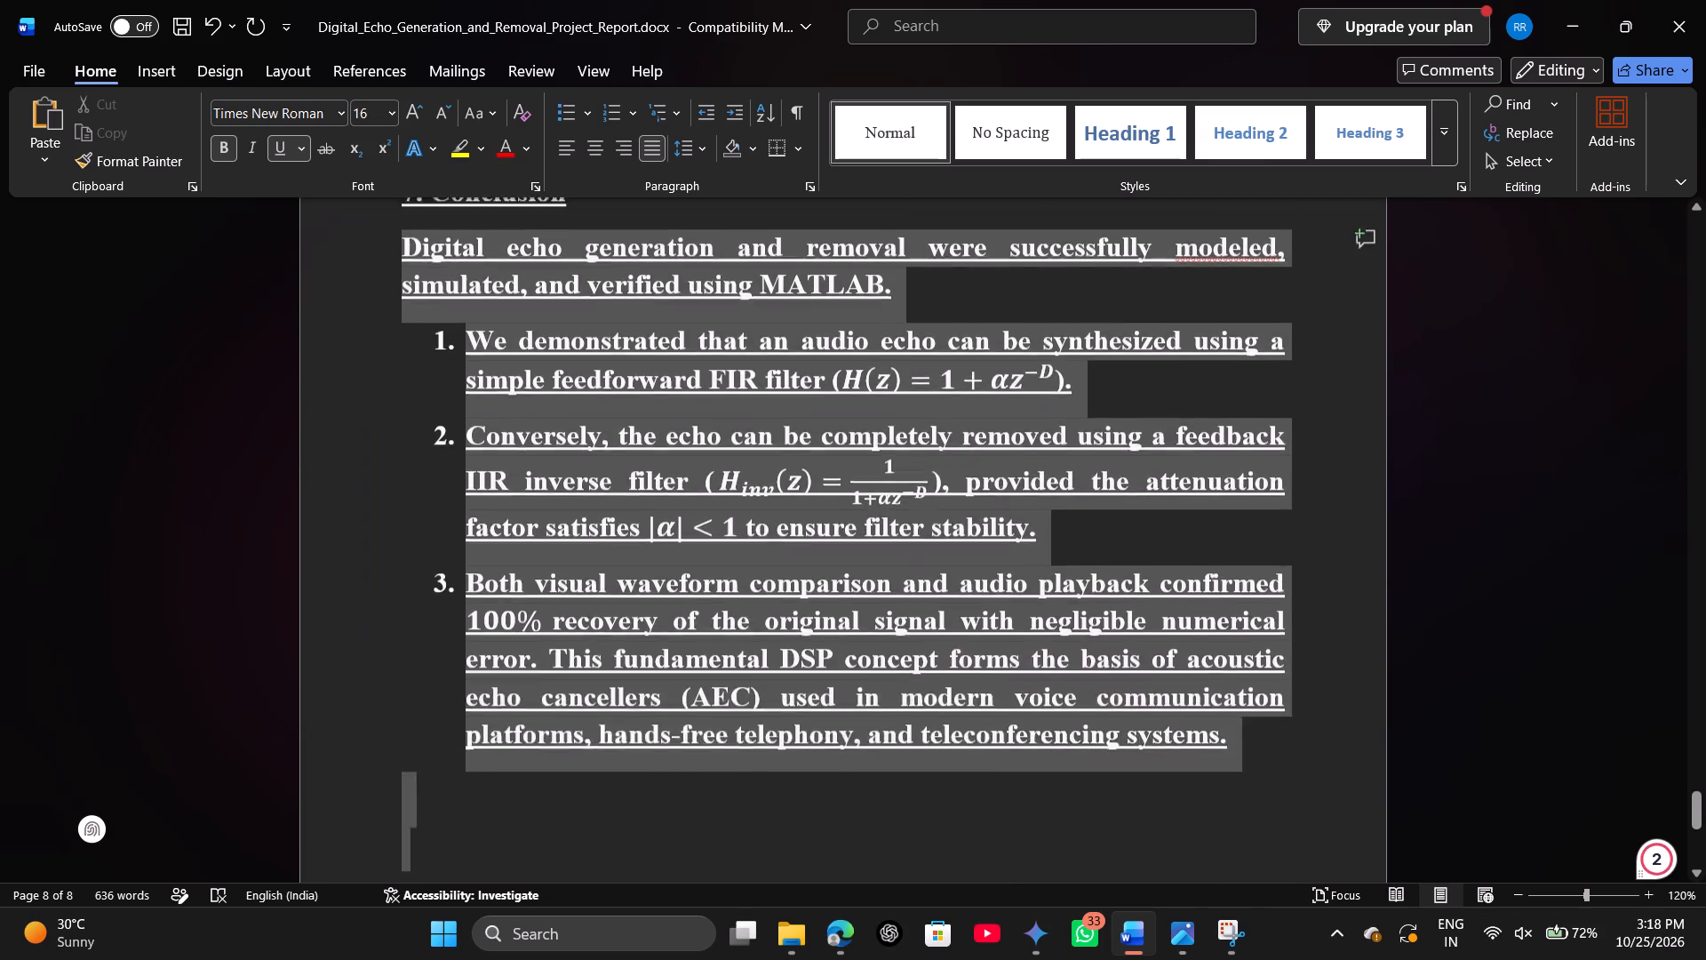
pyautogui.moveTo(1008, 940); pyautogui.dragTo(1203, 349)
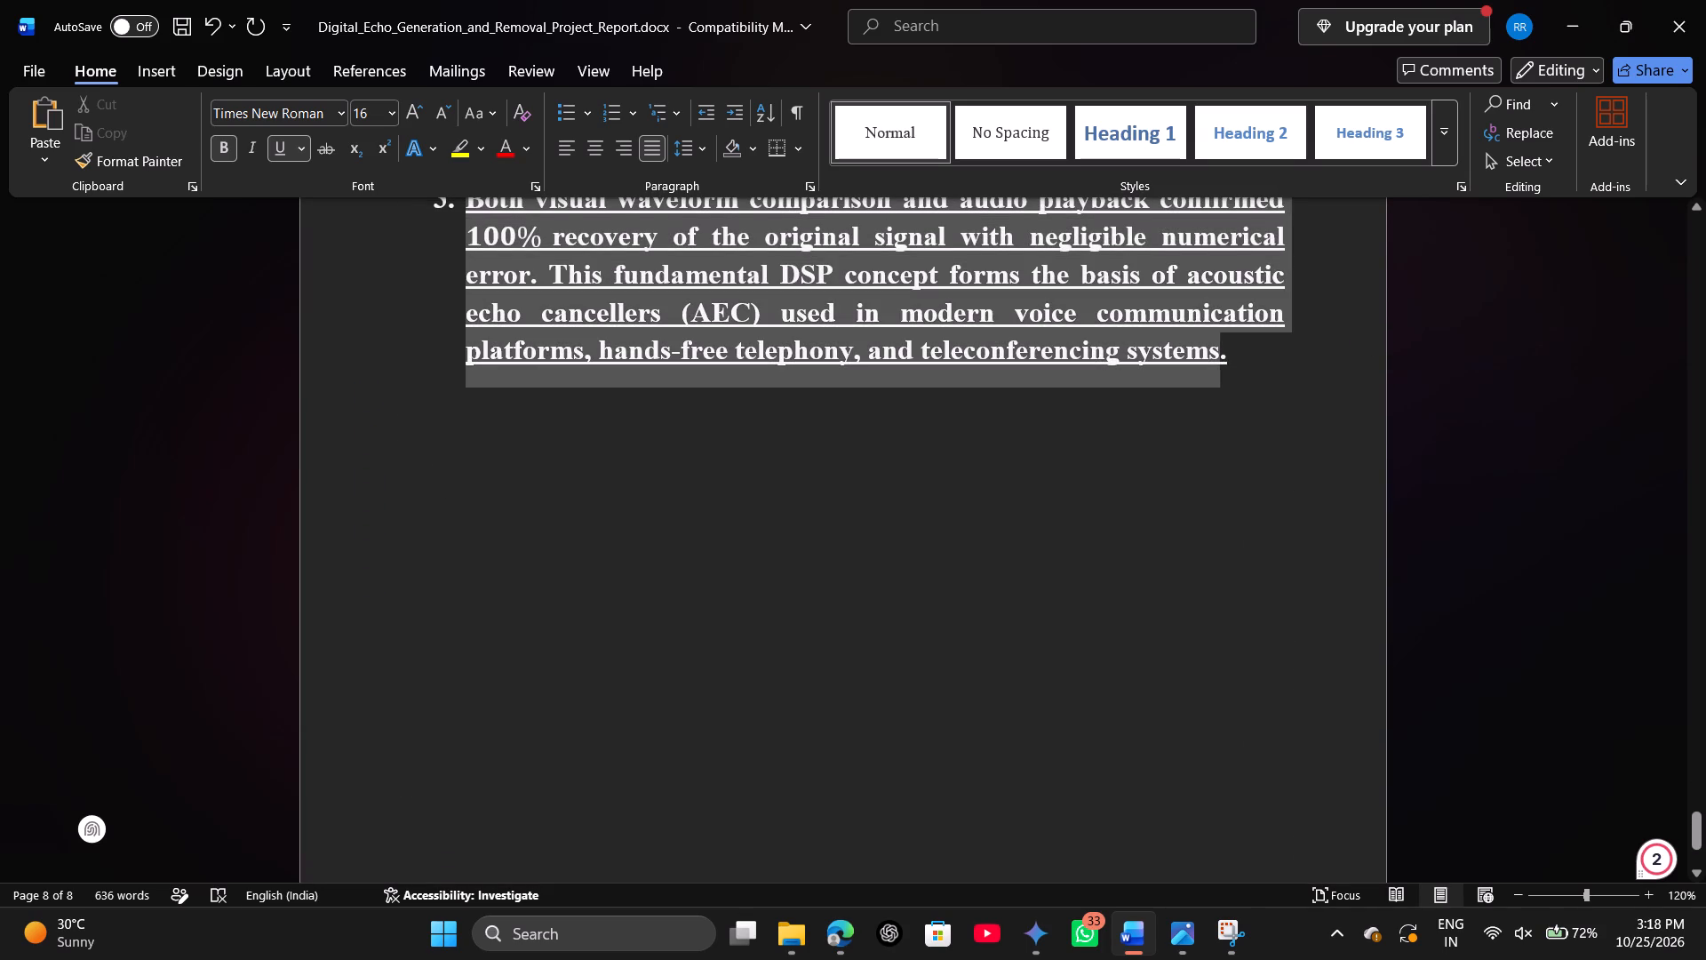
pyautogui.moveTo(1203, 349); pyautogui.dragTo(1224, 359)
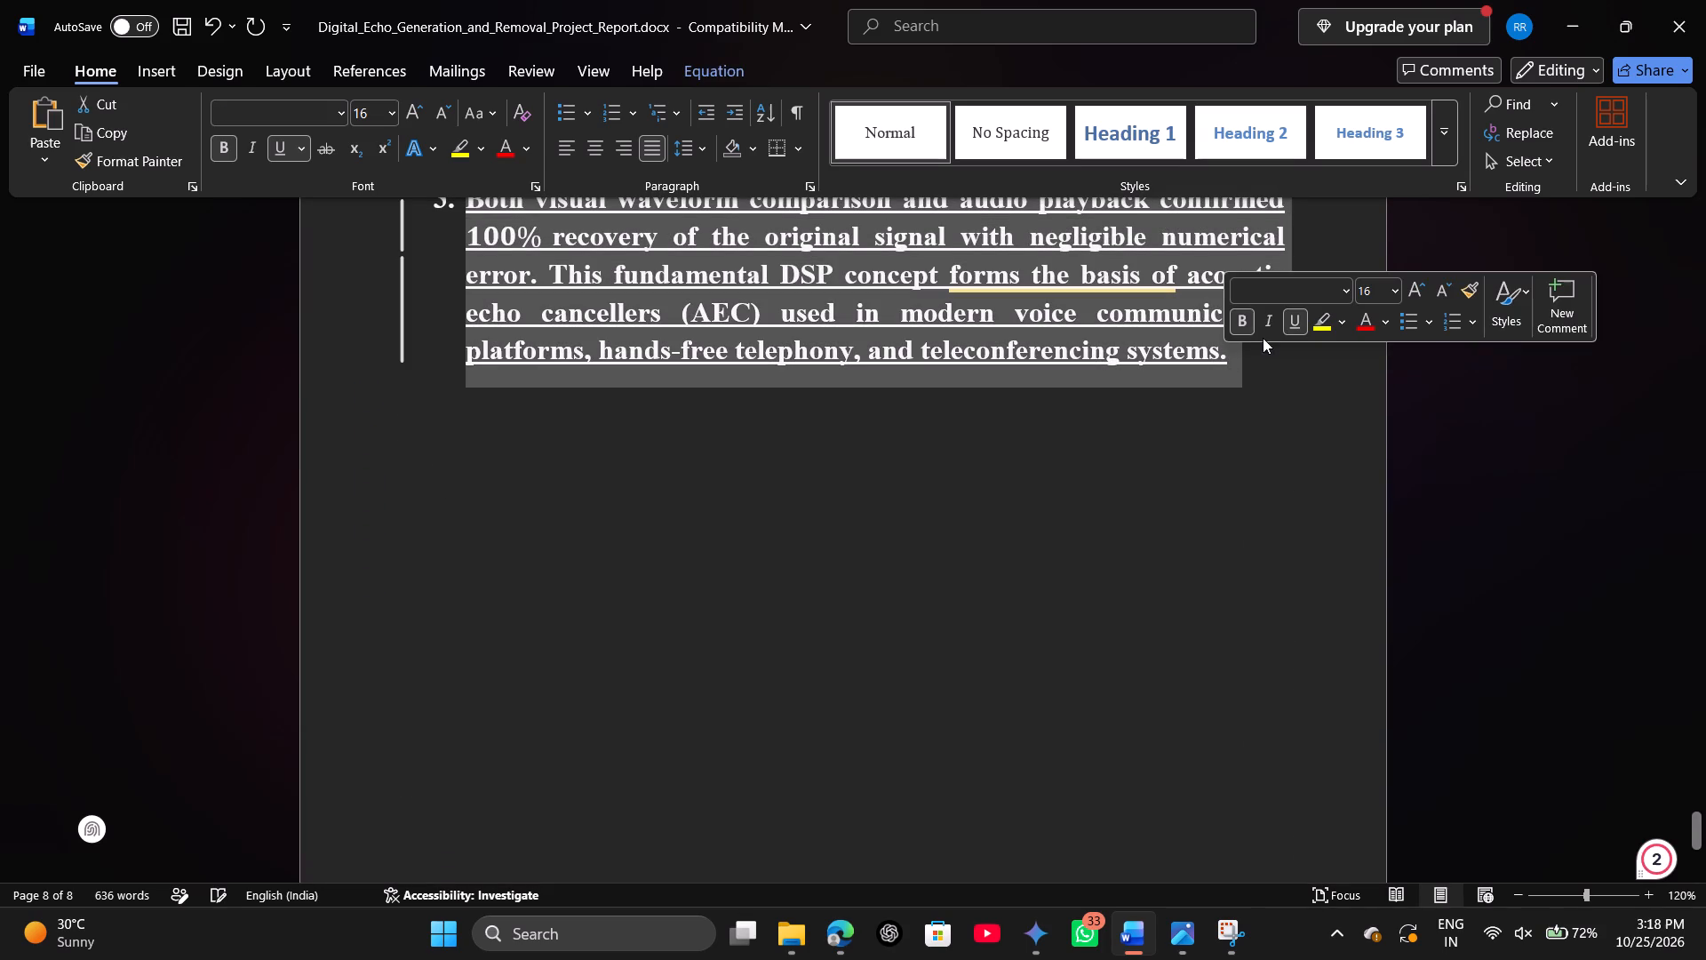
pyautogui.click(1279, 325)
pyautogui.click(1286, 325)
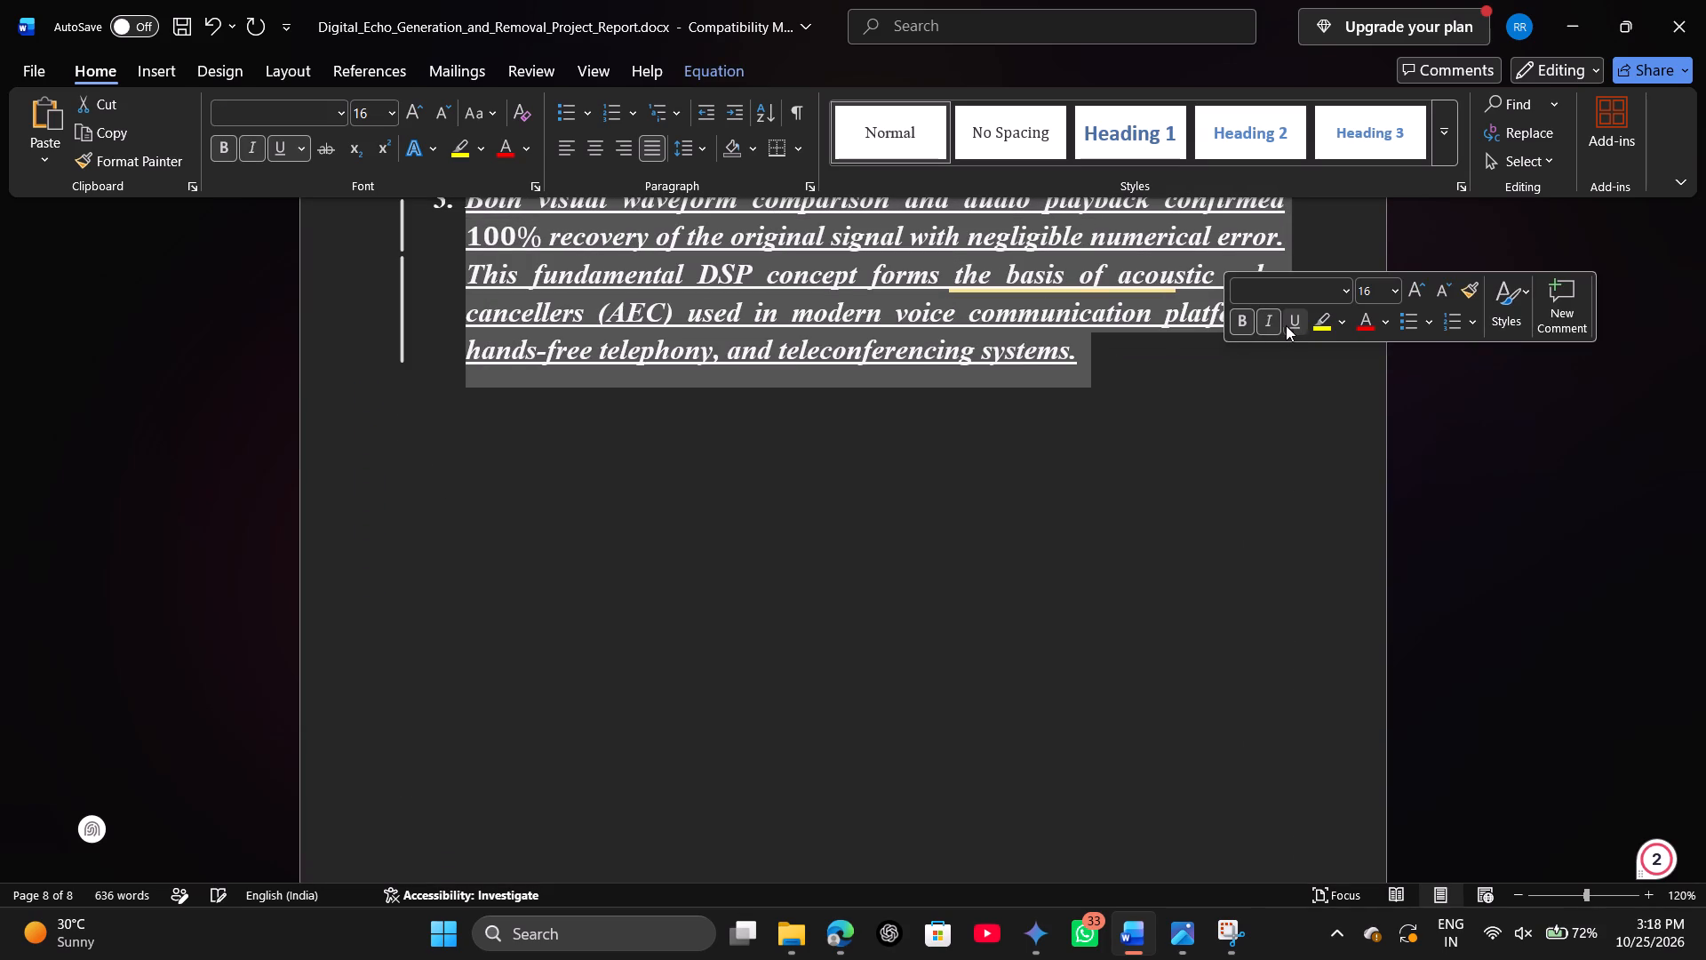
pyautogui.click(1267, 326)
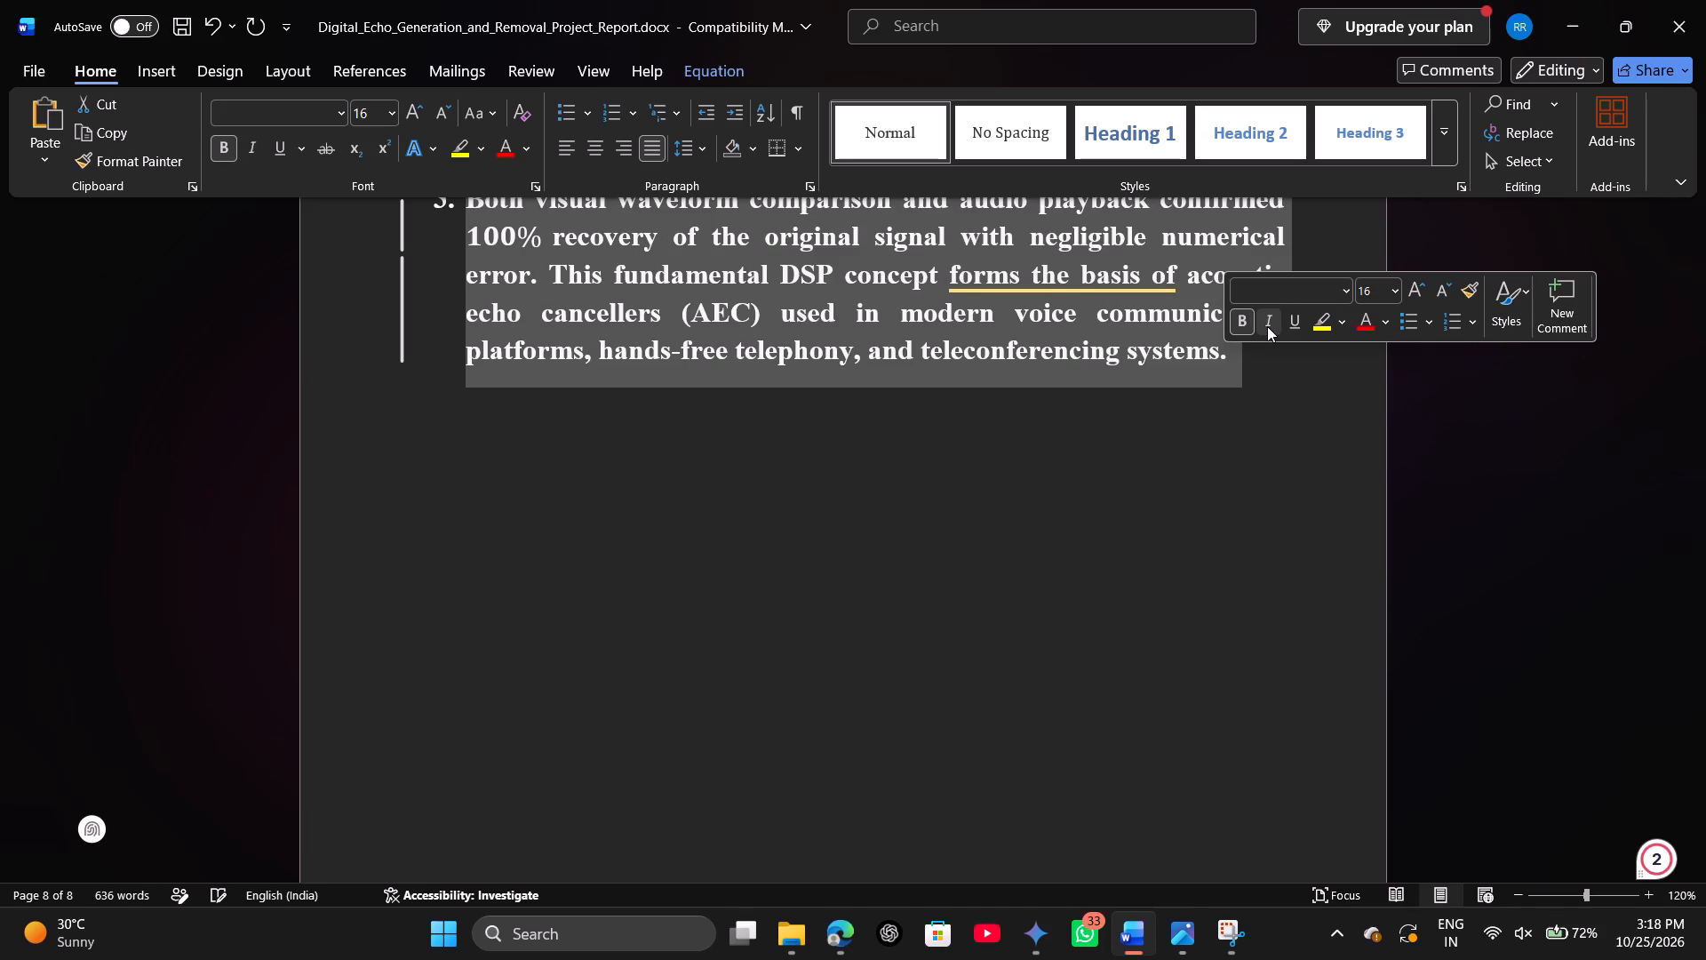
pyautogui.click(1246, 327)
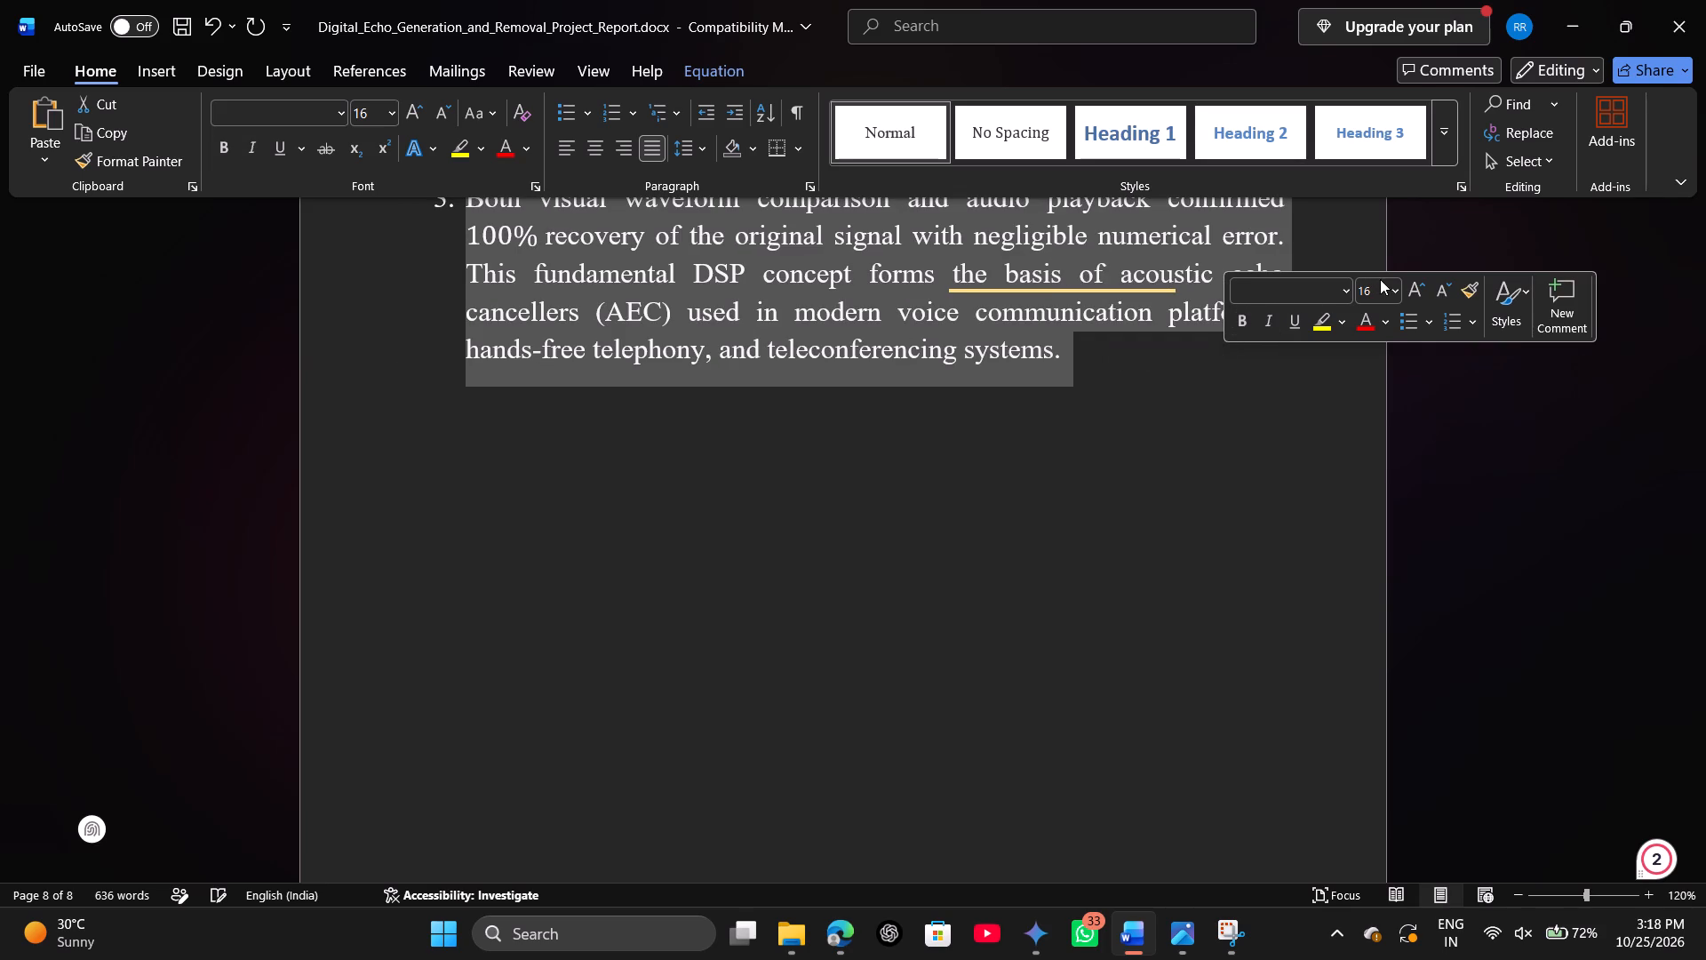
pyautogui.click(1386, 288)
pyautogui.click(1399, 289)
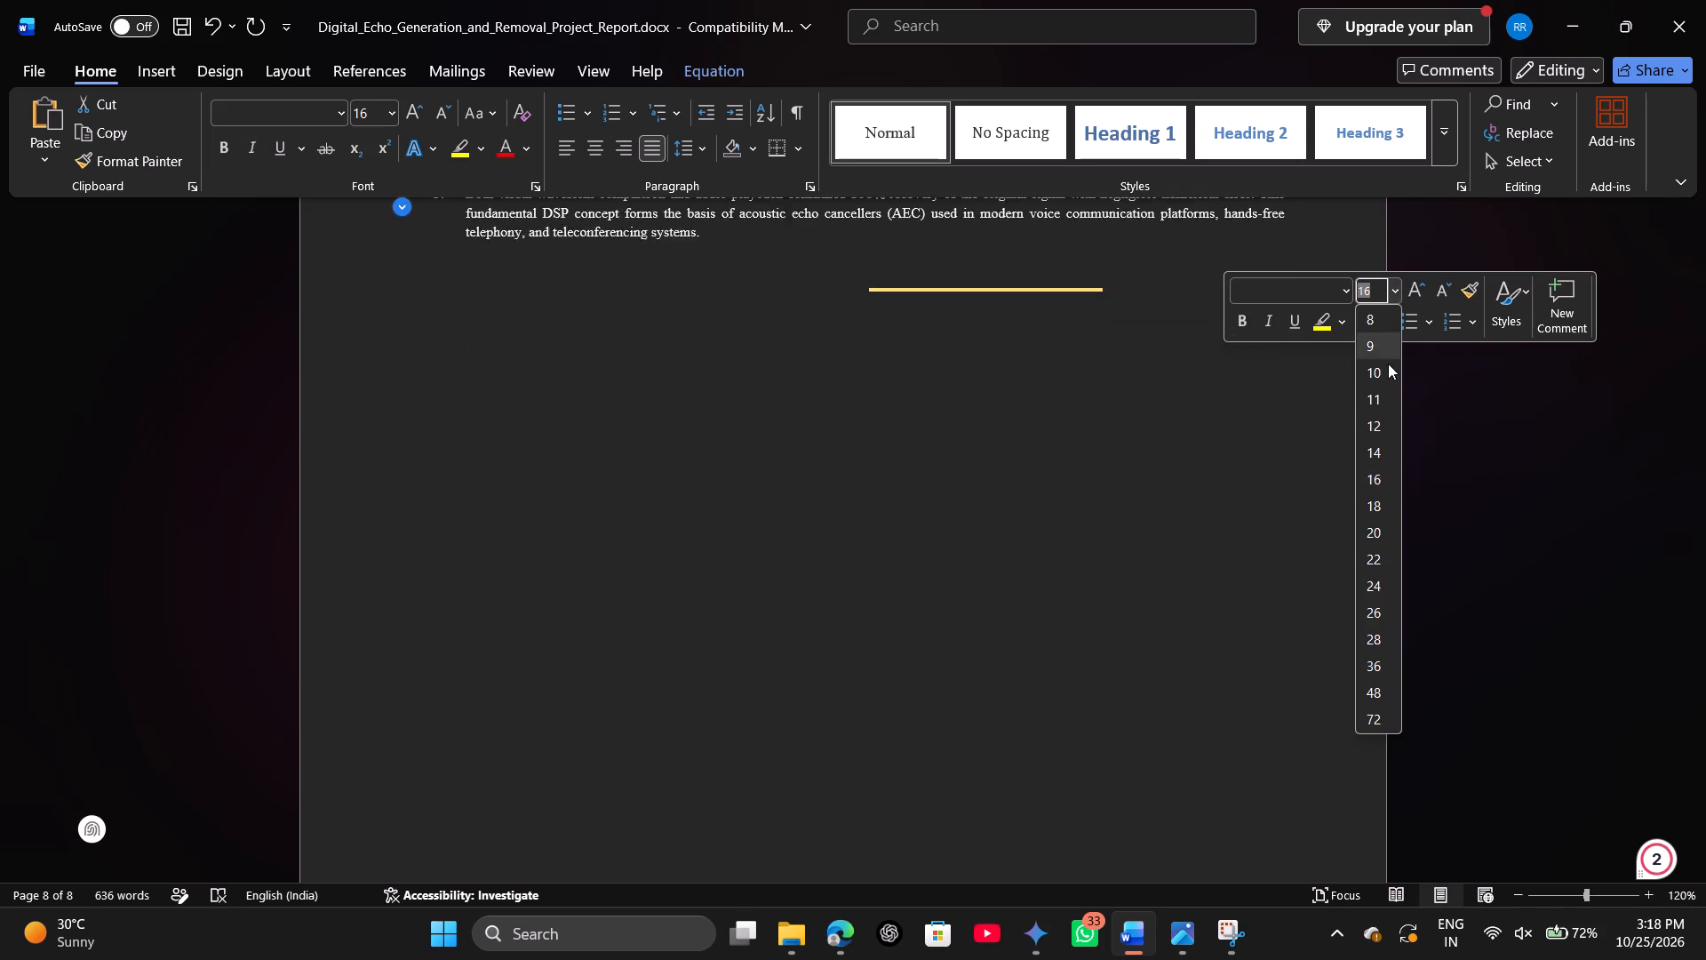
pyautogui.click(1384, 417)
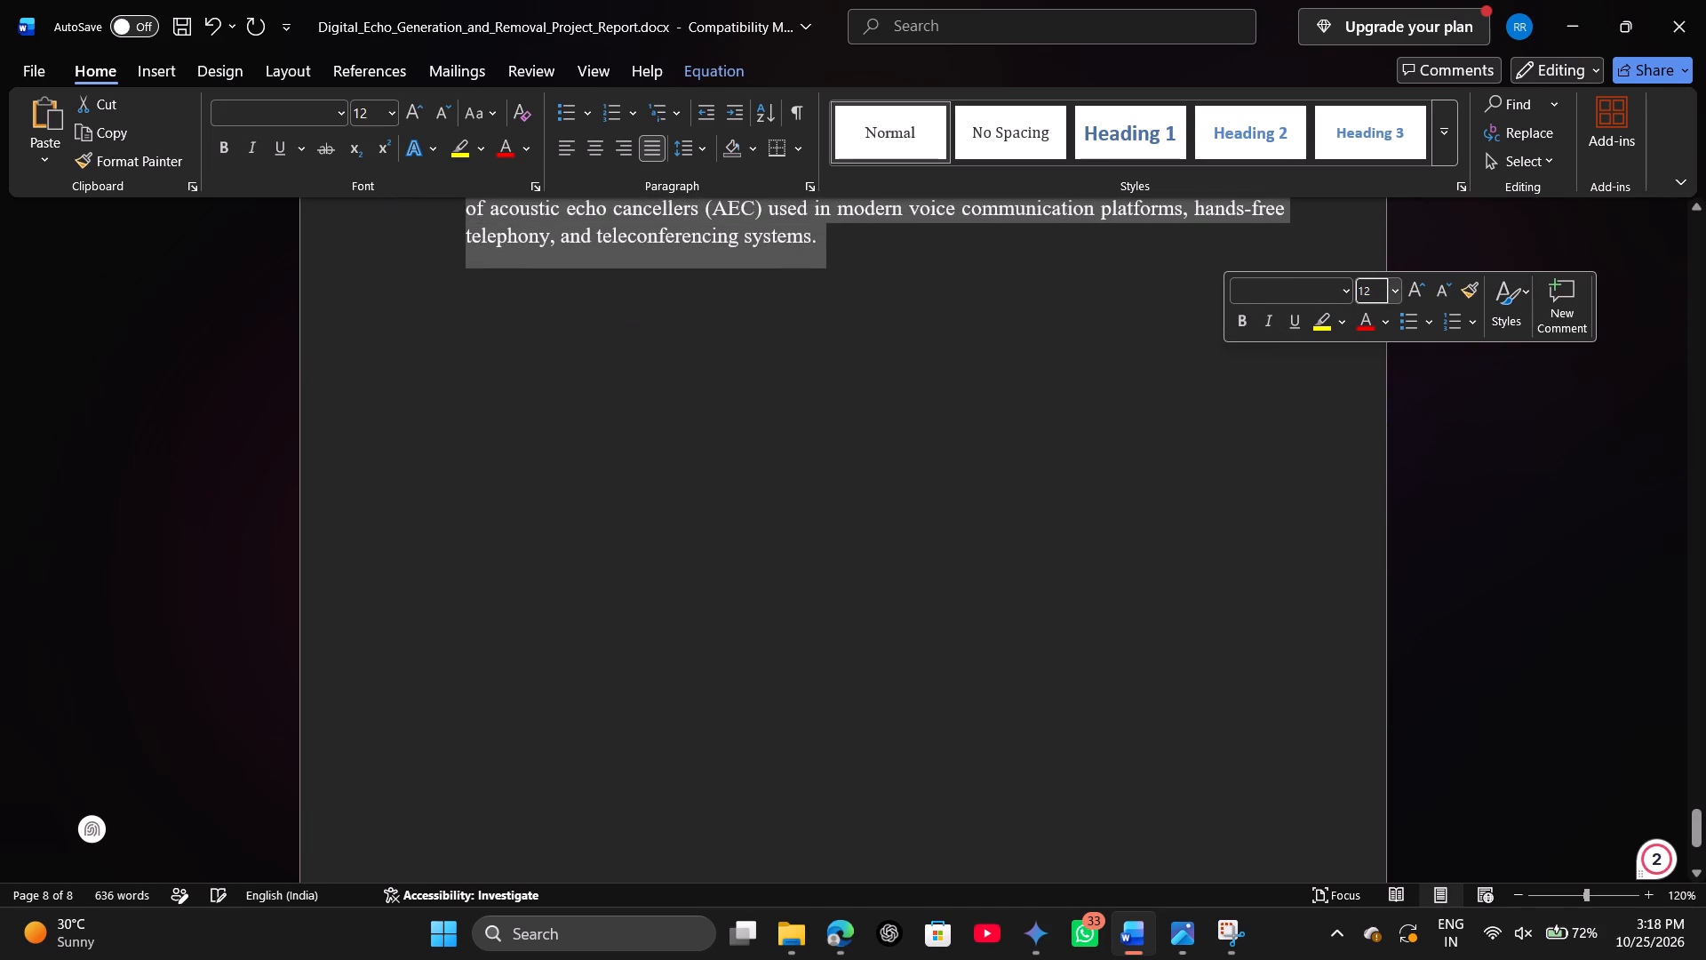
pyautogui.scroll(2, 1218, 390)
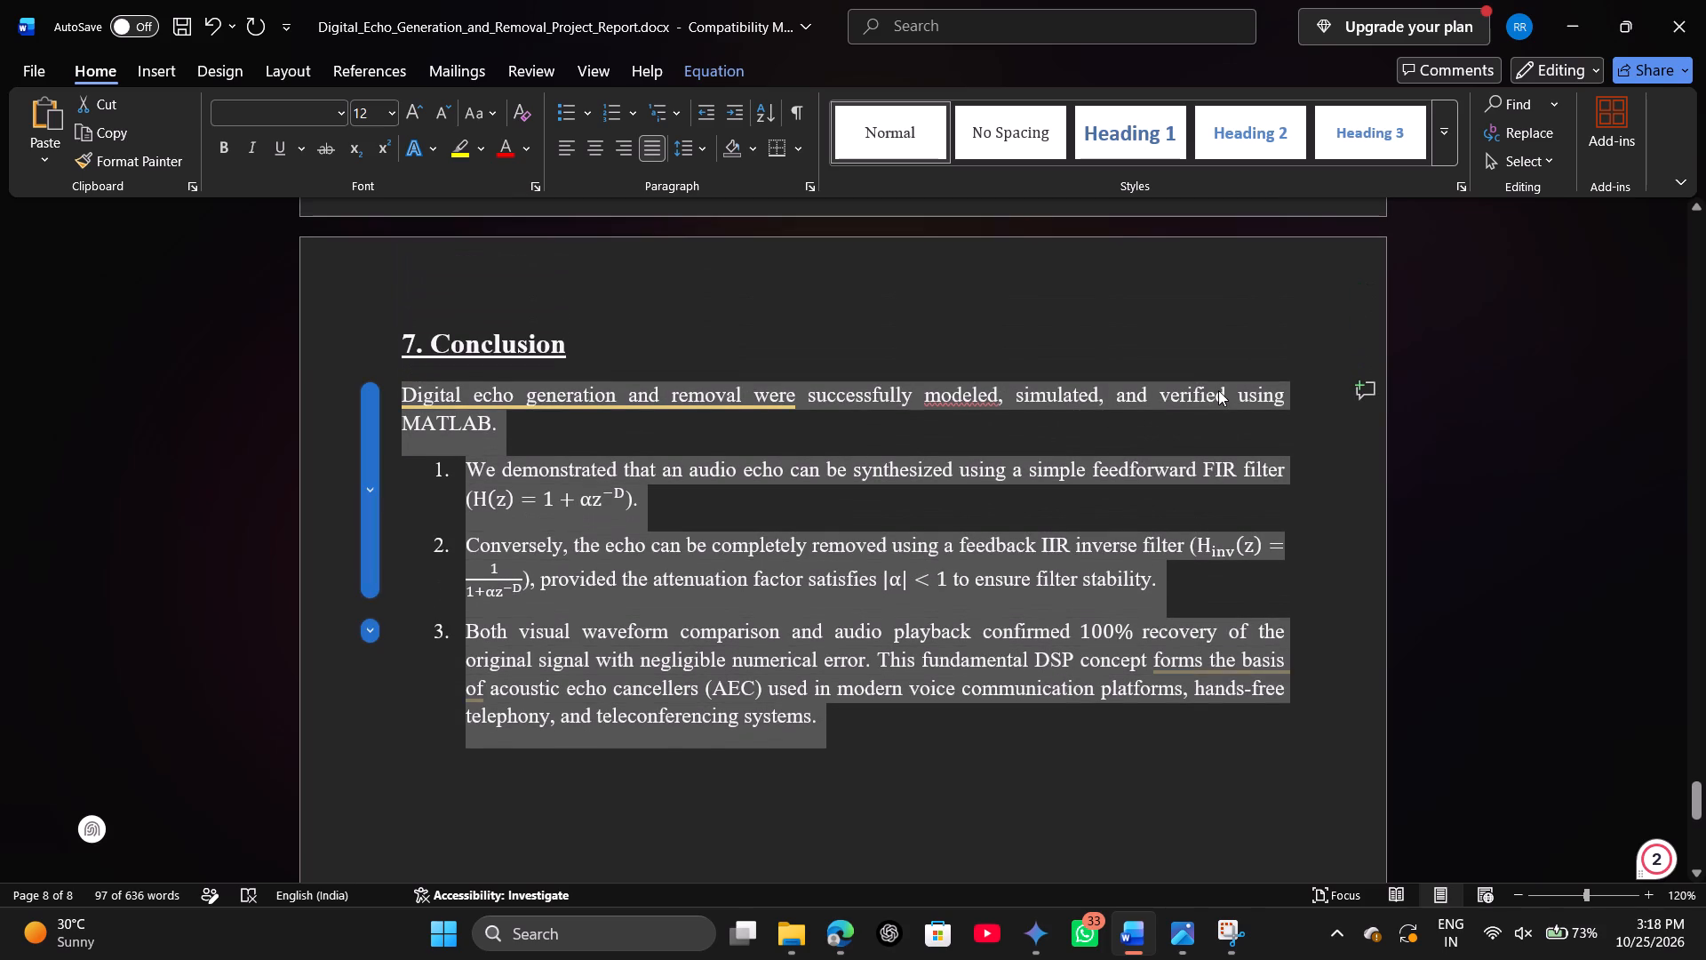
pyautogui.click(1221, 287)
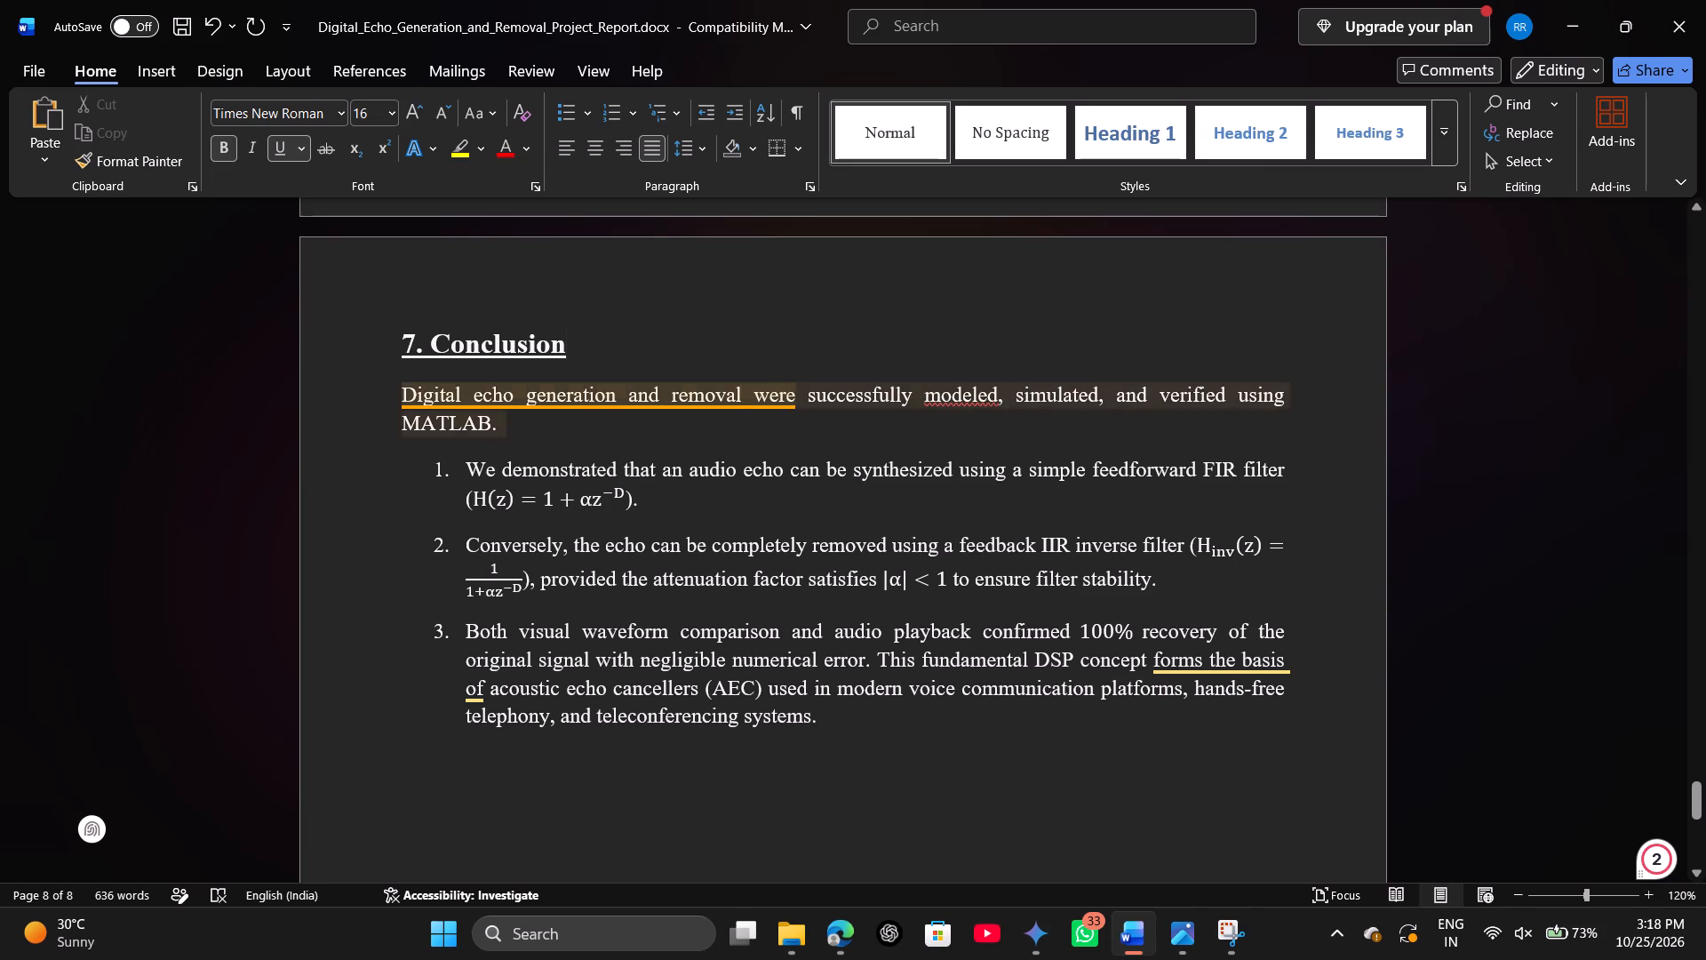
# Turn the opening sentence and three numbered points of the Conclusion into a list with solid round bullets.
pyautogui.moveTo(400, 395); pyautogui.dragTo(774, 752)
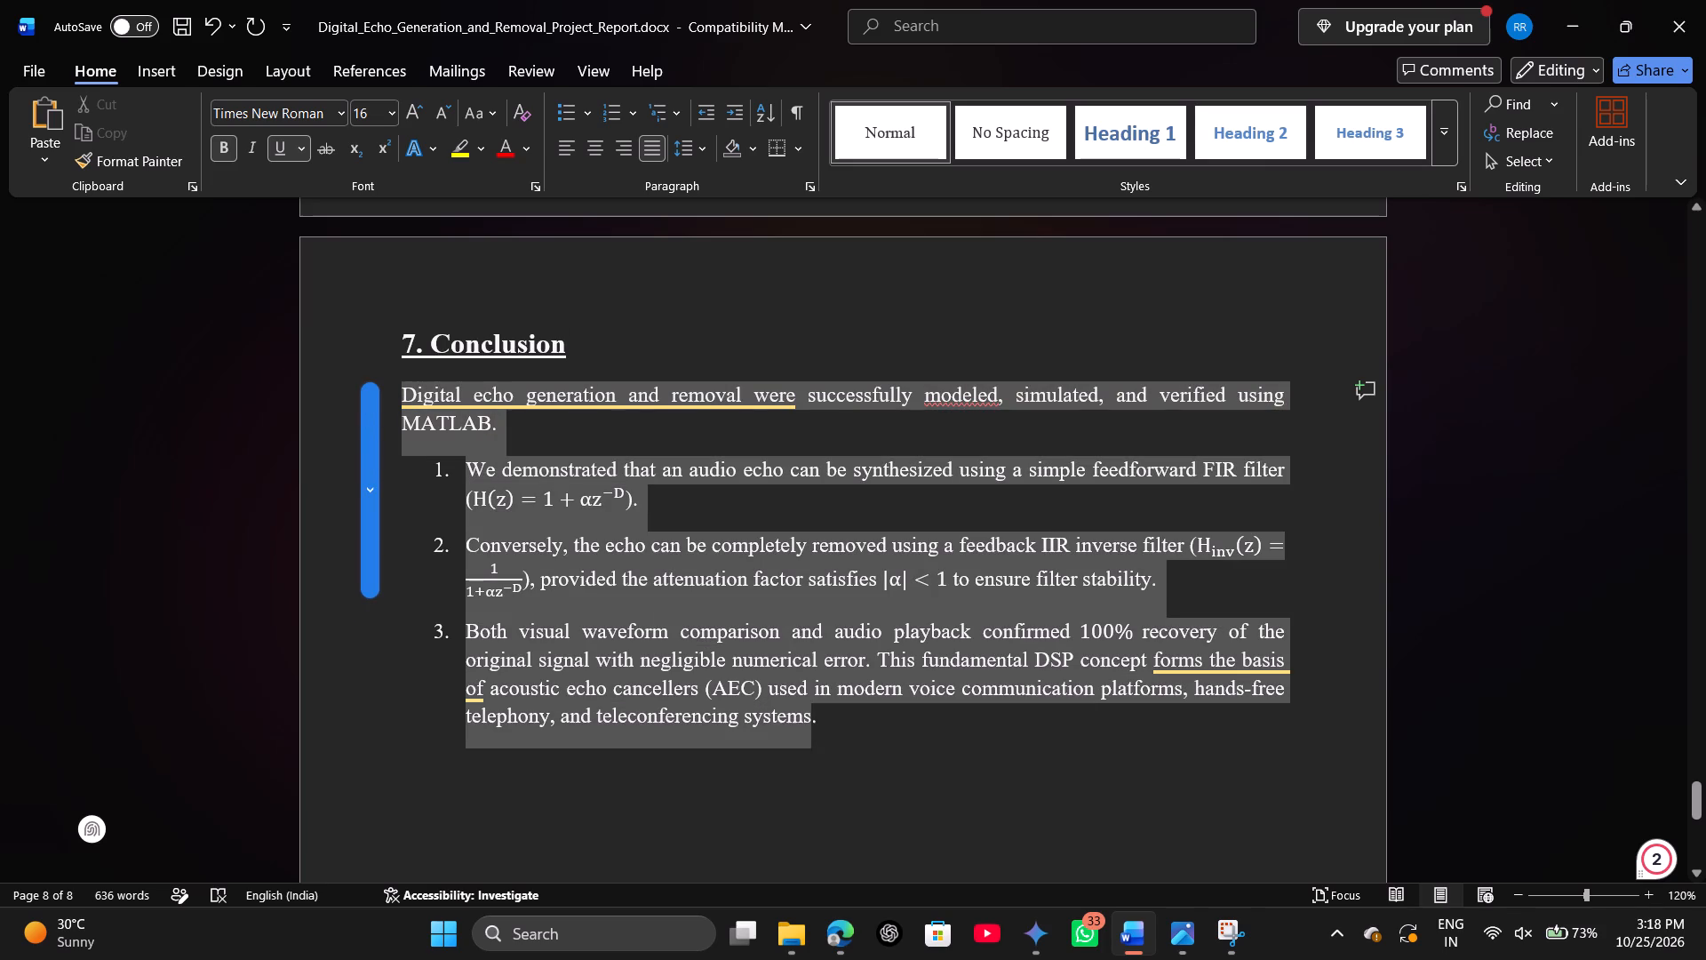
pyautogui.moveTo(774, 752); pyautogui.dragTo(817, 727)
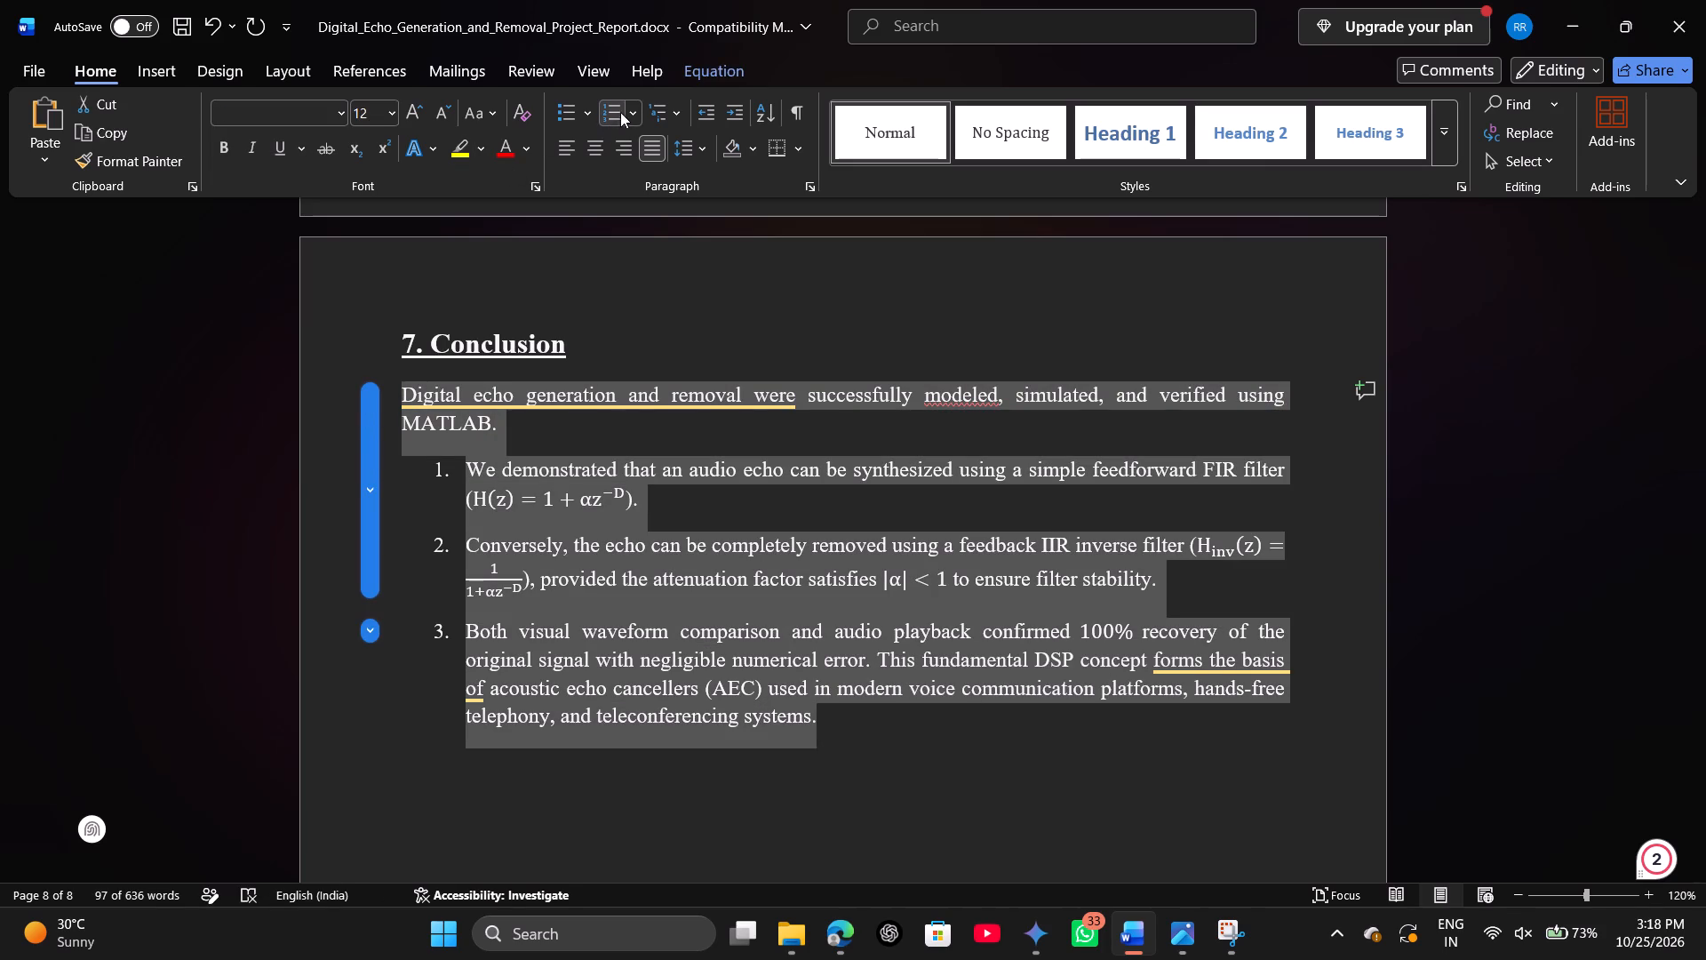
pyautogui.click(588, 103)
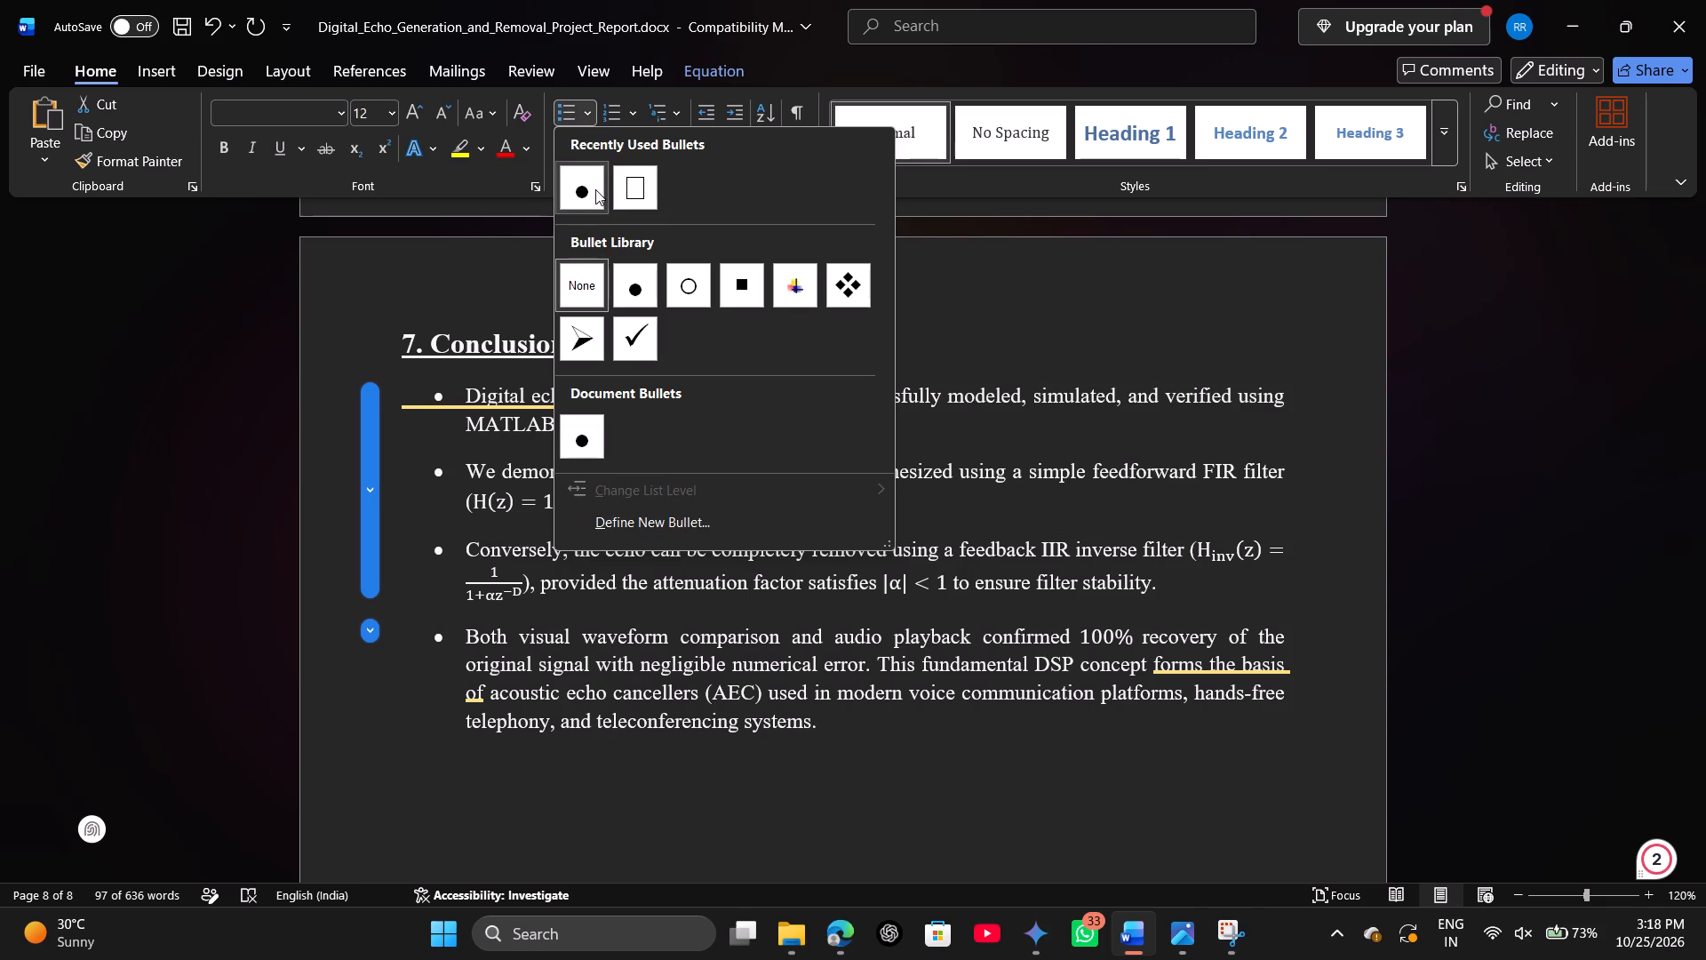
pyautogui.click(595, 189)
pyautogui.click(841, 292)
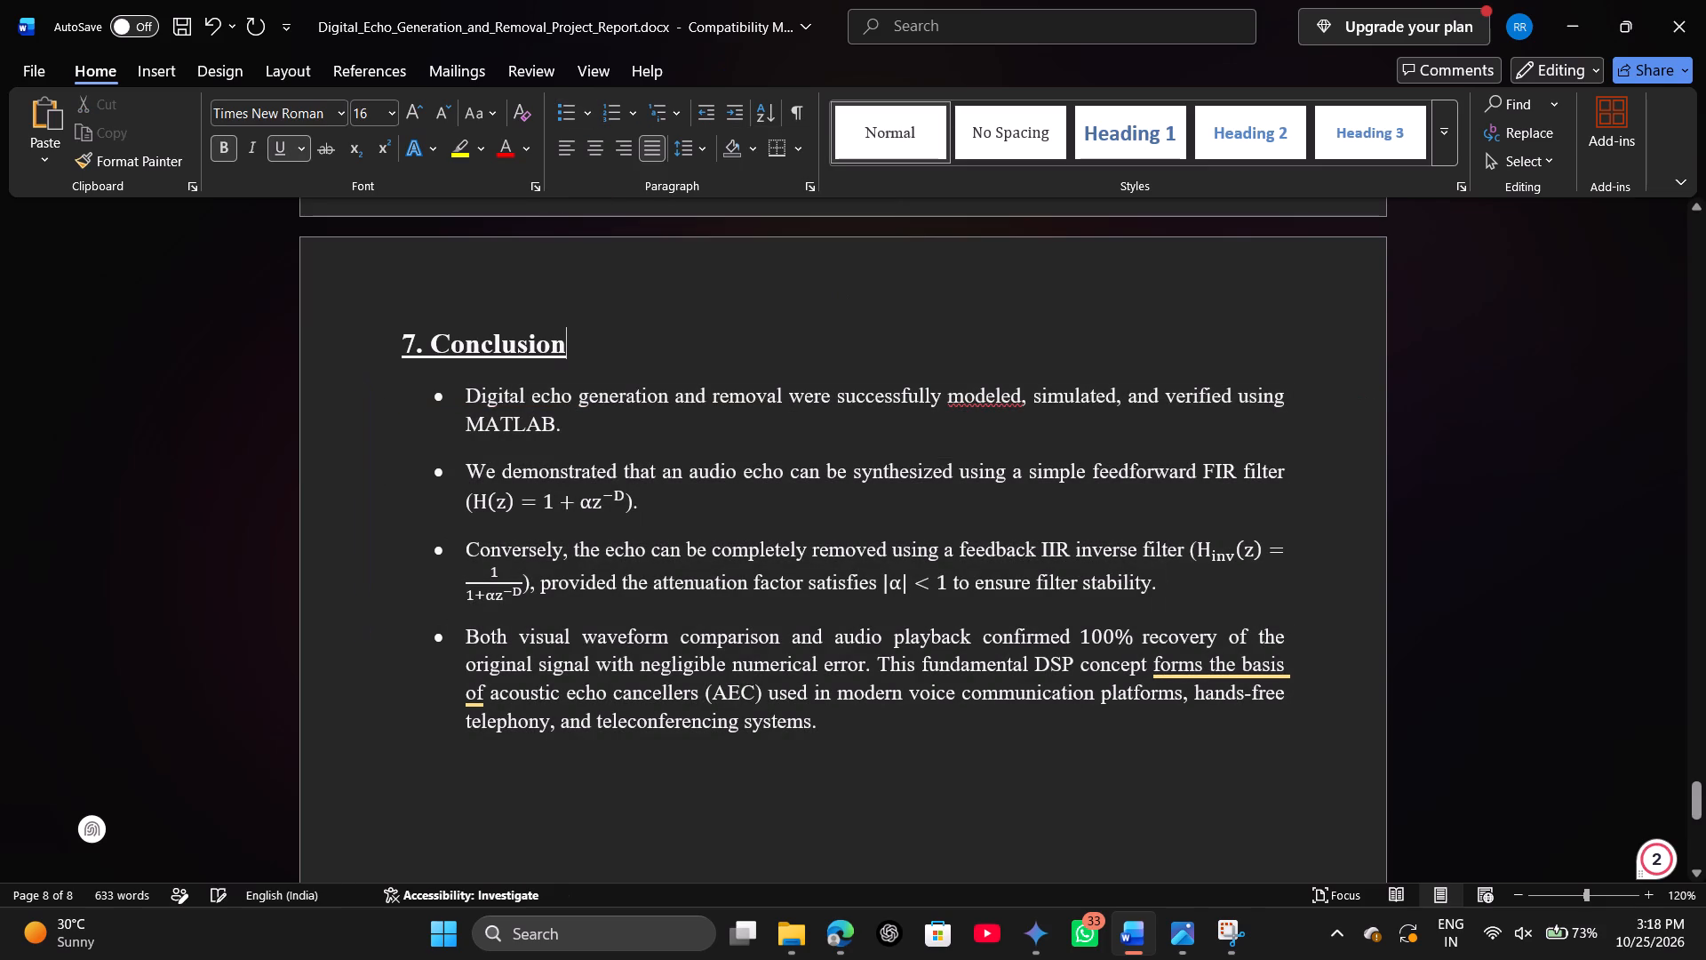
# Remove the bullet and indent from the opening "Digital echo generation and removal" sentence of the Conclusion.
pyautogui.click(464, 395)
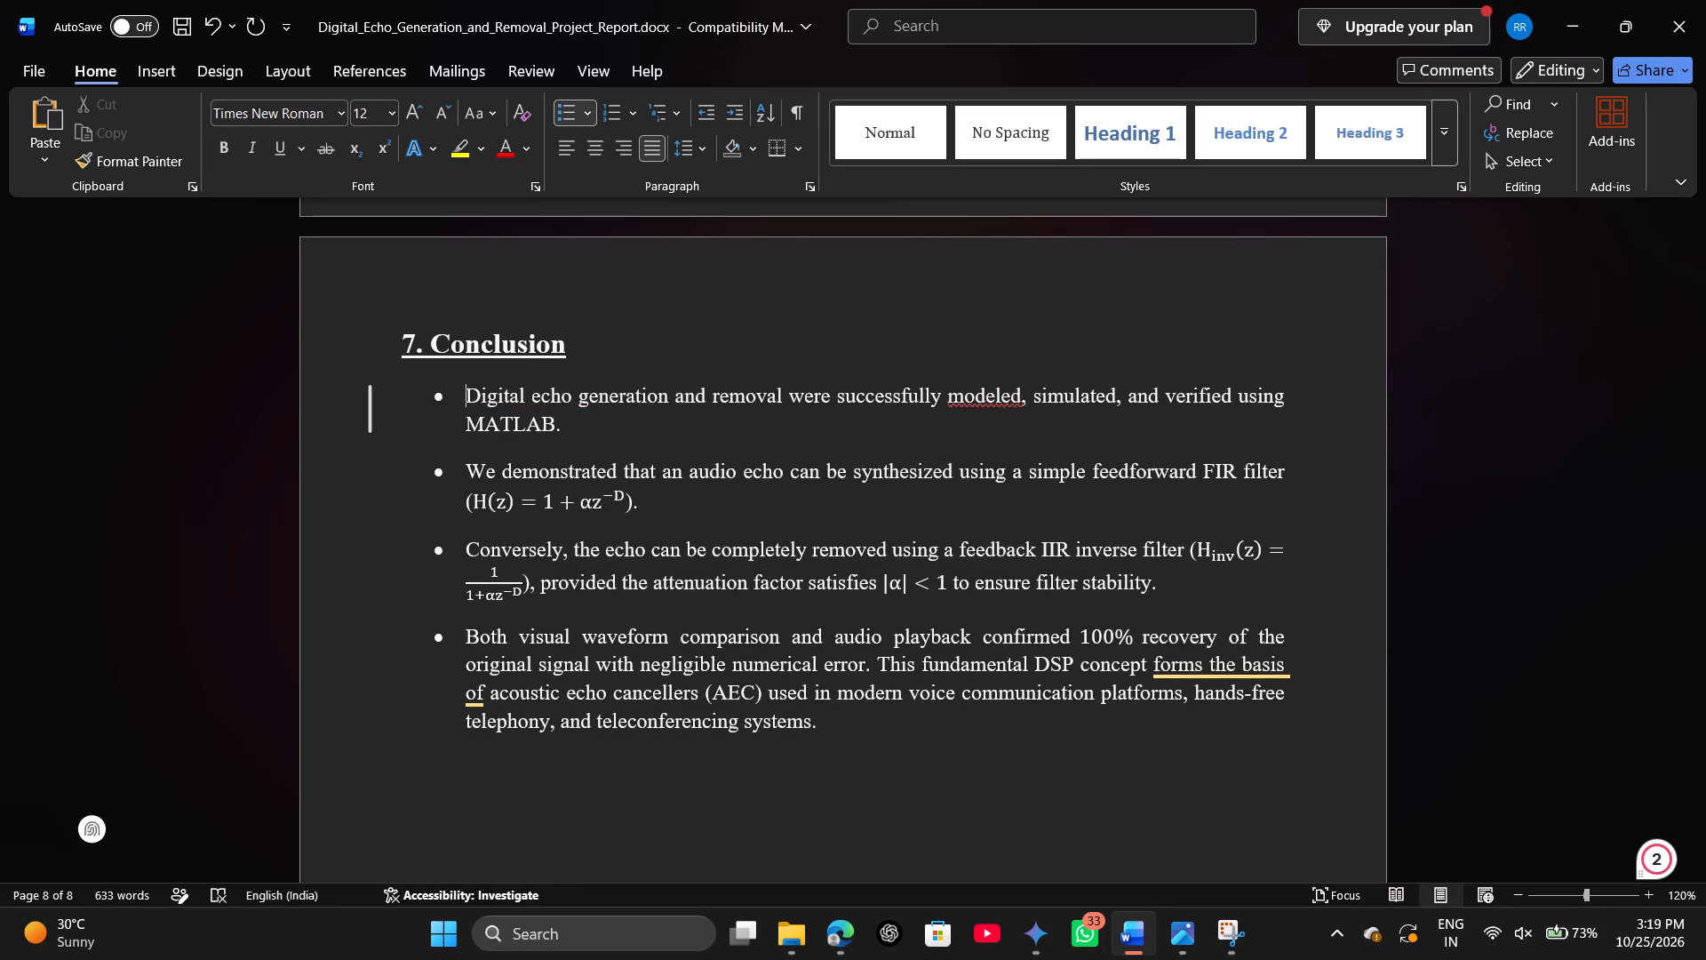
pyautogui.press('BackSpace')
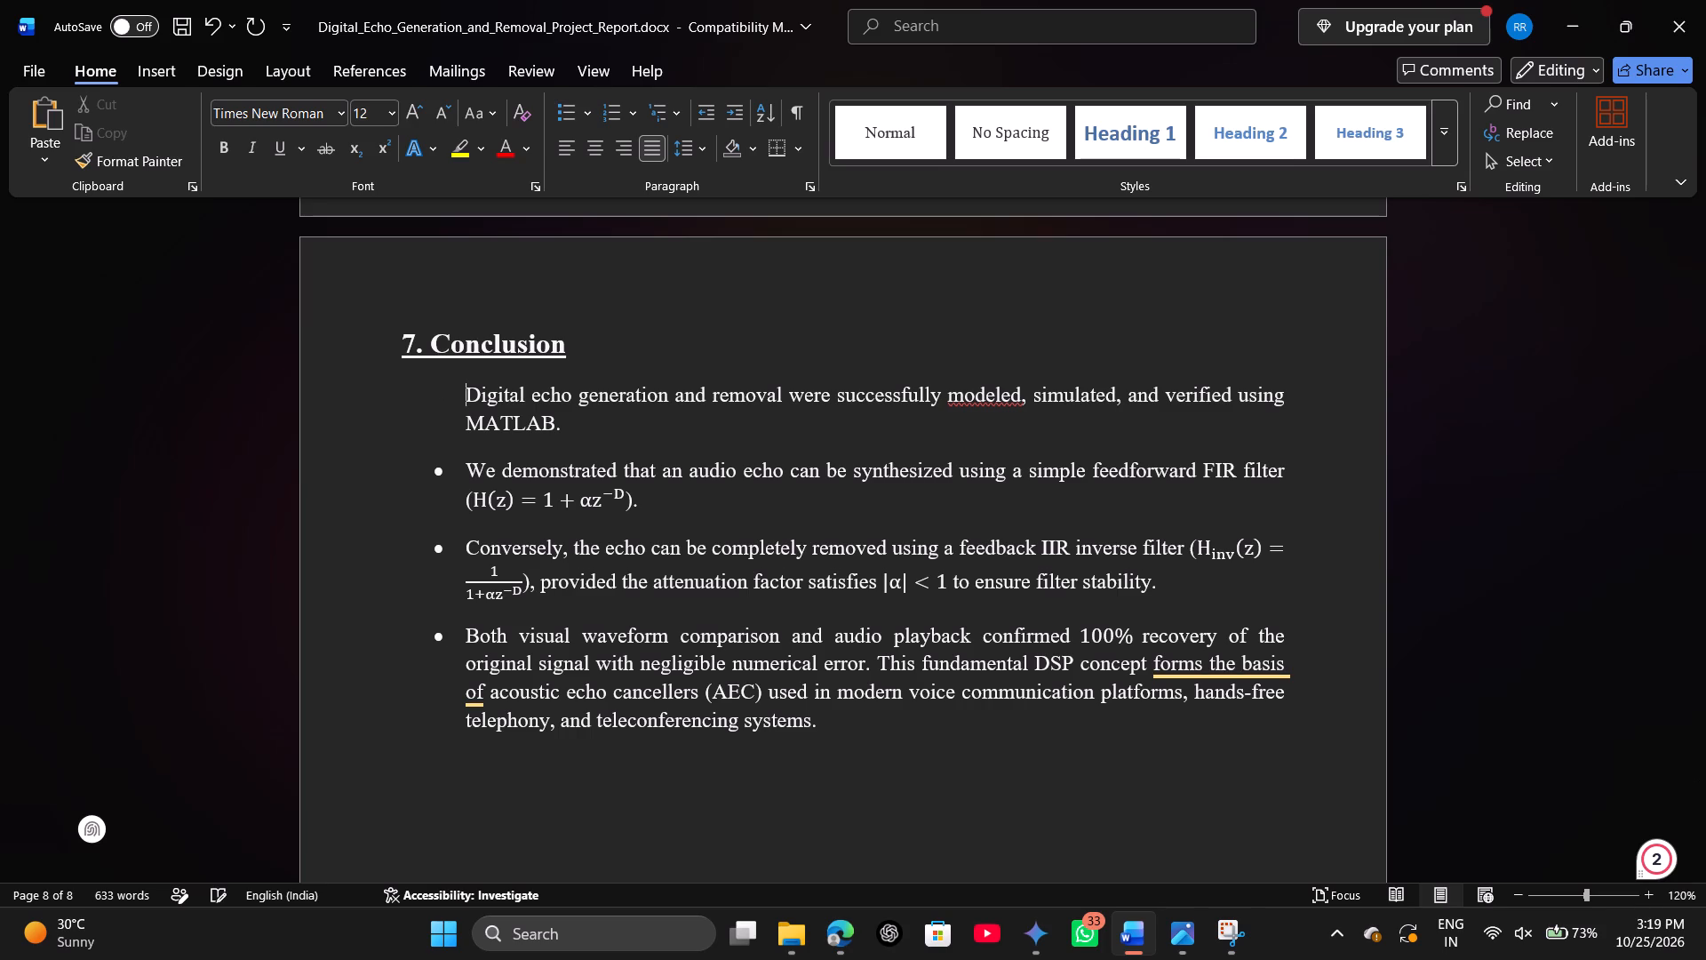
pyautogui.press('BackSpace')
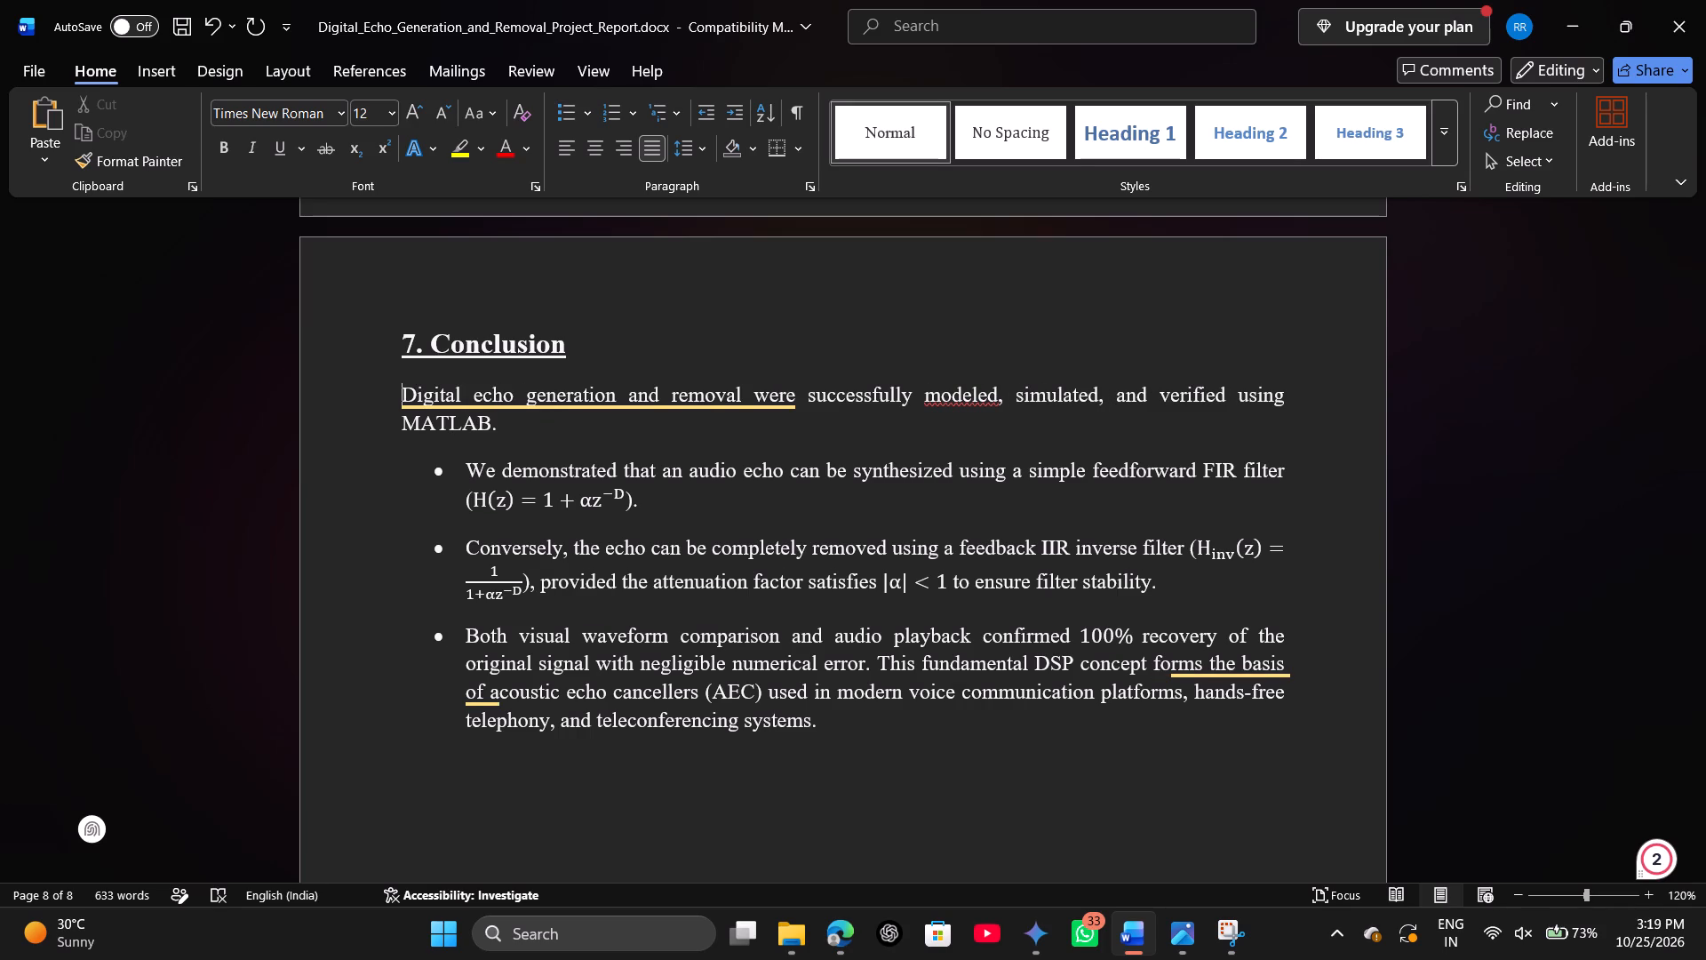
# Review the report's layout and formatting from the Conclusion back through the figures and descriptions to the title page.
pyautogui.scroll(-1, 862, 800)
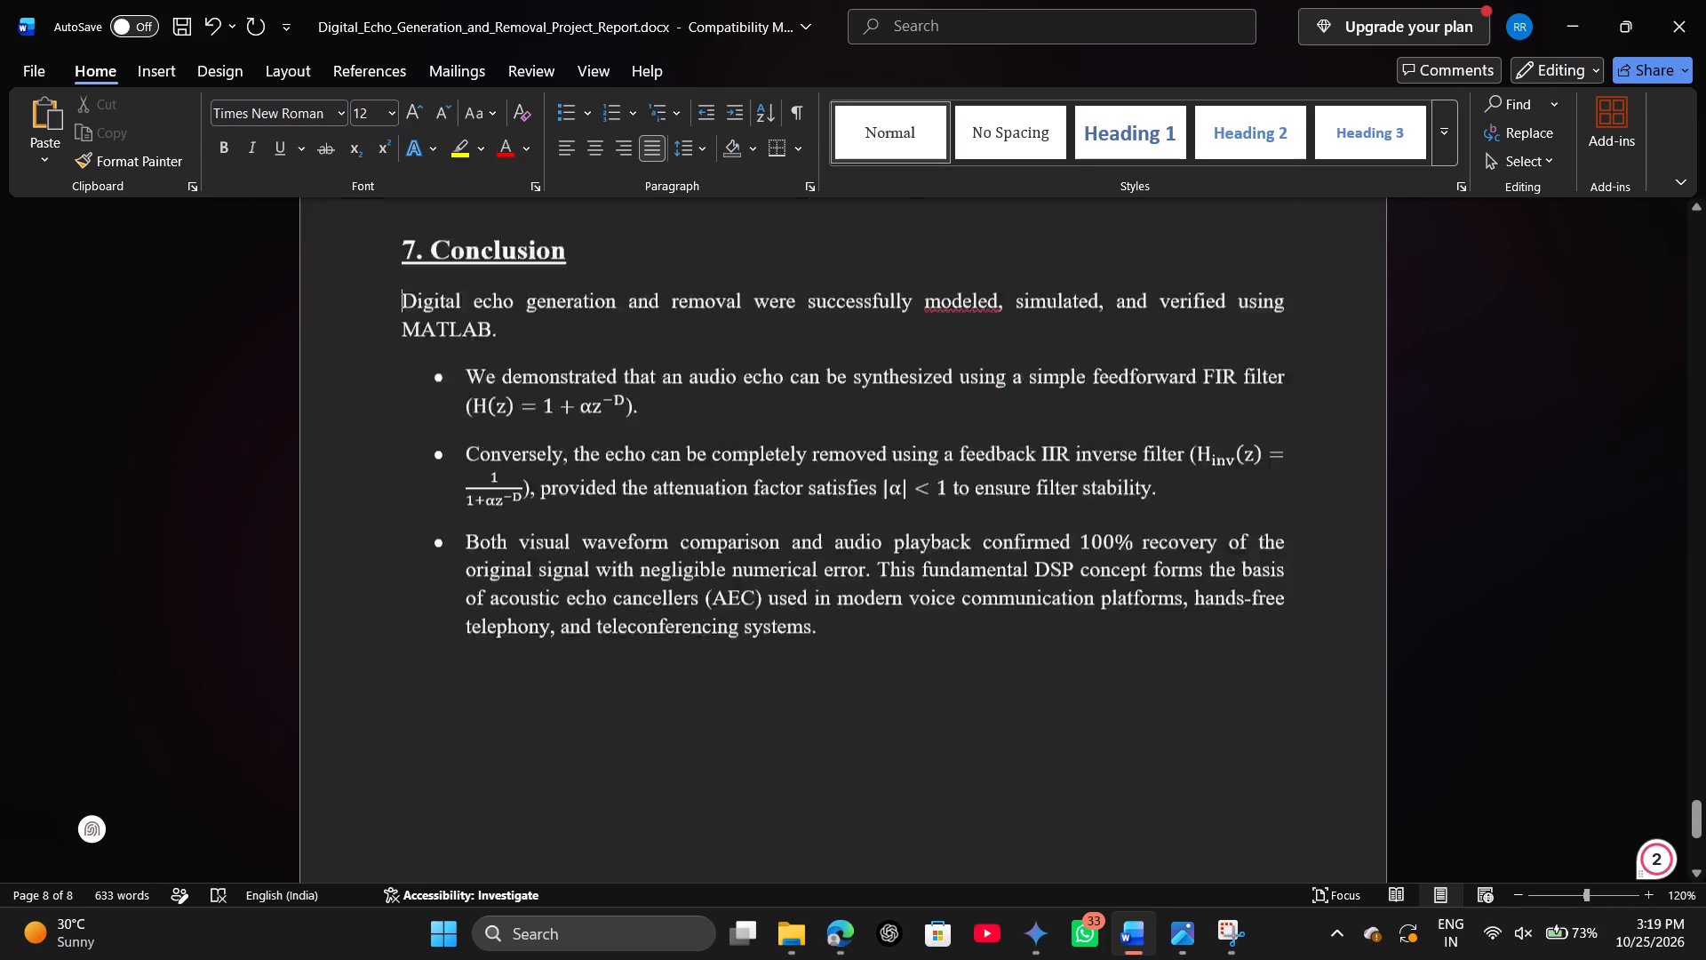
pyautogui.scroll(-2, 862, 800)
pyautogui.scroll(6, 862, 800)
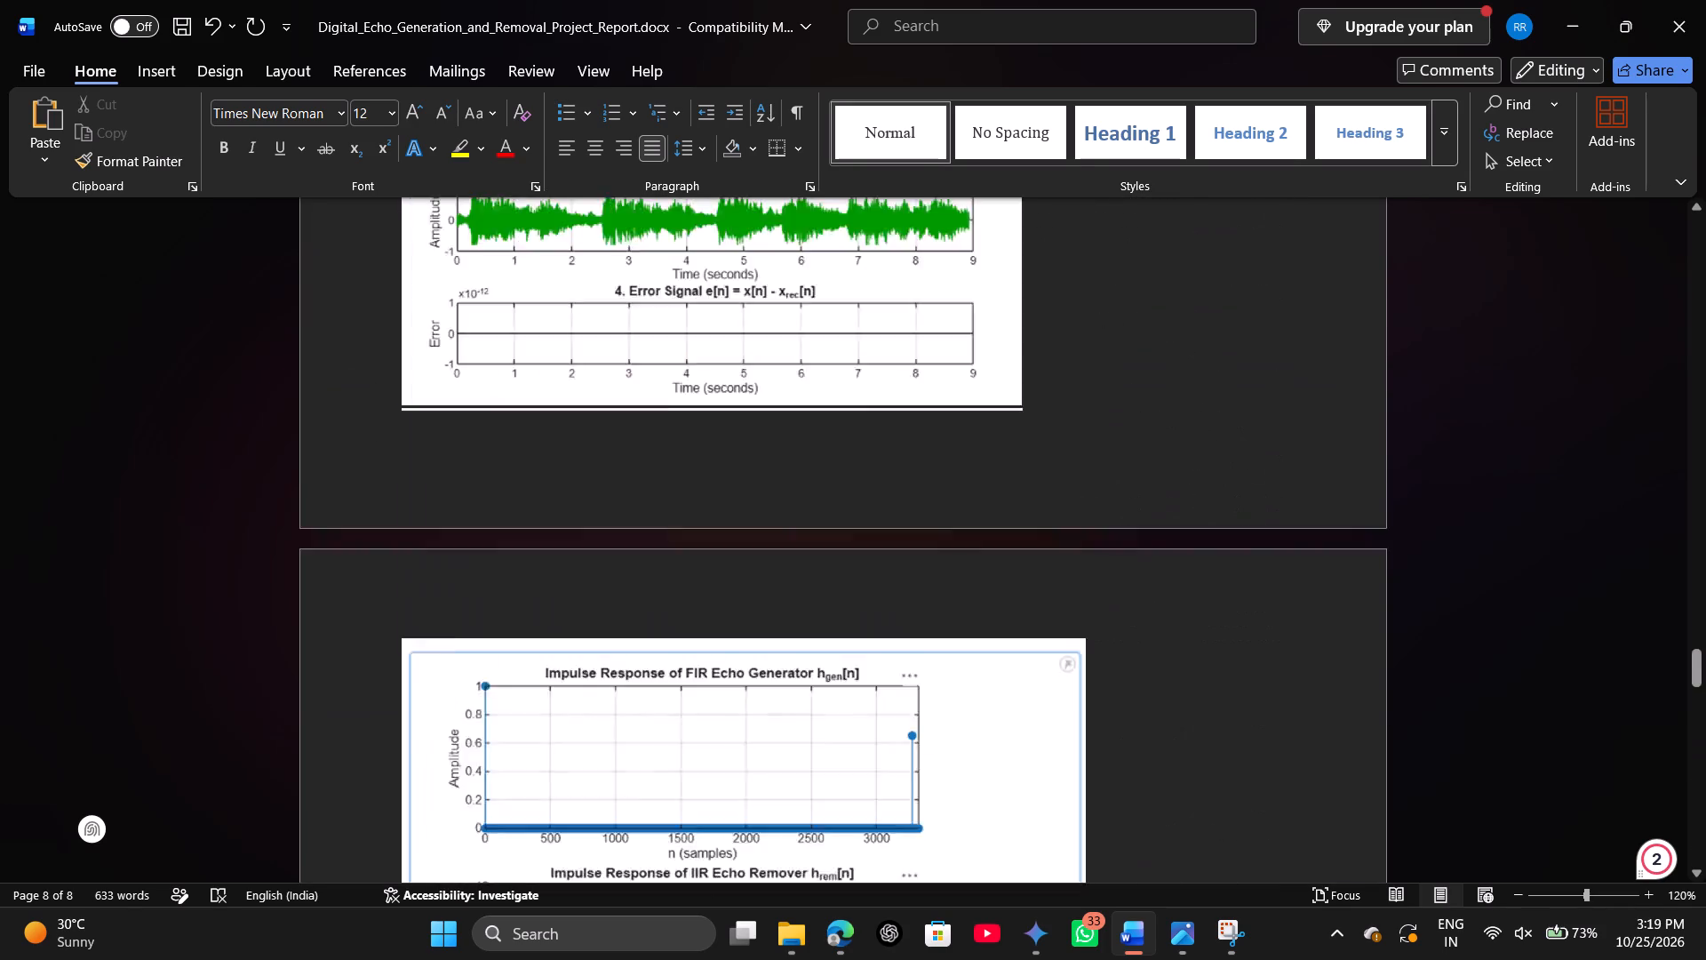
pyautogui.scroll(6, 862, 818)
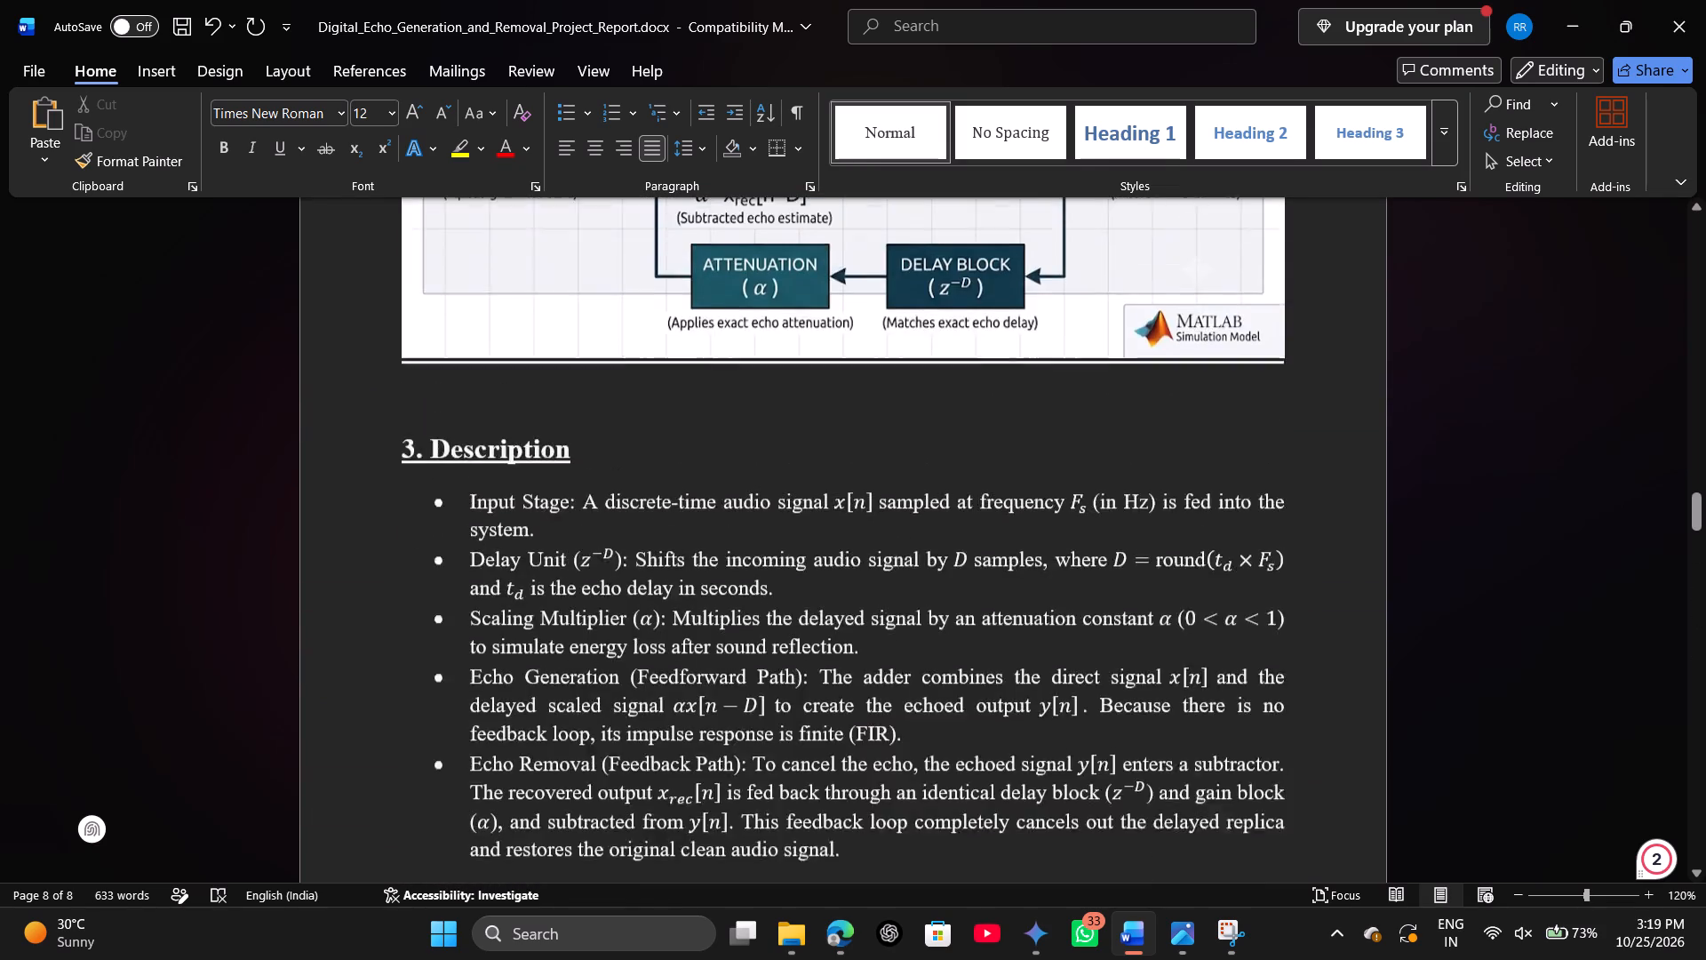
pyautogui.scroll(10, 862, 818)
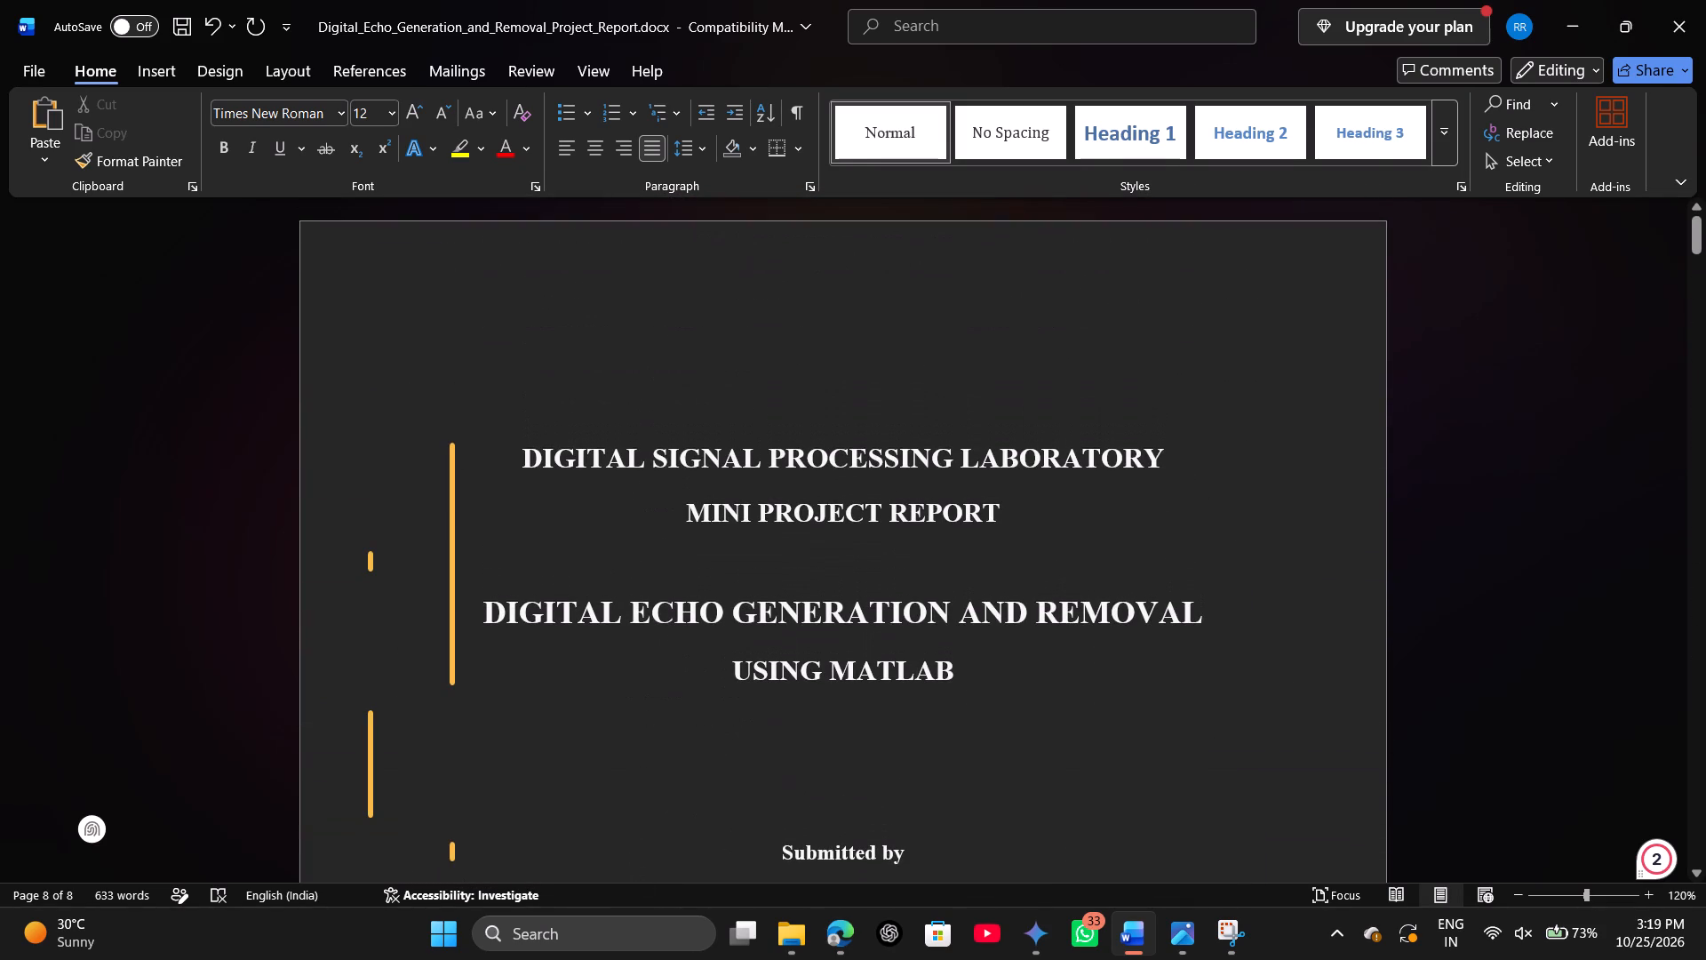
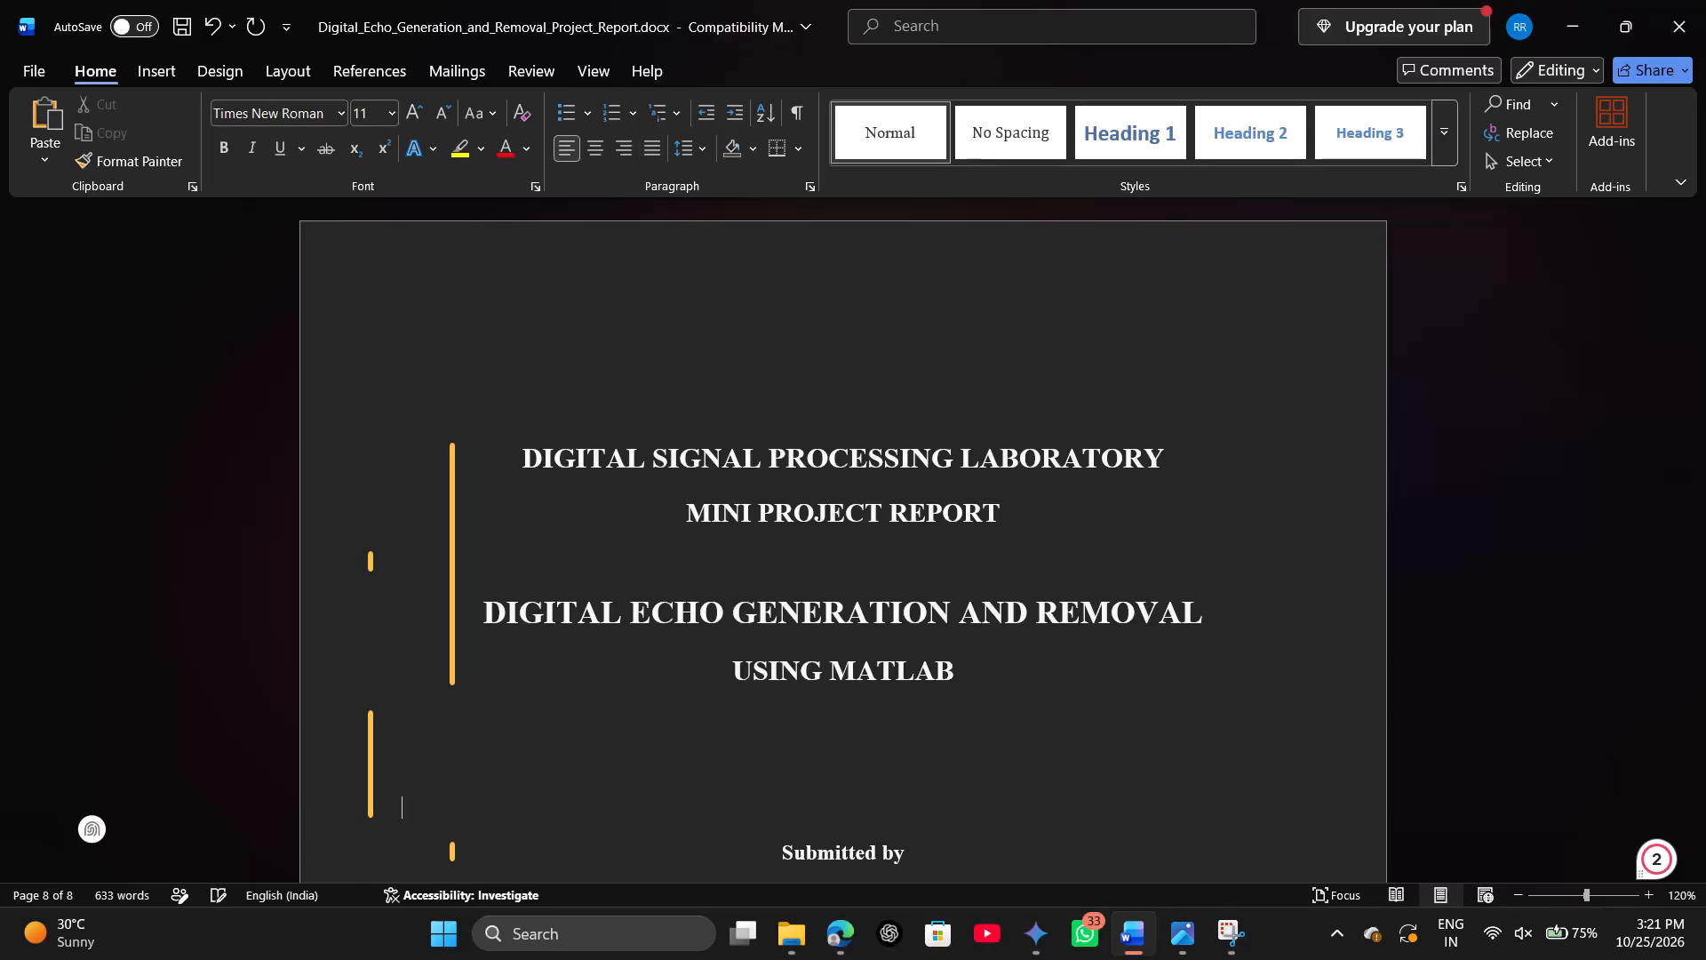
# Dismiss the writing assistant's AI-text suggestion covering the title page and return to the top of the report.
pyautogui.scroll(-1, 867, 620)
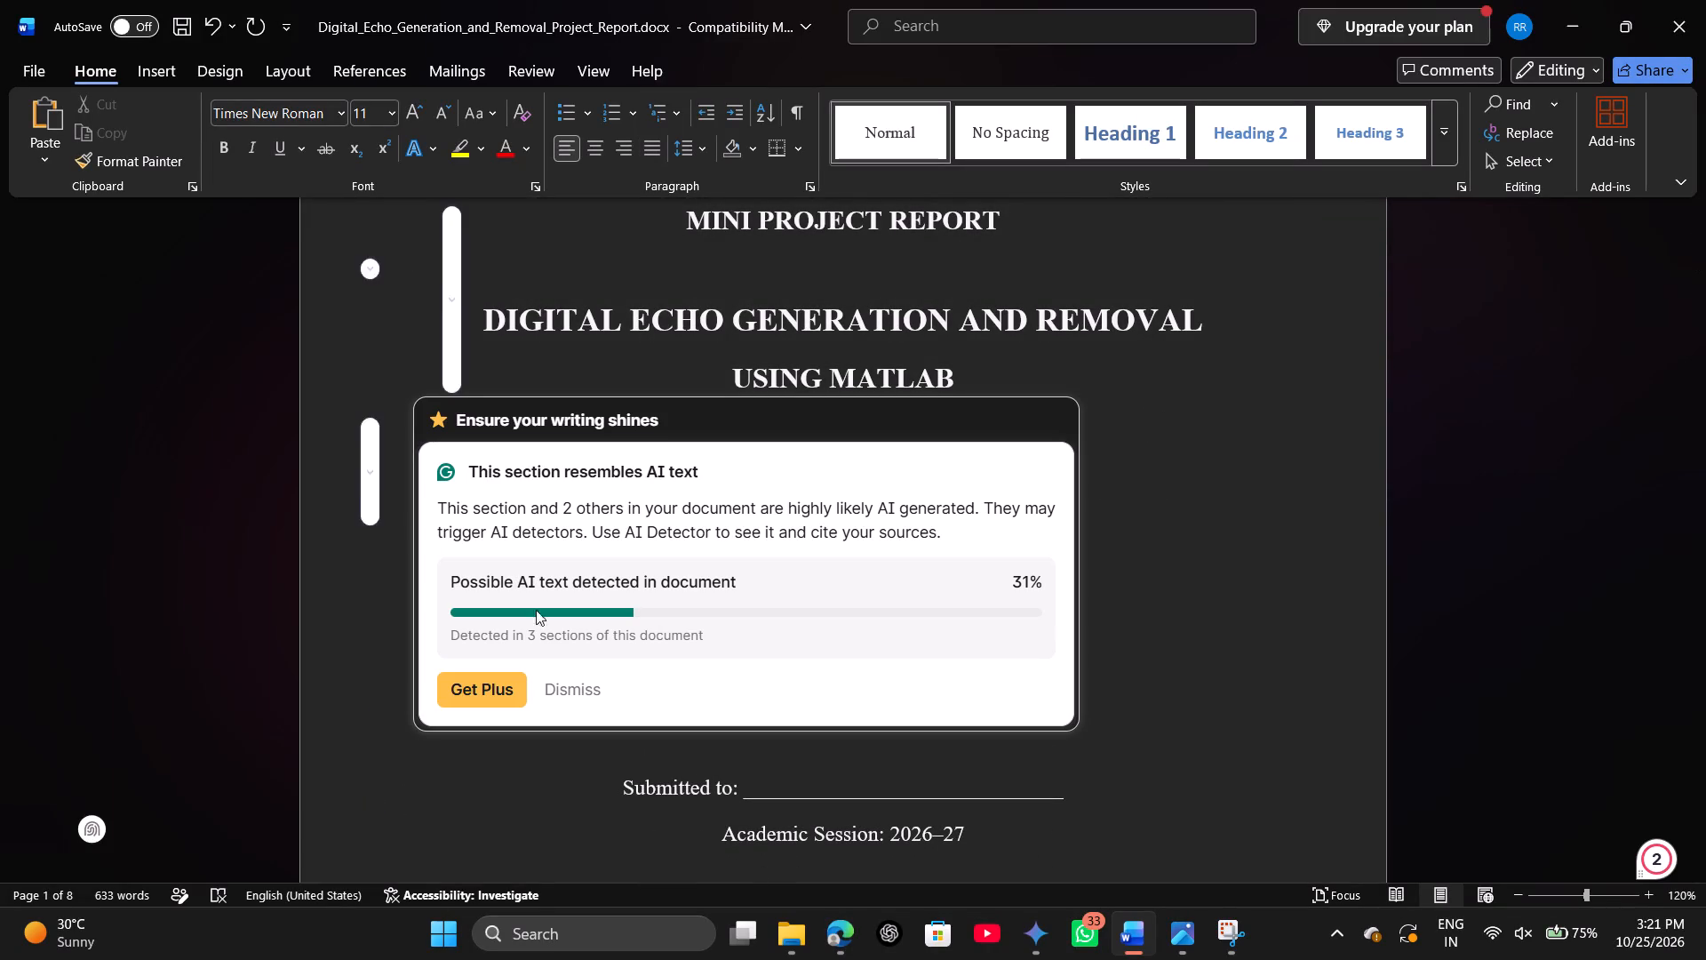
pyautogui.click(560, 690)
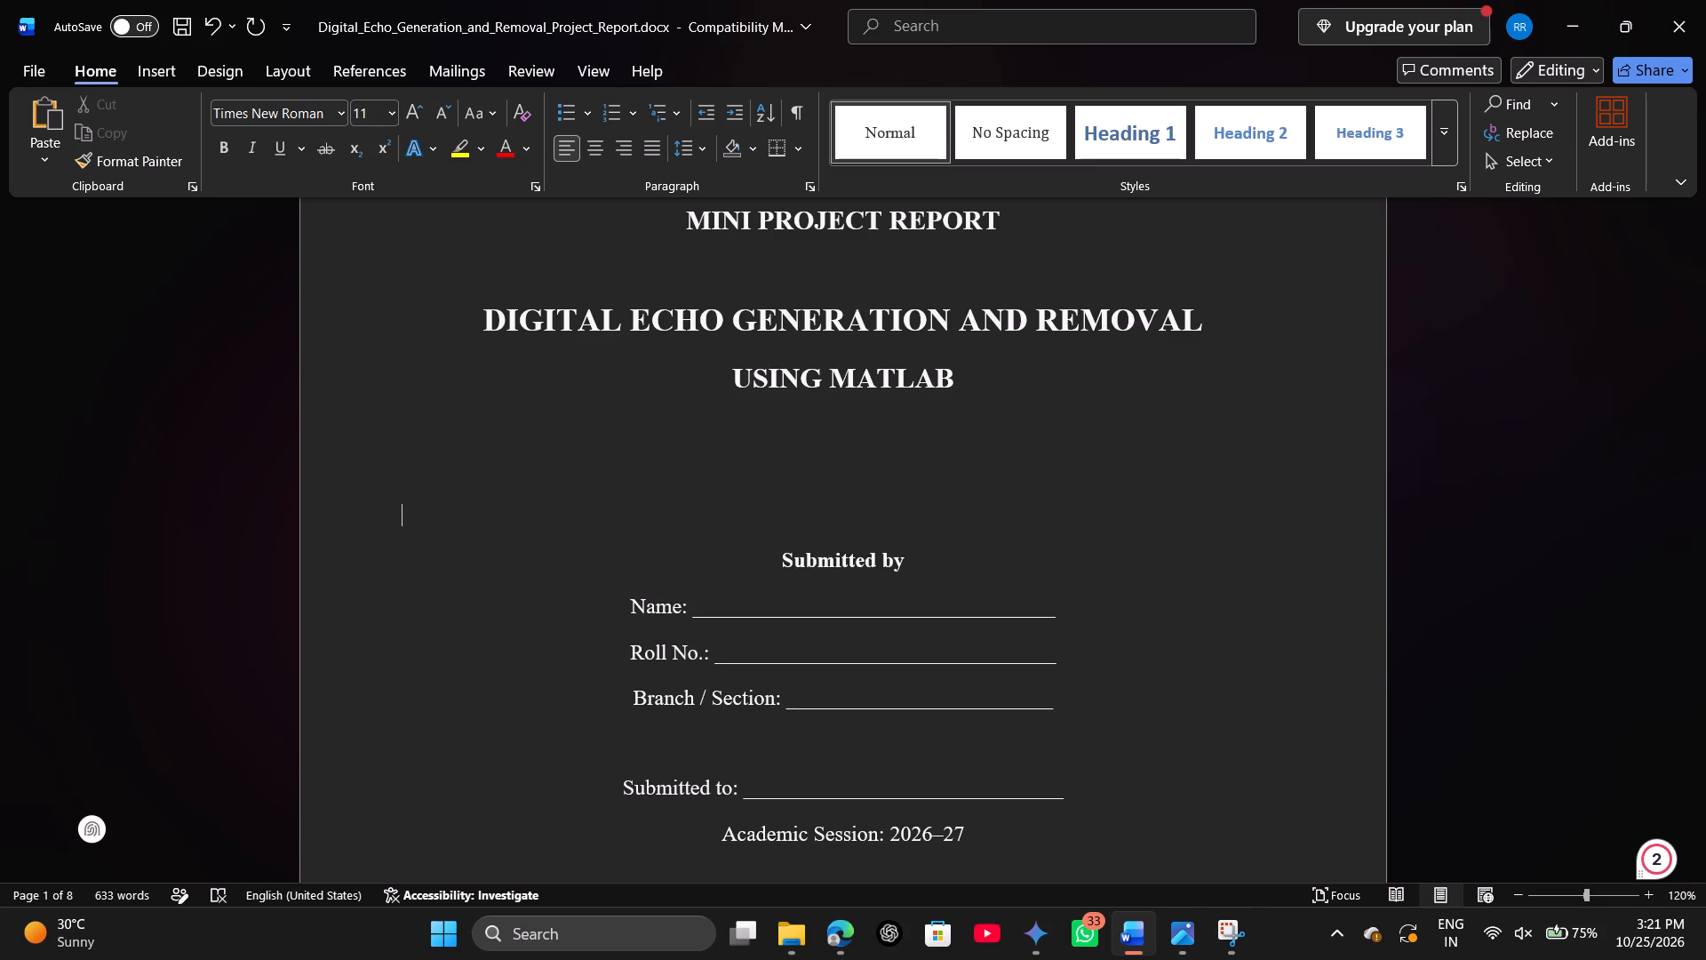
pyautogui.scroll(2, 839, 444)
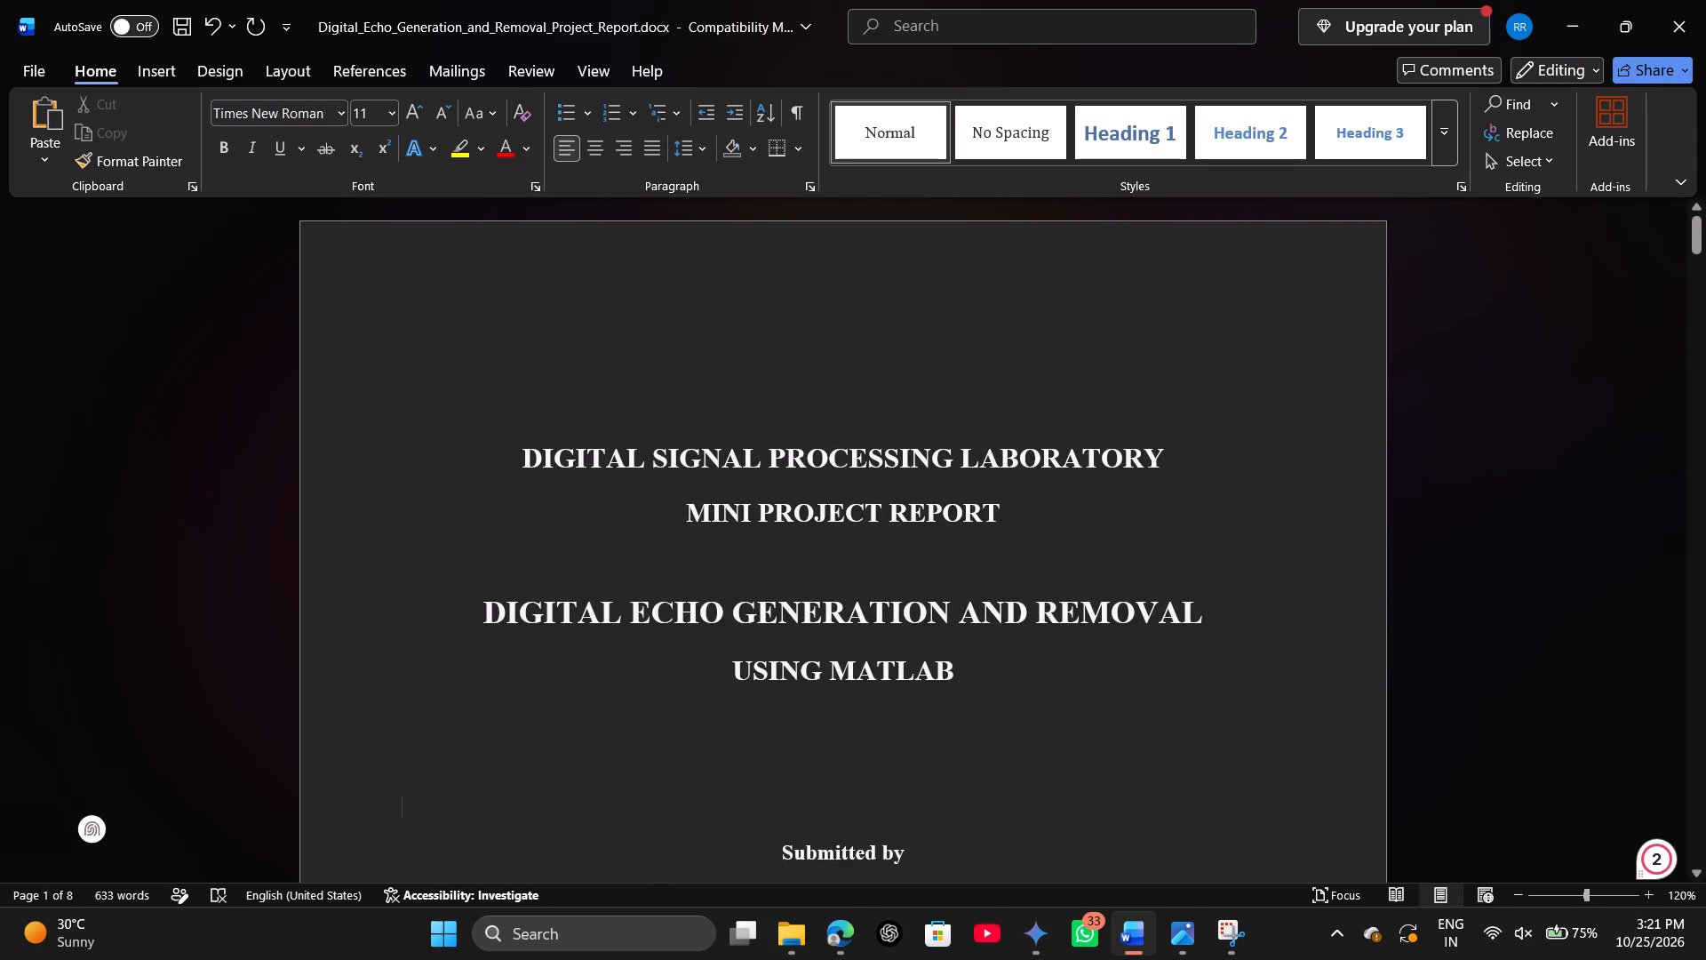
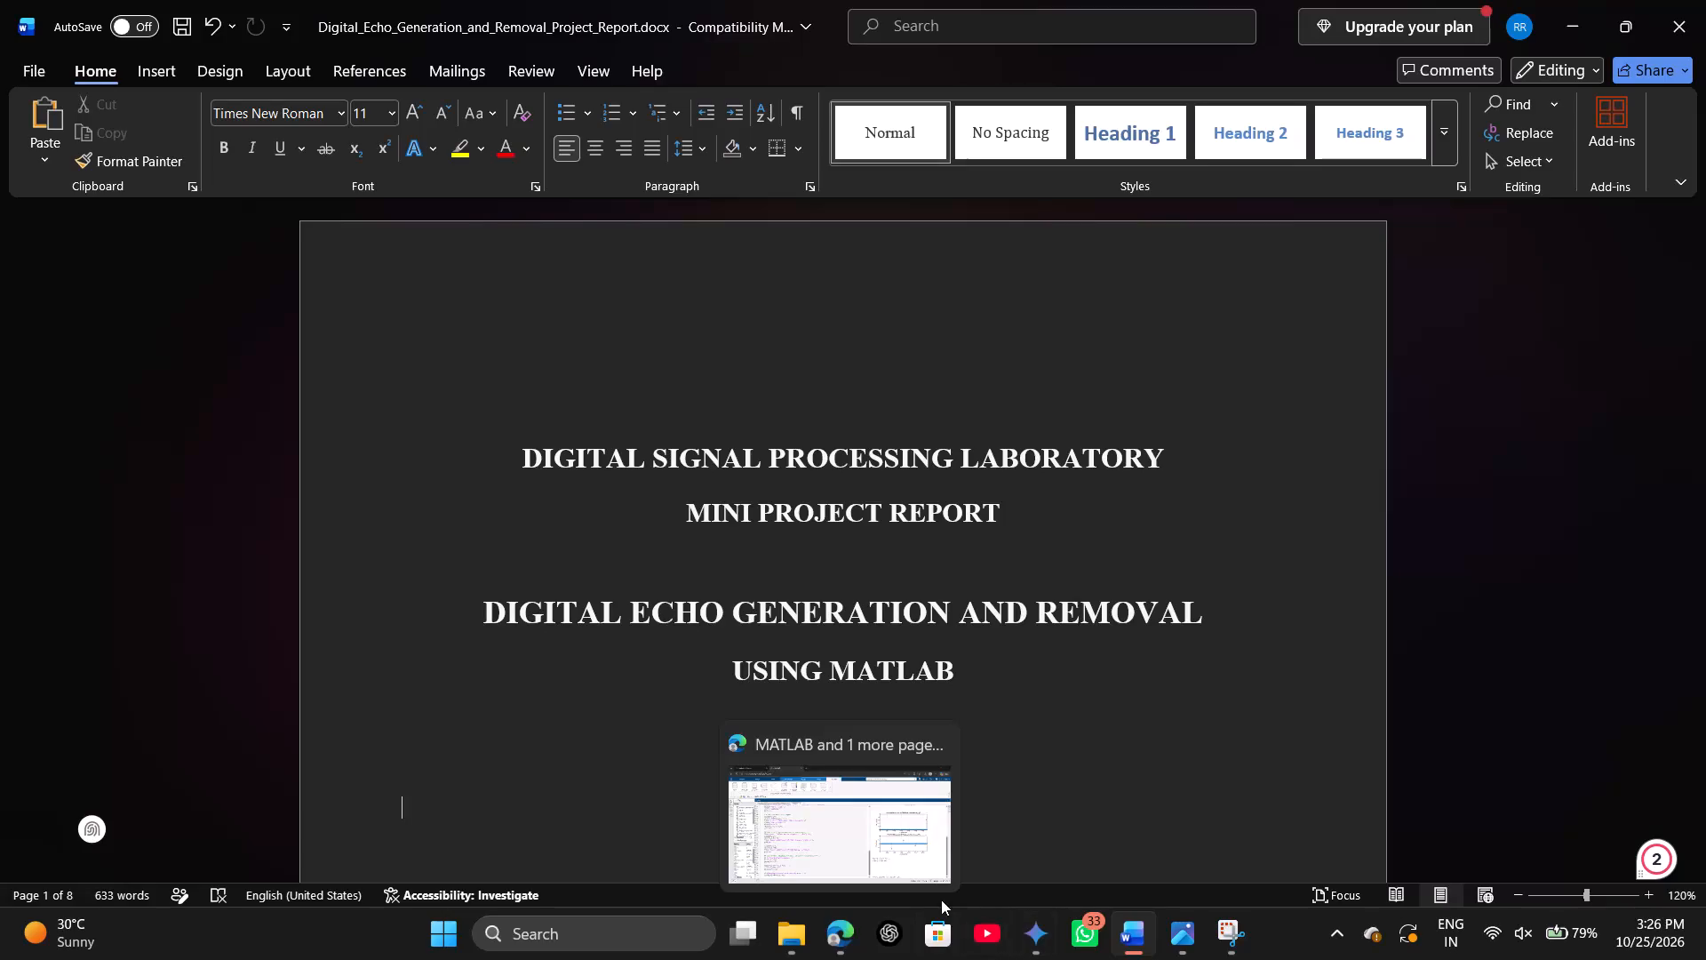
# Search the Downloads folder for "report" and open INTERNSHIP REPORT.pdf.
pyautogui.click(841, 948)
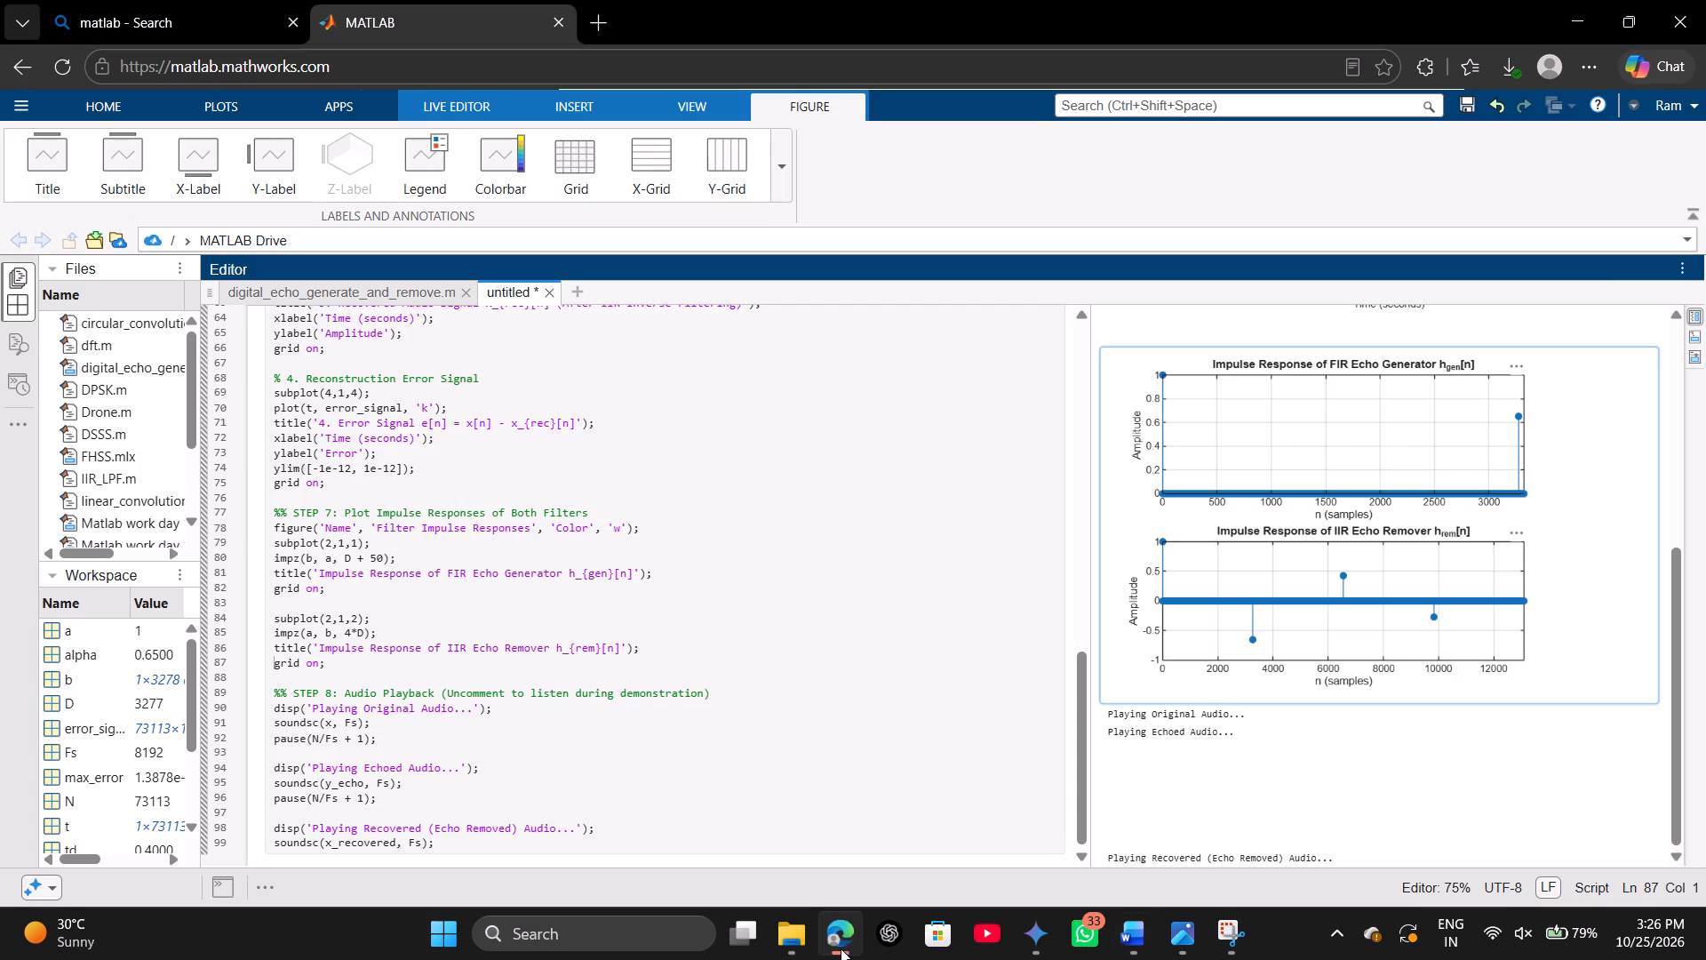
pyautogui.click(784, 908)
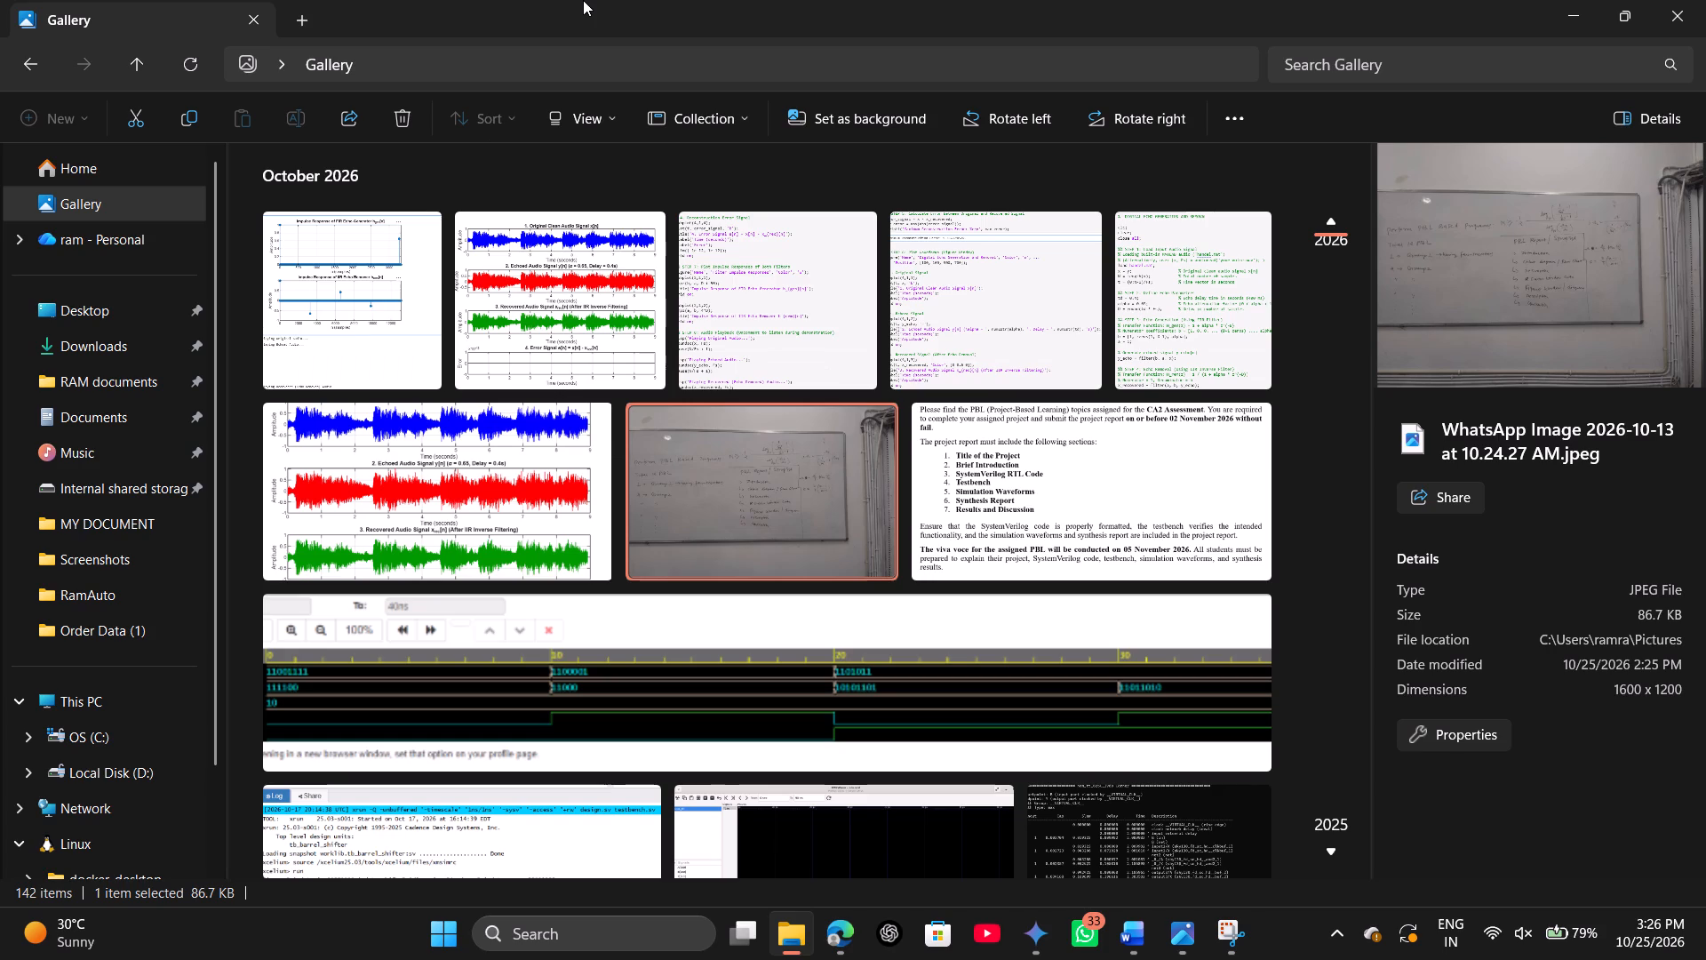
pyautogui.click(178, 344)
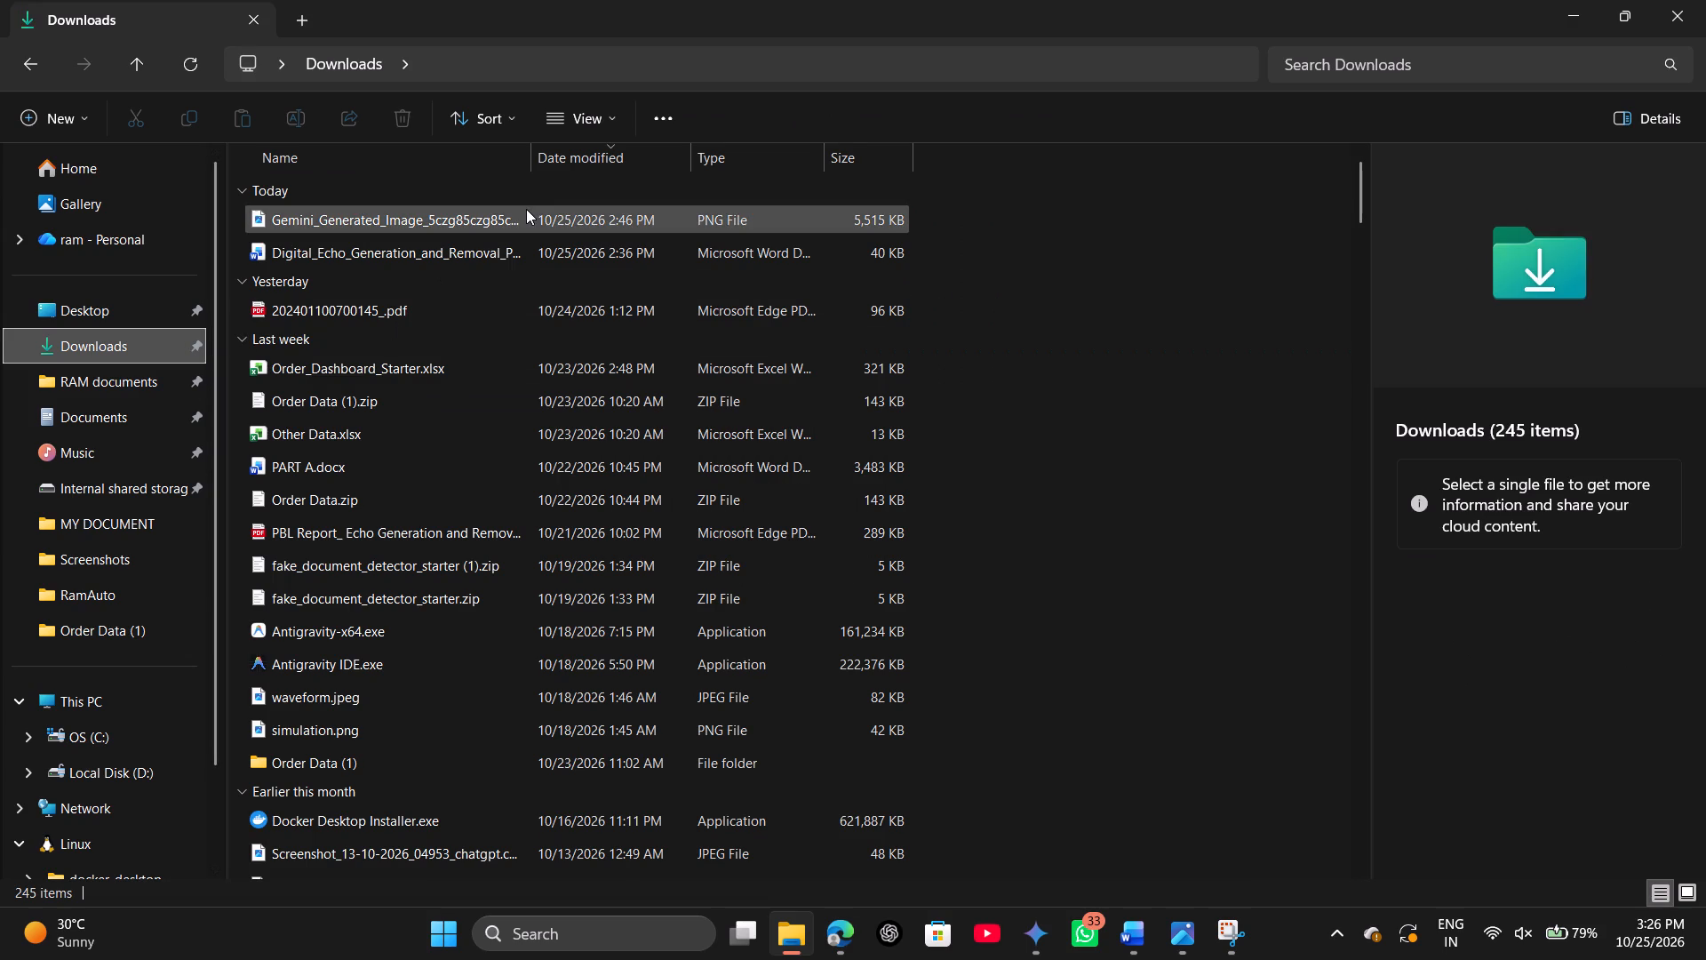
pyautogui.click(1329, 67)
pyautogui.write('re')
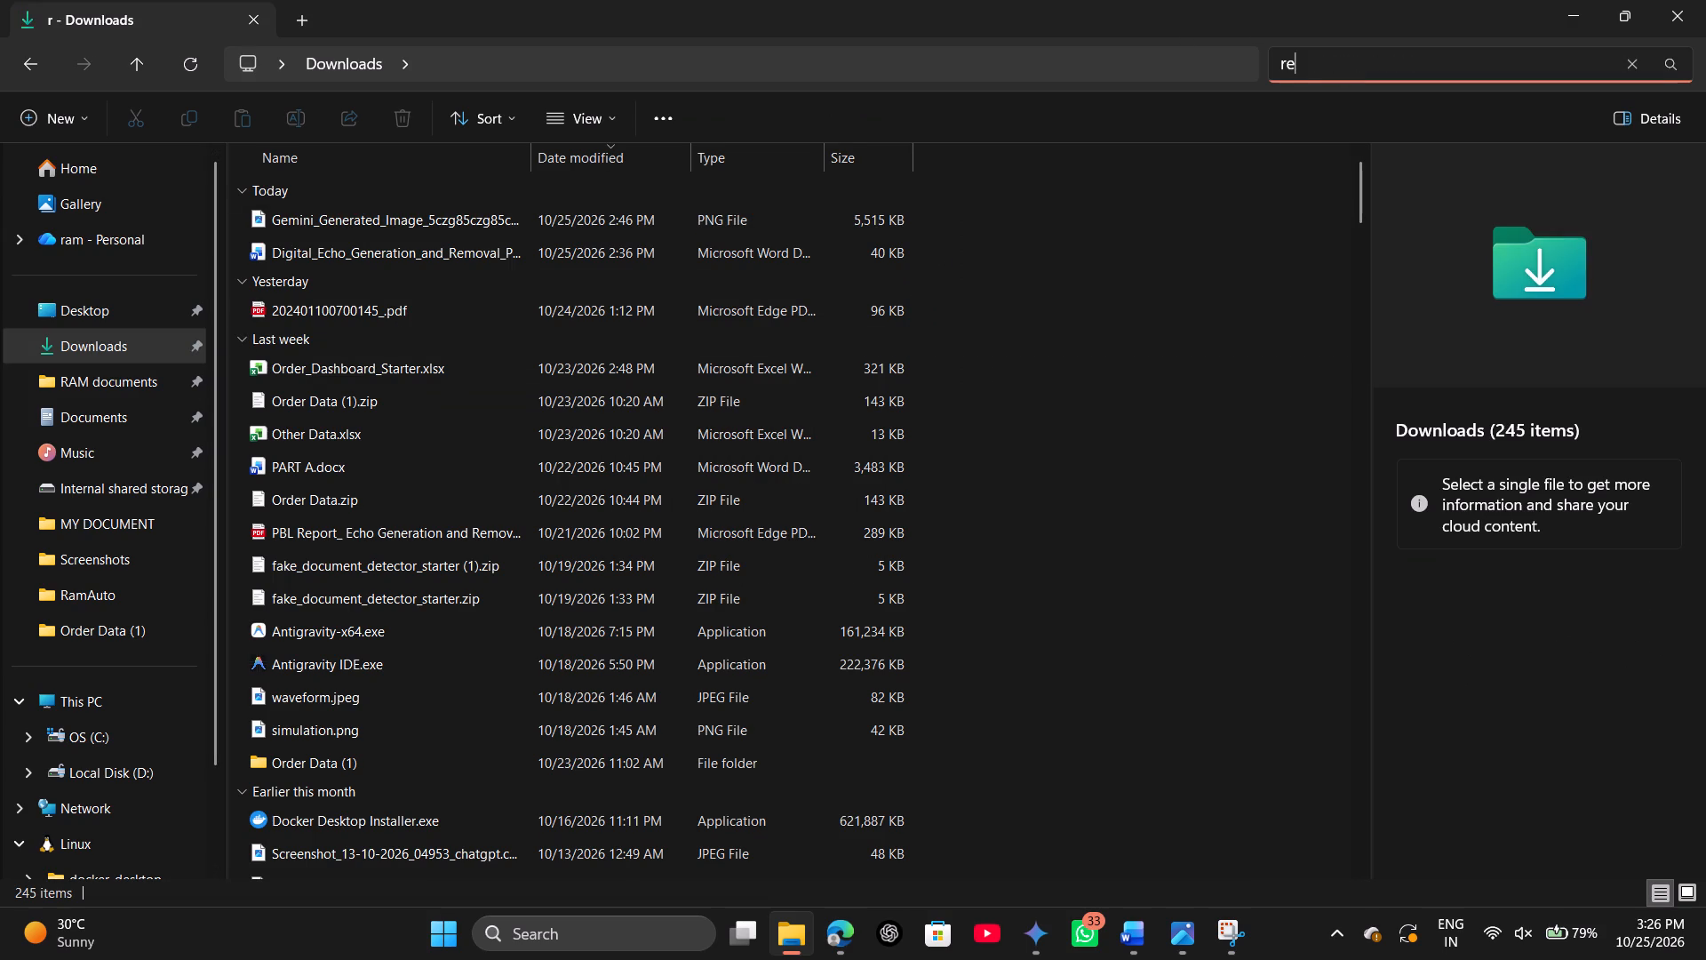
pyautogui.write('port')
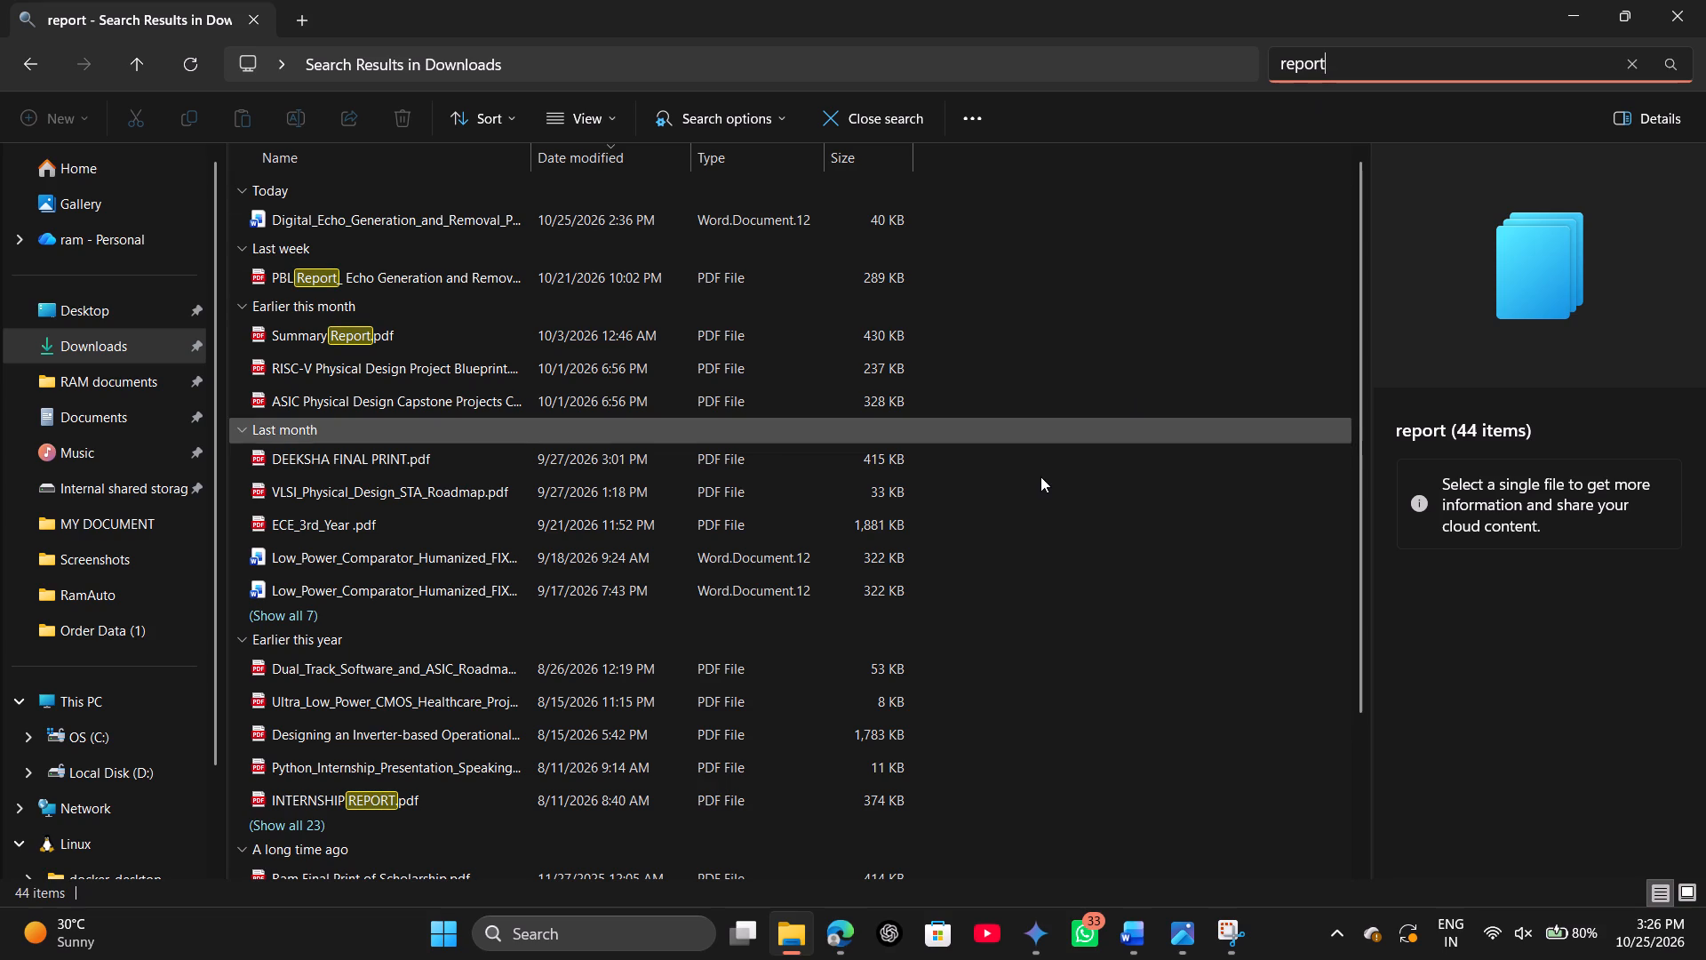
pyautogui.doubleClick(592, 794)
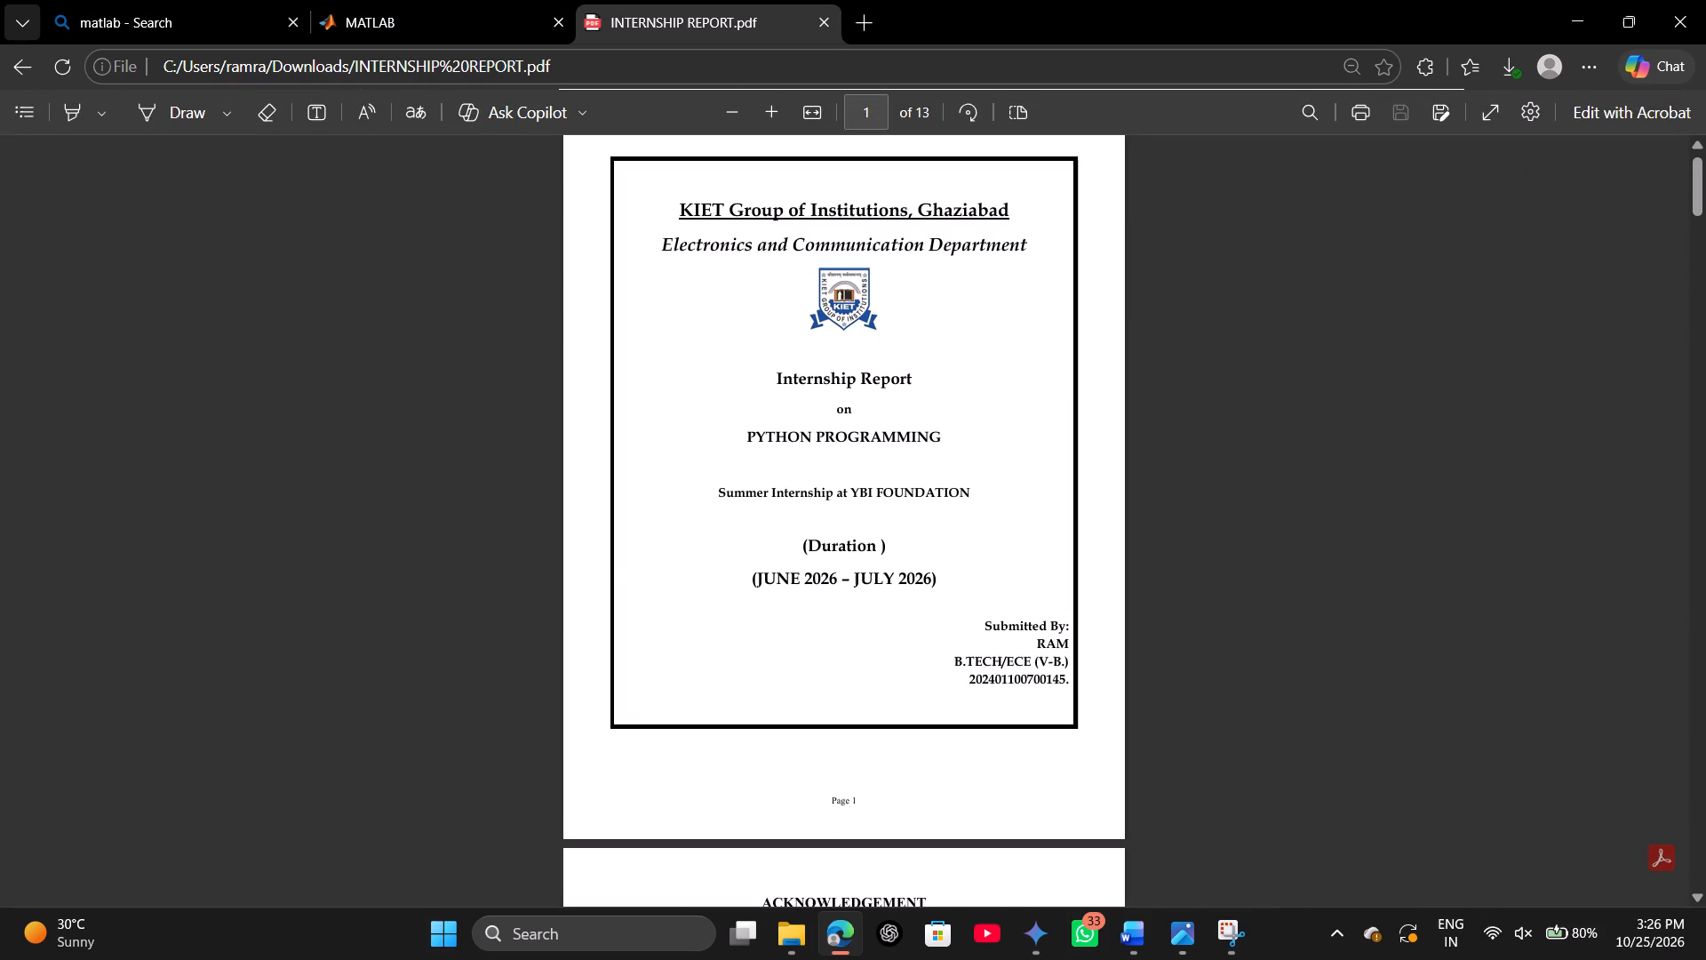
# Copy the internship report's full cover page text, from the institute name through the Submitted By block.
pyautogui.moveTo(677, 204); pyautogui.dragTo(1048, 729)
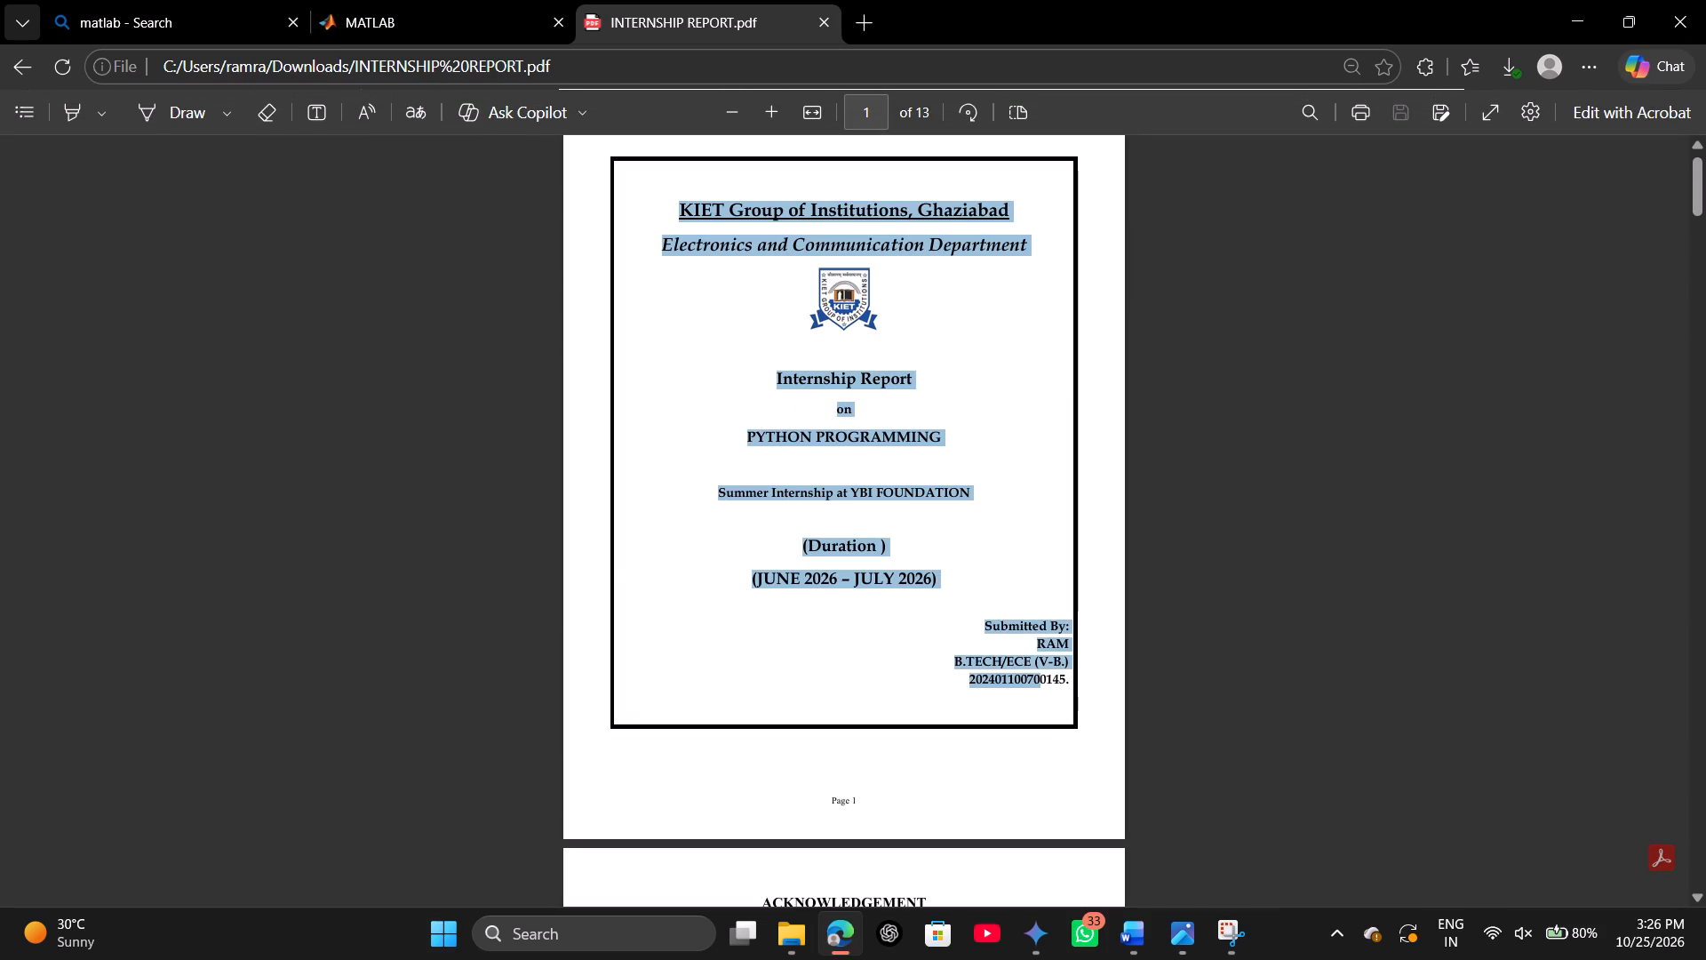
pyautogui.moveTo(1048, 729); pyautogui.dragTo(1064, 681)
pyautogui.moveTo(1064, 681); pyautogui.dragTo(1069, 661)
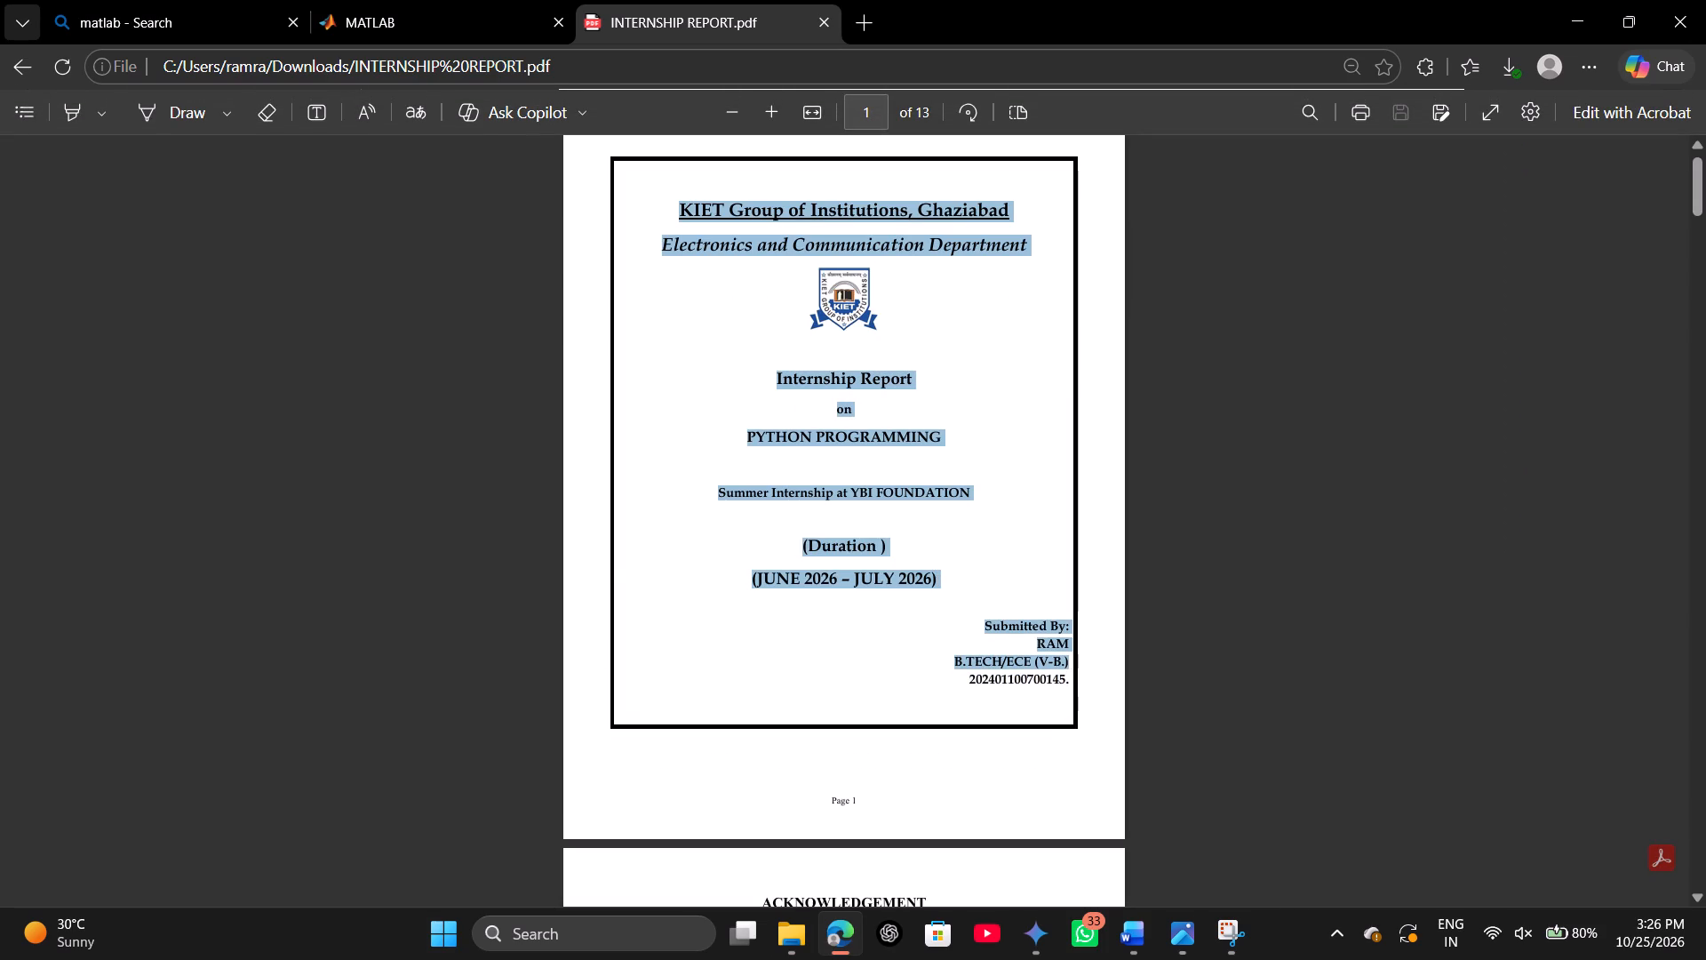
pyautogui.moveTo(1069, 661); pyautogui.dragTo(1071, 678)
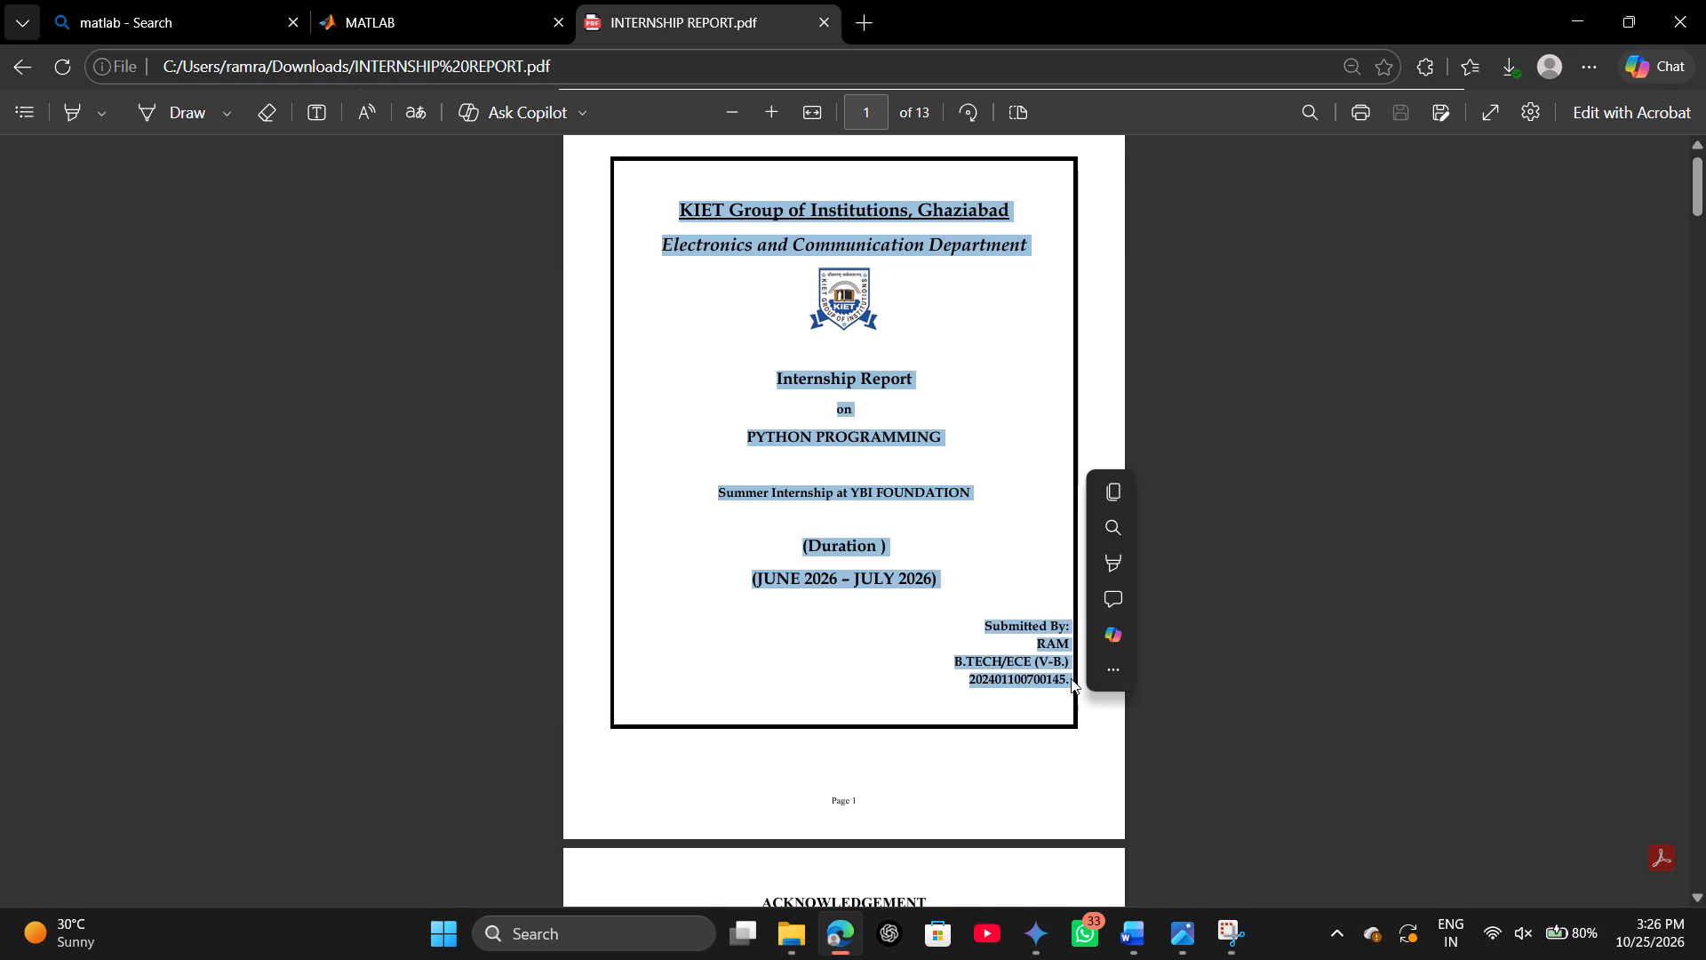
pyautogui.hotkey('ctrl', 'c')
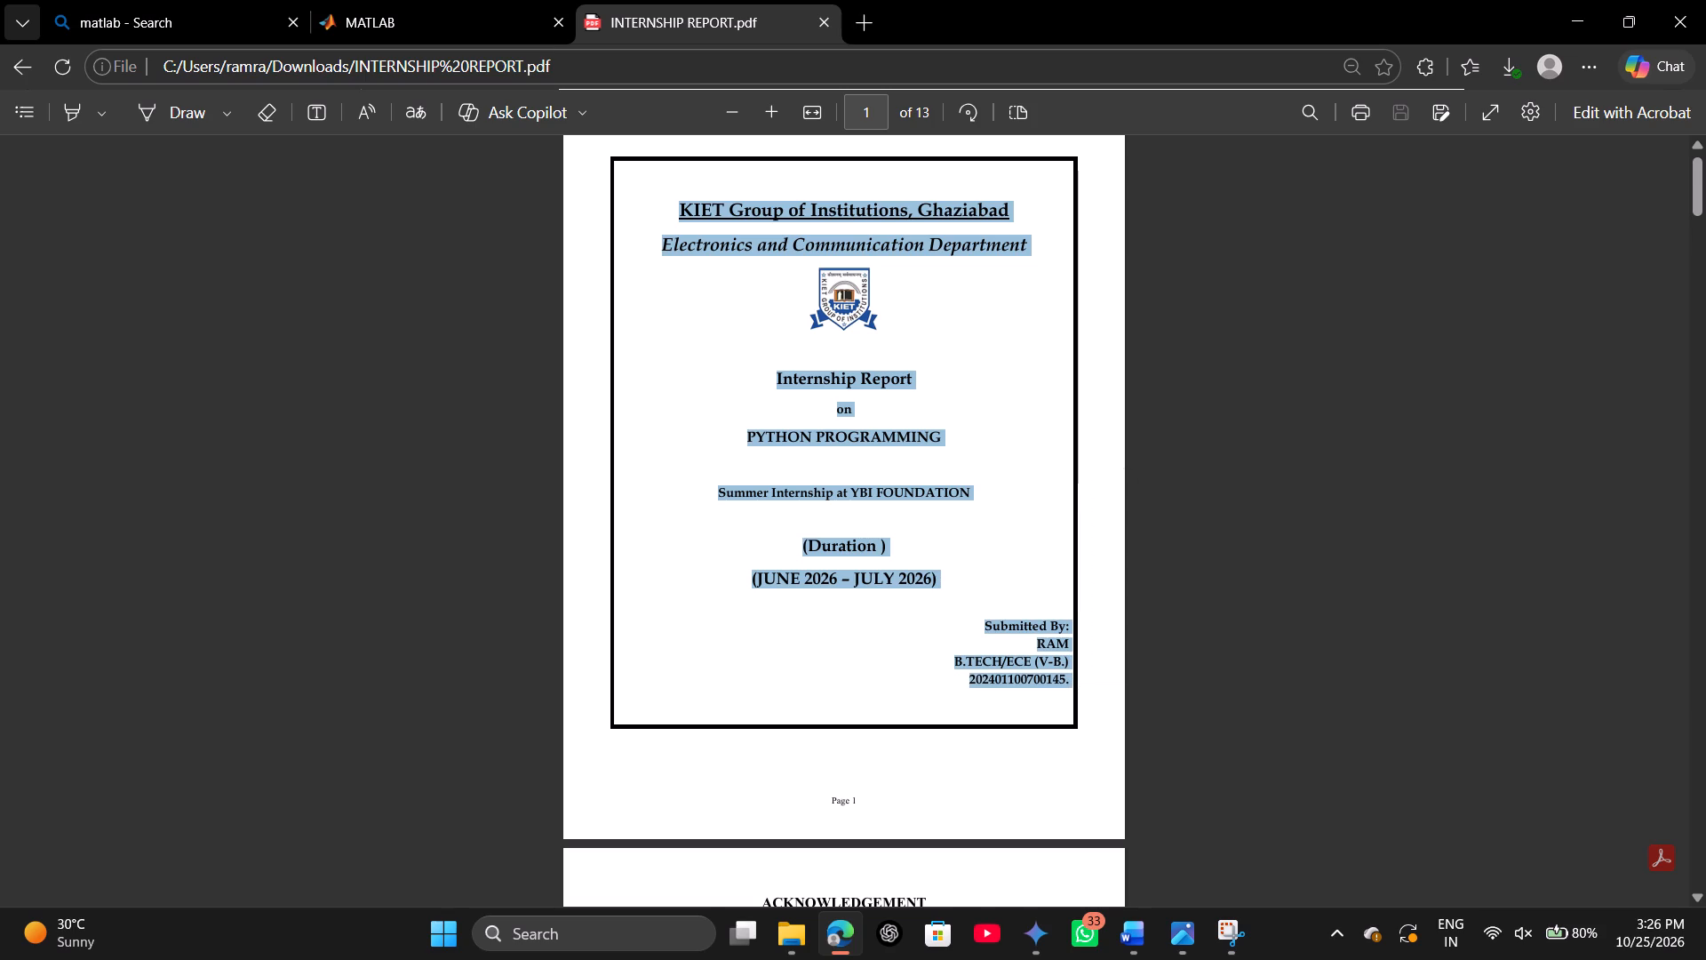
pyautogui.scroll(-2, 1071, 678)
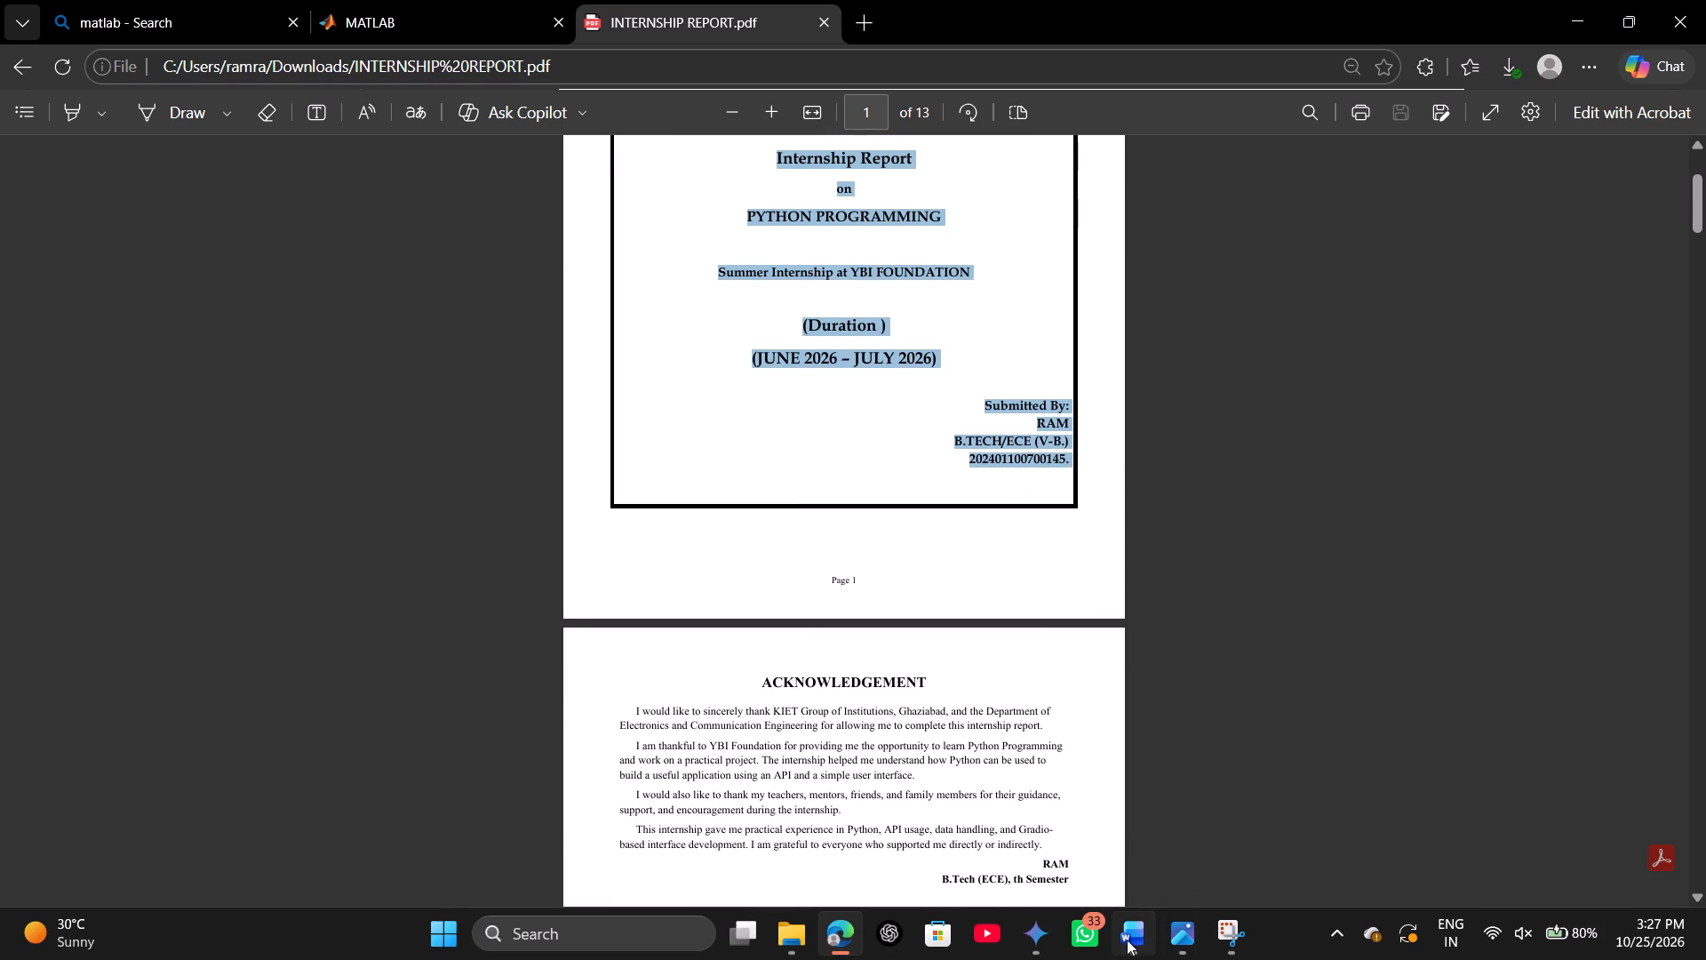
# In the Word report, delete the whole title page text, from DIGITAL SIGNAL PROCESSING LABORATORY through the Academic Session line.
pyautogui.click(1127, 940)
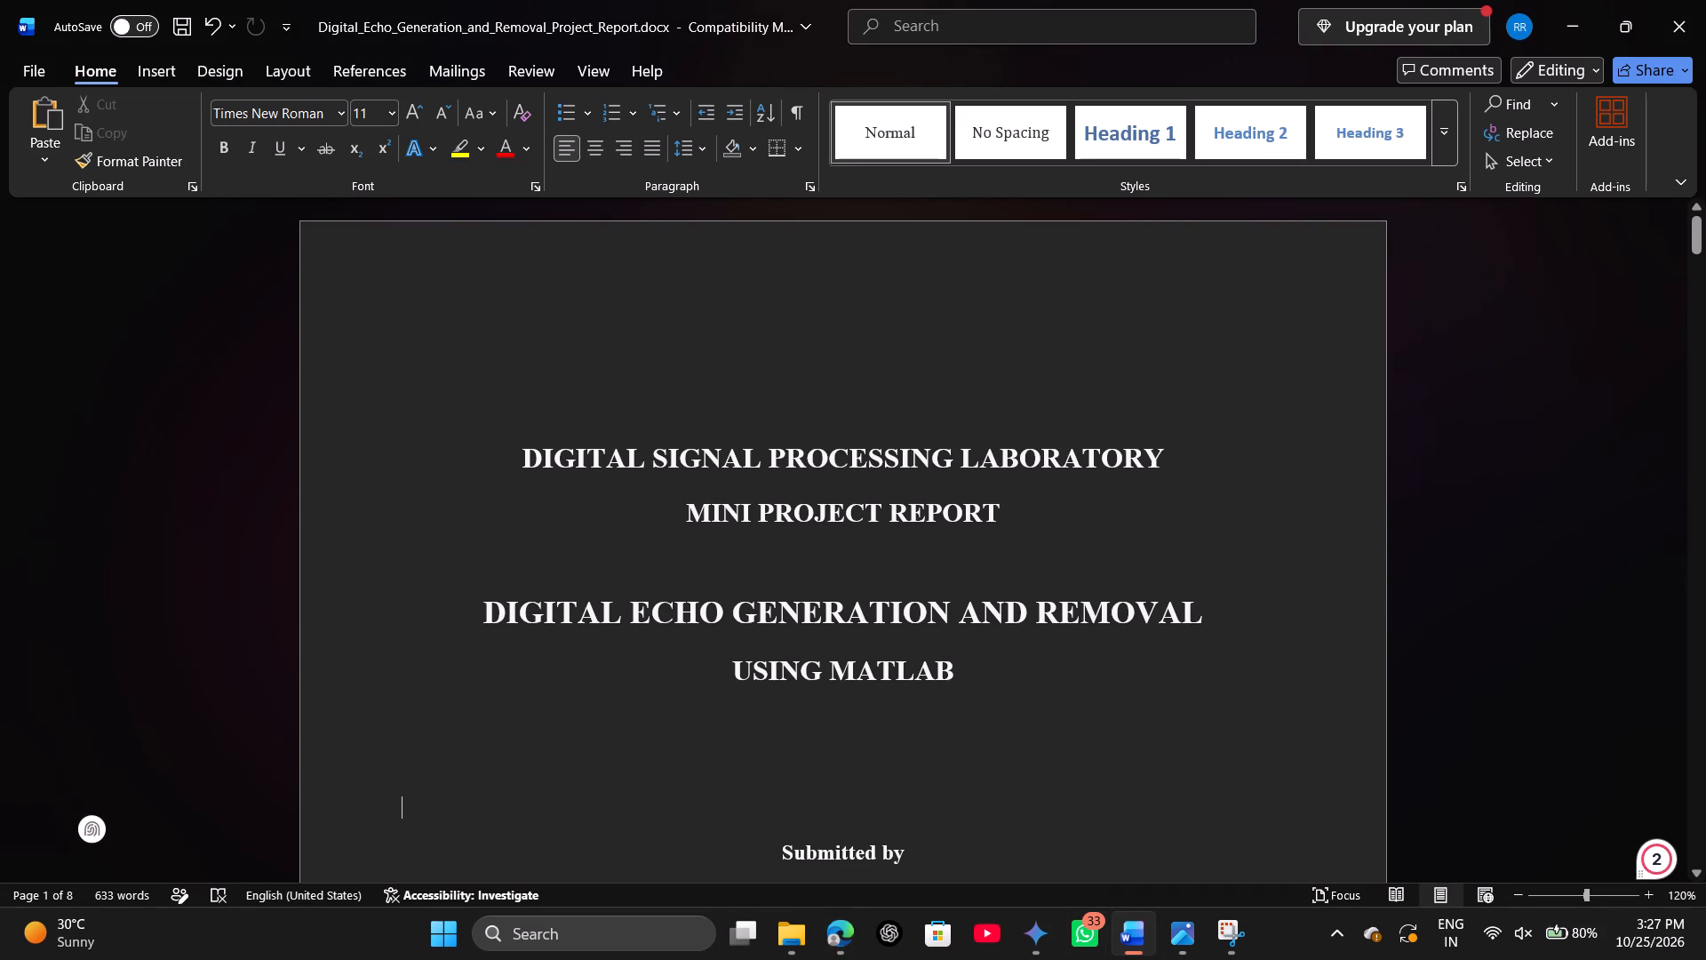
pyautogui.moveTo(517, 445); pyautogui.dragTo(676, 552)
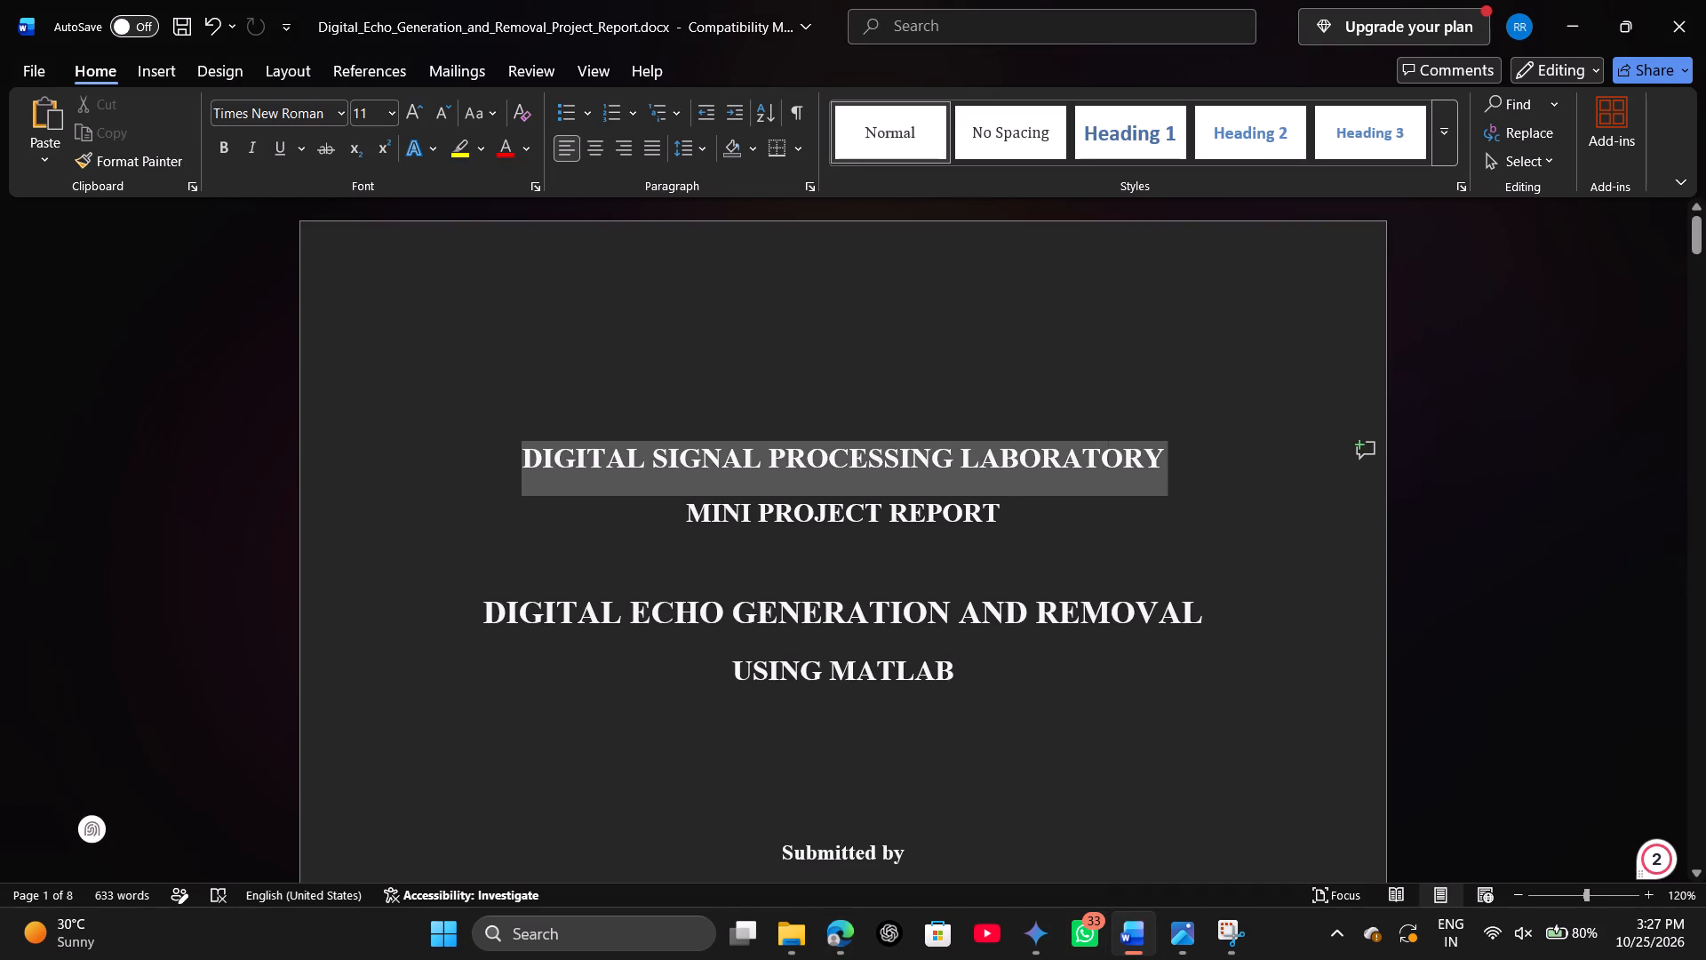
pyautogui.moveTo(676, 552); pyautogui.dragTo(1056, 959)
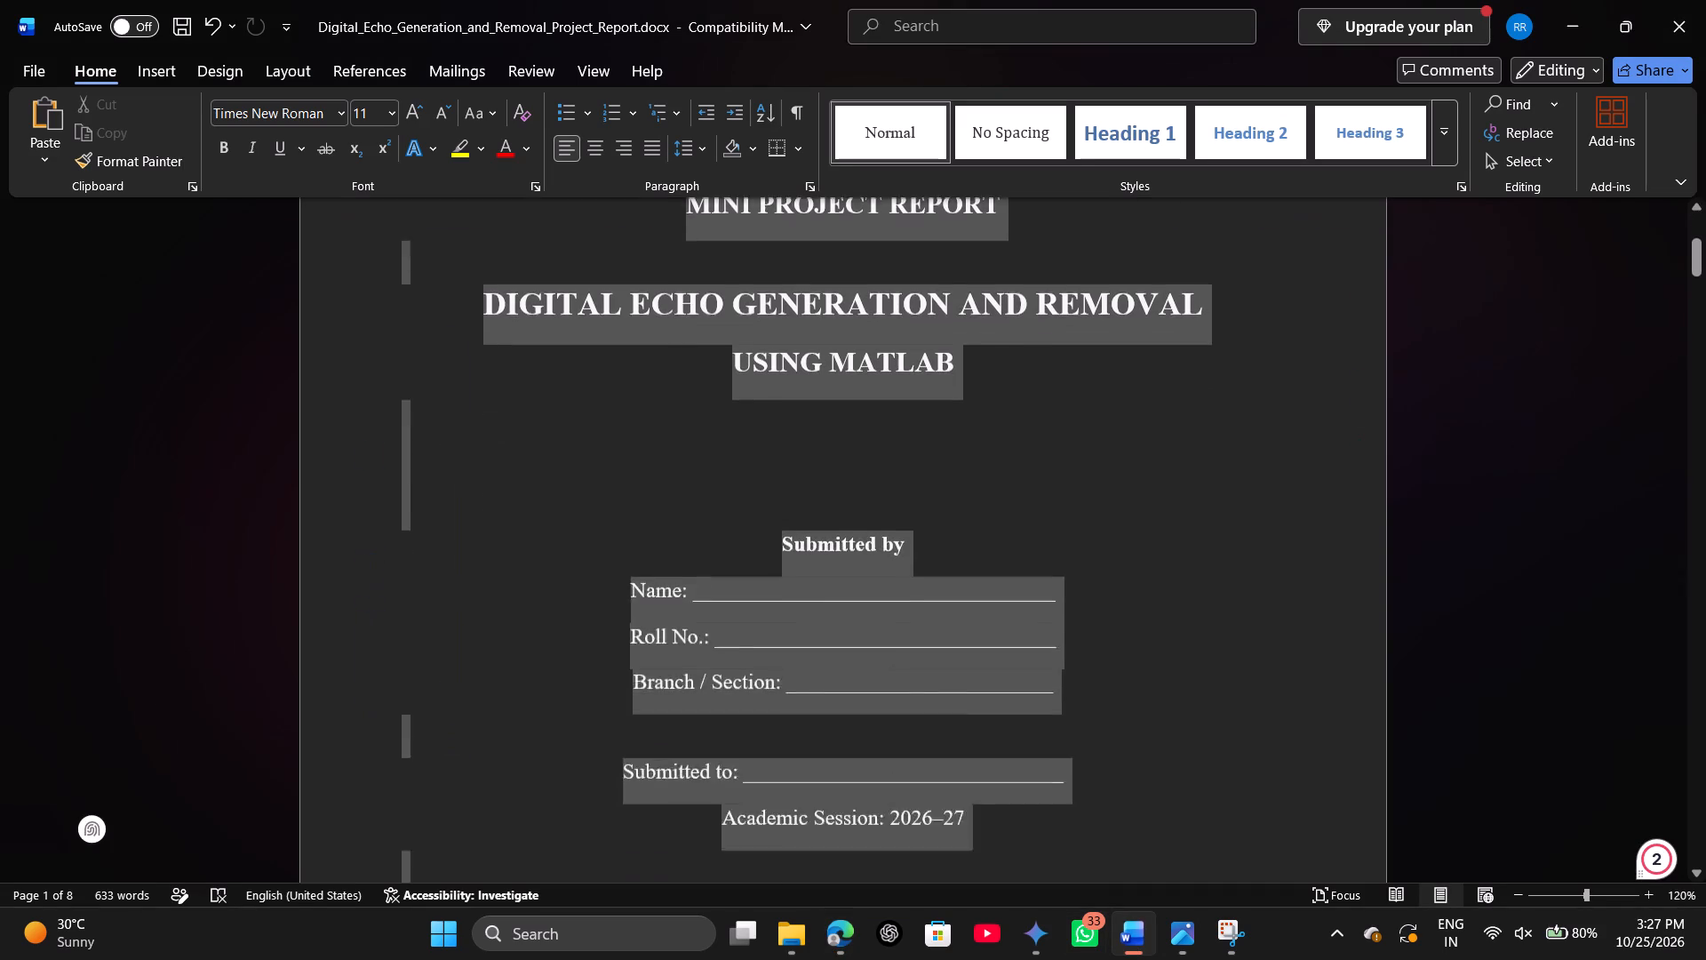
pyautogui.moveTo(1056, 959); pyautogui.dragTo(996, 407)
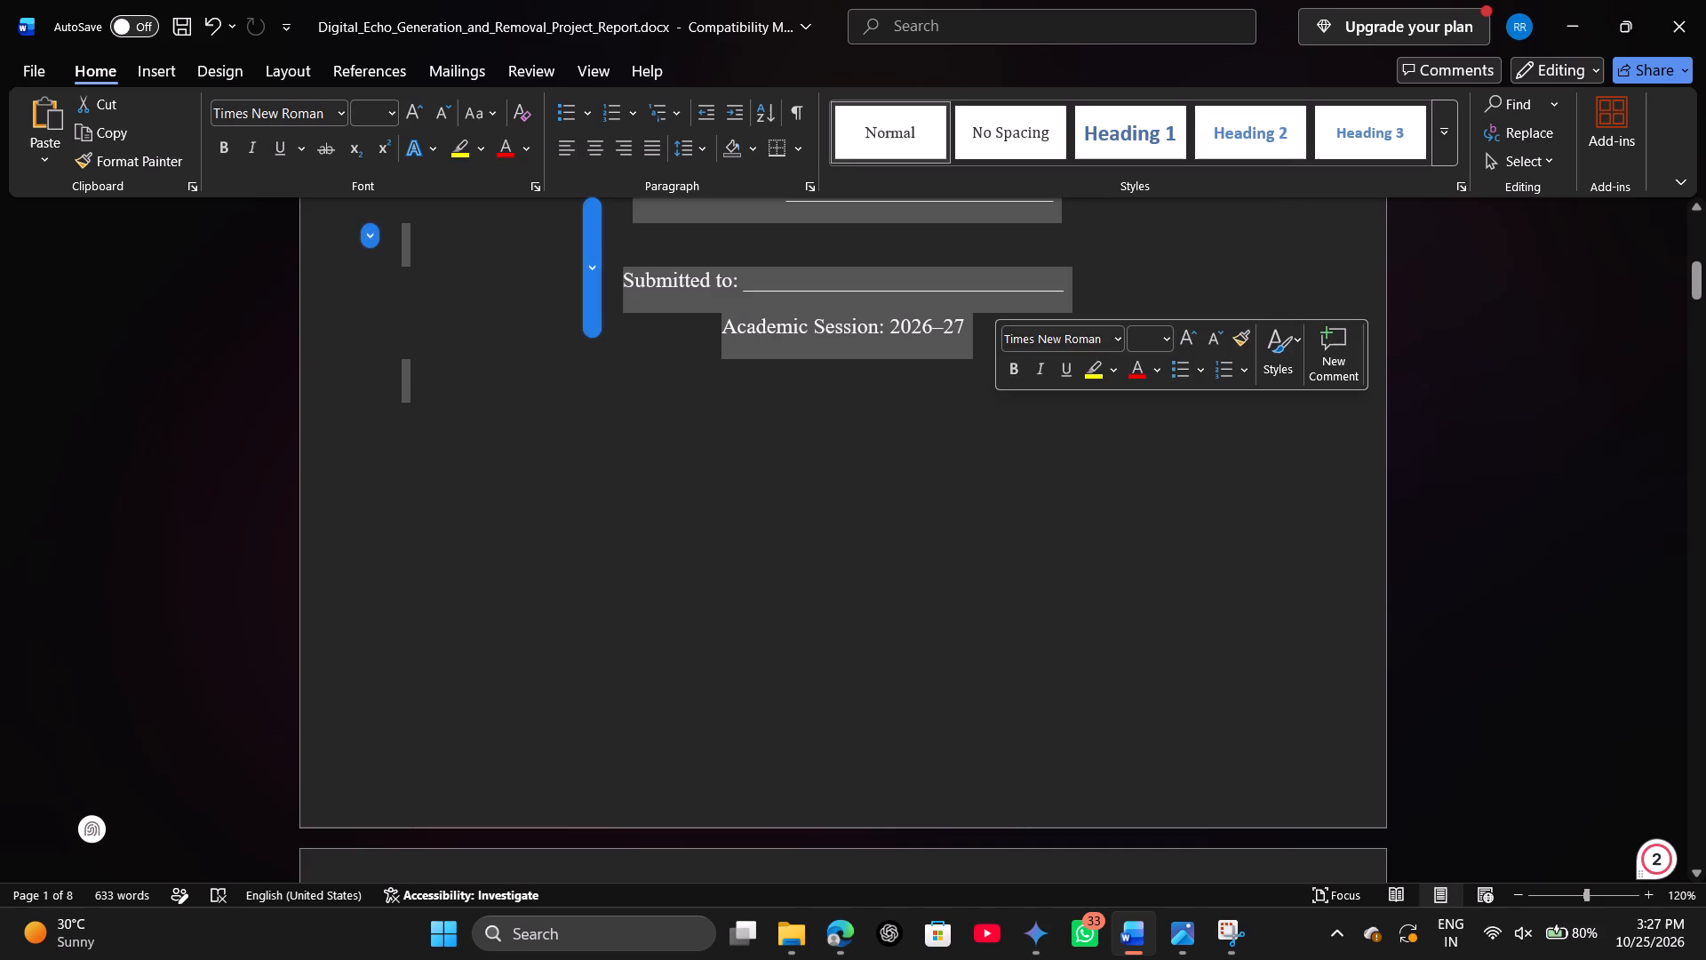
pyautogui.press('Delete')
# Remove the blank lines above the "1. Introduction" heading so it starts at the top of the first page.
pyautogui.scroll(3, 996, 407)
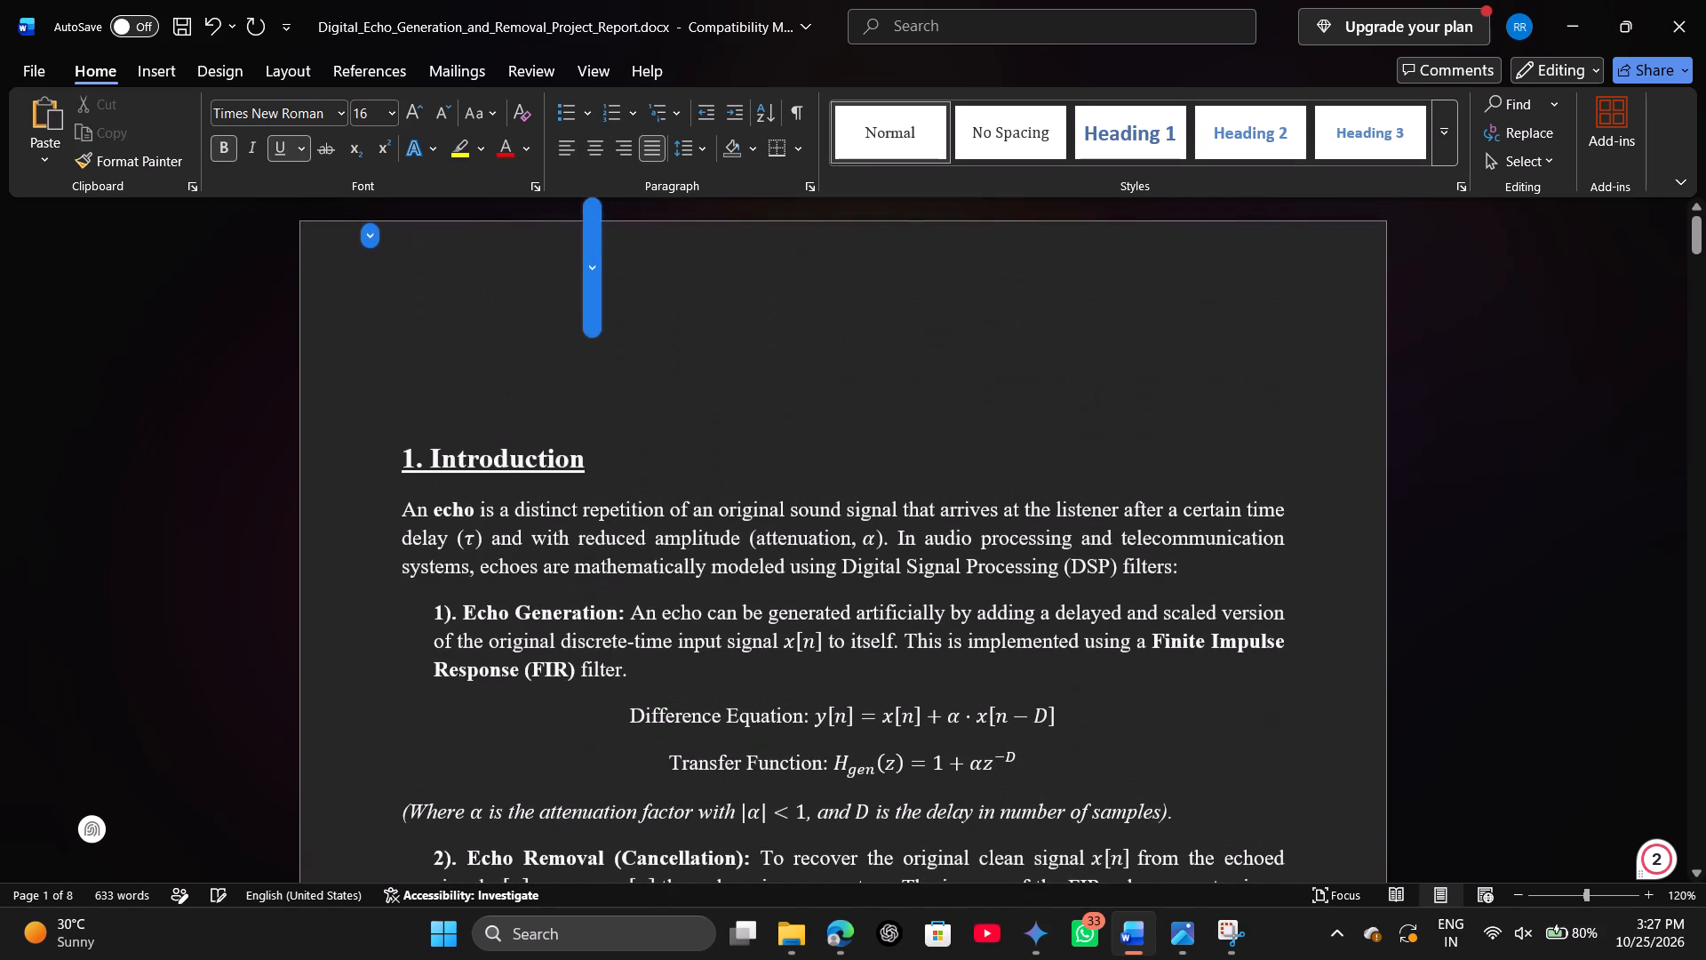
pyautogui.scroll(2, 996, 407)
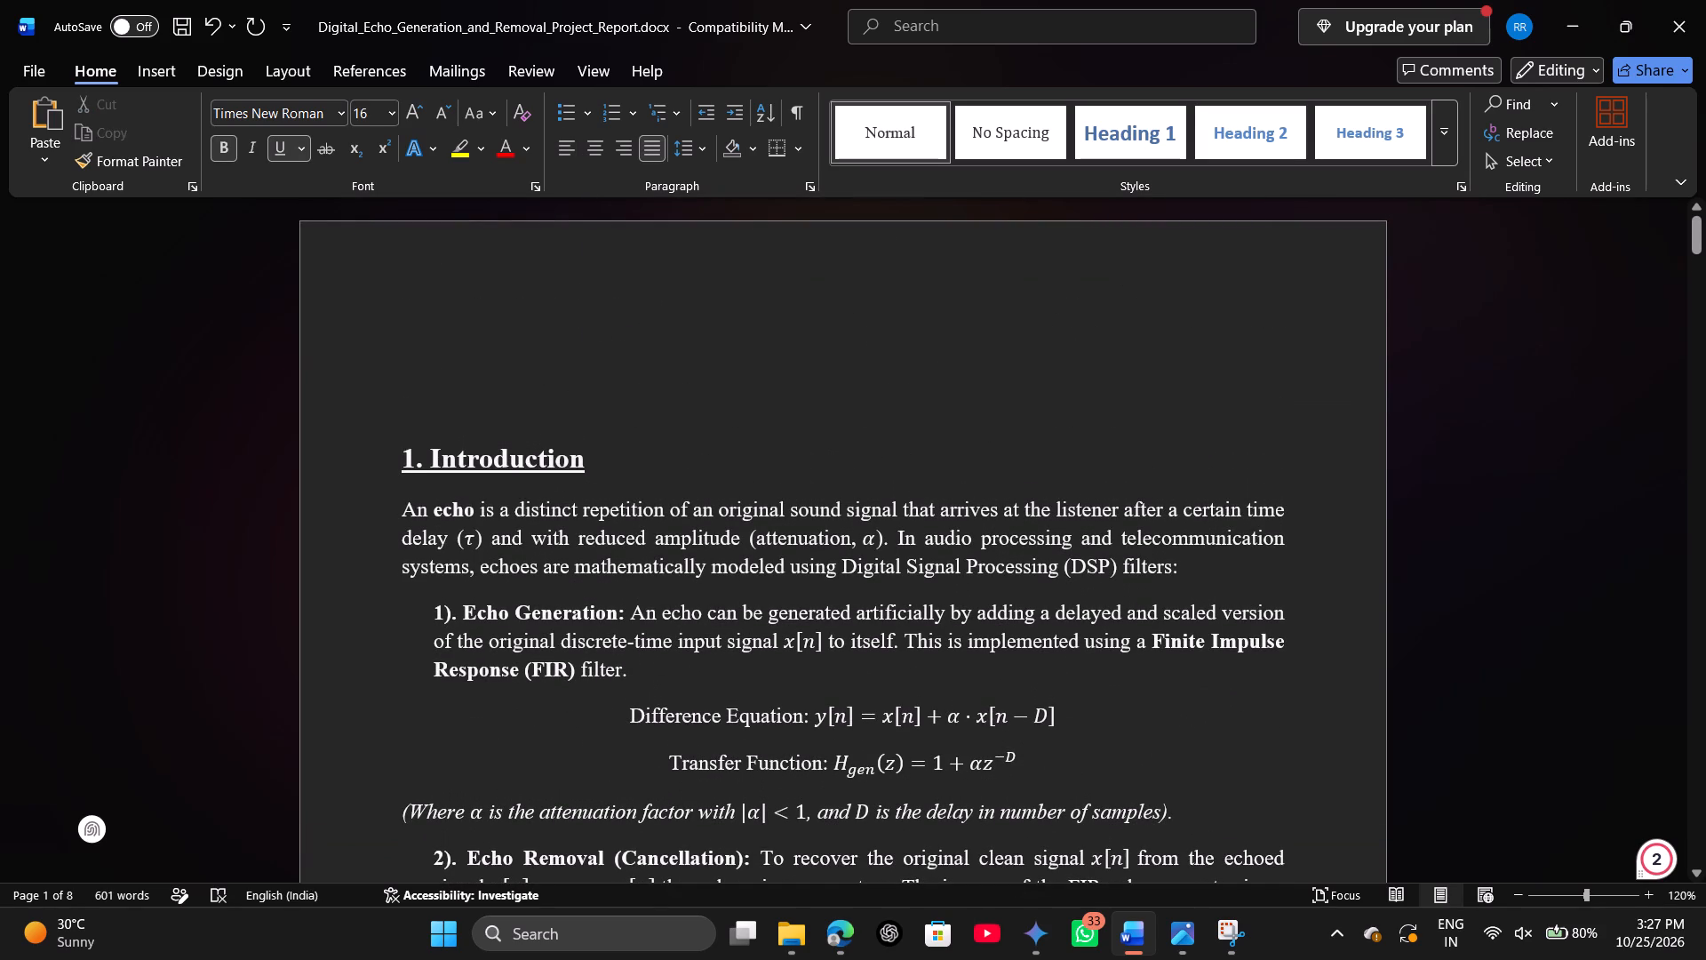
pyautogui.press('Return')
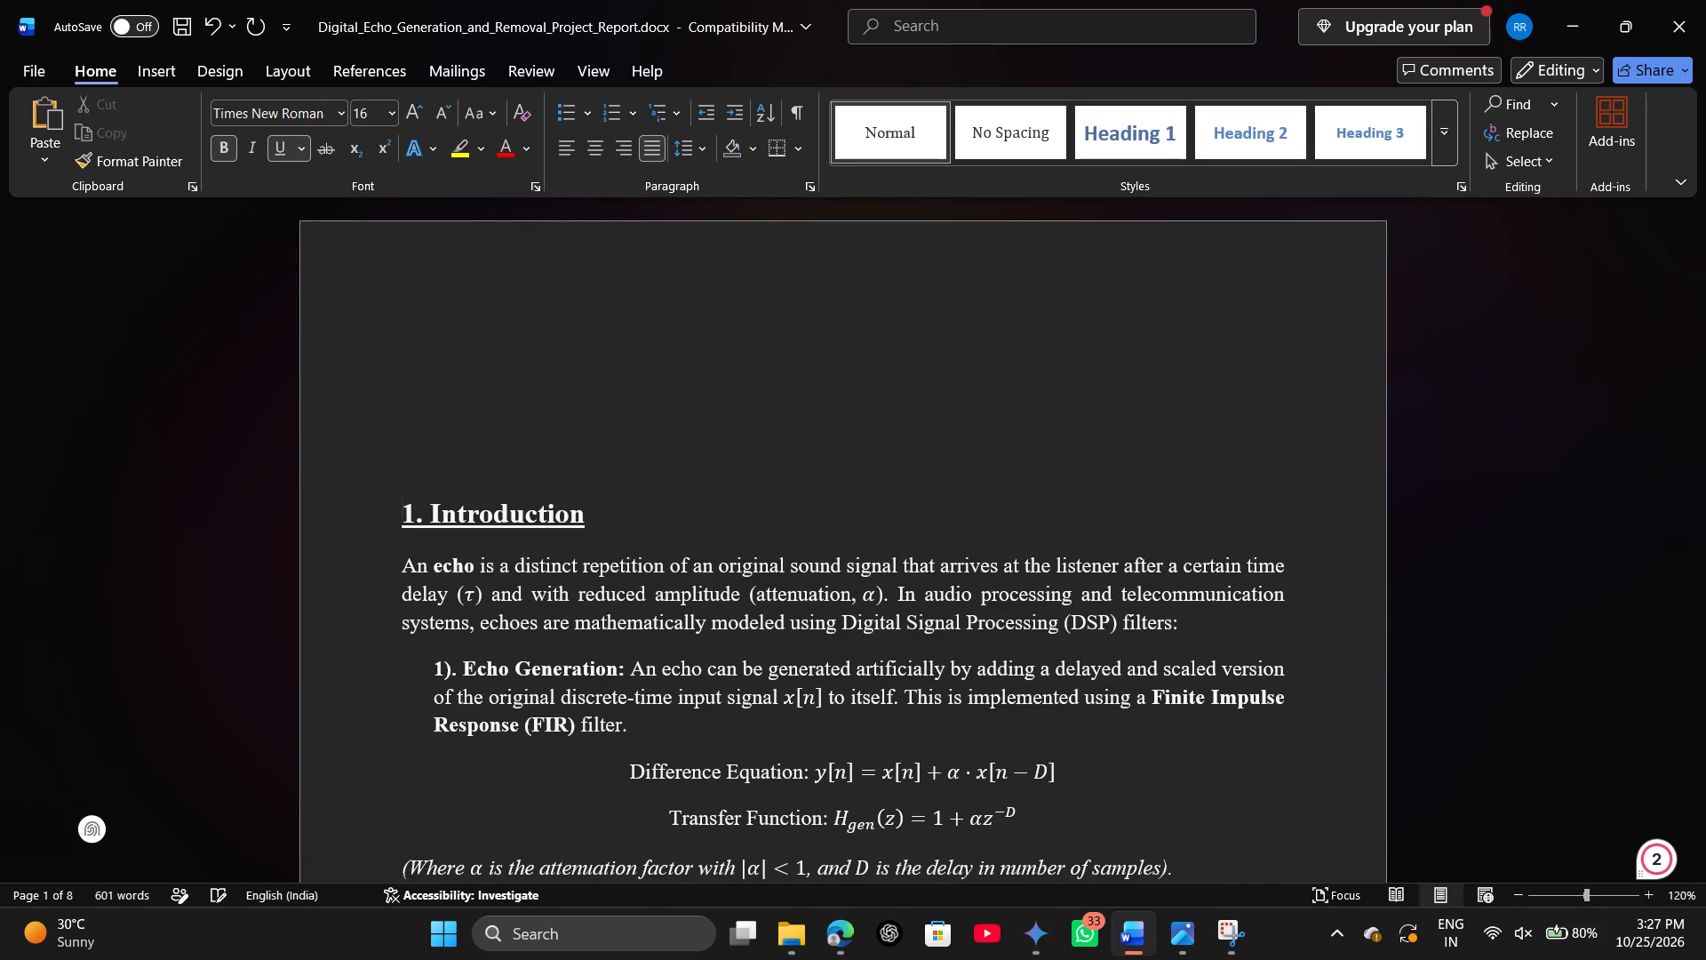
pyautogui.press('Delete')
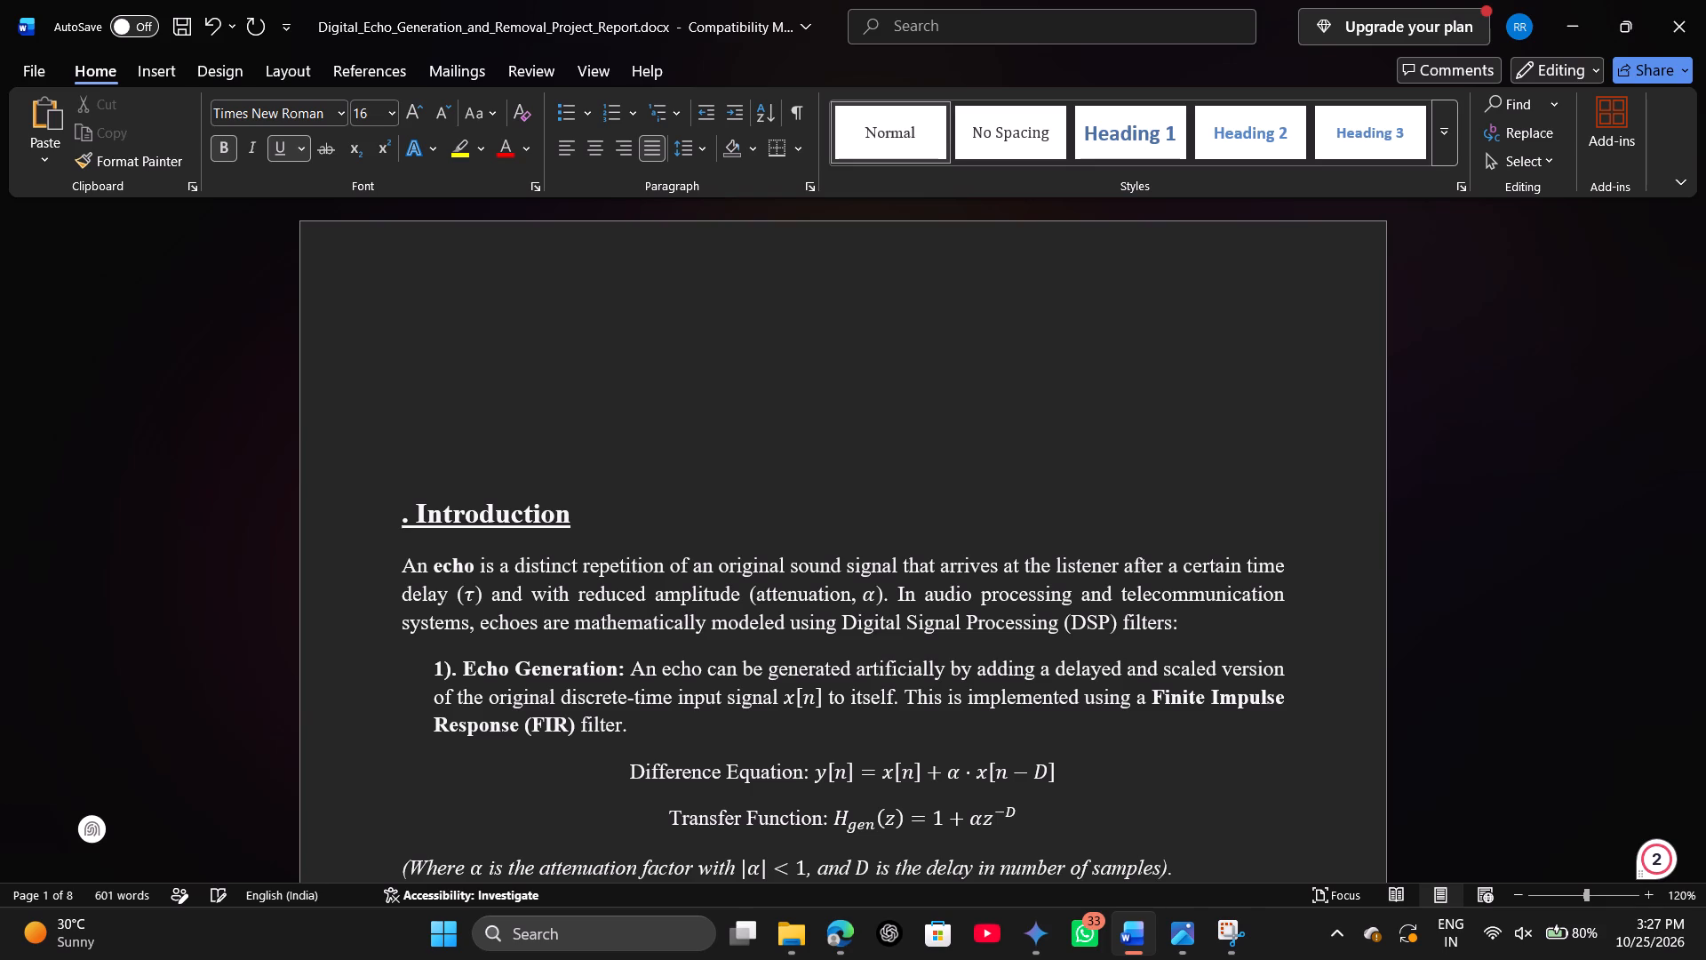
pyautogui.press('1')
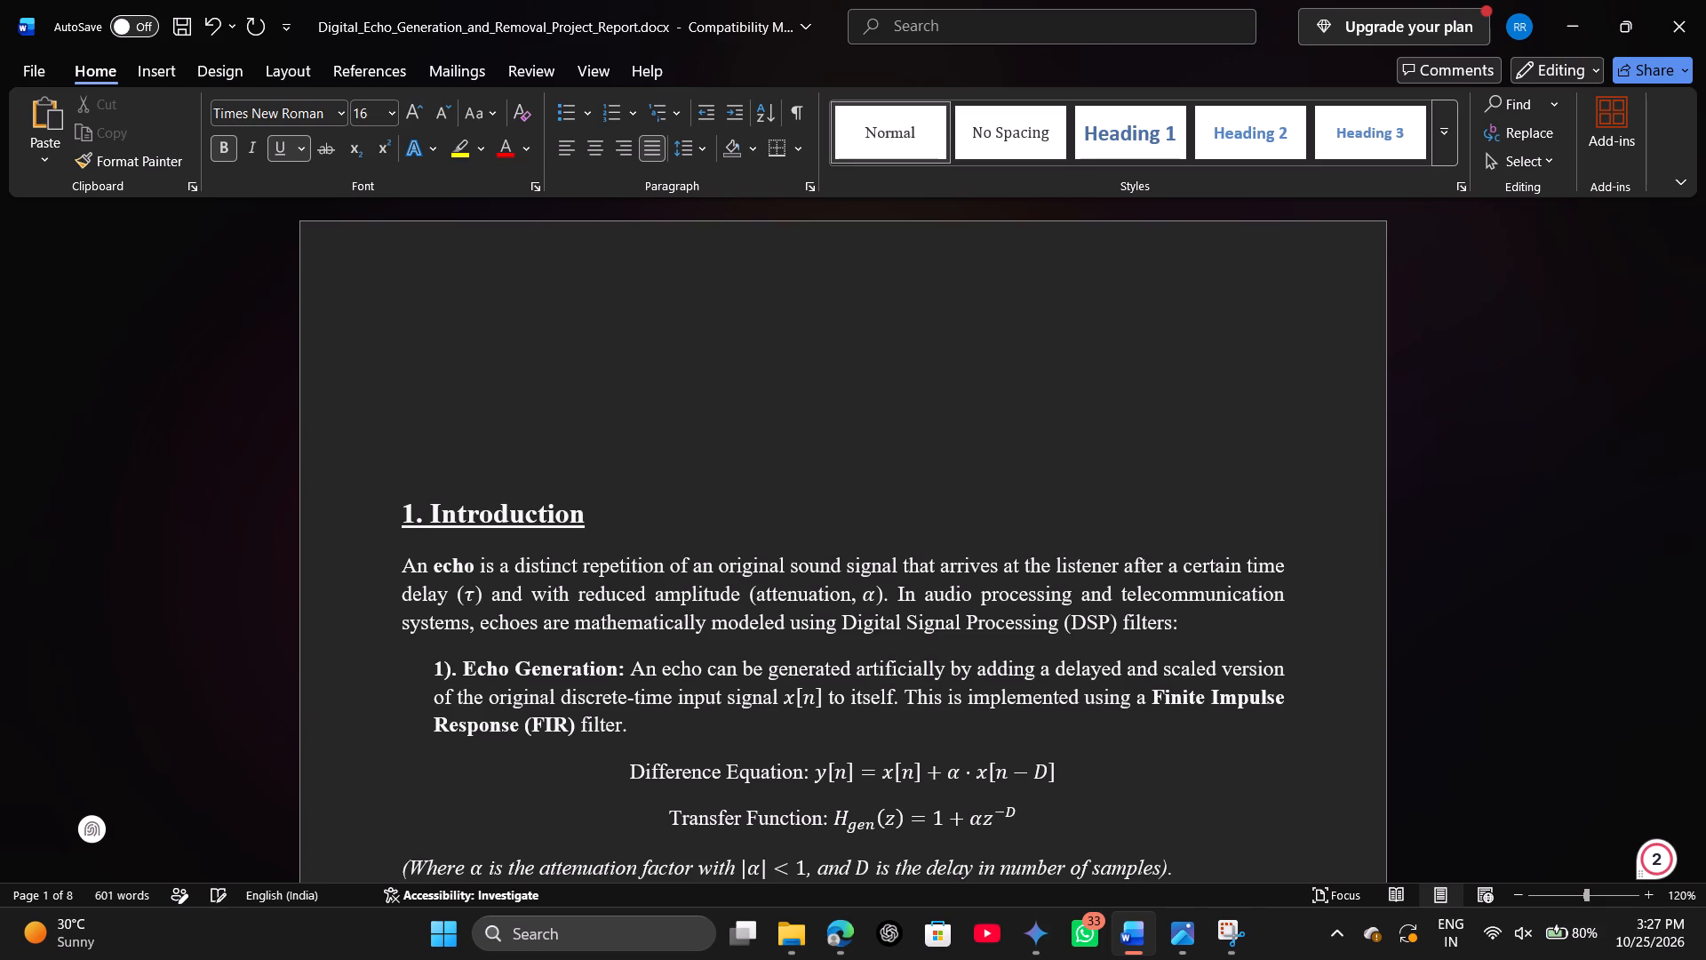
pyautogui.press('Left')
pyautogui.press('BackSpace')
pyautogui.press('BackSpace')
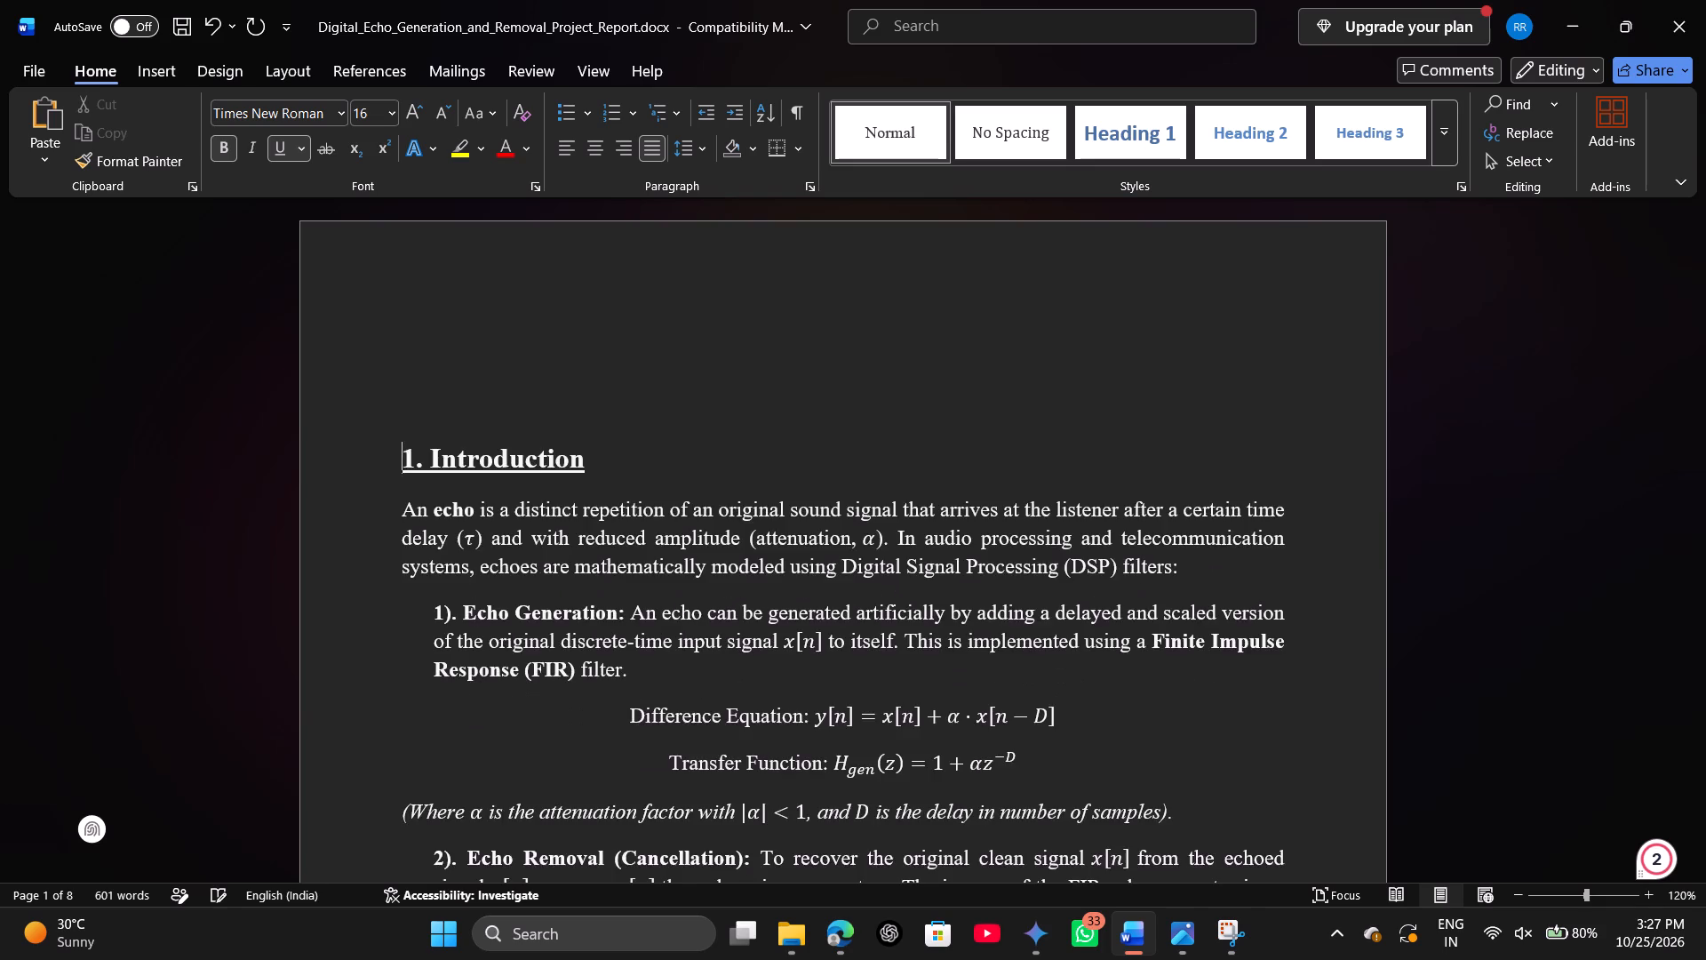
pyautogui.press('BackSpace')
pyautogui.press('BackSpace')
pyautogui.press('BackSpace')
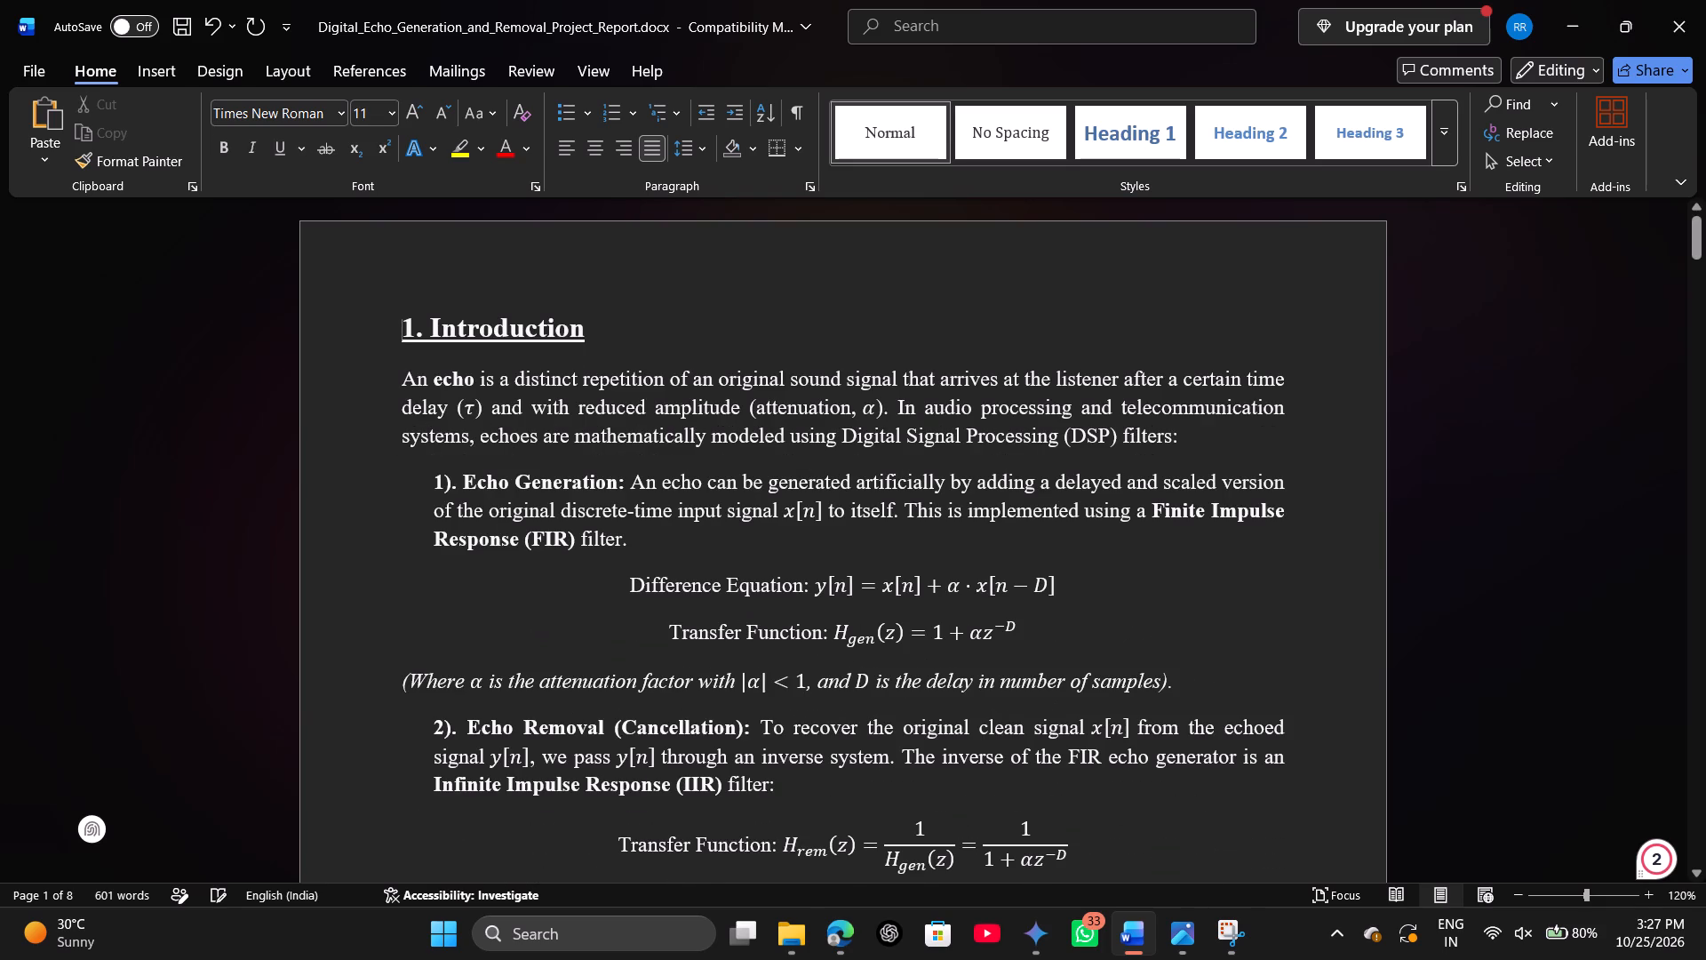
pyautogui.press('BackSpace')
pyautogui.scroll(1, 558, 366)
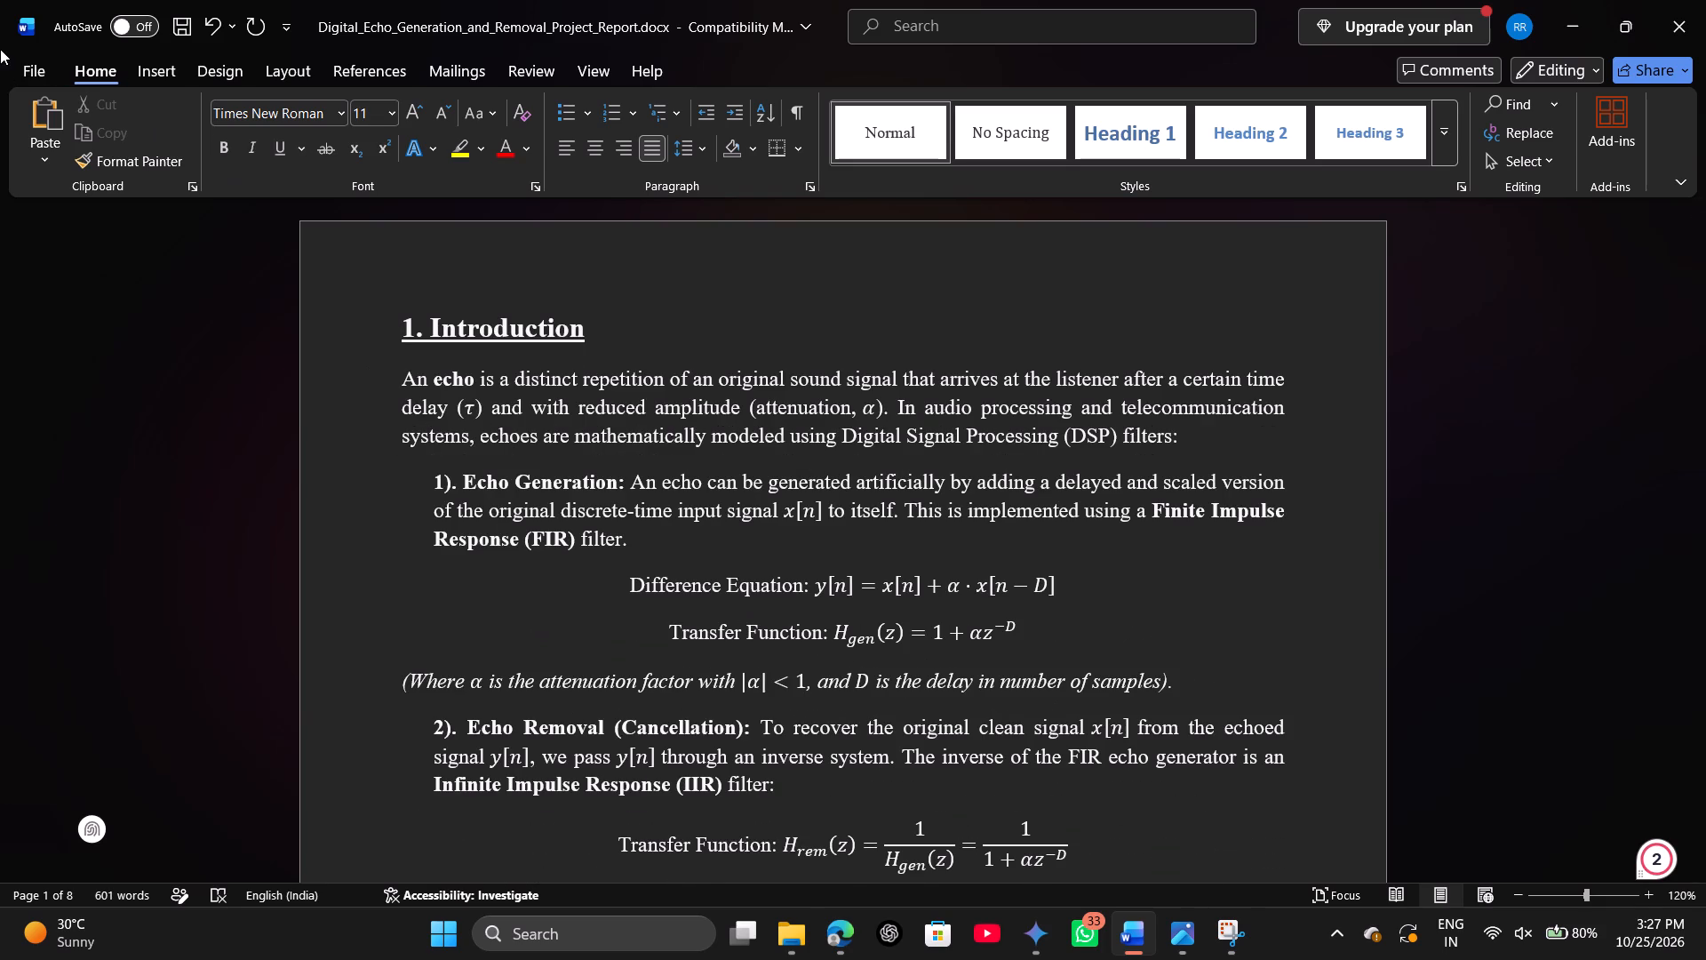
pyautogui.click(56, 163)
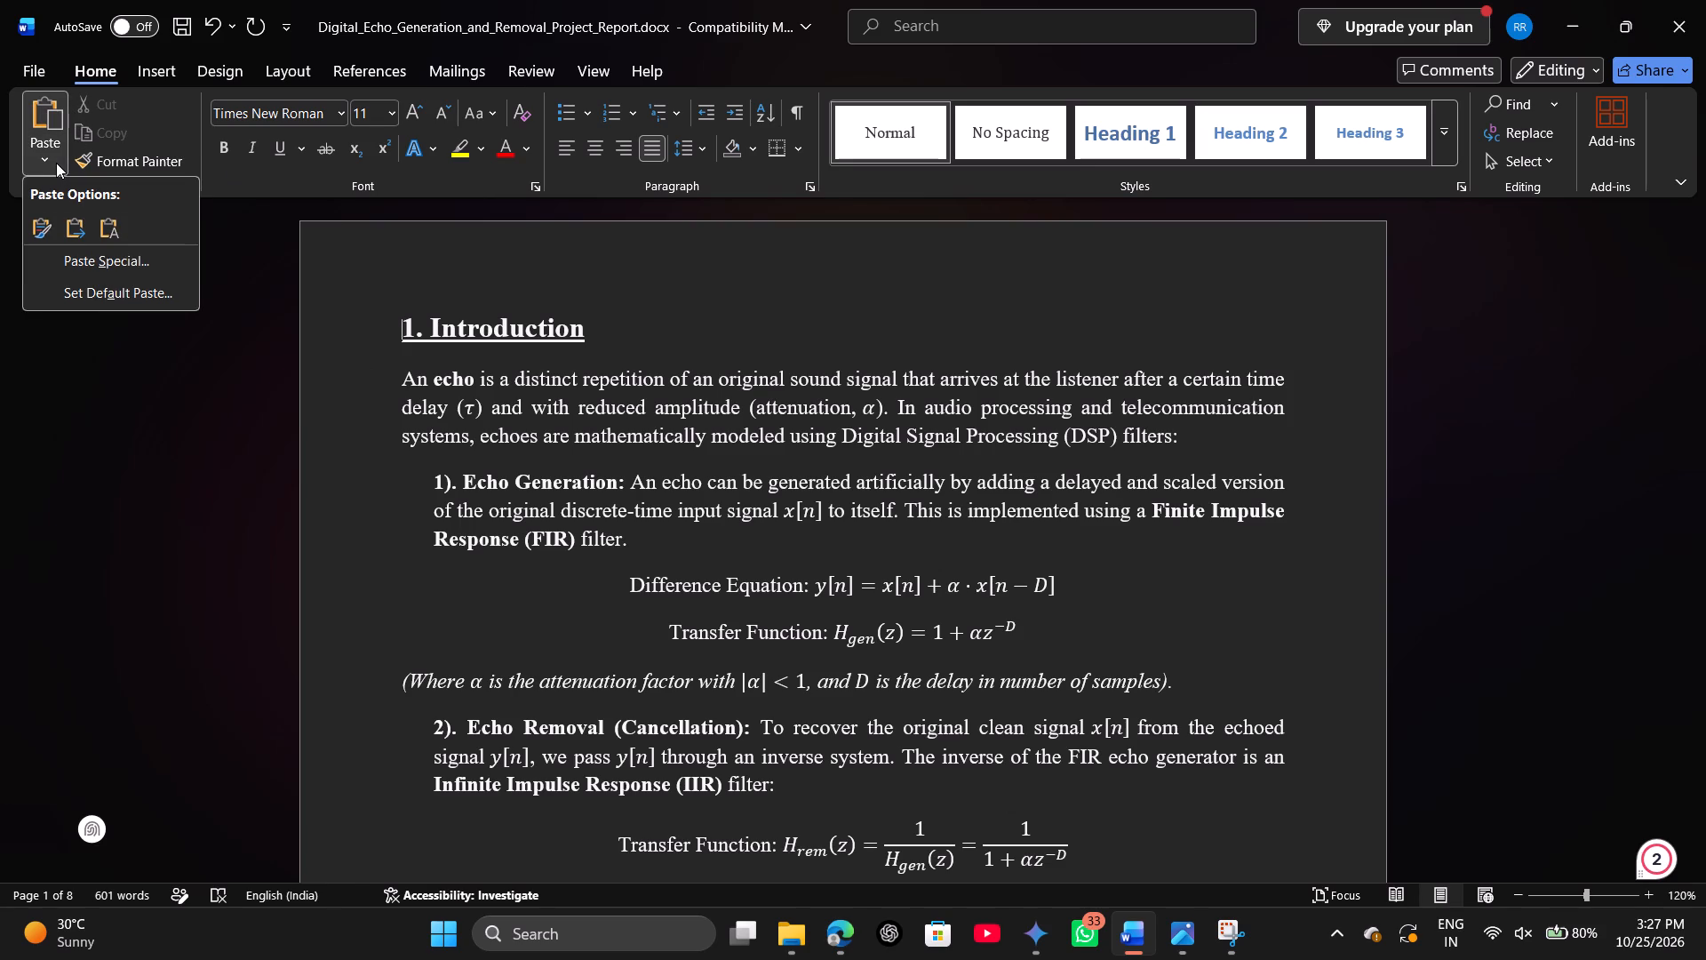
pyautogui.click(127, 433)
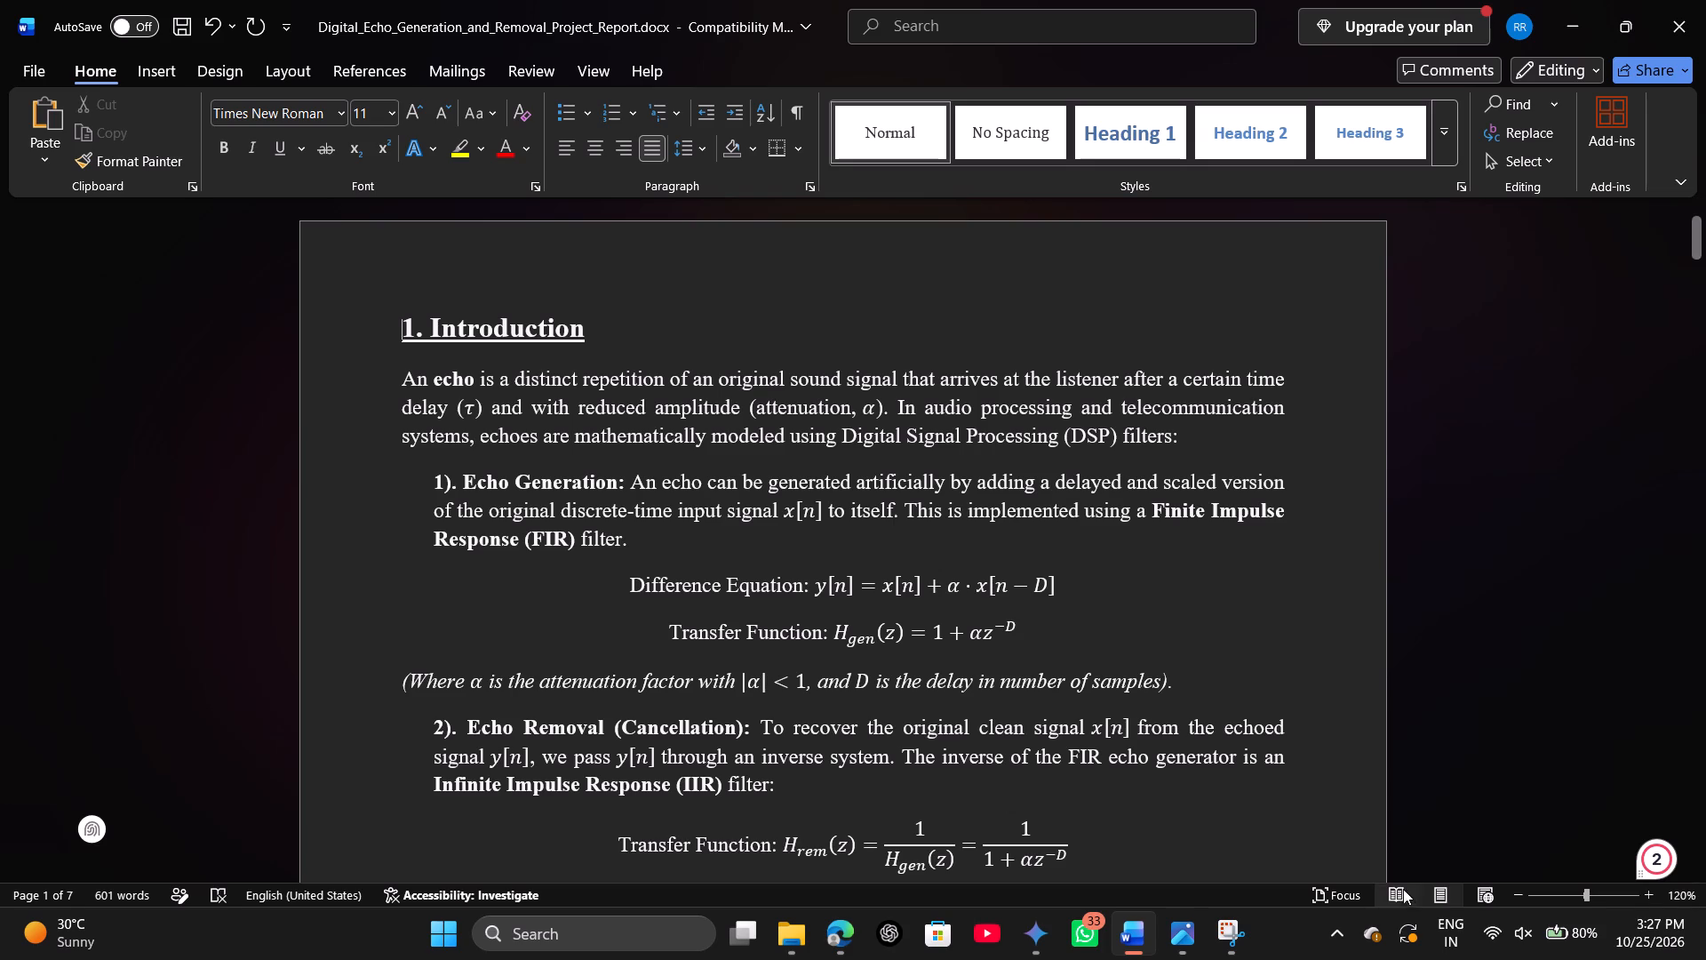
# View the report in Web Layout and Read Mode, and return to Print Layout.
pyautogui.click(1441, 896)
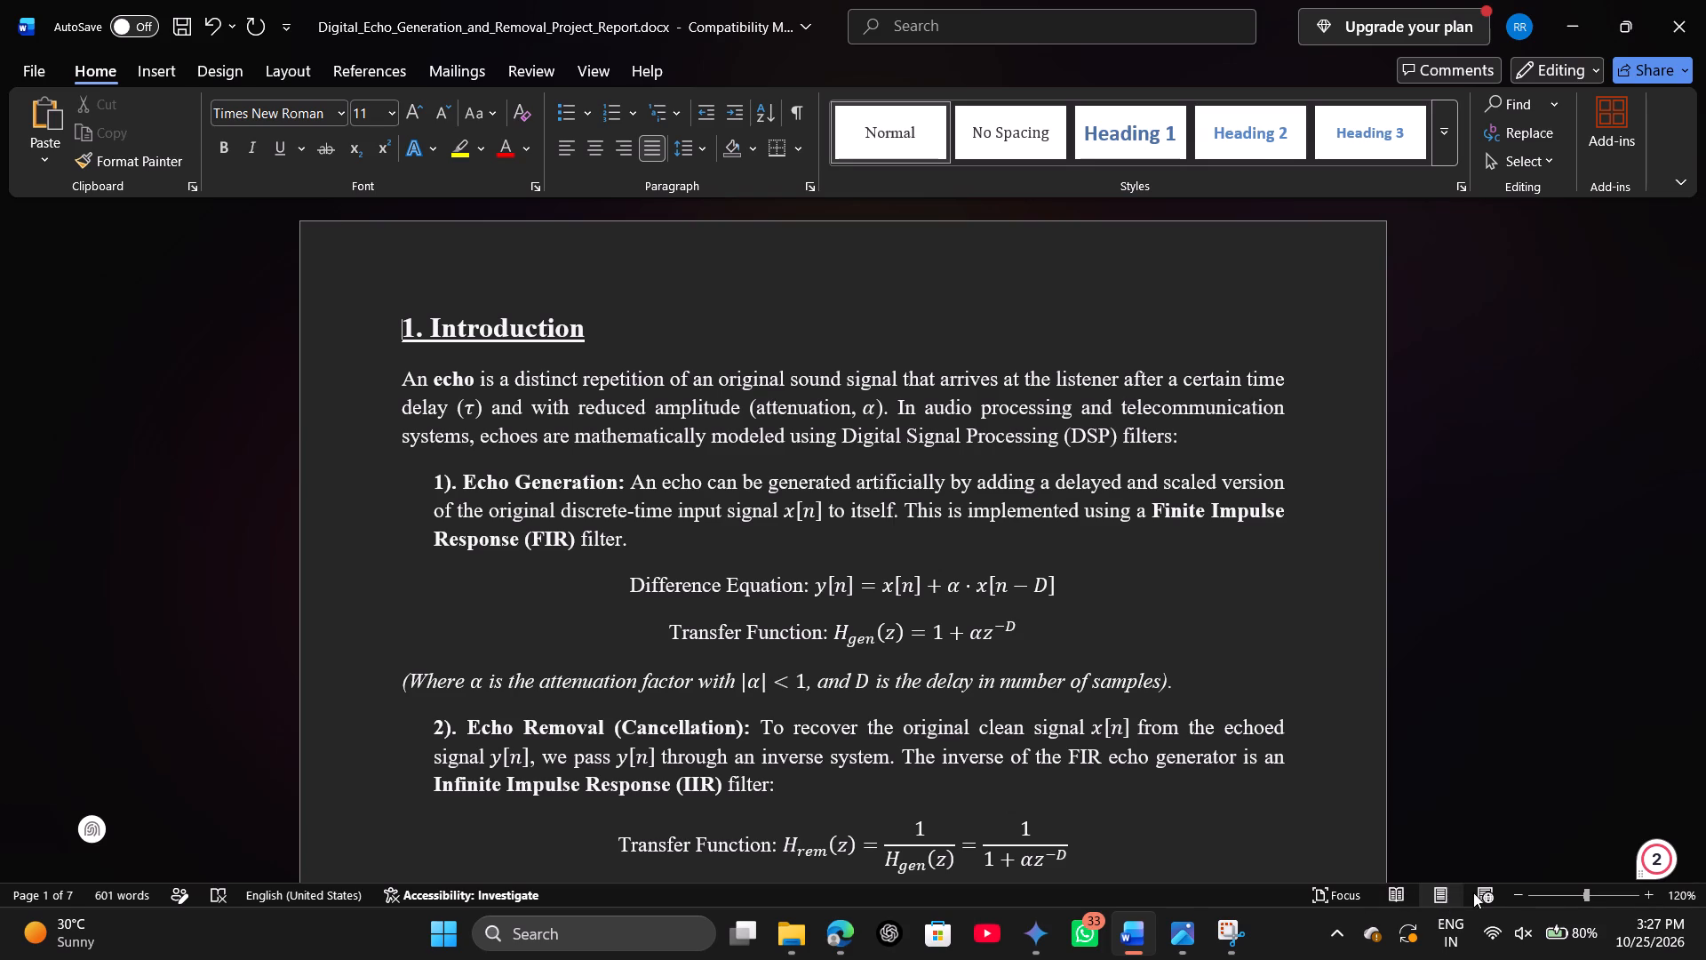
pyautogui.click(1474, 892)
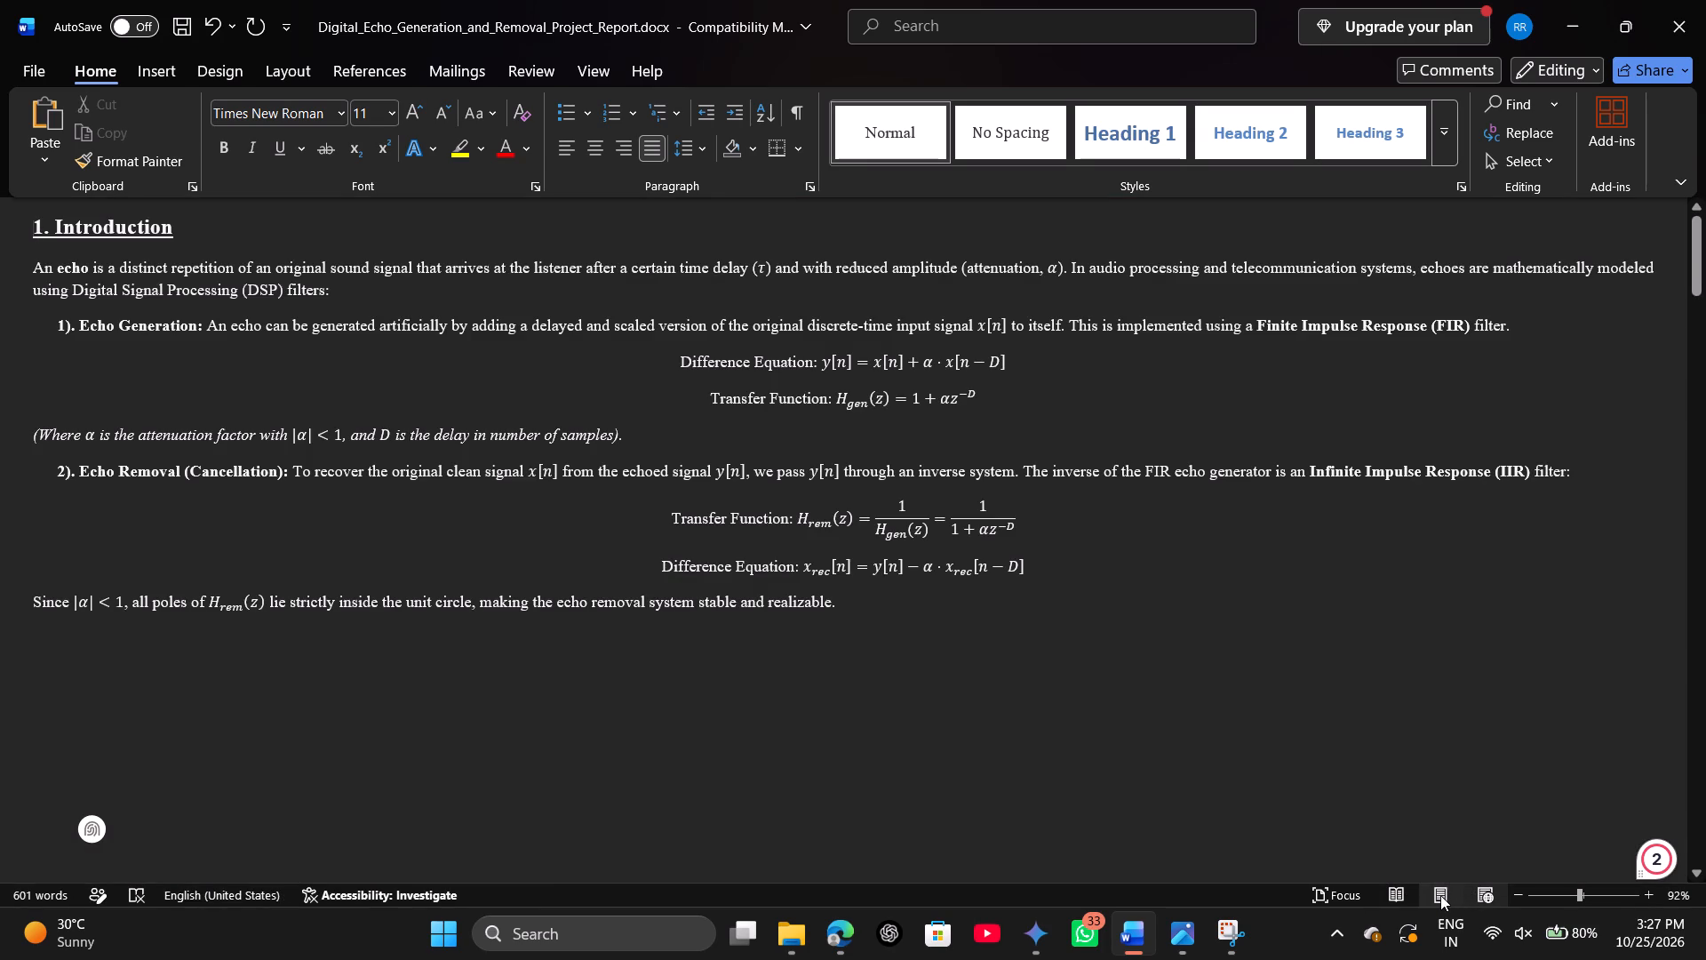
pyautogui.click(1440, 895)
pyautogui.click(1383, 901)
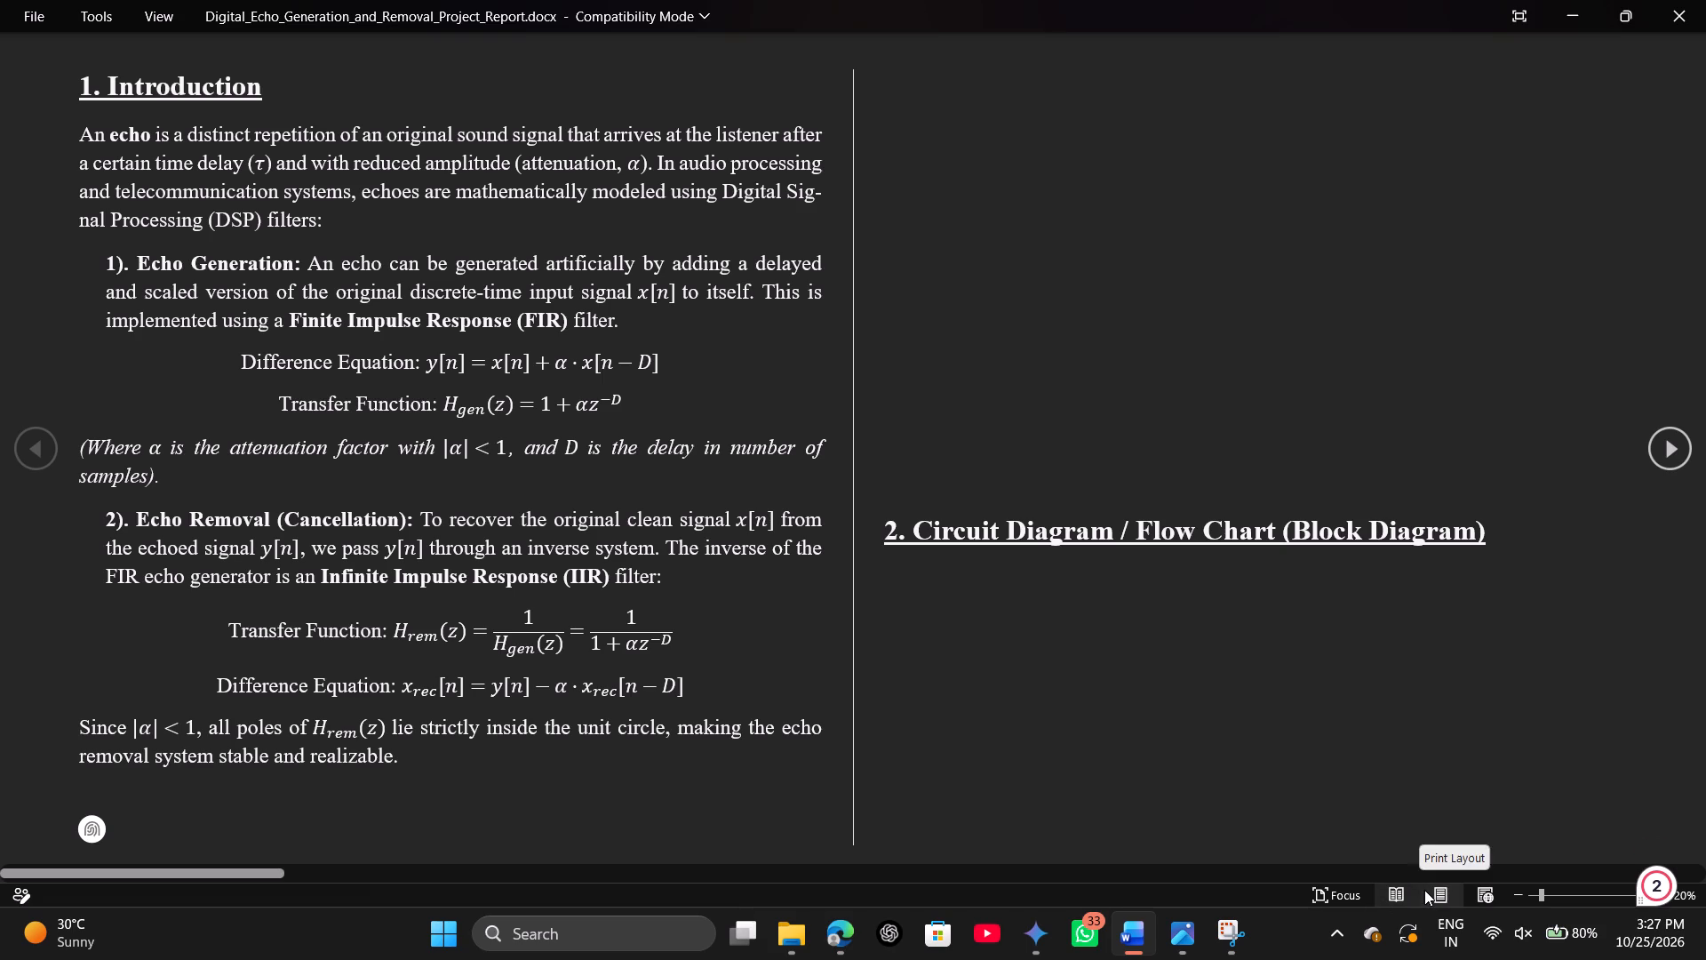
pyautogui.click(1424, 890)
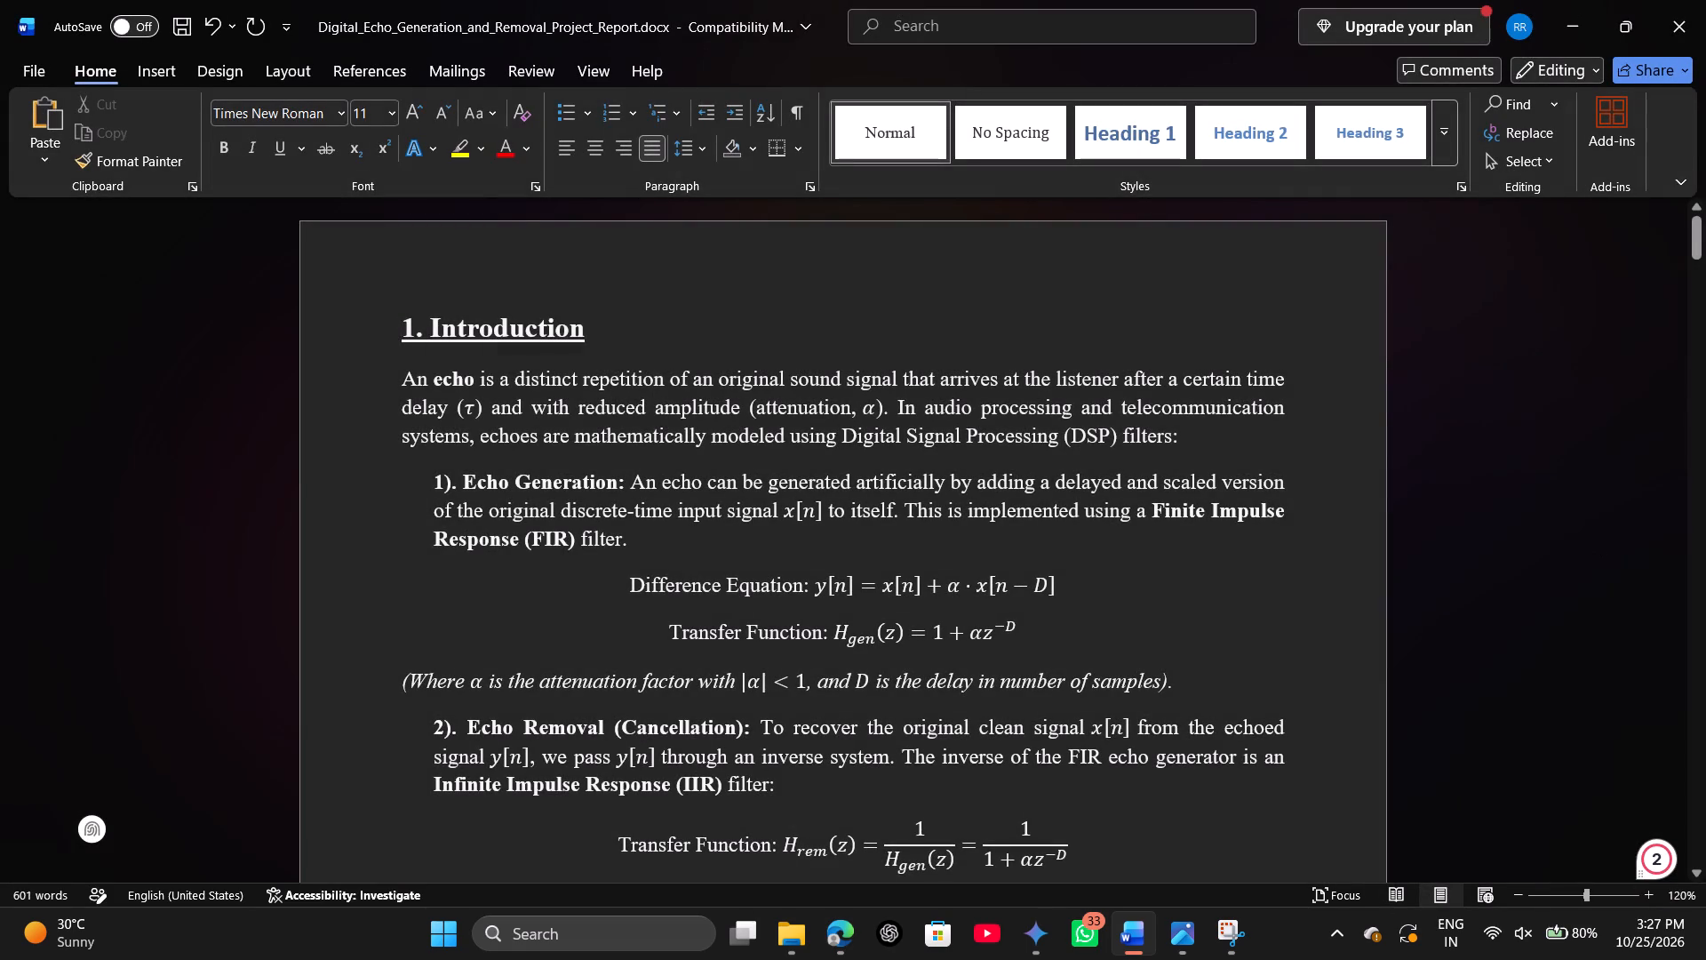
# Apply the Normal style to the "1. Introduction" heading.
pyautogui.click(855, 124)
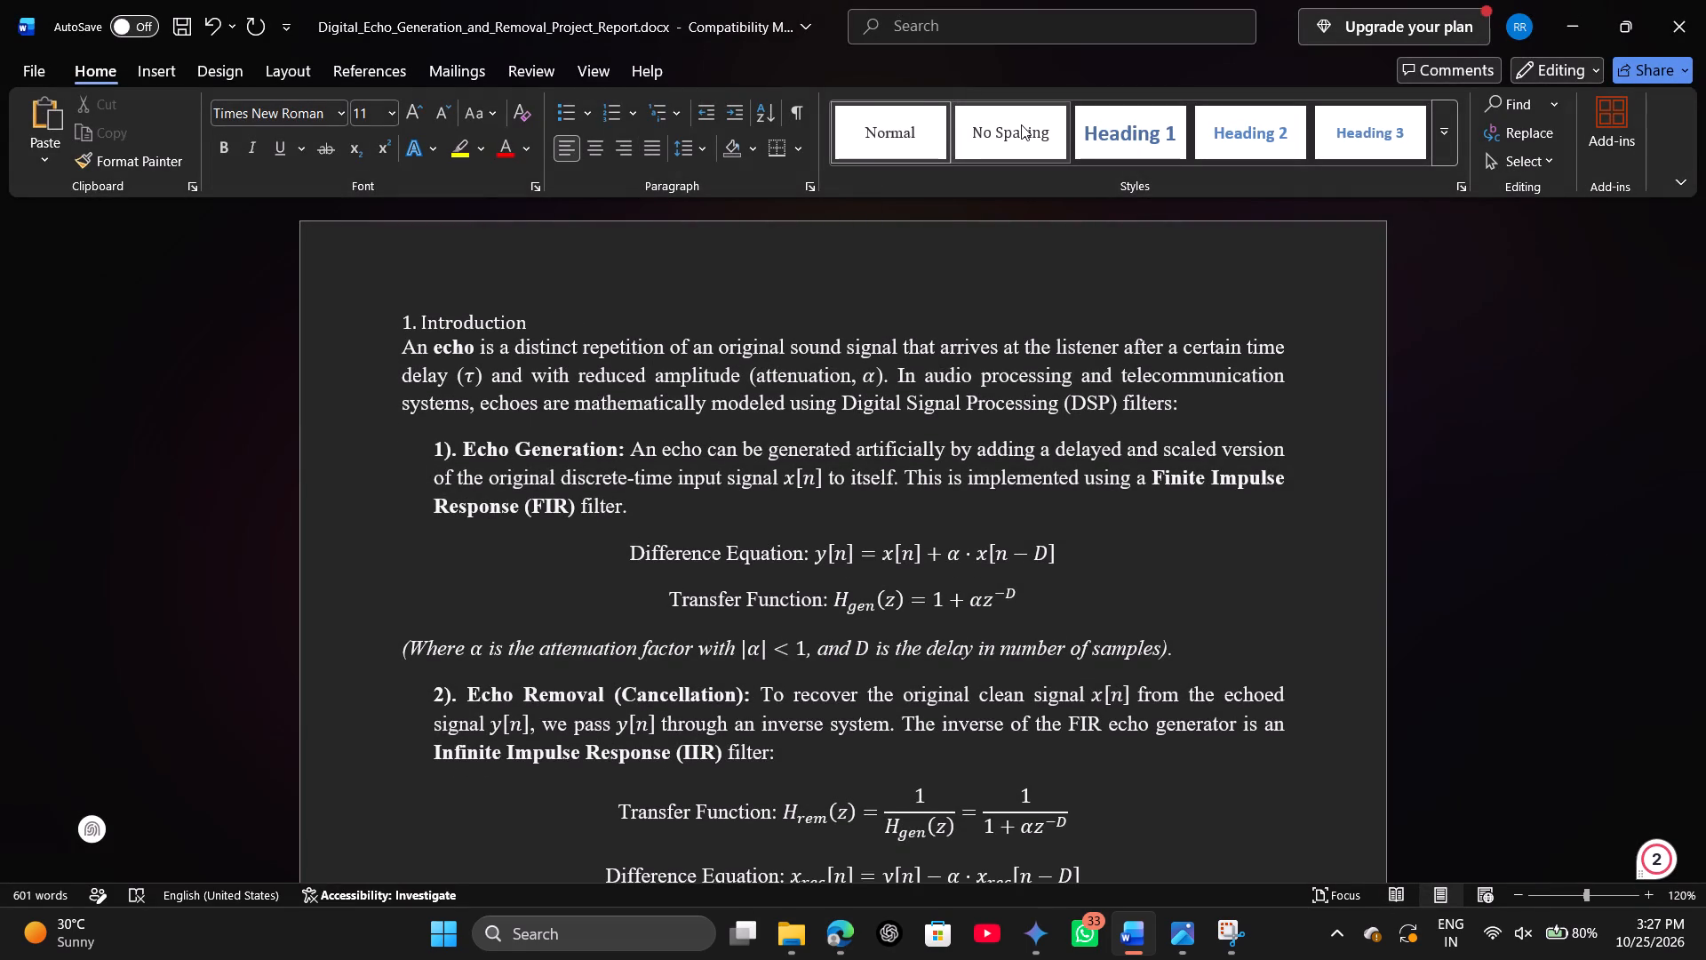
# Undo the Normal style on the Introduction heading, the blank-line removal and the title page deletion.
pyautogui.click(210, 35)
pyautogui.click(210, 35)
pyautogui.click(210, 35)
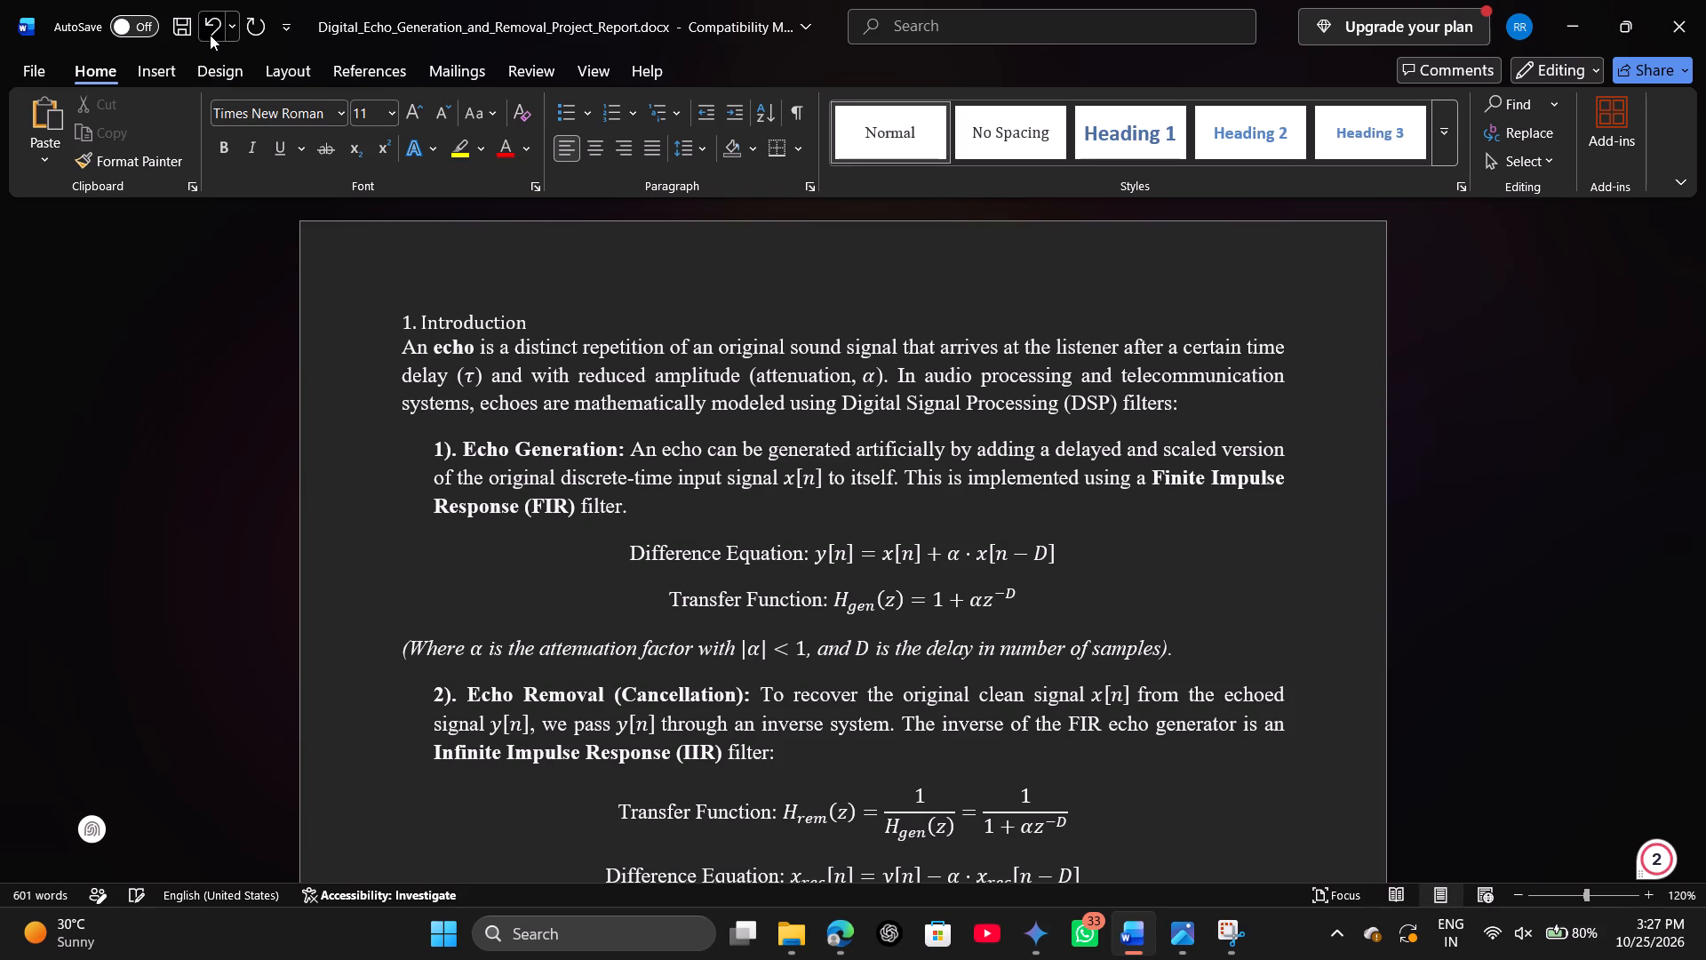
pyautogui.click(210, 35)
pyautogui.doubleClick(210, 35)
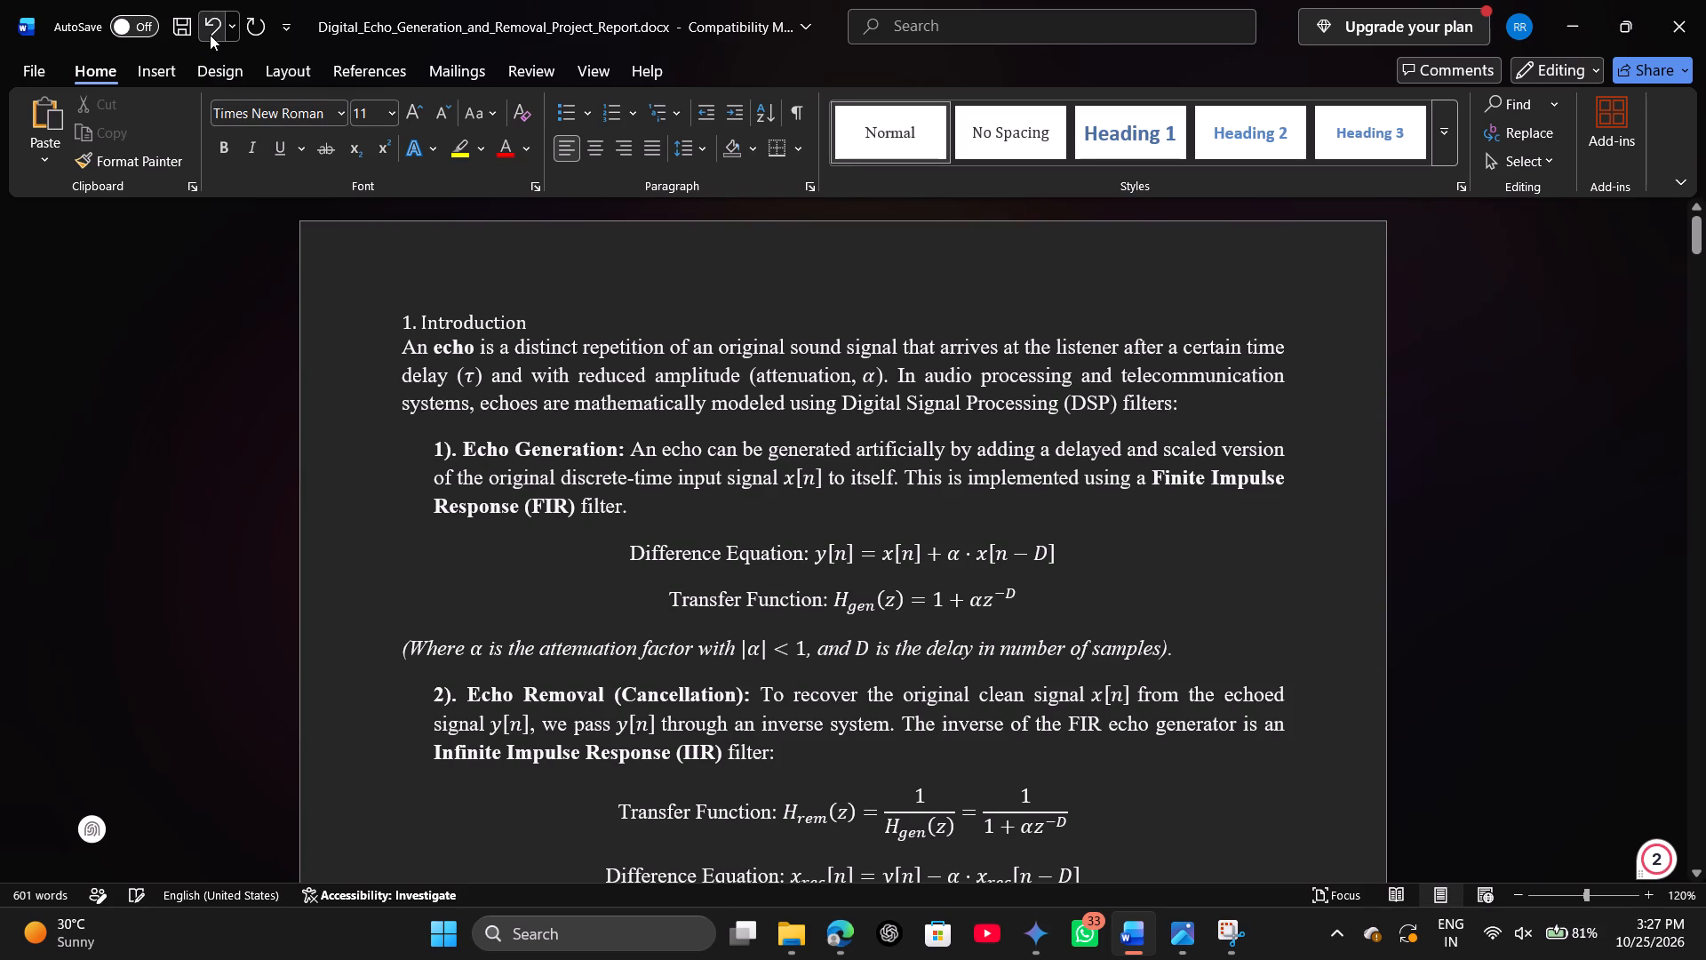
pyautogui.tripleClick(210, 35)
pyautogui.click(210, 35)
# Close the echo report and save its changes to the Downloads folder.
pyautogui.scroll(5, 506, 397)
pyautogui.scroll(-3, 506, 397)
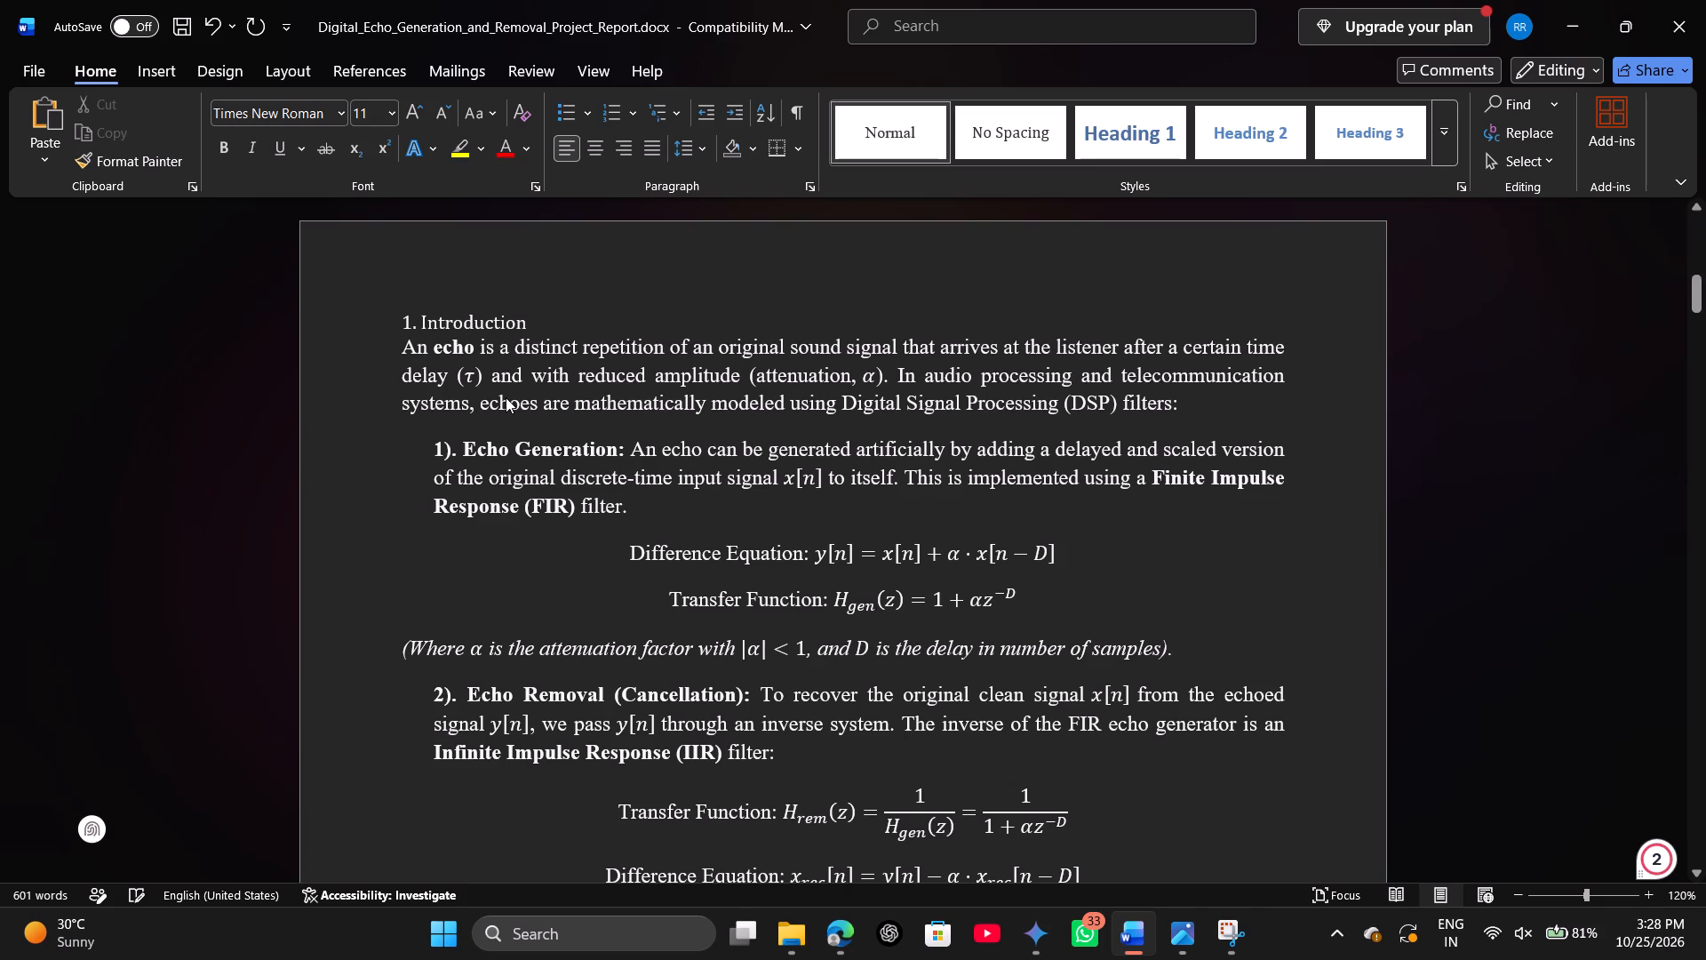
pyautogui.scroll(-6, 506, 397)
pyautogui.scroll(18, 506, 397)
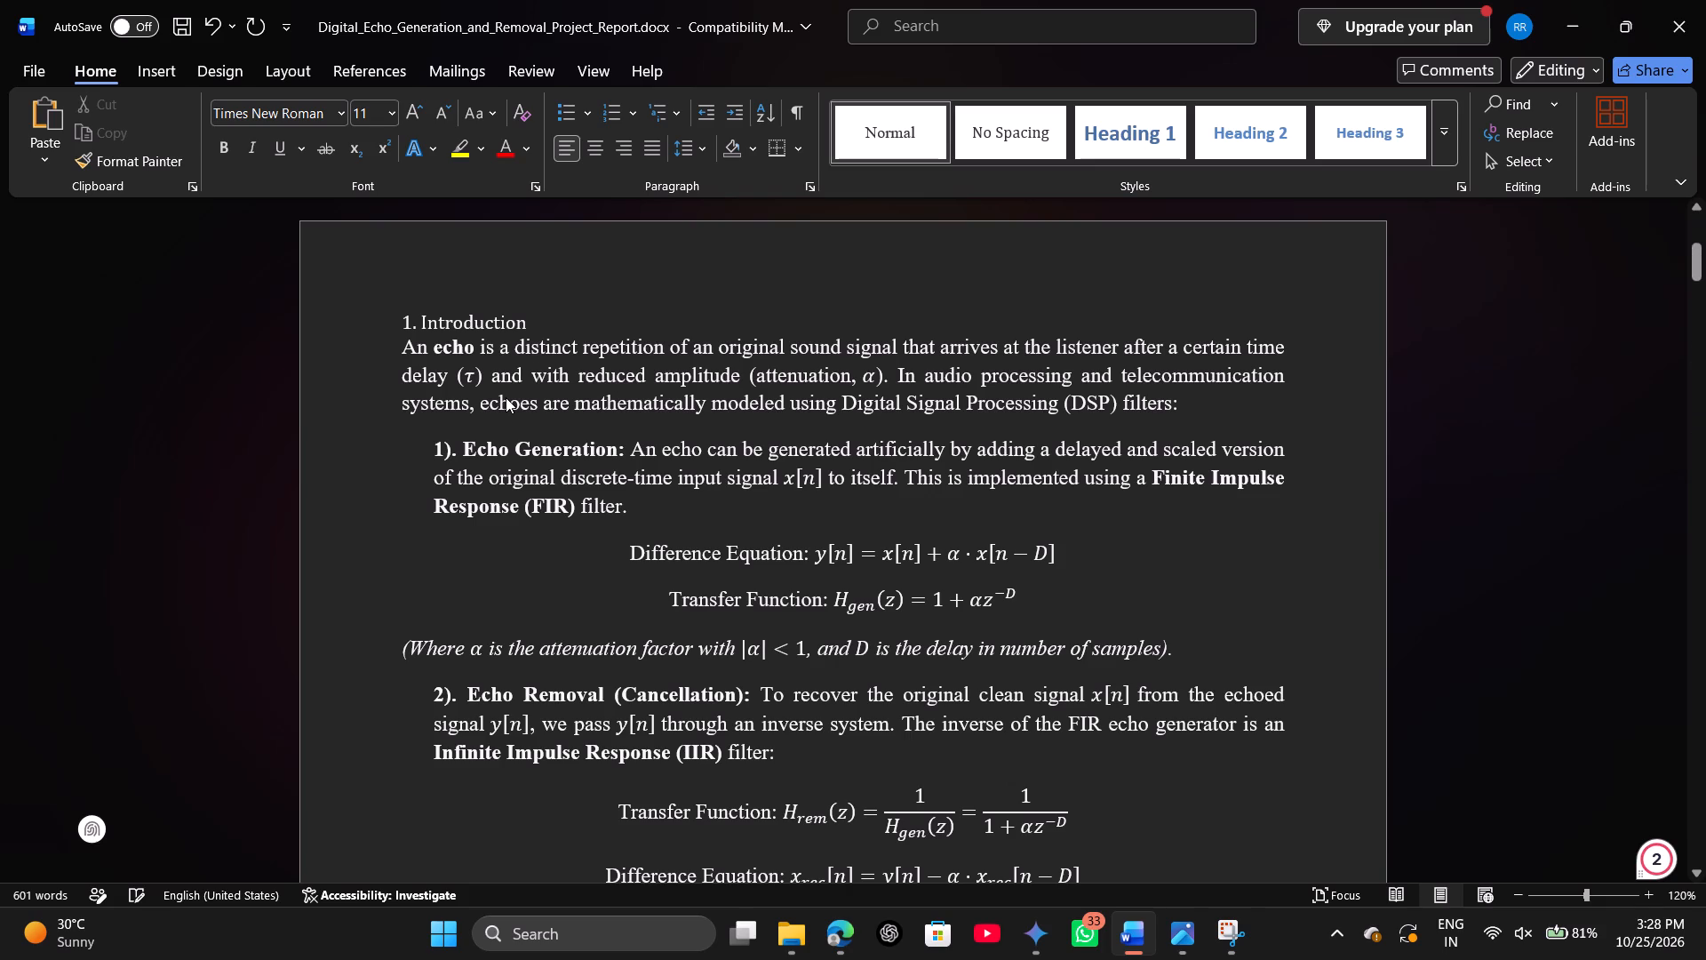
pyautogui.scroll(-7, 494, 578)
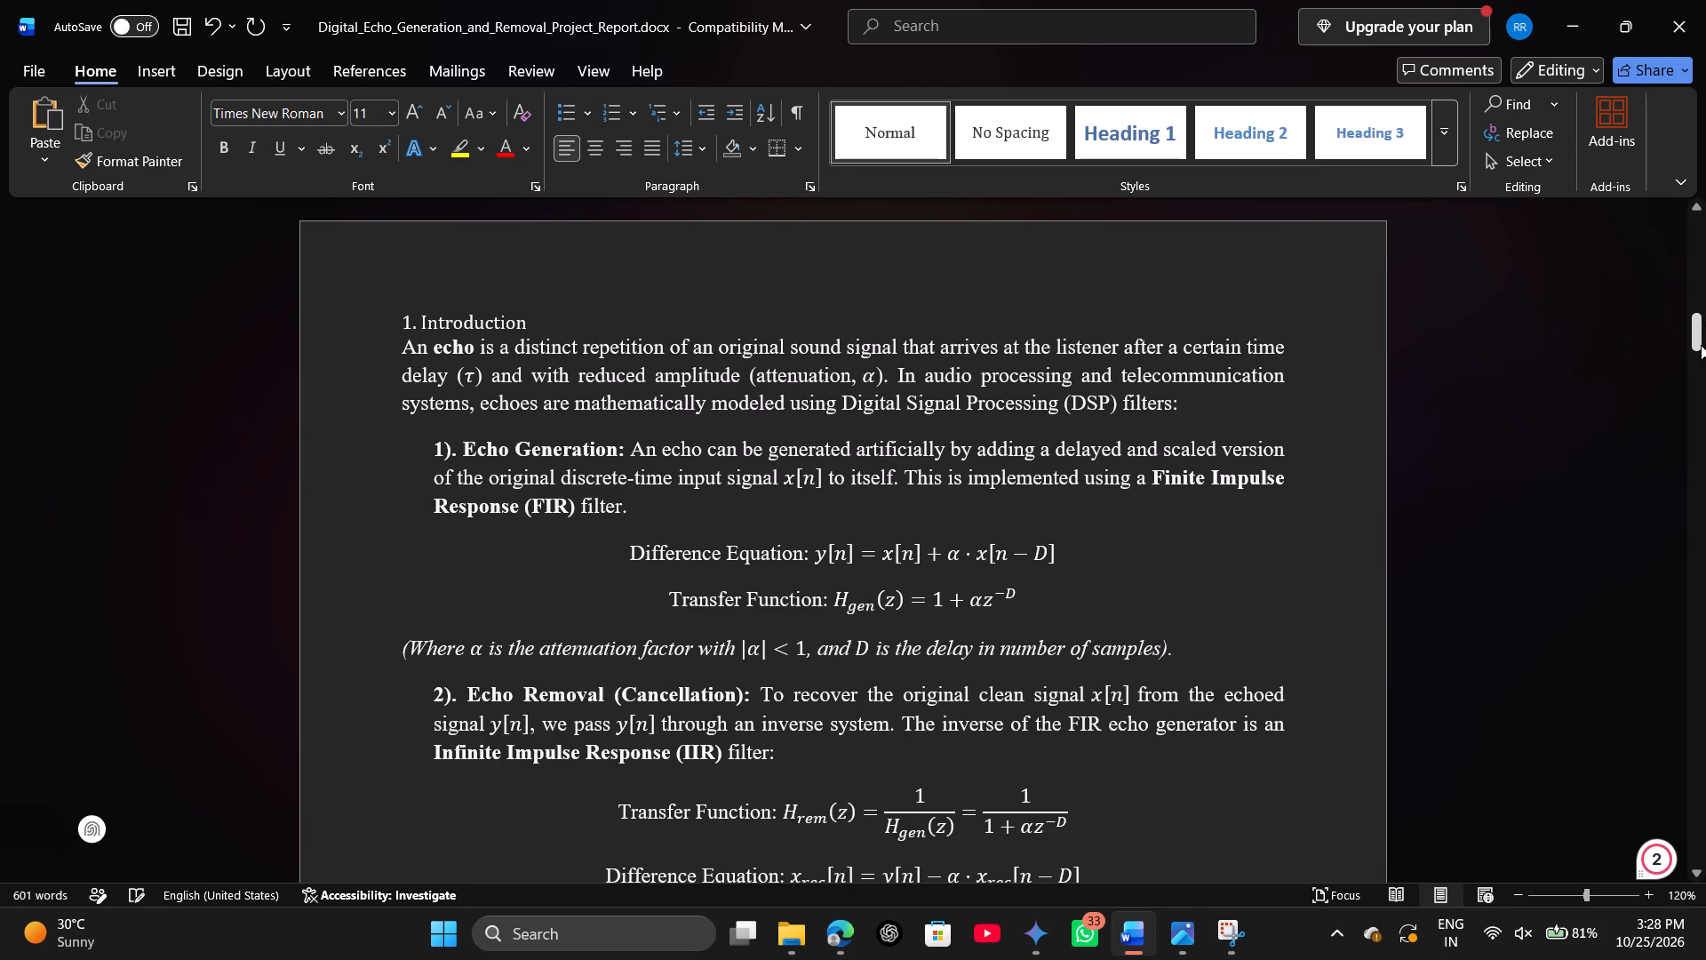
pyautogui.moveTo(1701, 345); pyautogui.dragTo(1695, 863)
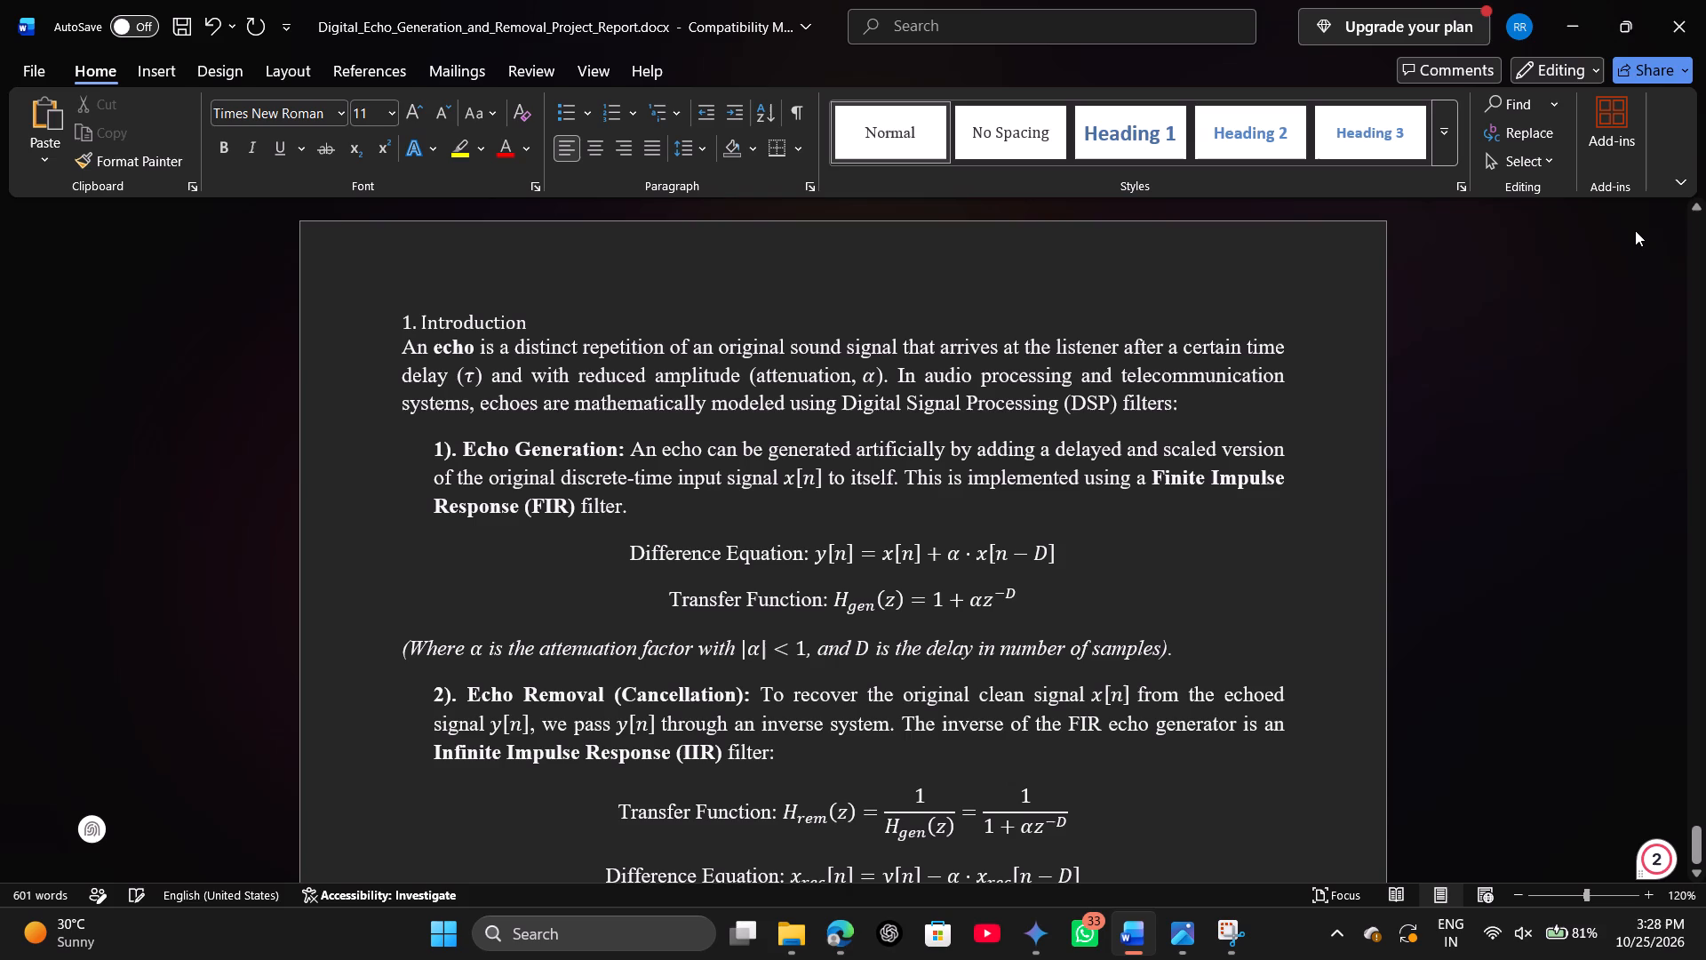
pyautogui.click(1703, 3)
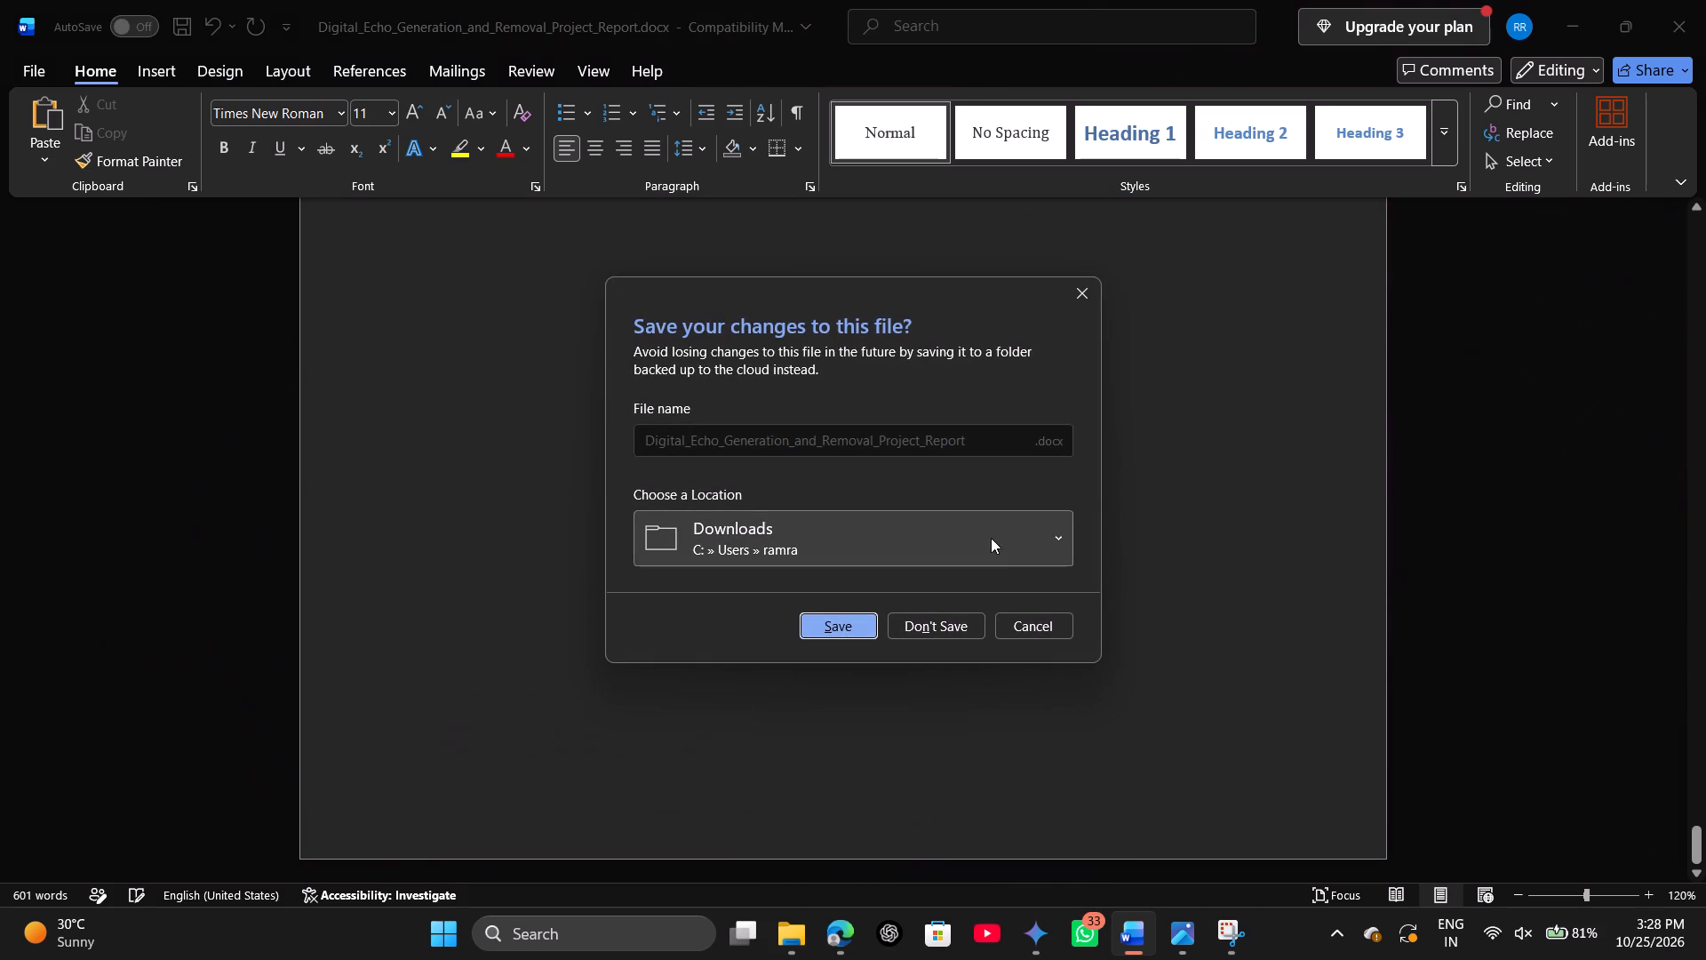
pyautogui.click(842, 634)
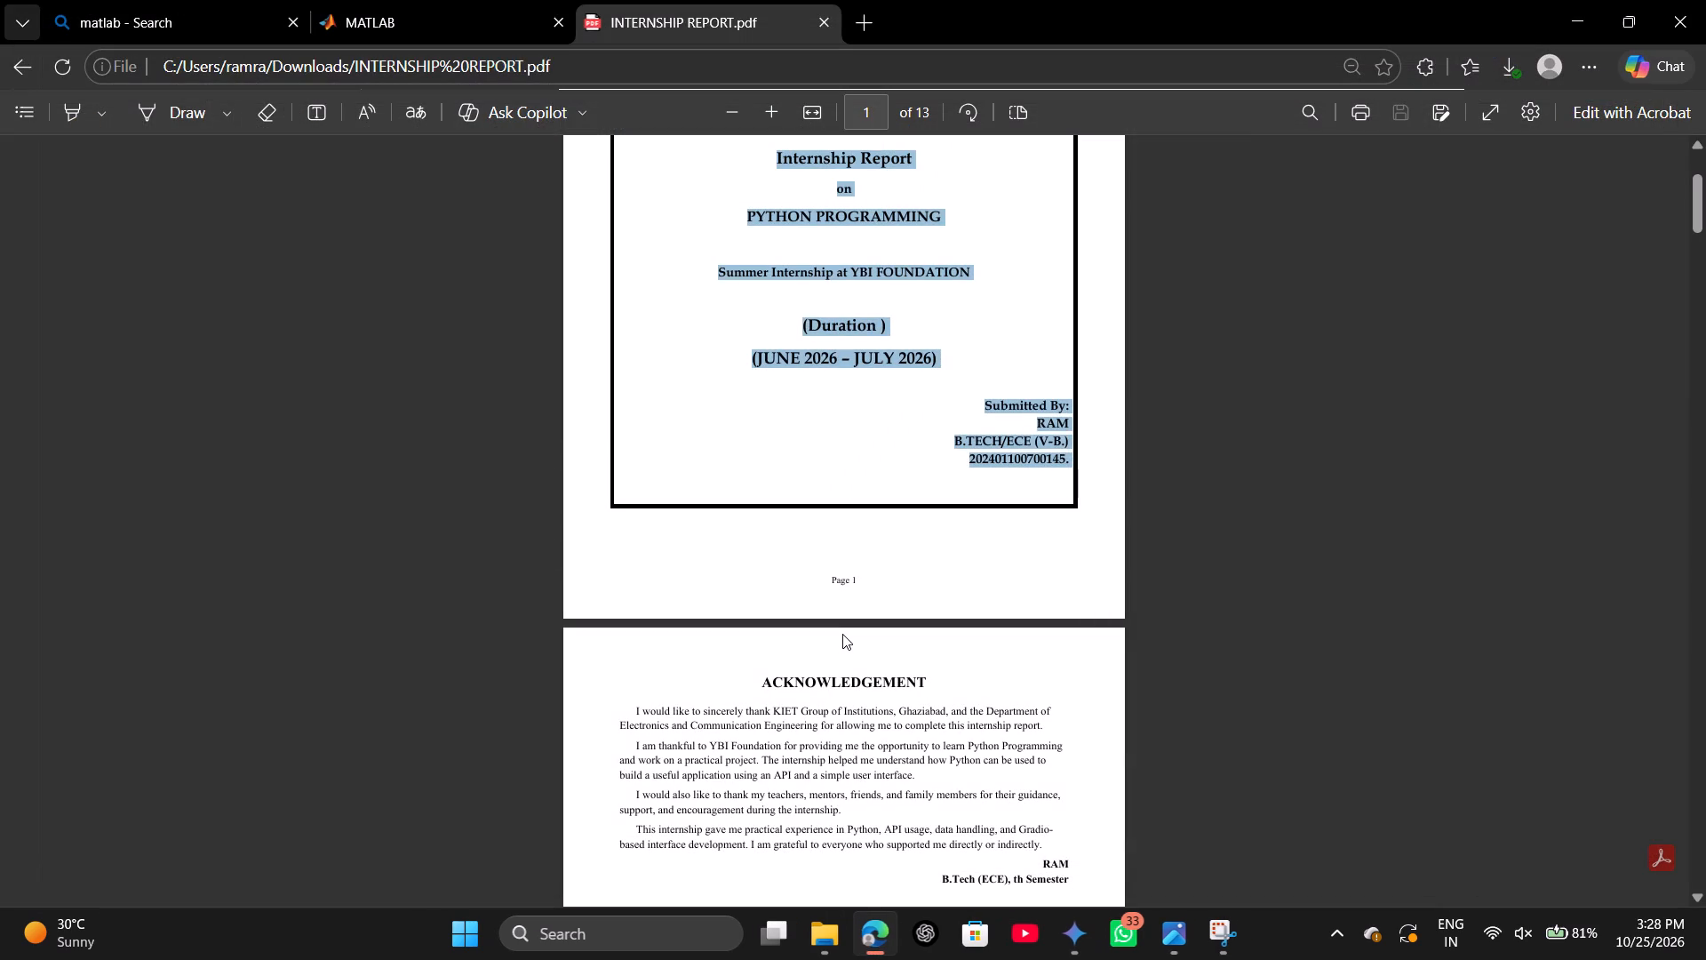
# Start Word again and reopen Digital_Echo_Generation_and_Removal_Project_Report.docx from the recent files.
pyautogui.click(693, 921)
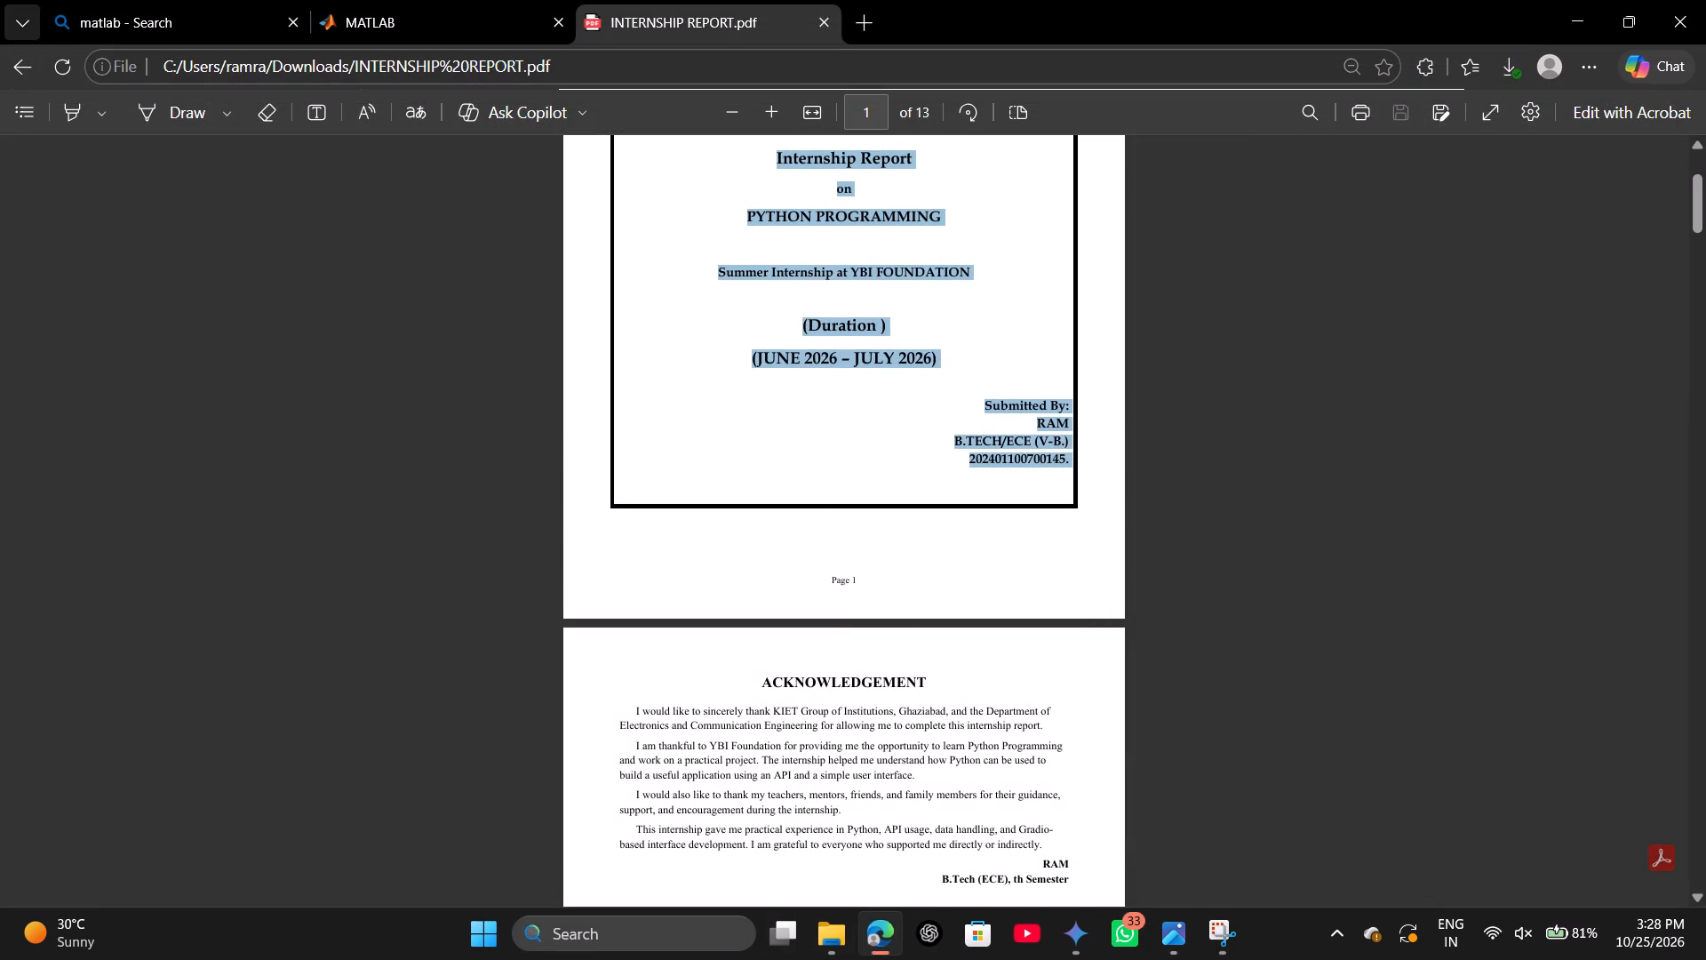
pyautogui.write('ms')
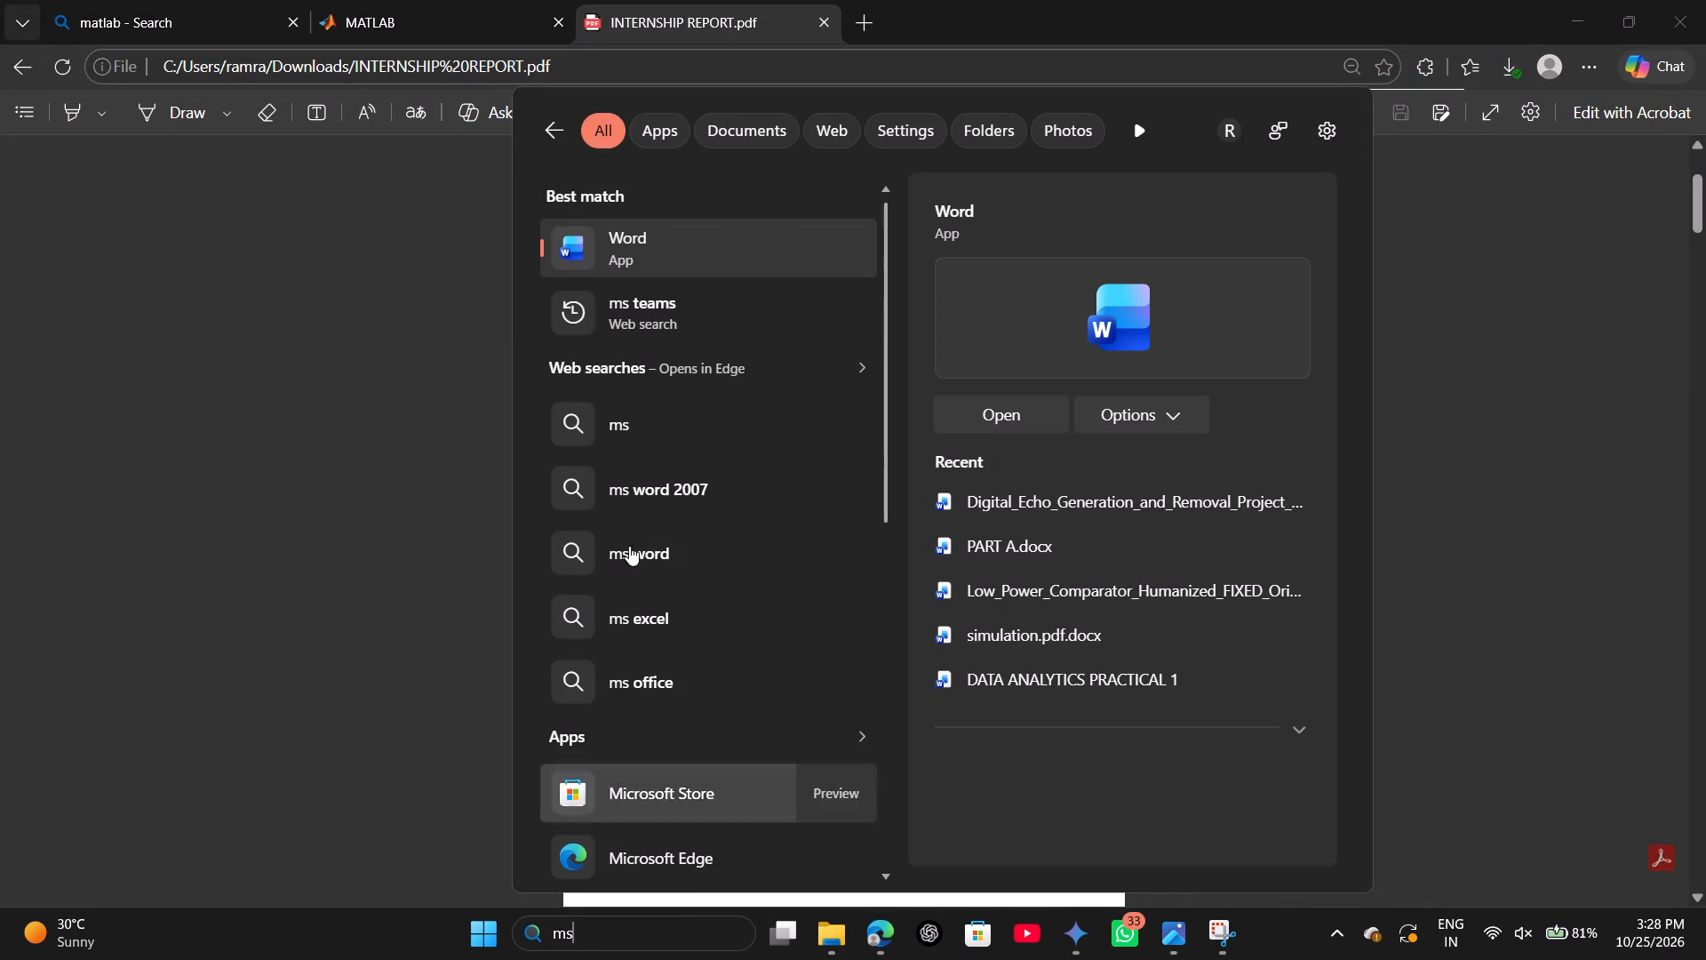
pyautogui.click(673, 253)
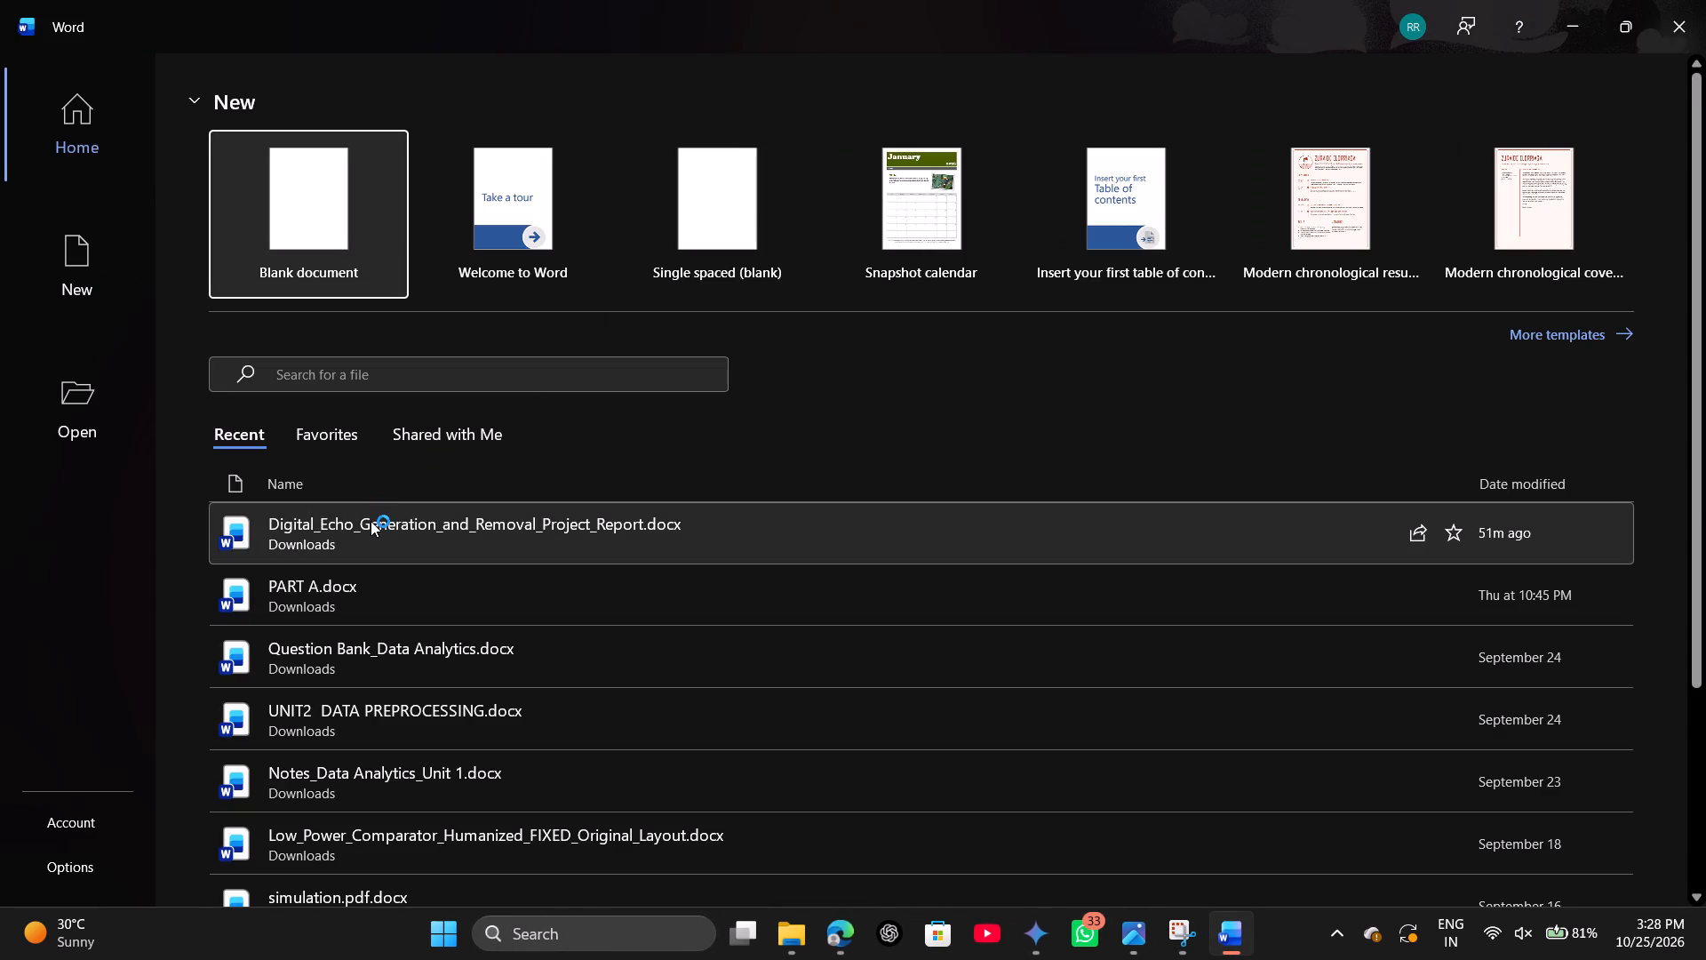
pyautogui.click(371, 521)
# Look through the reopened report from the title page to the Figure Window / Diagram section and return to the start.
pyautogui.scroll(-2, 752, 684)
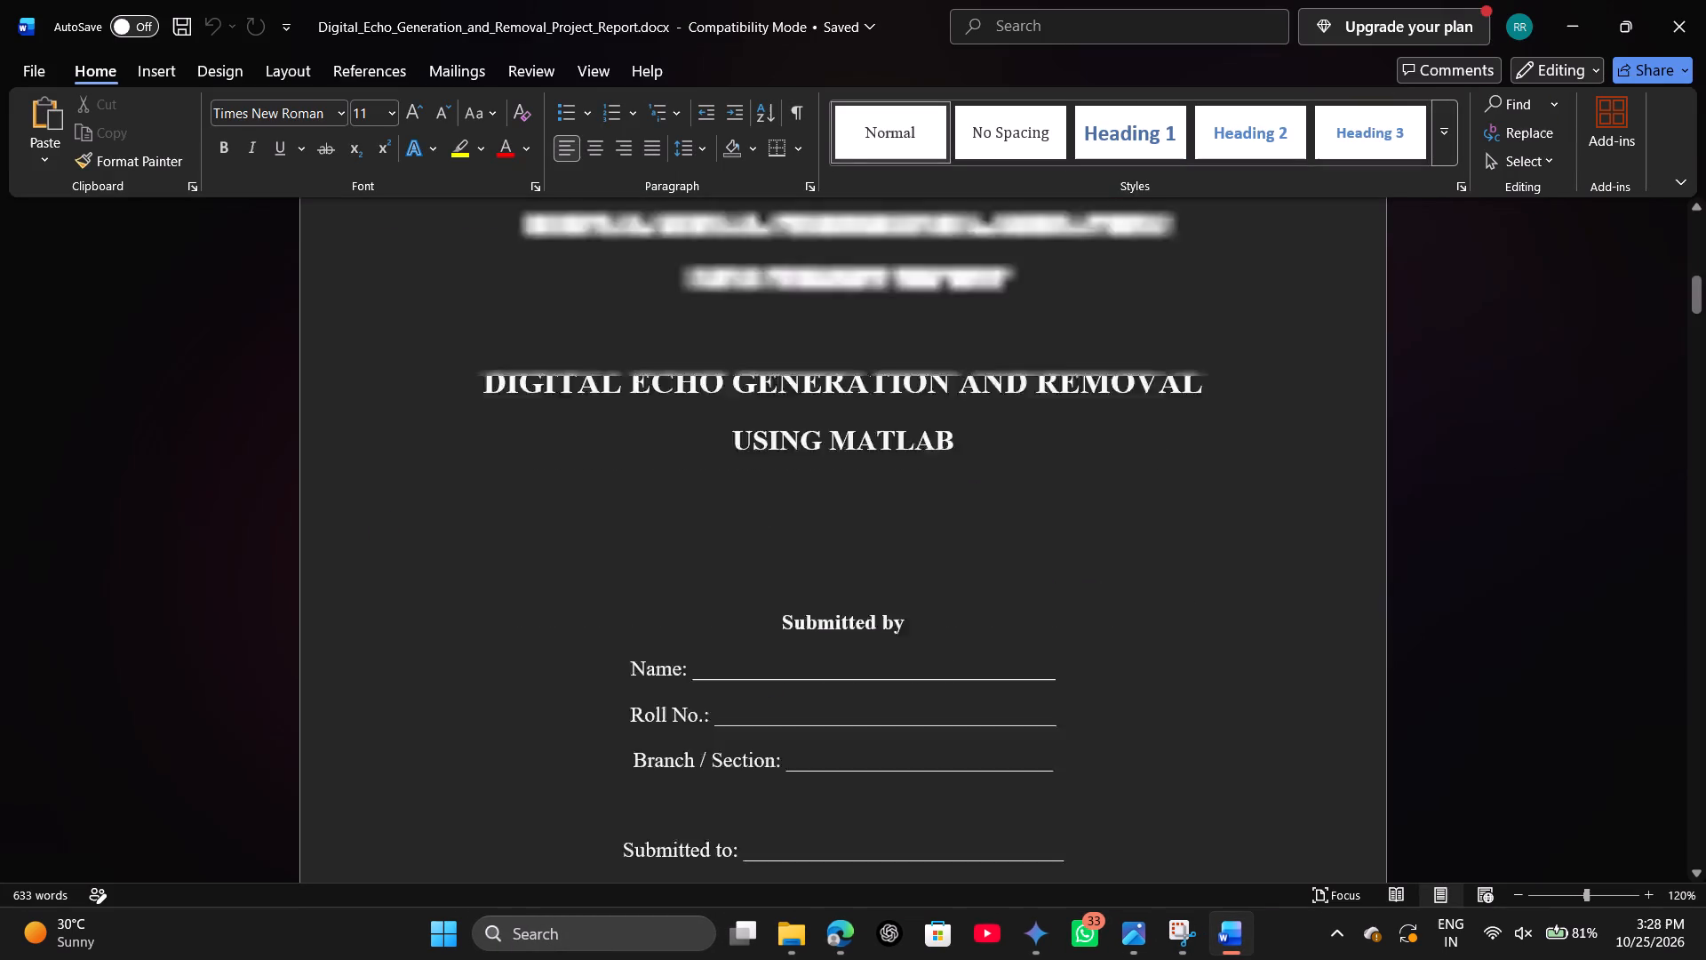
pyautogui.scroll(-6, 752, 684)
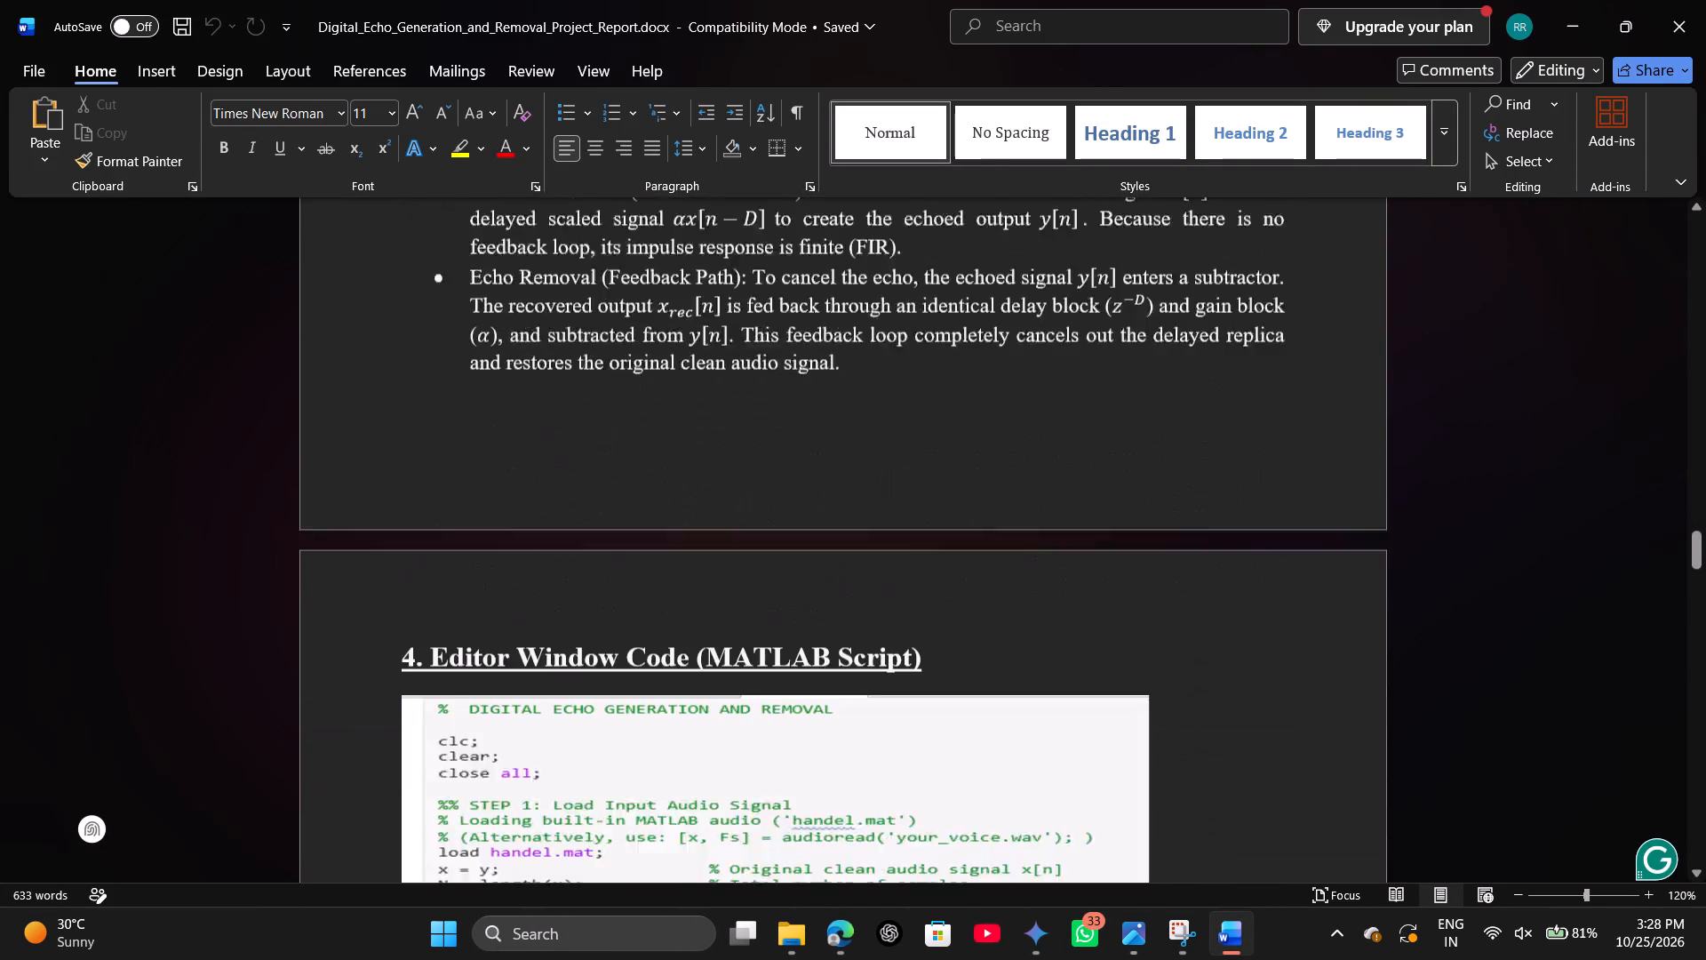
pyautogui.scroll(-8, 752, 684)
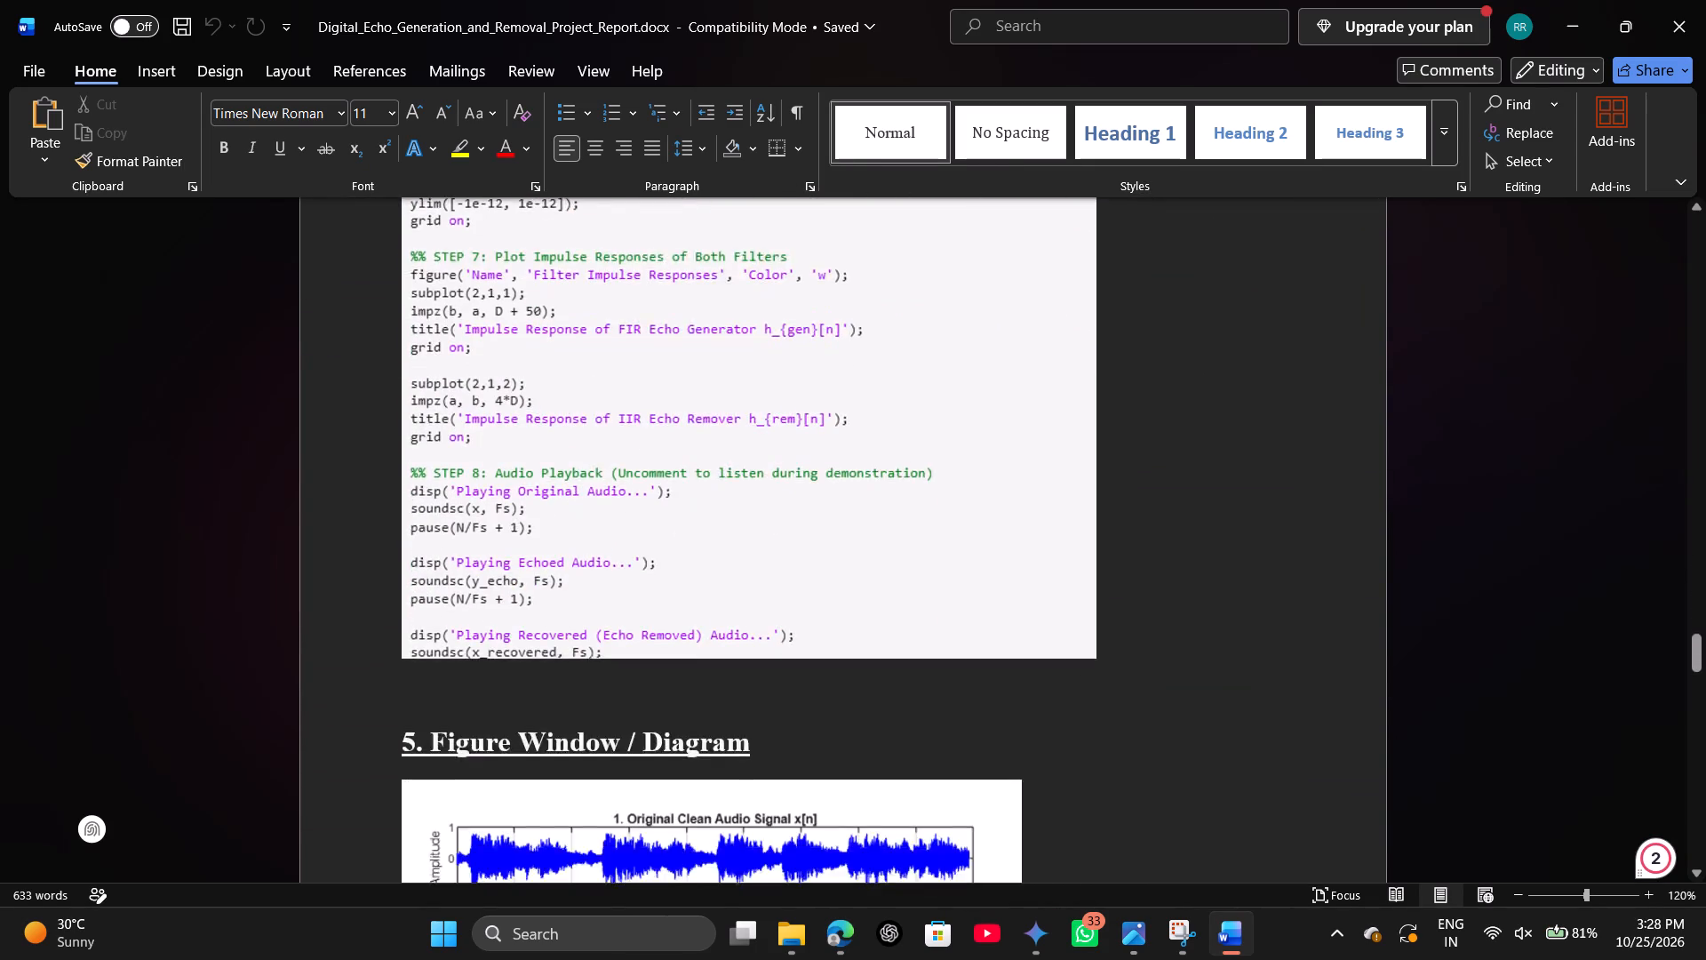
pyautogui.scroll(-4, 752, 684)
pyautogui.scroll(9, 752, 684)
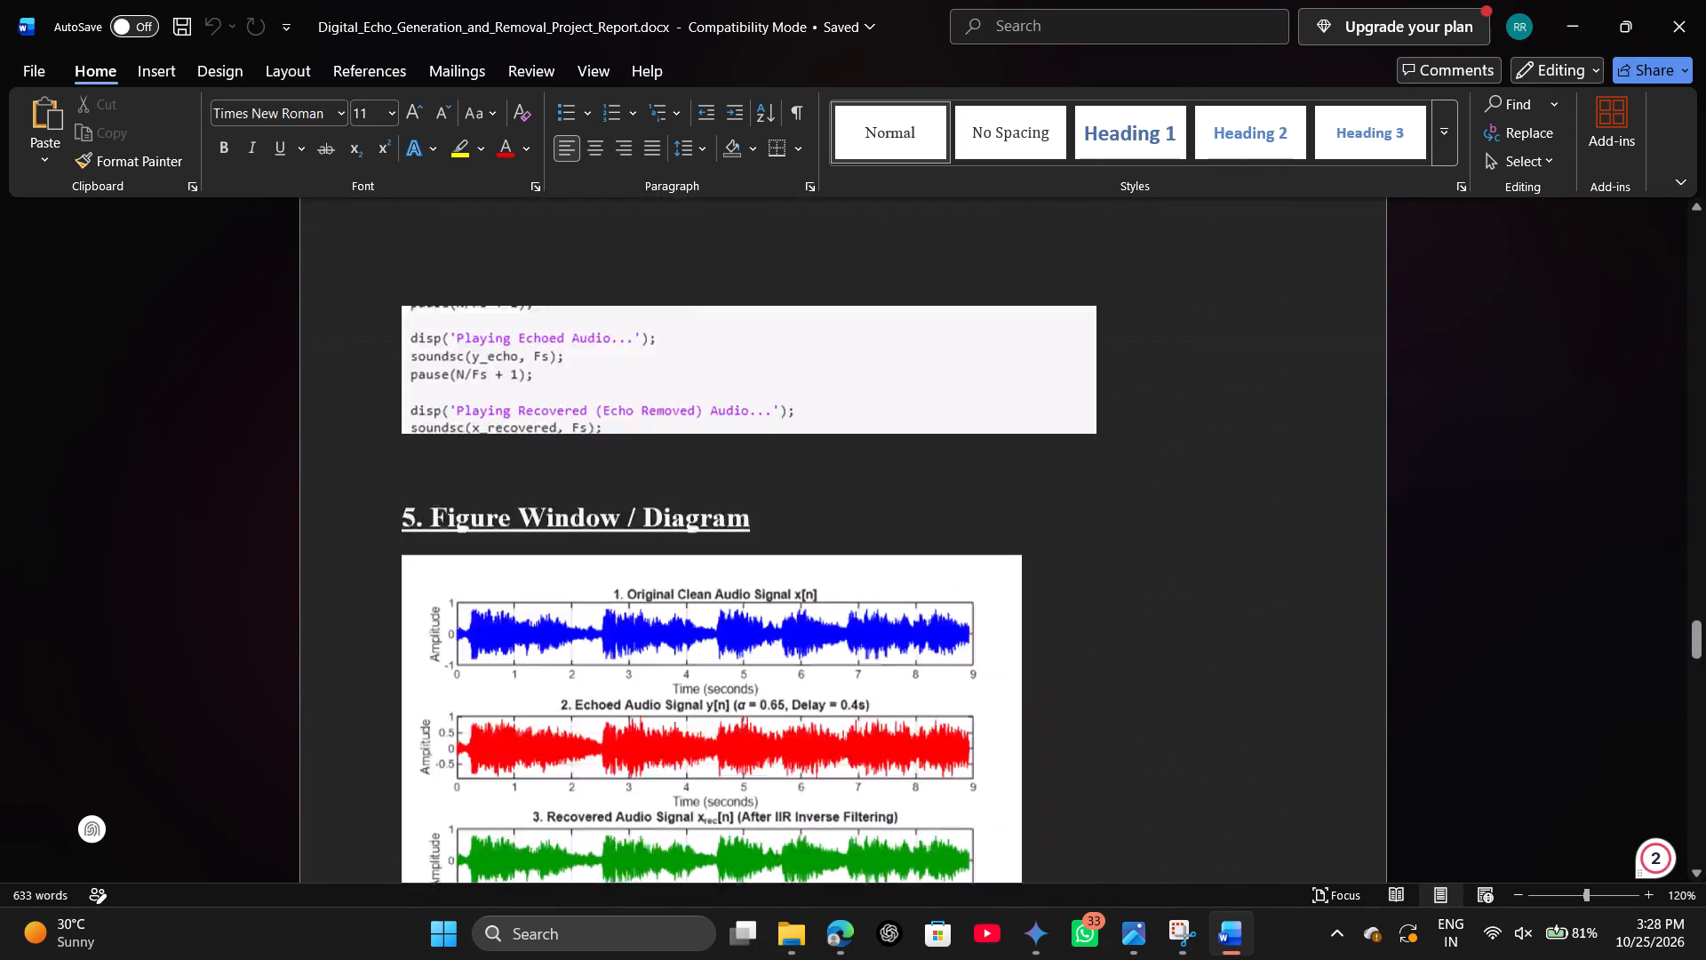
pyautogui.scroll(13, 752, 684)
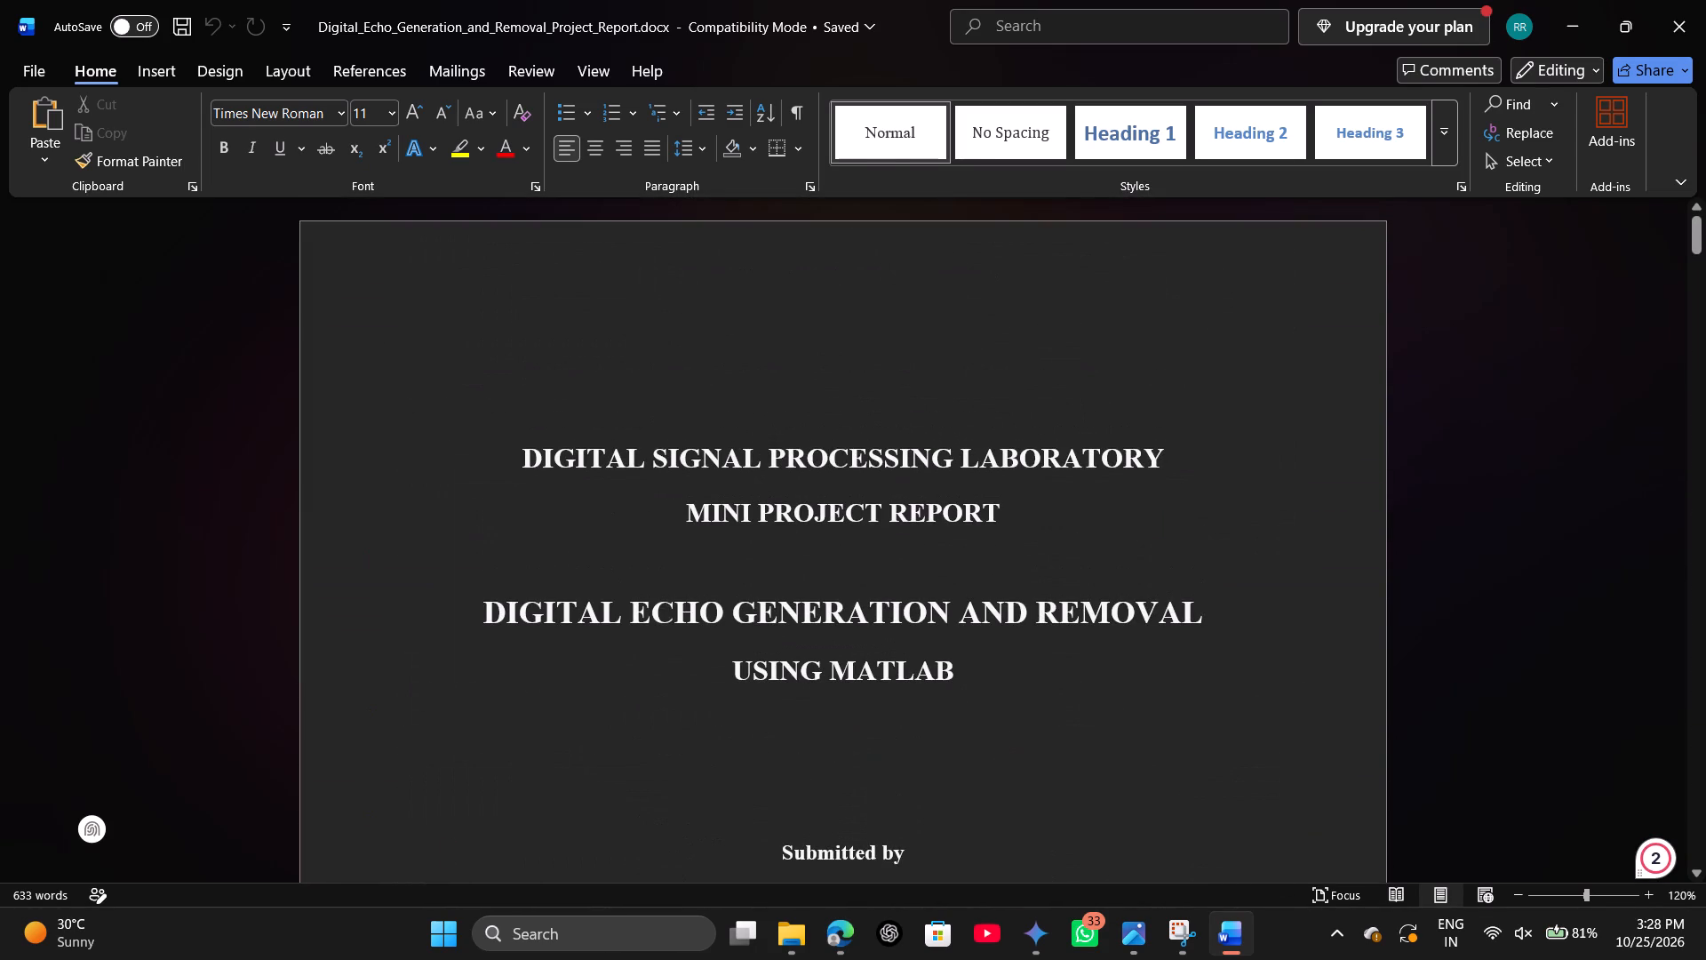
# Delete the title page text from DIGITAL SIGNAL PROCESSING LABORATORY through the "Submitted to" line, keeping the Academic Session line.
pyautogui.moveTo(506, 456); pyautogui.dragTo(953, 687)
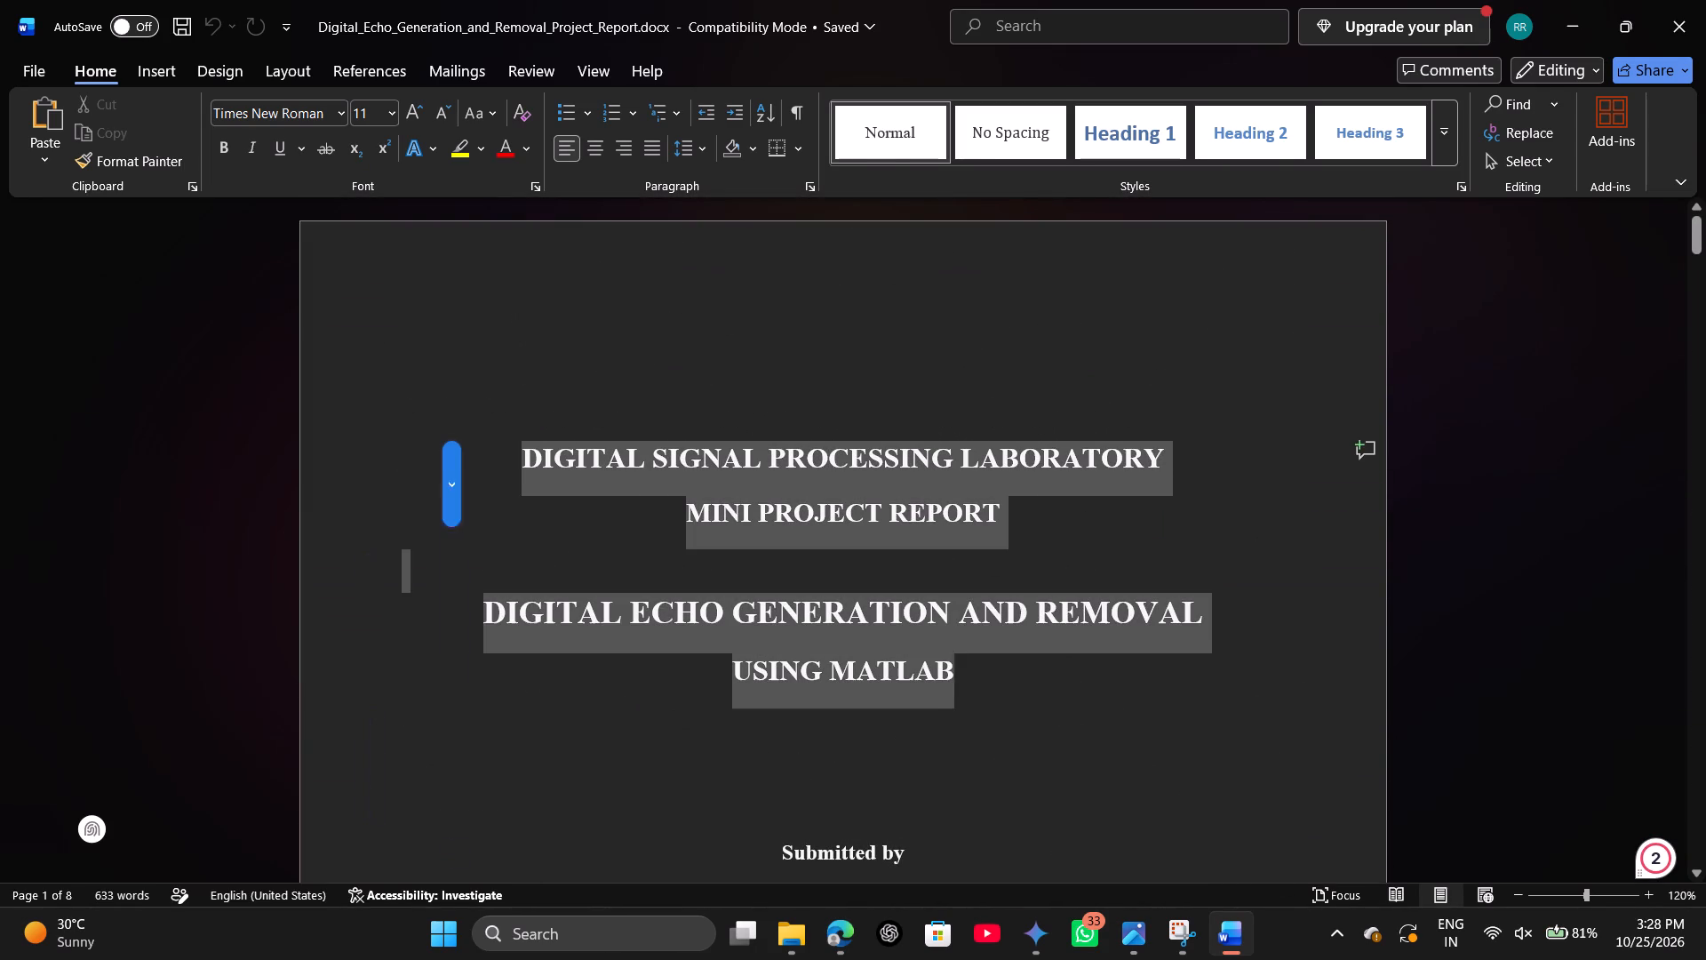
pyautogui.moveTo(953, 687); pyautogui.dragTo(965, 852)
pyautogui.press('BackSpace')
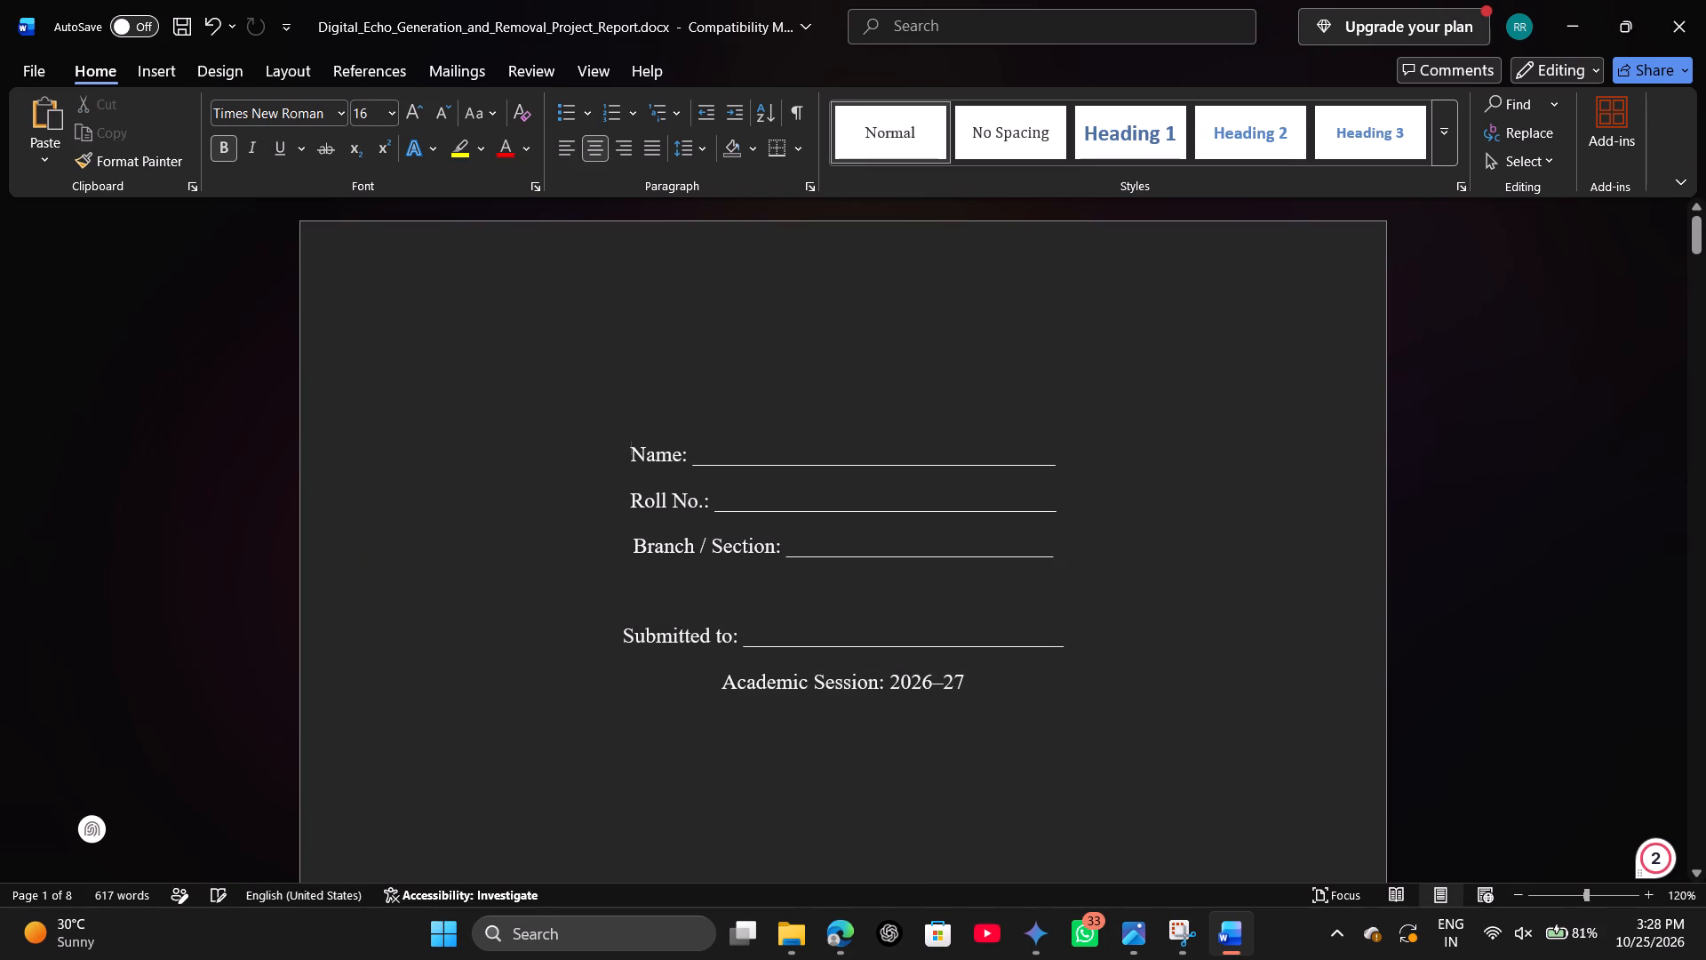
pyautogui.click(731, 356)
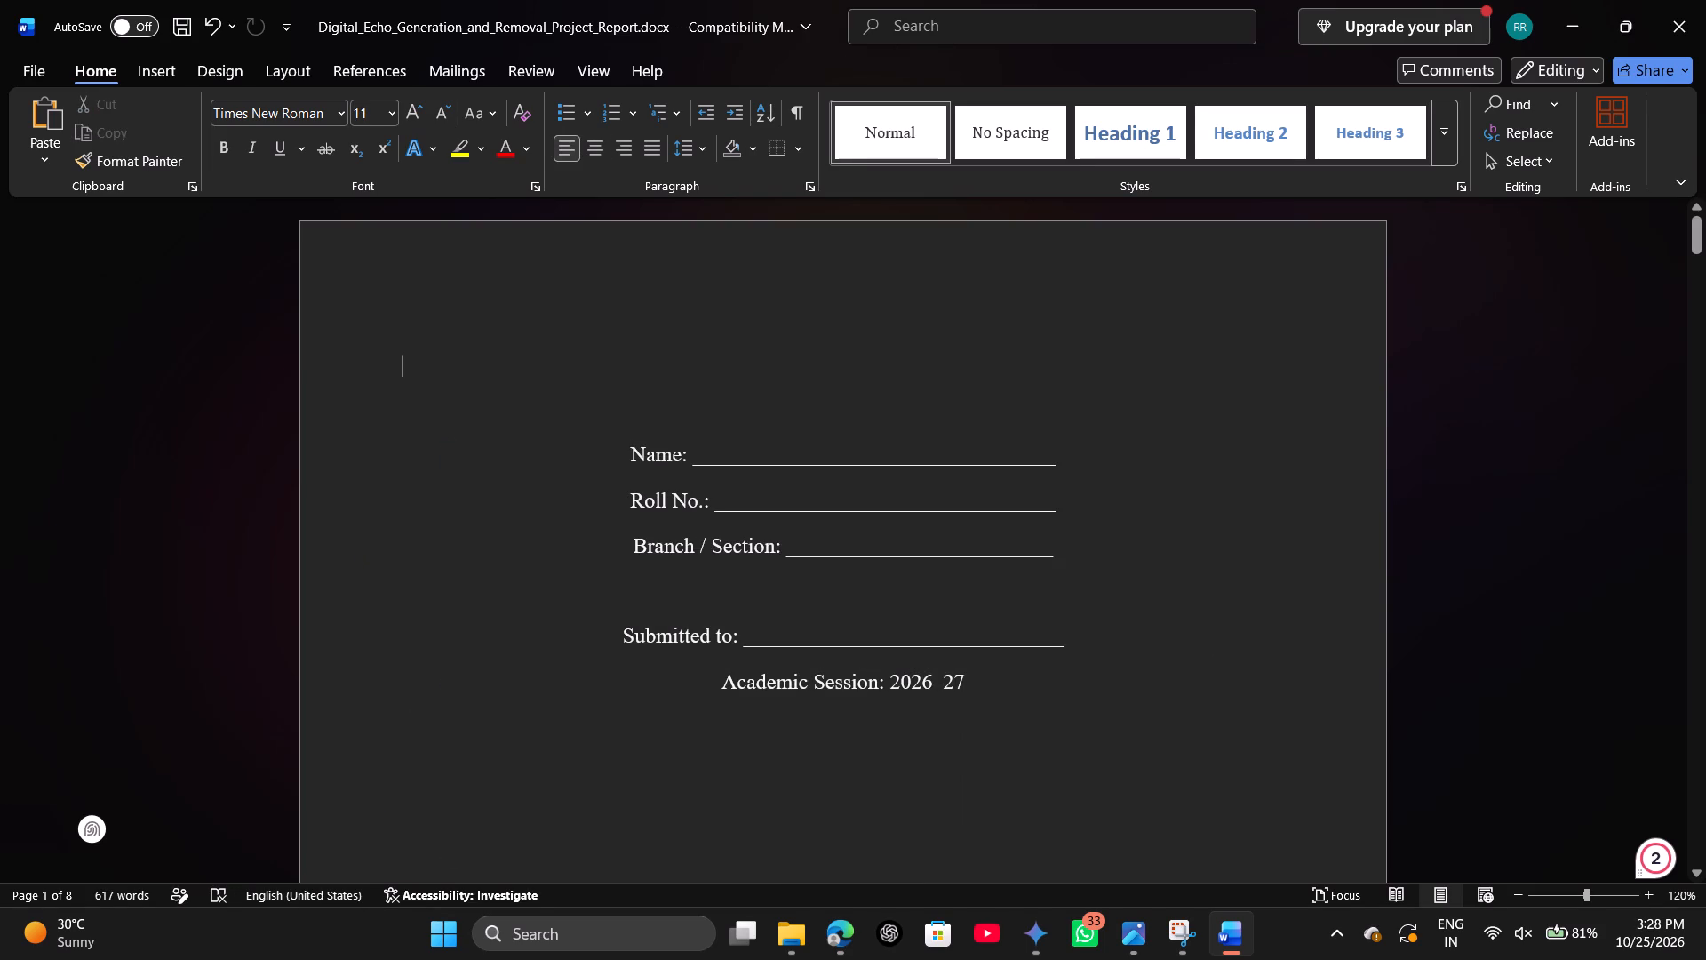
pyautogui.click(635, 440)
pyautogui.moveTo(629, 446); pyautogui.dragTo(810, 579)
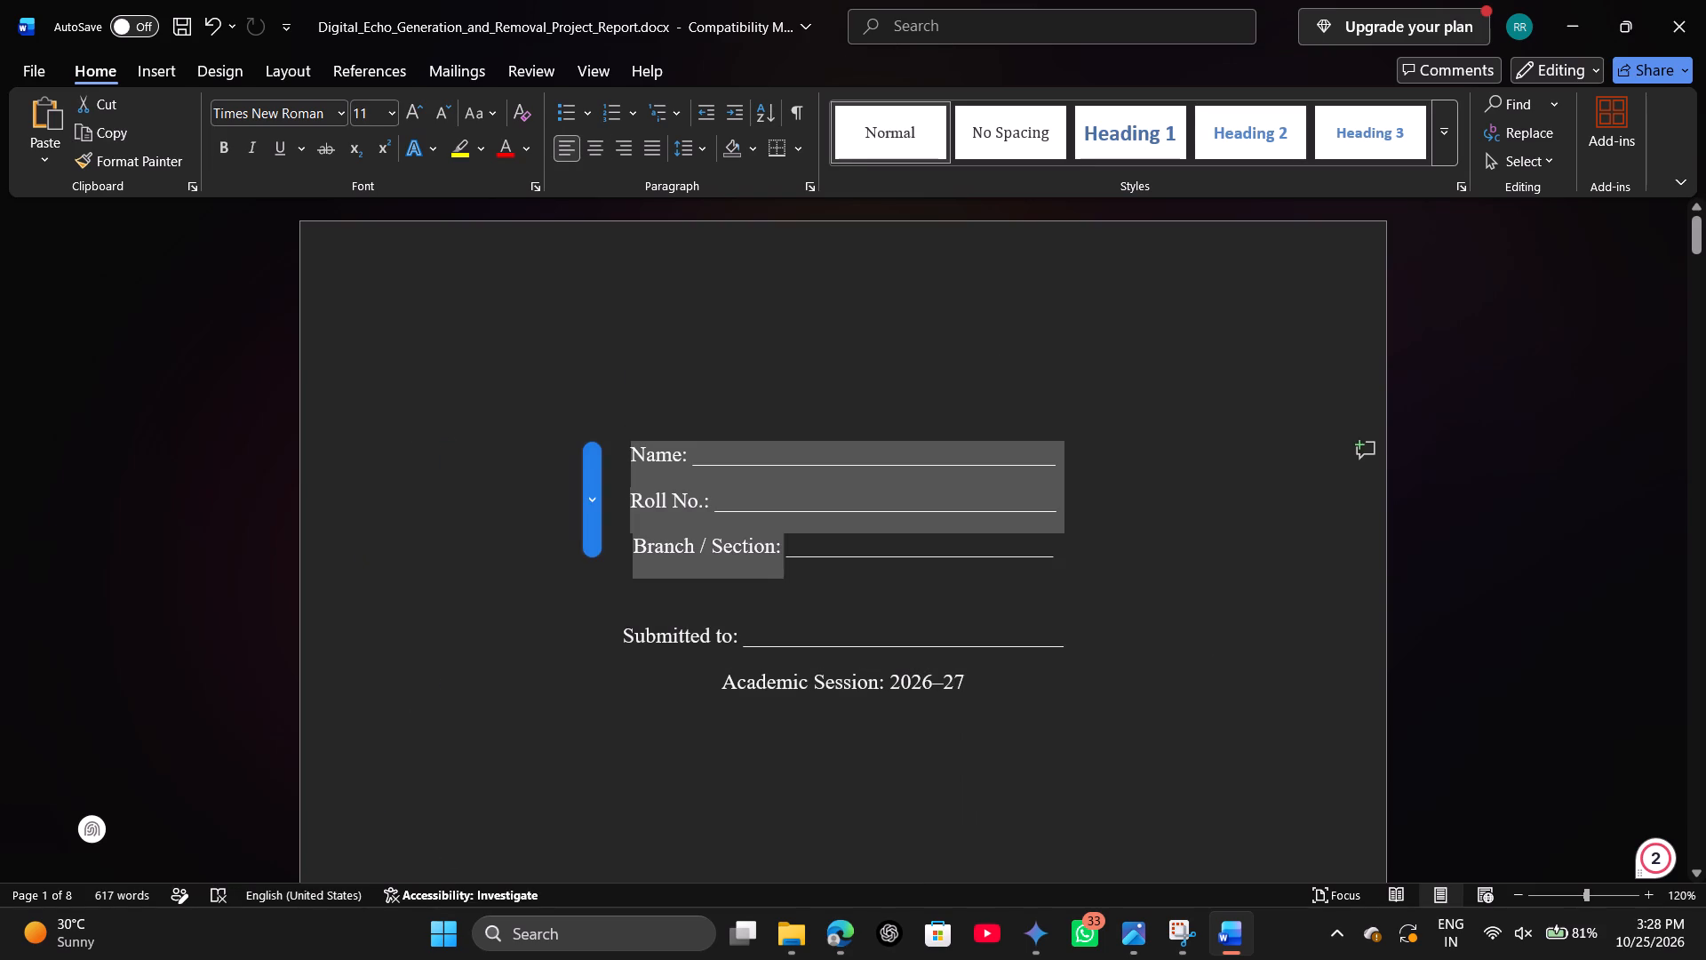
pyautogui.moveTo(810, 579); pyautogui.dragTo(1061, 636)
pyautogui.press('BackSpace')
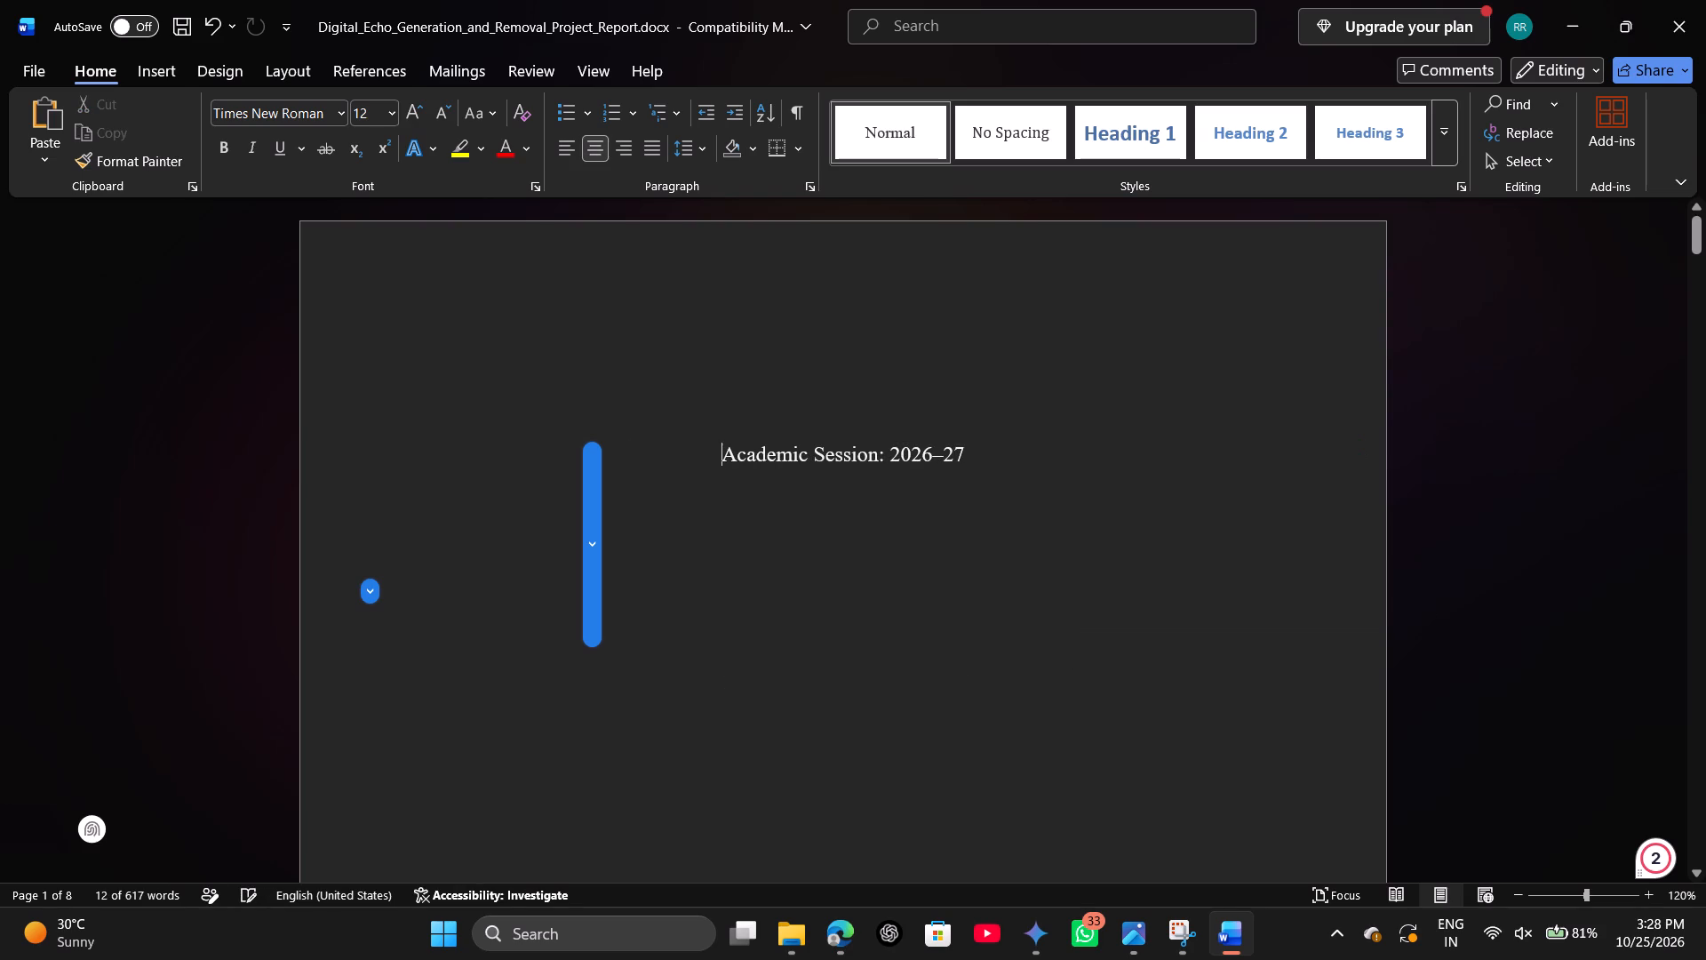
# Remove the blank lines above the Academic Session line so it starts at the top of the first page.
pyautogui.press('BackSpace')
pyautogui.press('BackSpace')
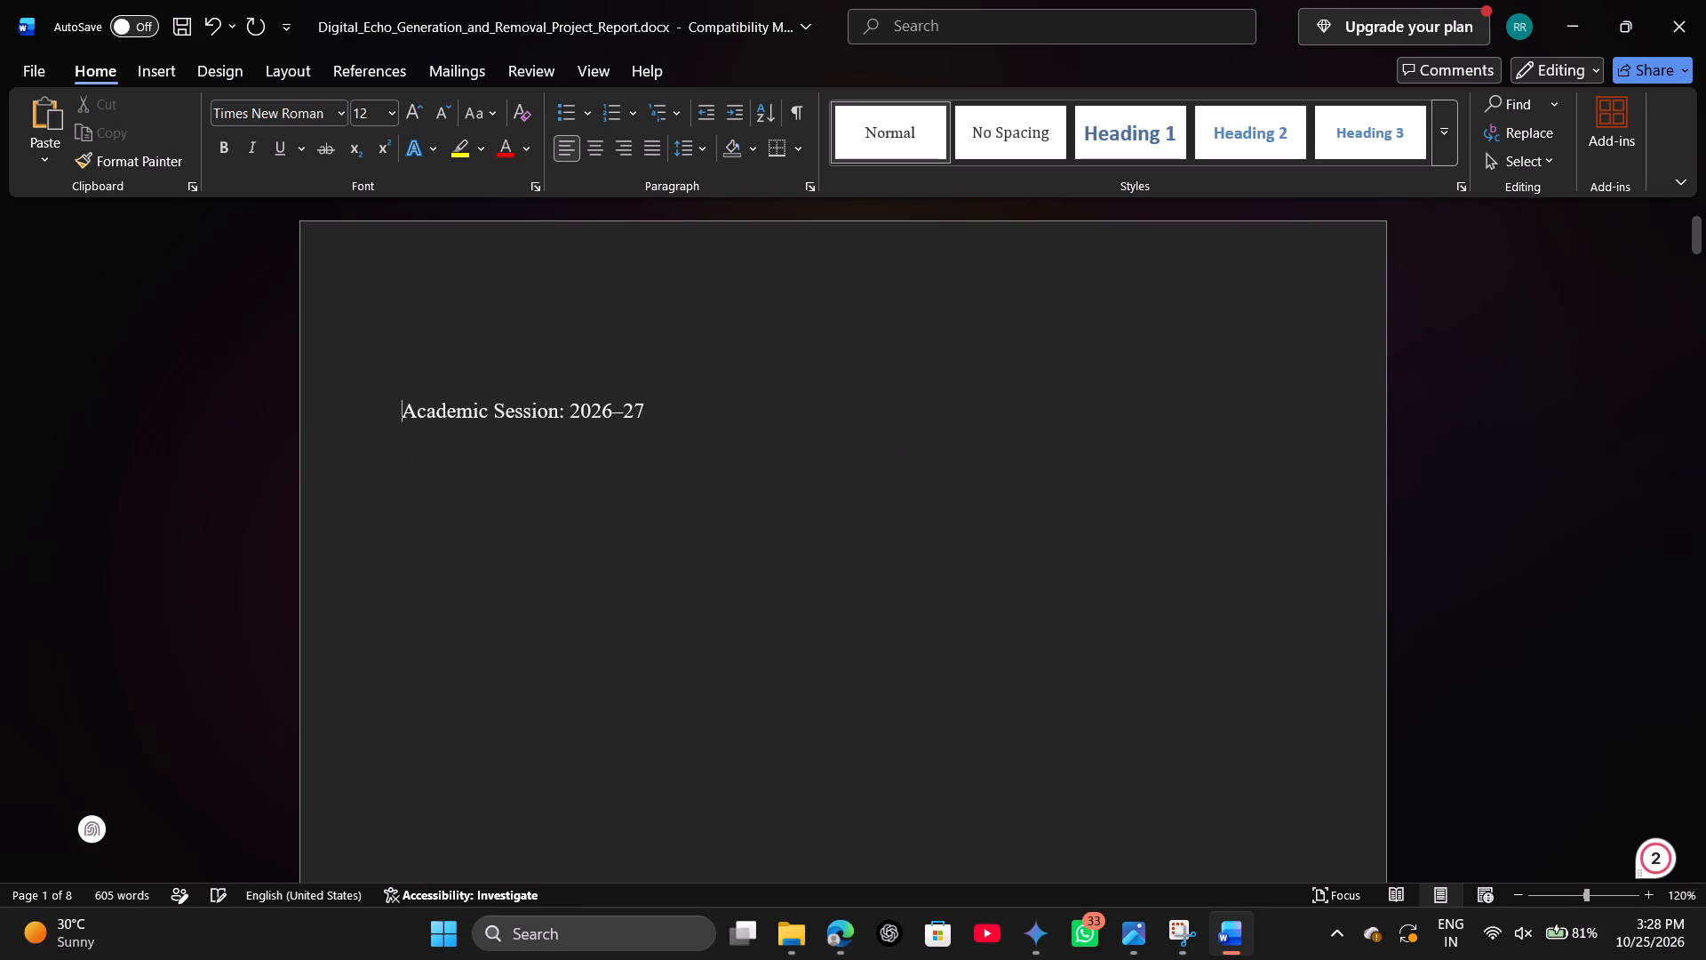
pyautogui.press('BackSpace')
pyautogui.press('BackSpace')
pyautogui.press('BackSpace')
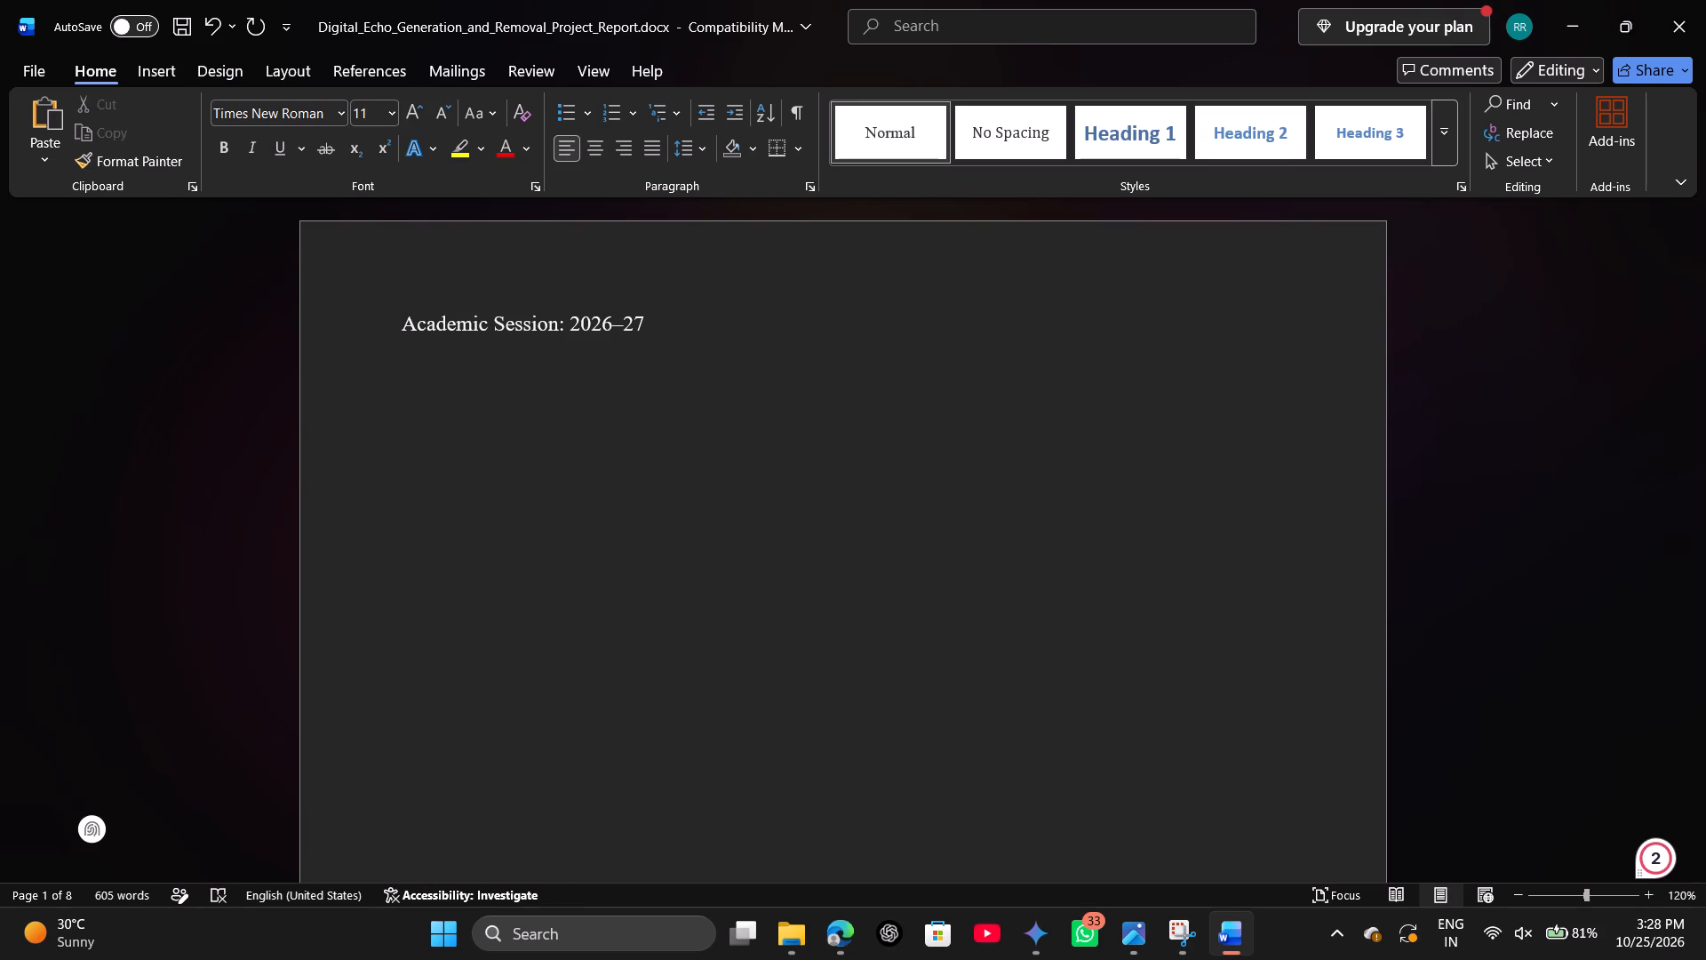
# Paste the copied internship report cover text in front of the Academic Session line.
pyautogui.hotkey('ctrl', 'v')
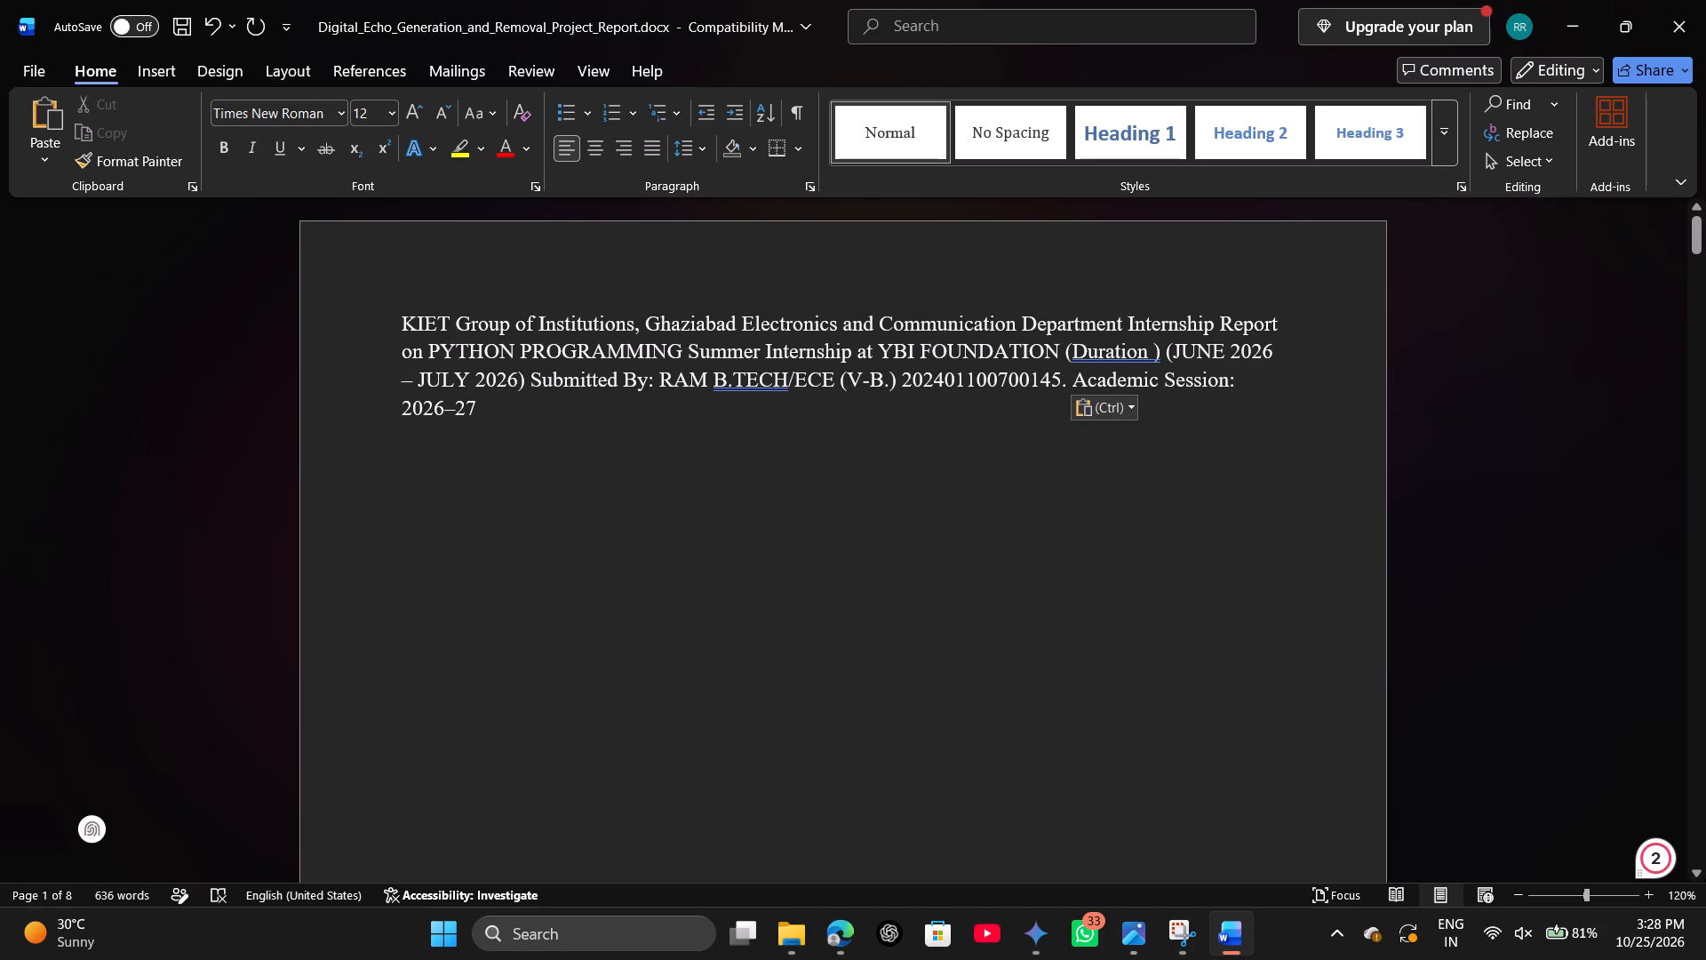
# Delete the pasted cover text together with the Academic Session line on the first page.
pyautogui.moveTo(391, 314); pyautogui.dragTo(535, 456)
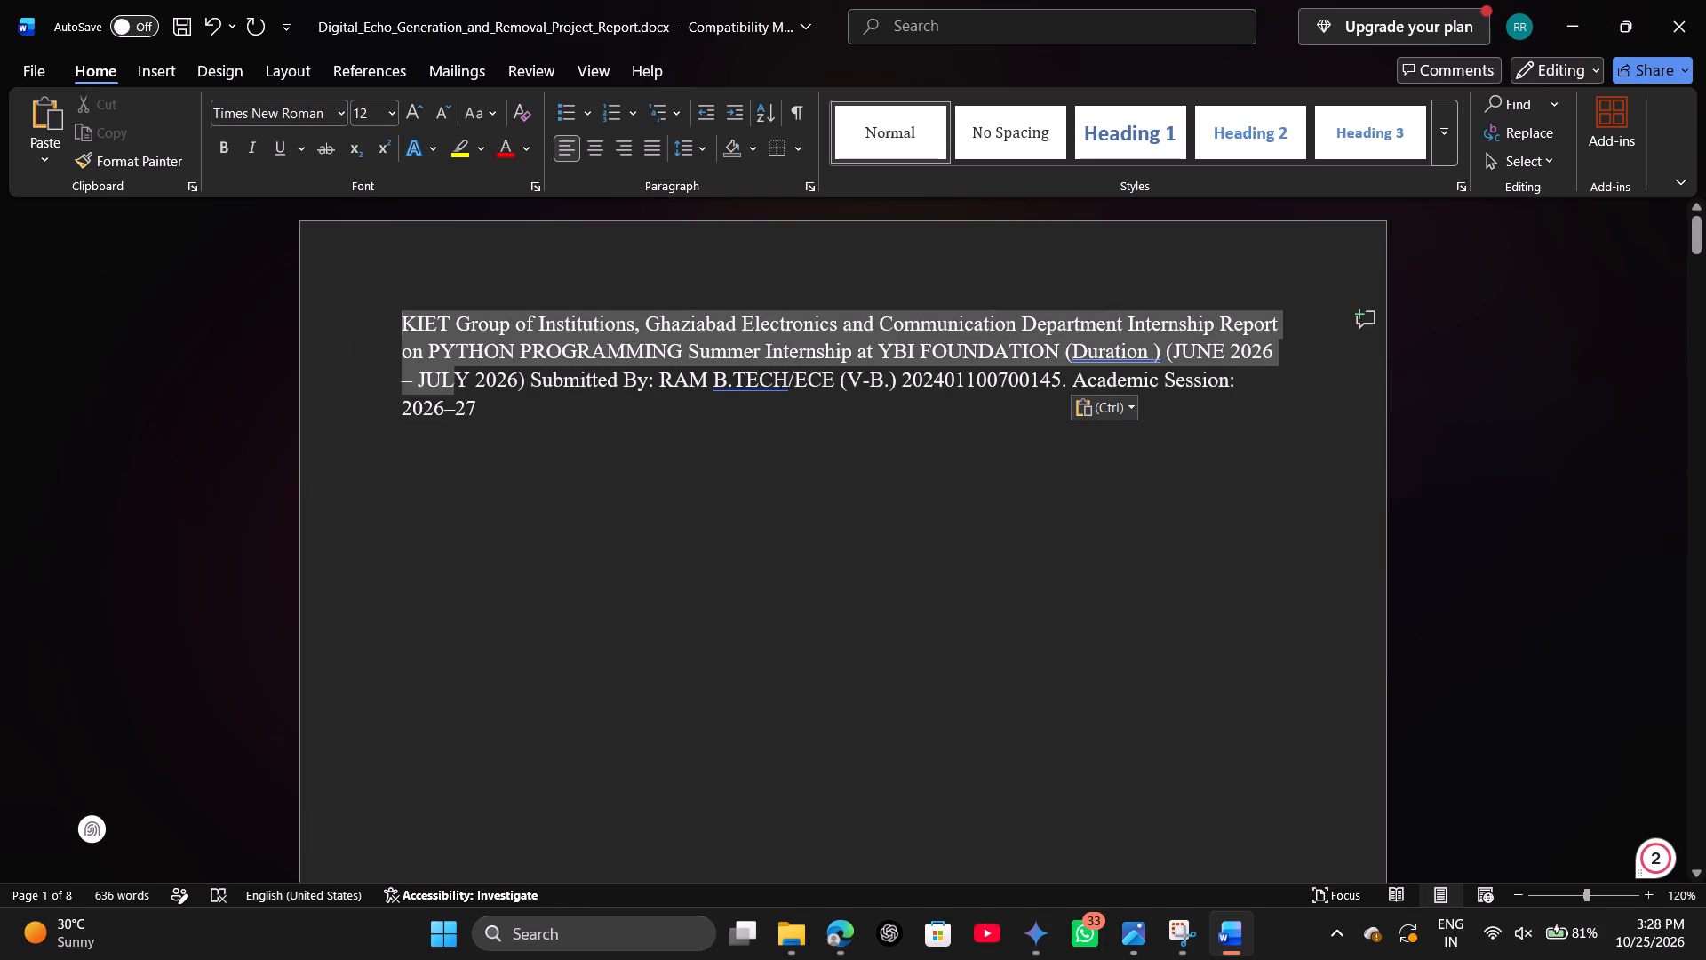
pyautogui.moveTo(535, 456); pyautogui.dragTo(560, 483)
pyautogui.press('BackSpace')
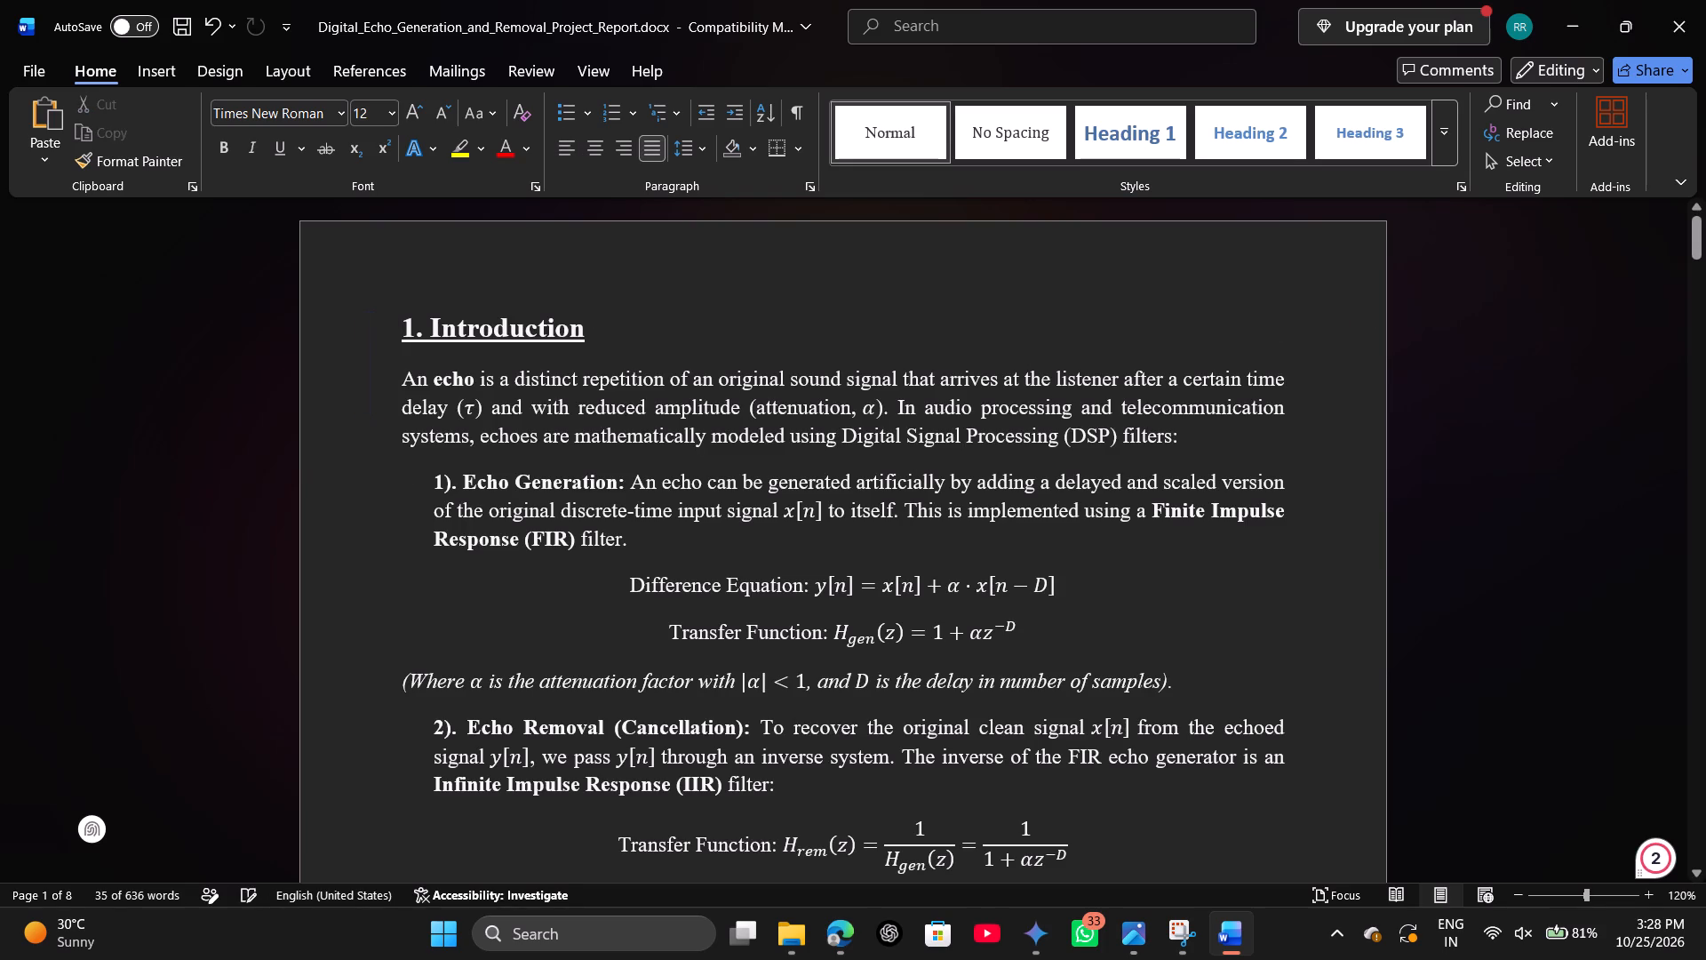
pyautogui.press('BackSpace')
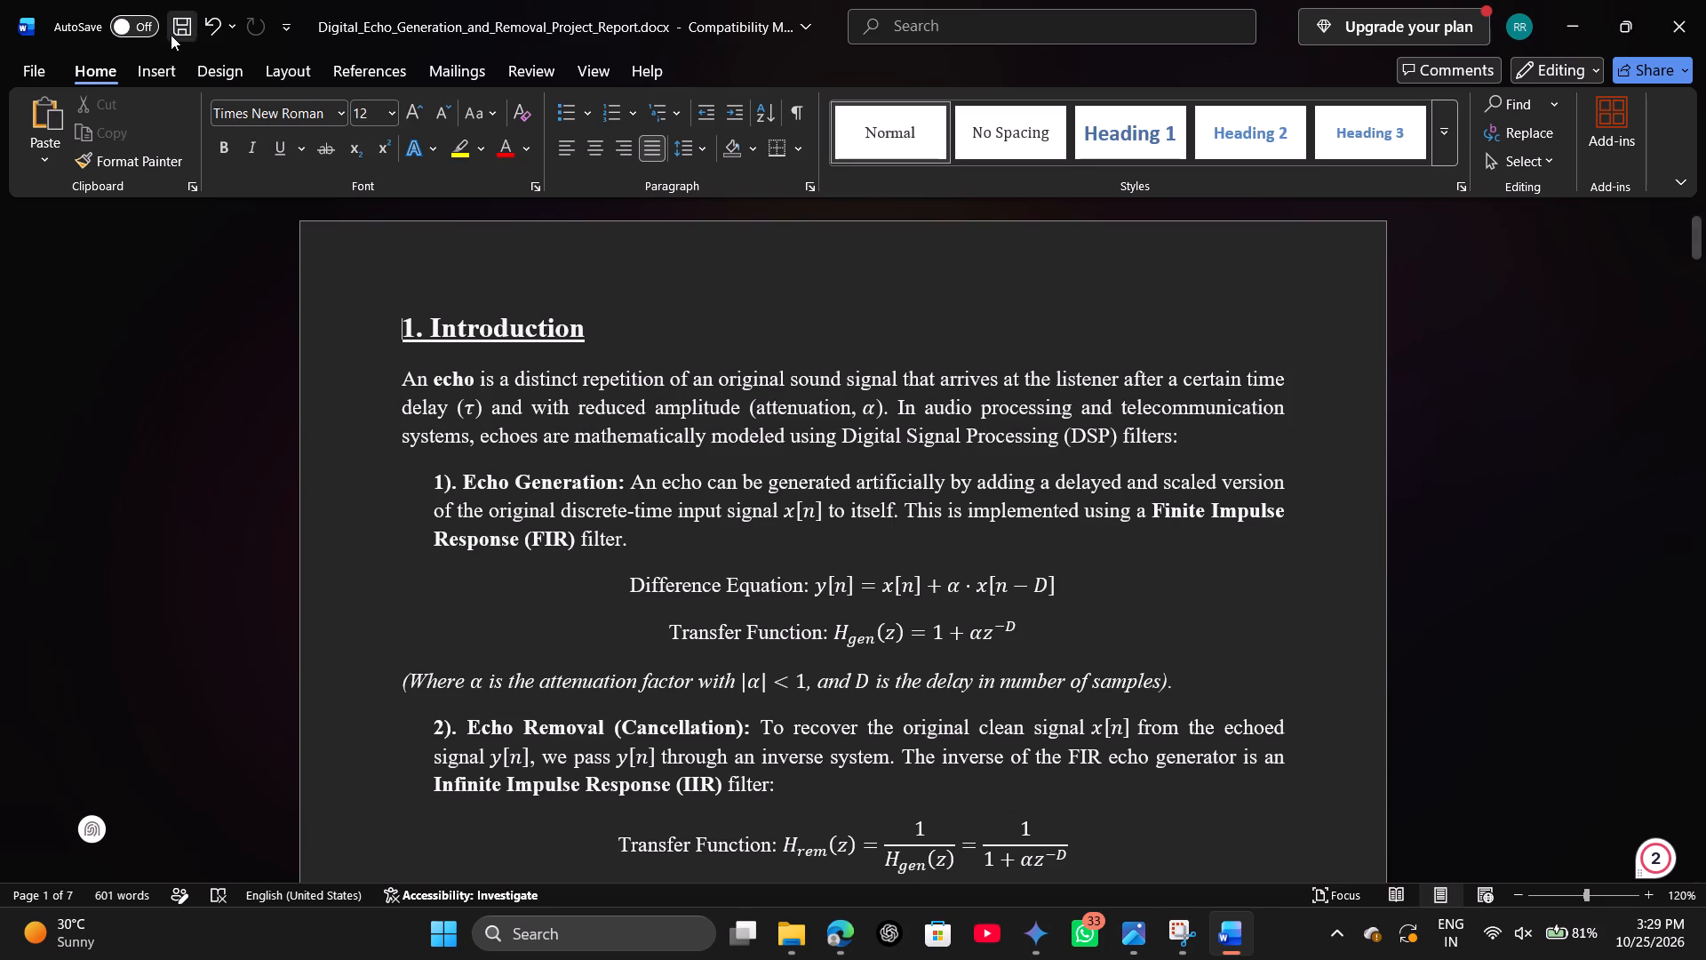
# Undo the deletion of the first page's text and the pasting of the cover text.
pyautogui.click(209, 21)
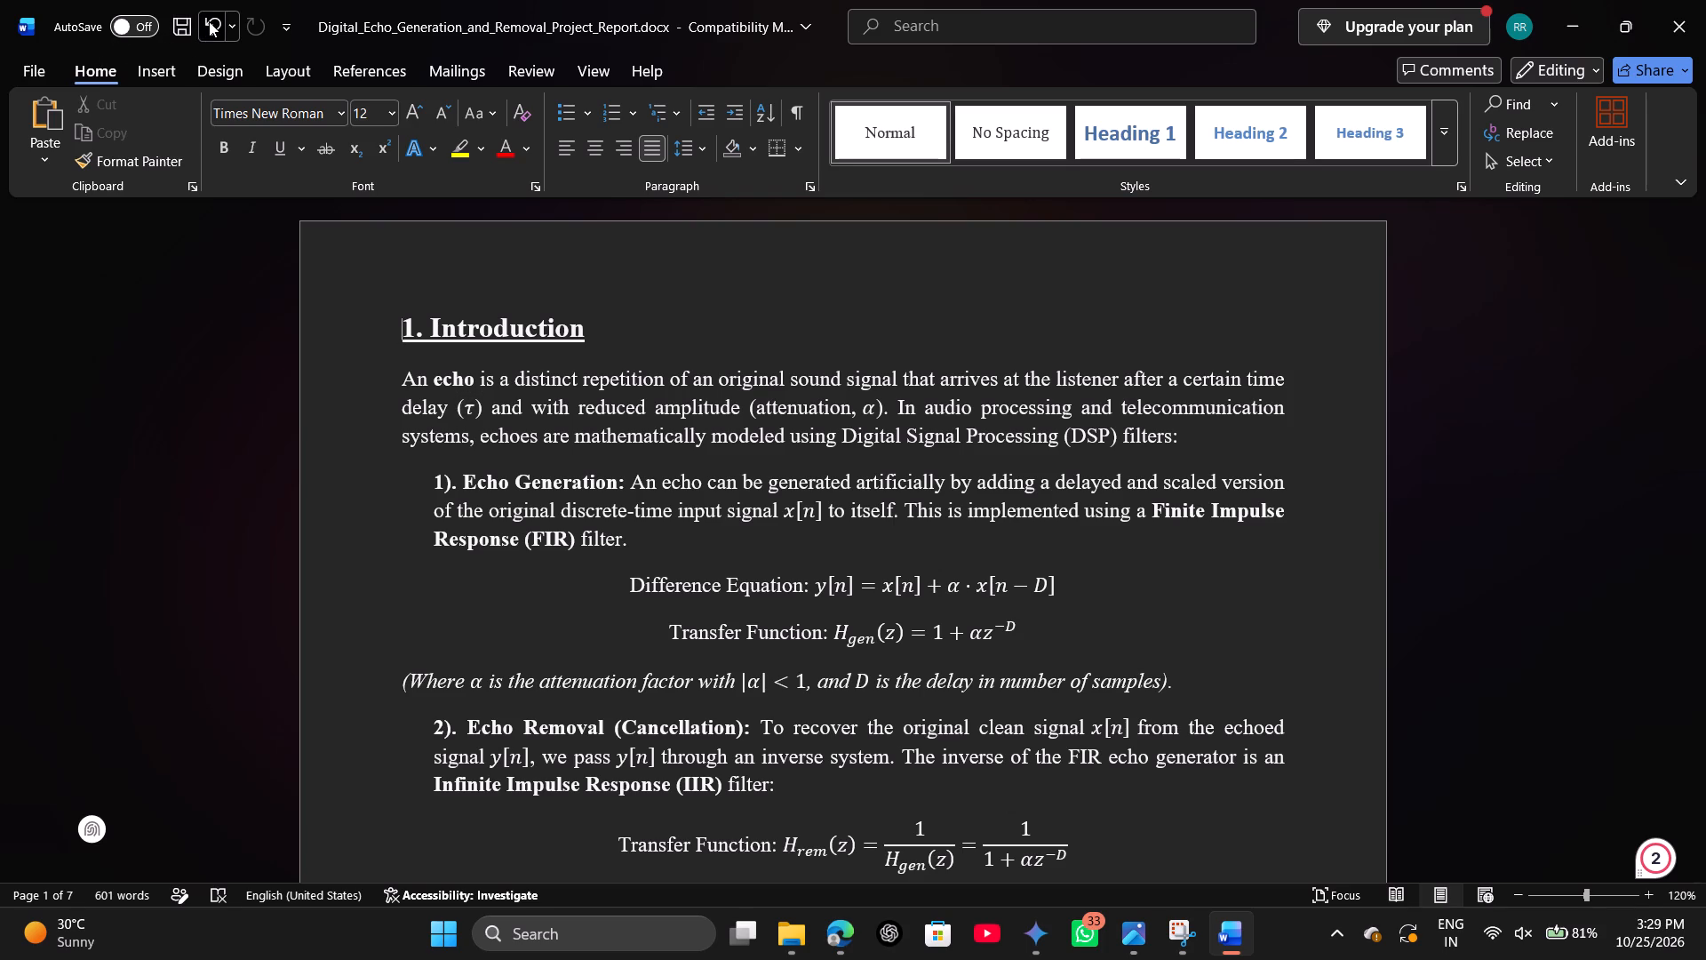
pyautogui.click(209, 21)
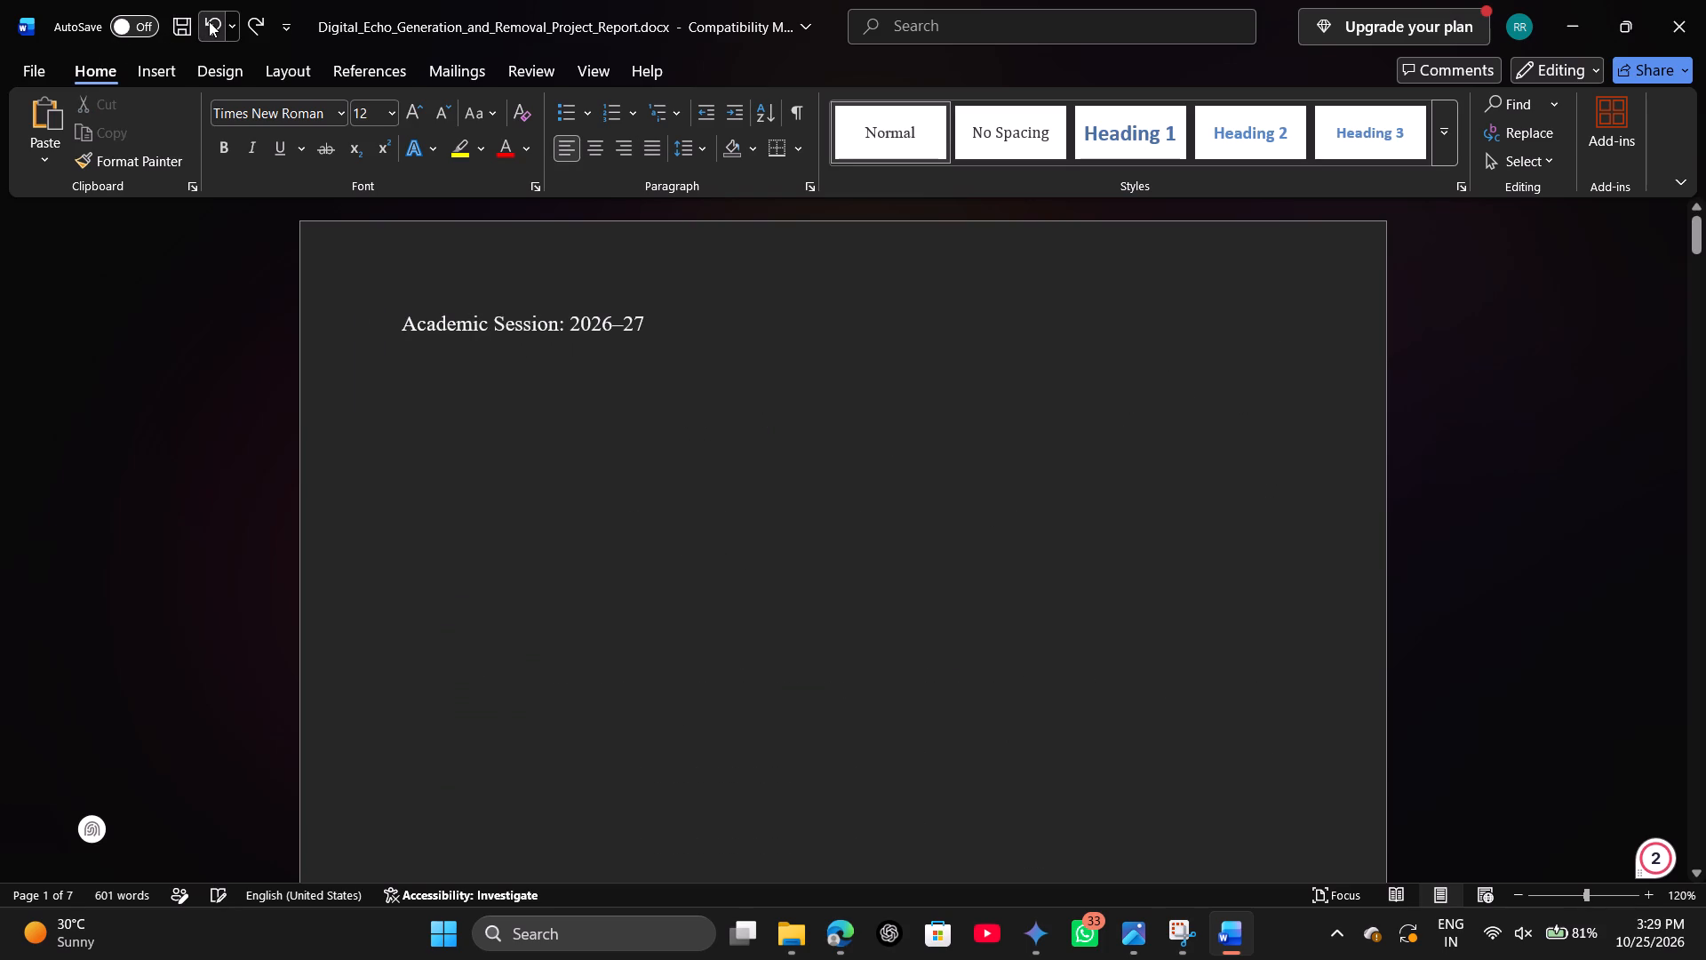
# Save the report as a Word Document in Downloads under the name Digital_Echo_Generation_and_Removal_Project_Report.docx.
pyautogui.click(28, 78)
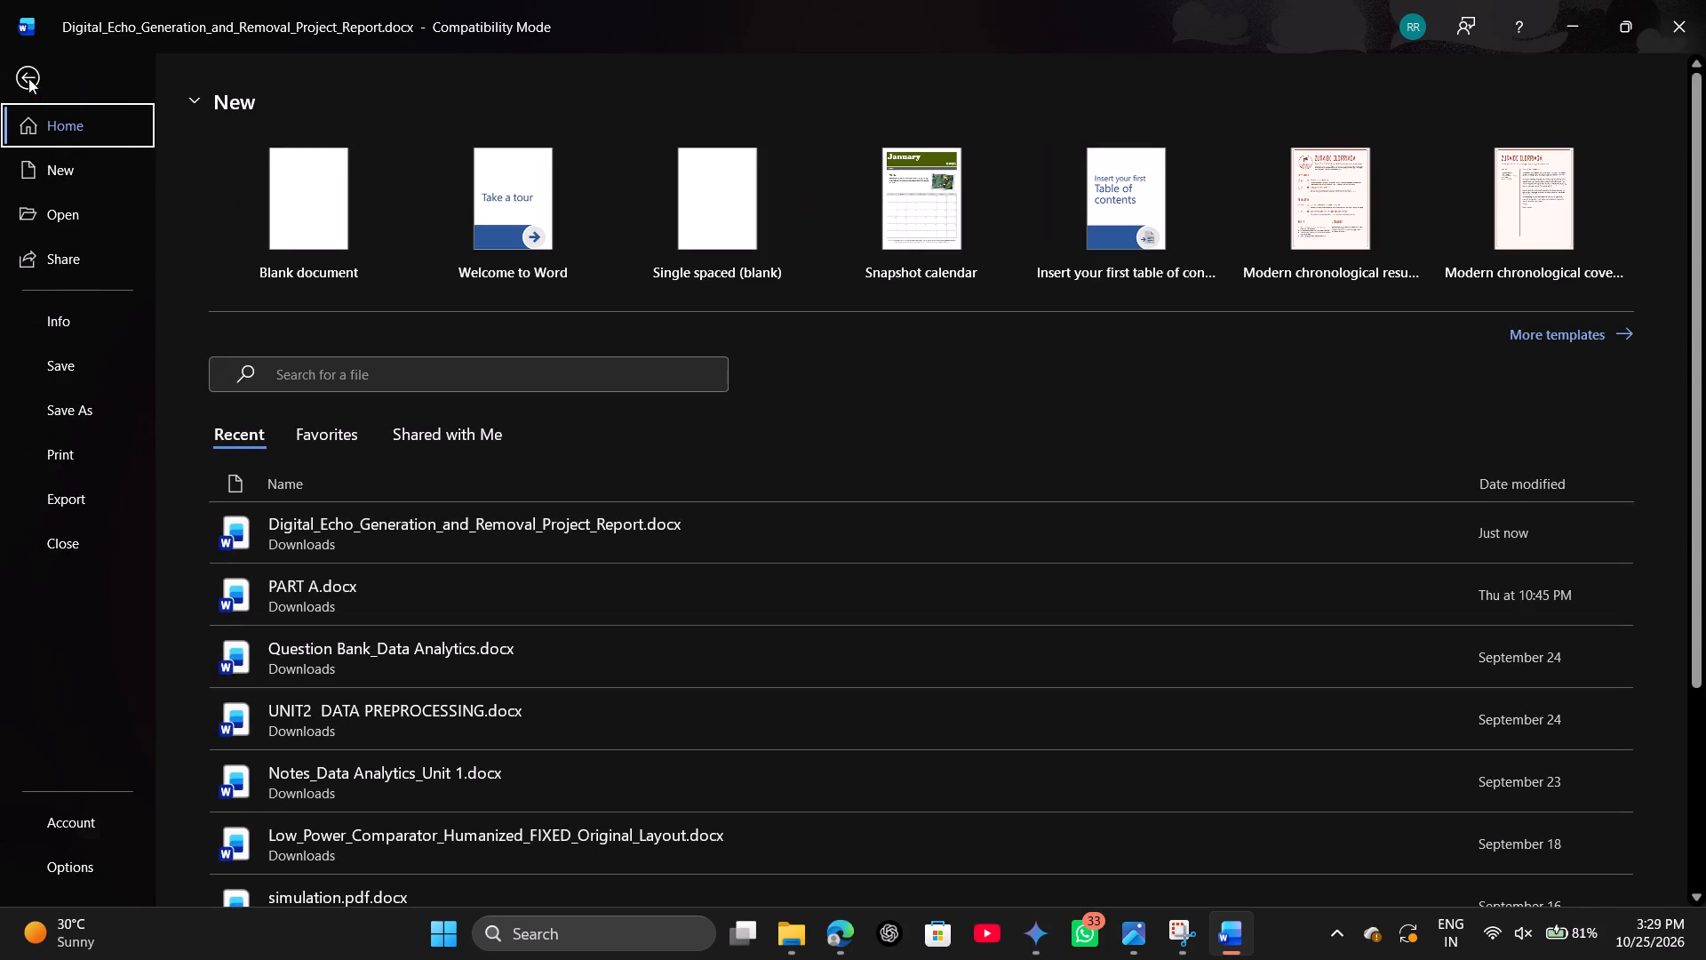
pyautogui.click(100, 396)
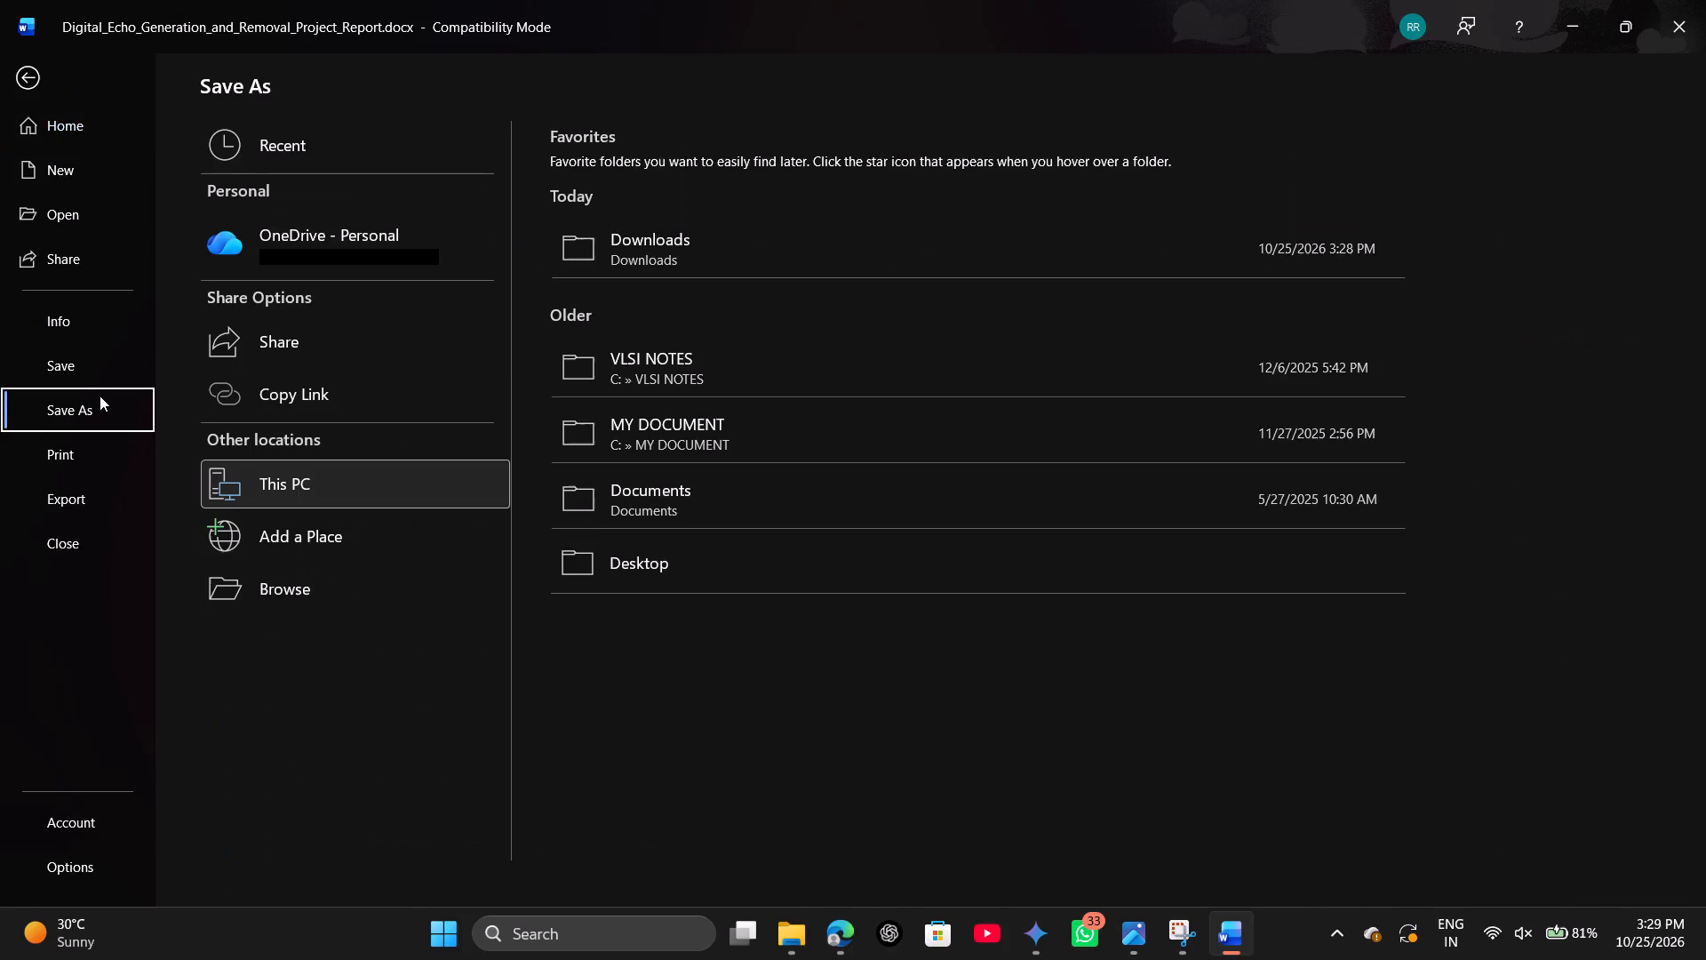
pyautogui.click(648, 261)
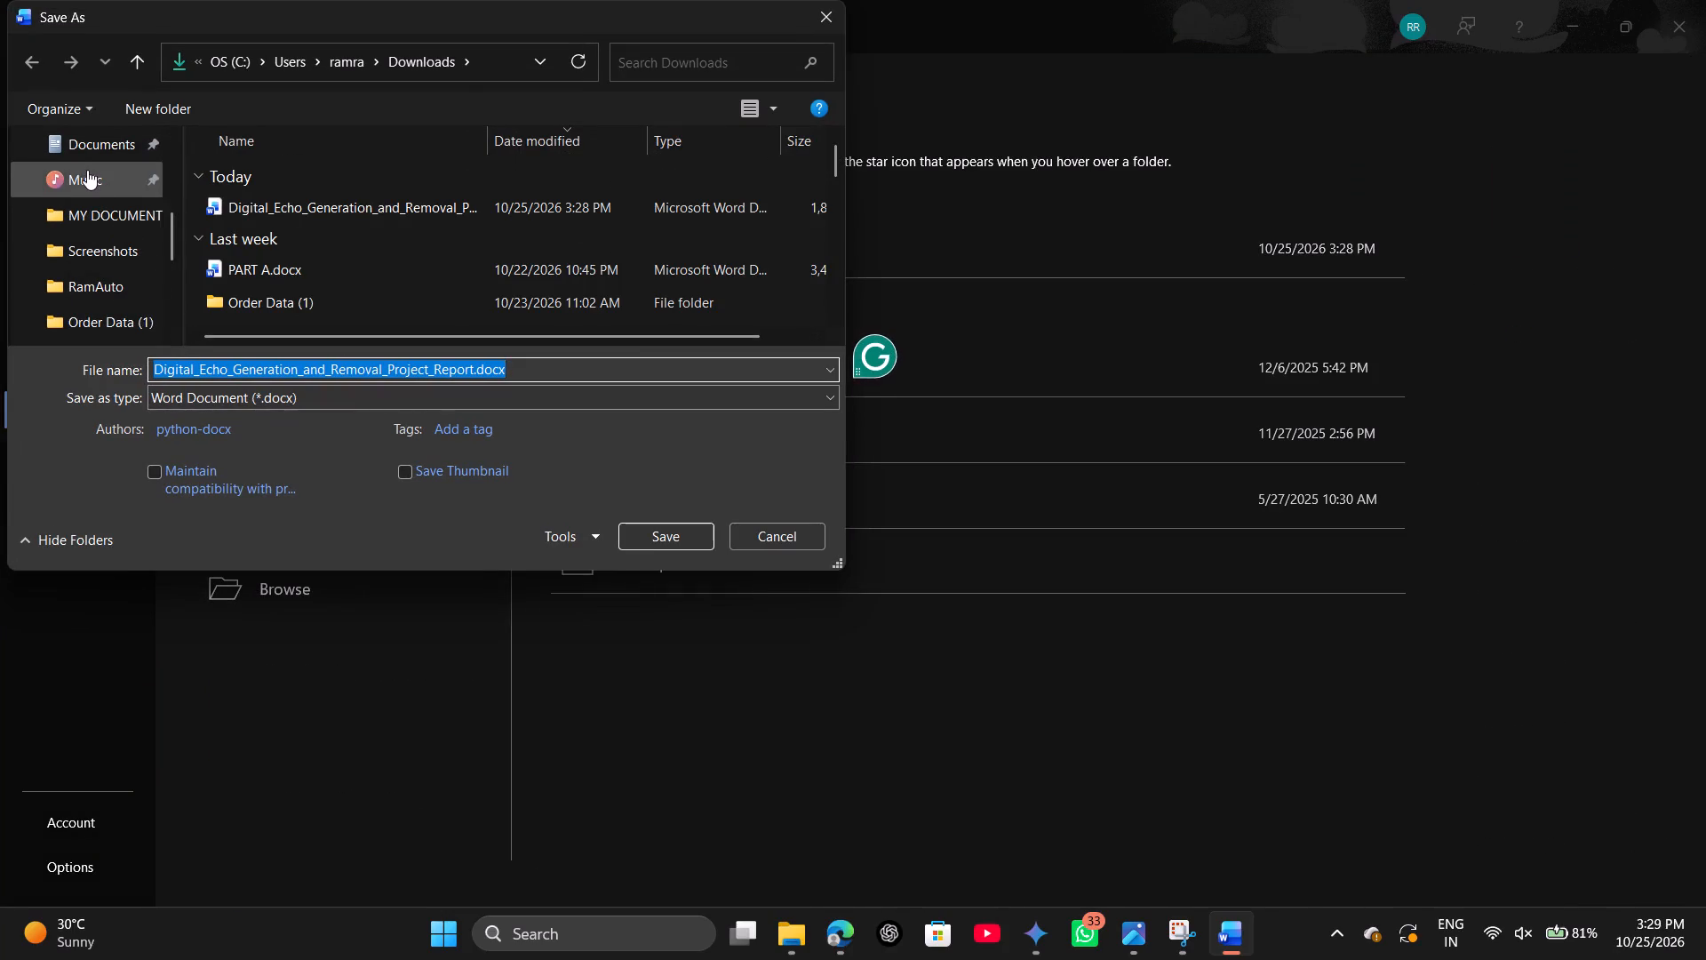
pyautogui.scroll(3, 87, 170)
pyautogui.click(139, 310)
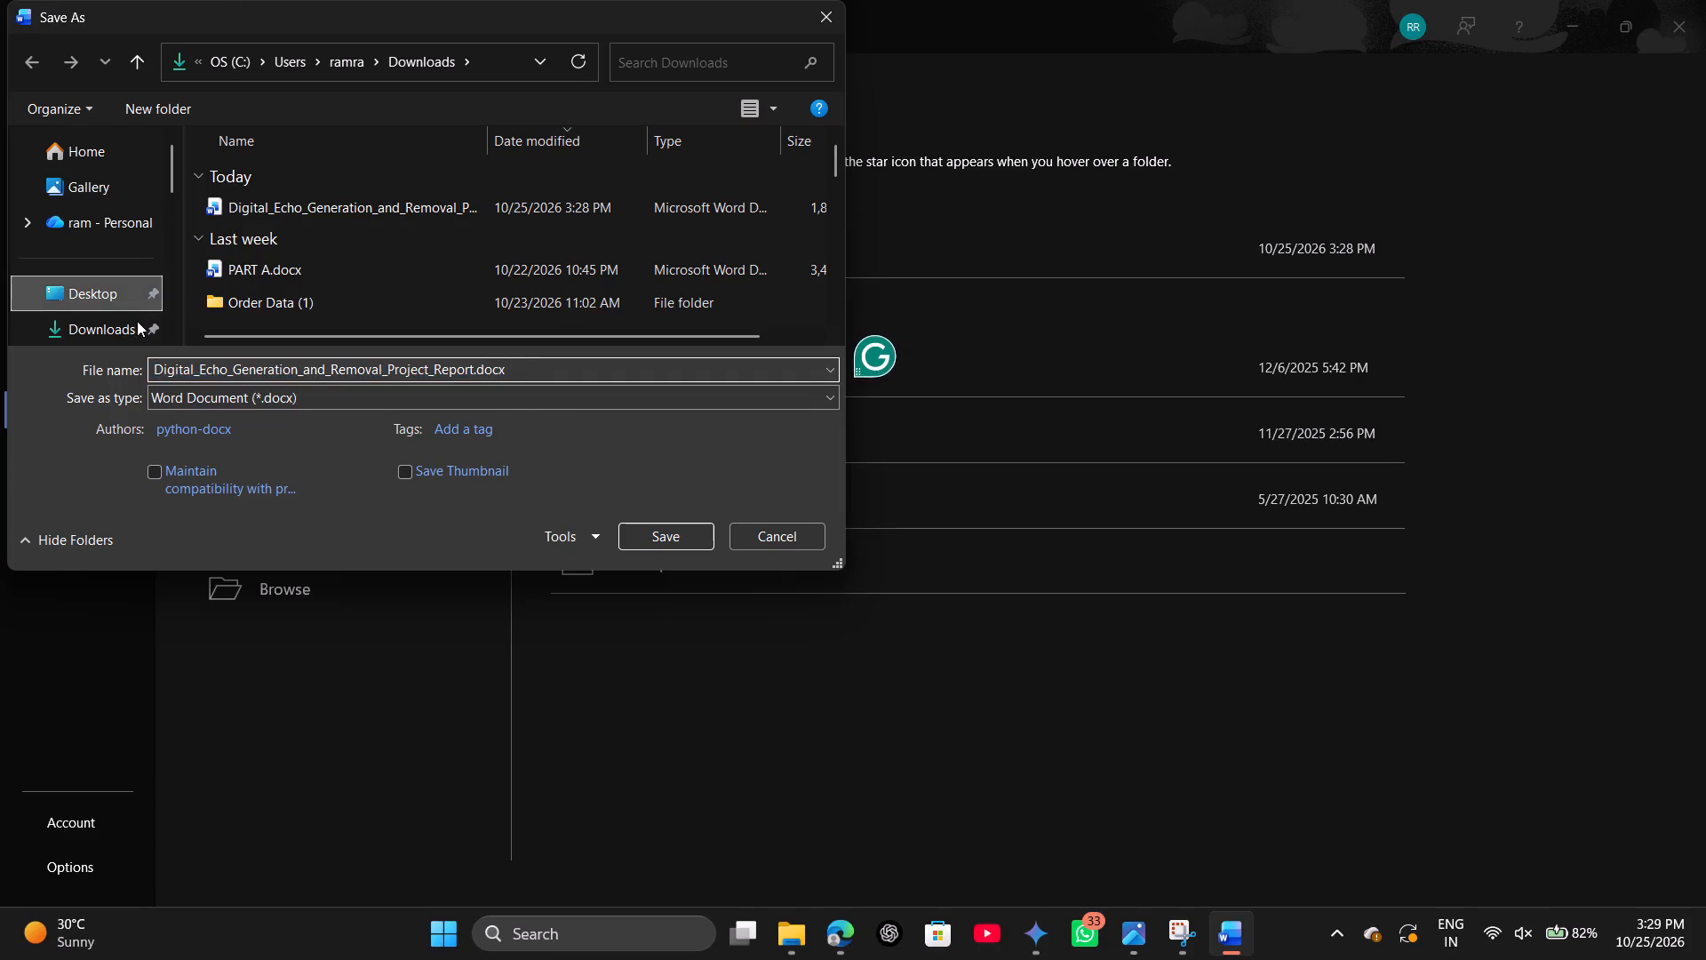
pyautogui.click(136, 321)
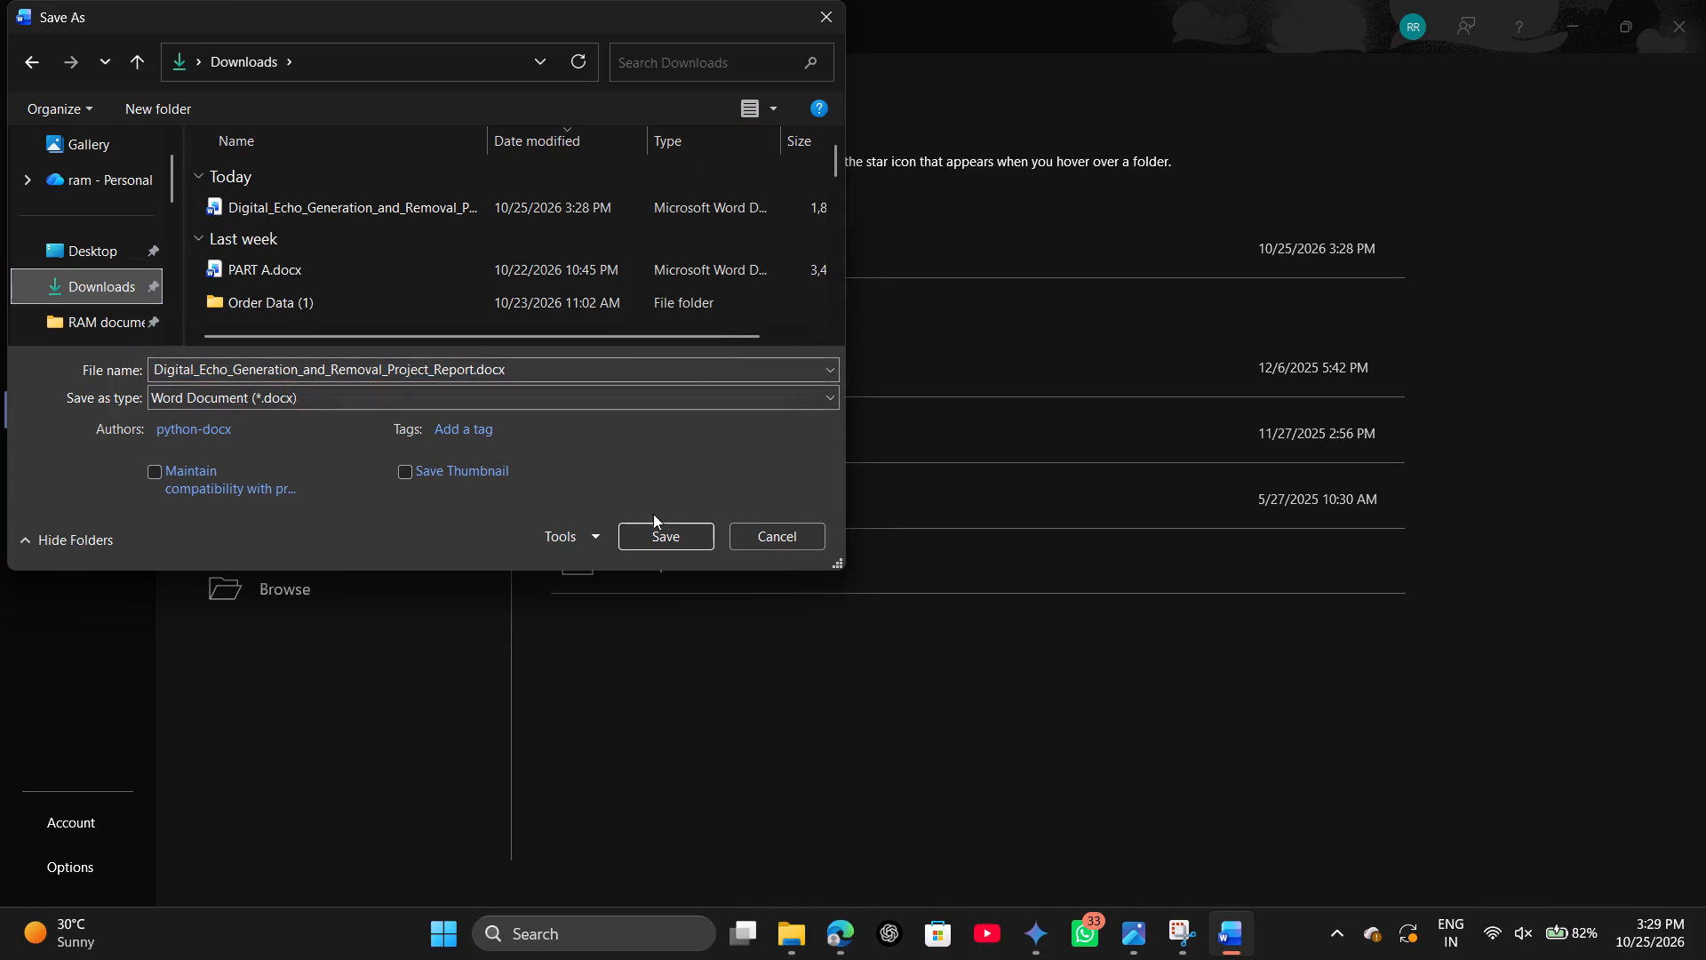
pyautogui.click(669, 532)
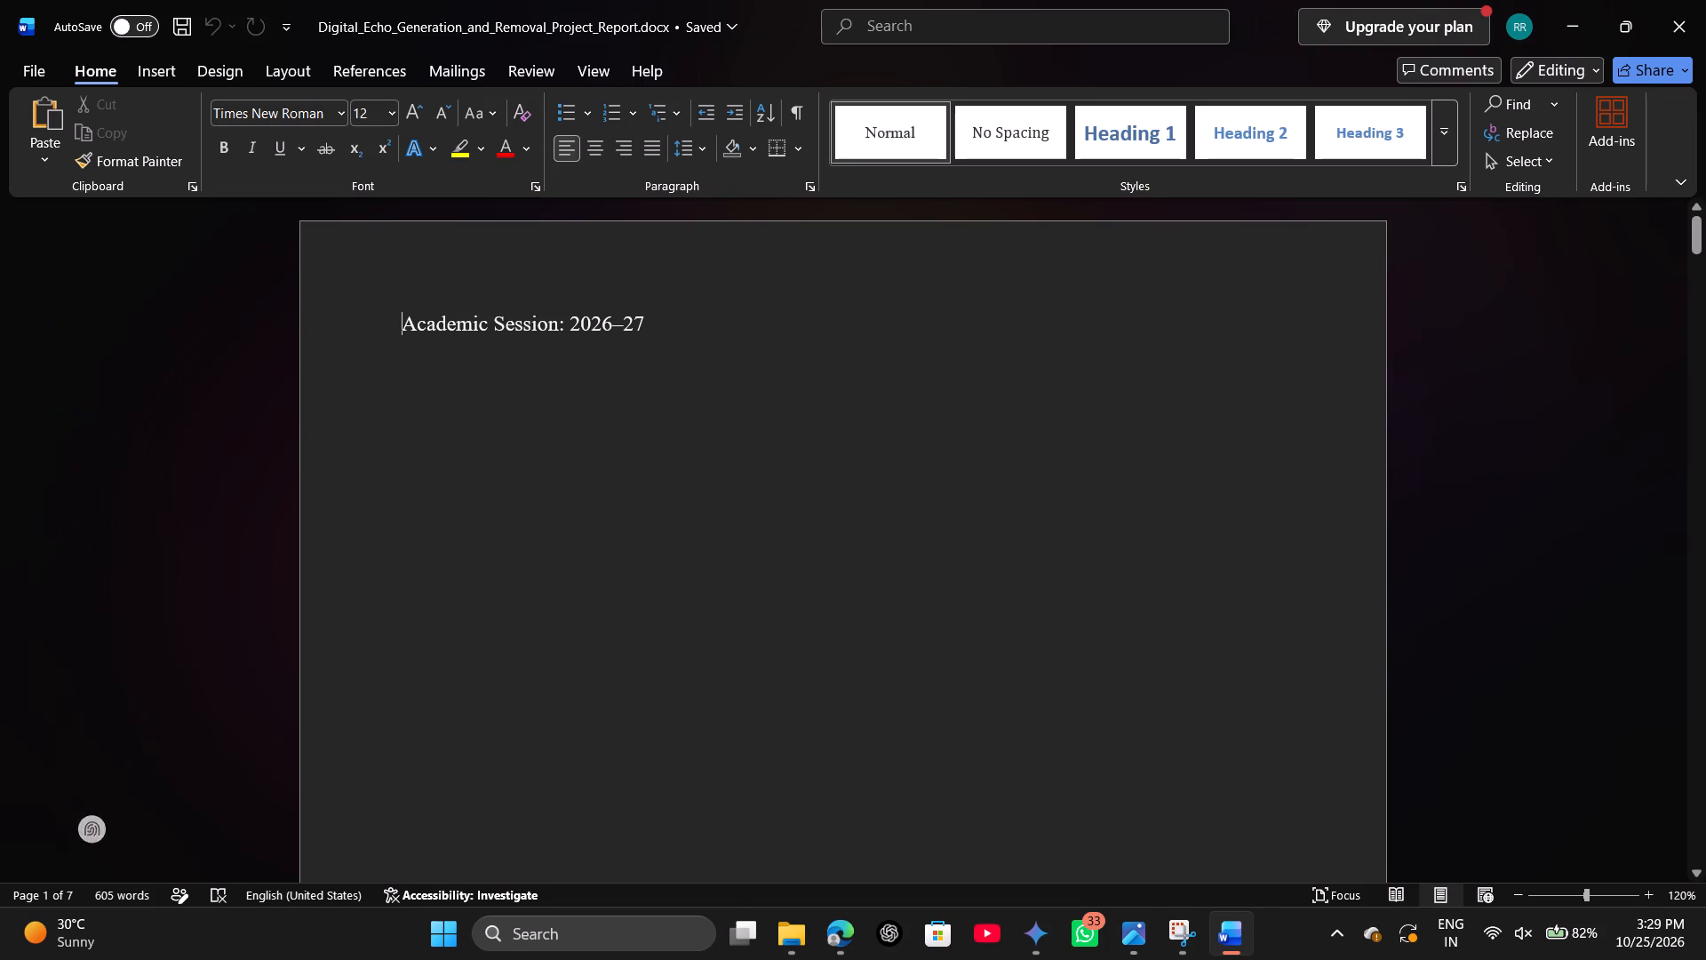
# Close the Word report, the browser with MATLAB and the internship report, the Downloads search window, the Snipping Tool and both WhatsApp image windows.
pyautogui.click(1694, 16)
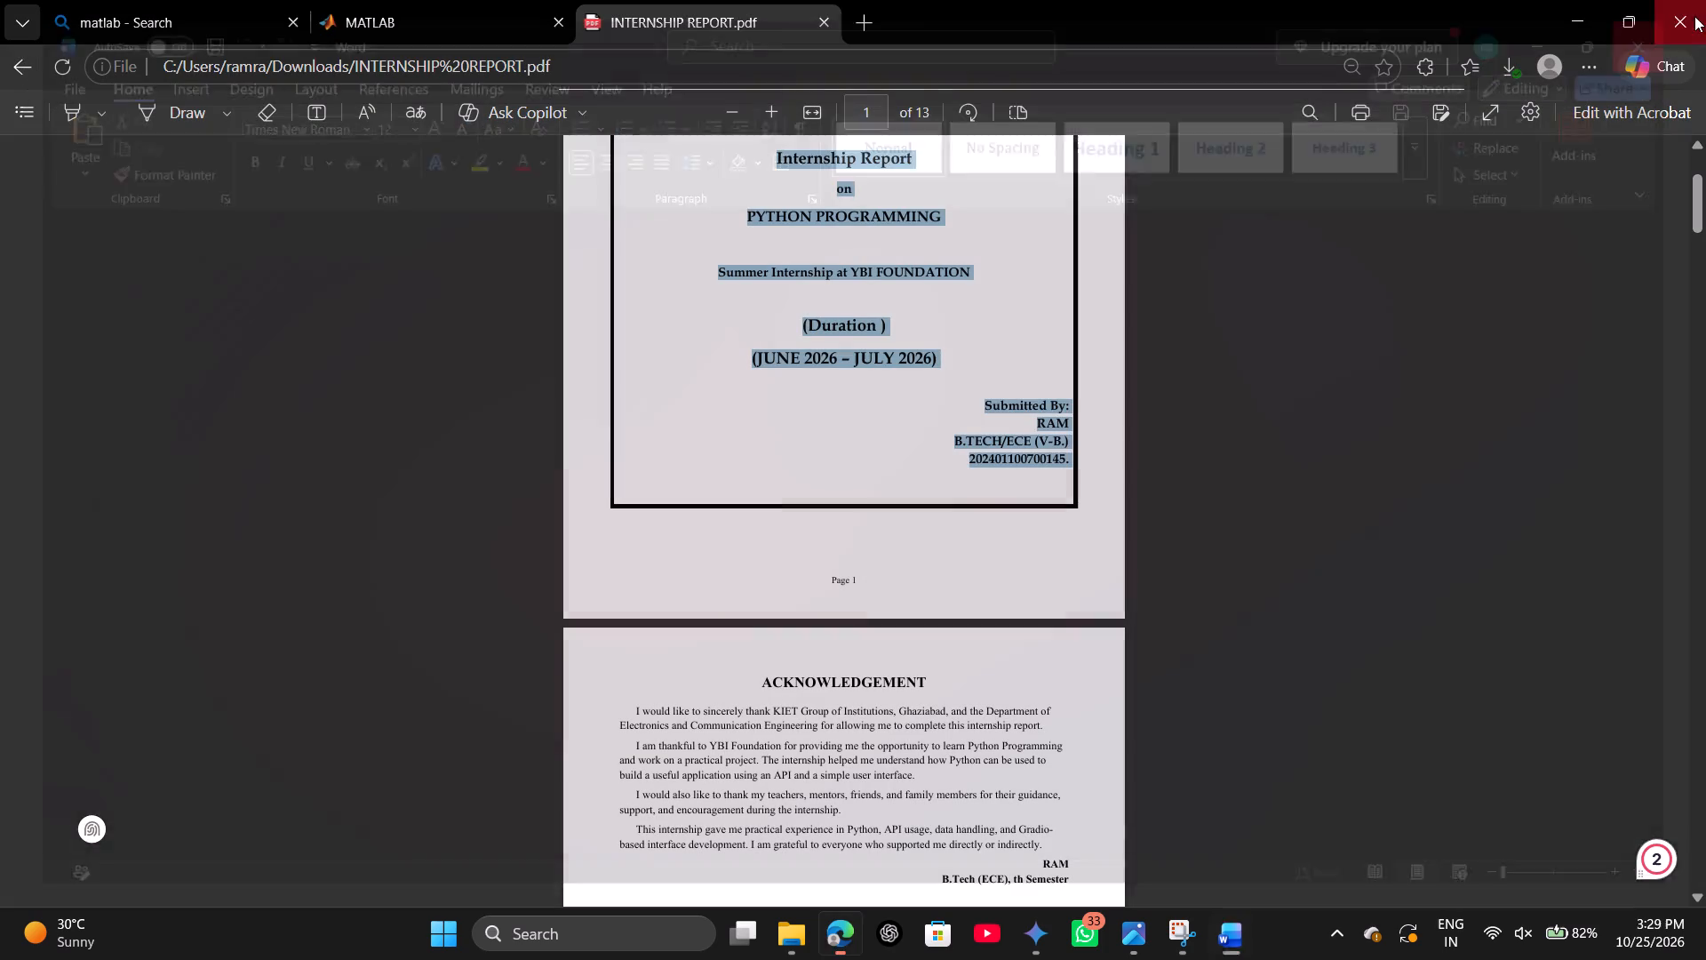
pyautogui.click(1684, 4)
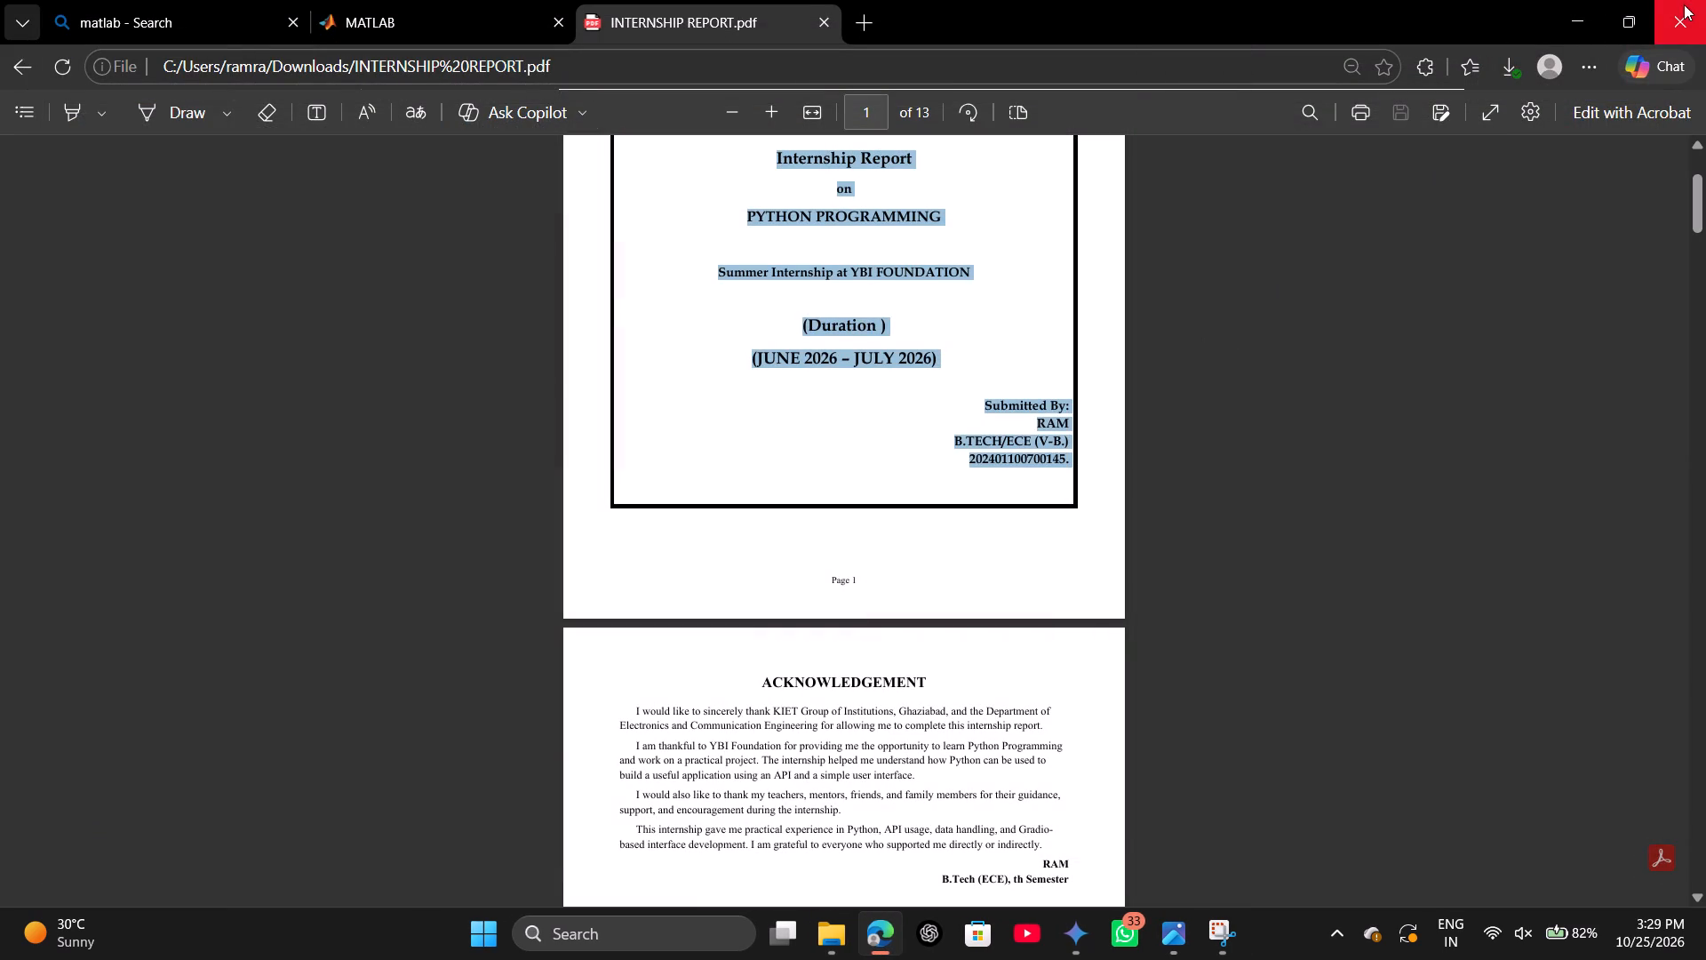
pyautogui.click(993, 231)
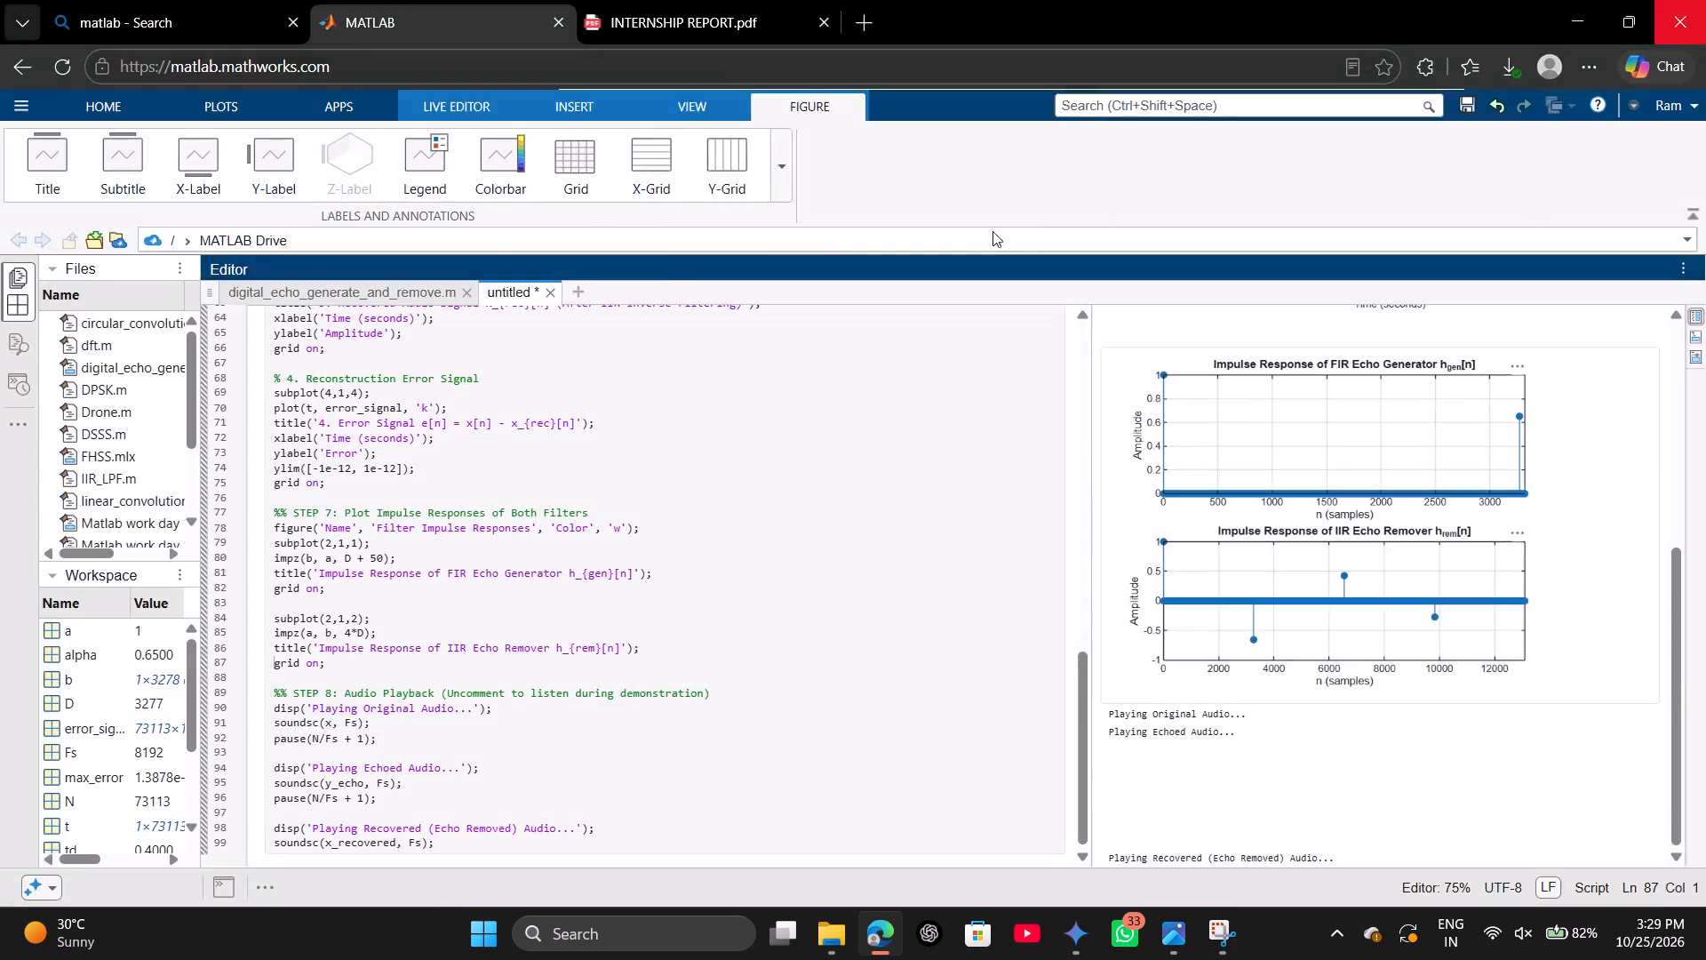
pyautogui.click(1701, 20)
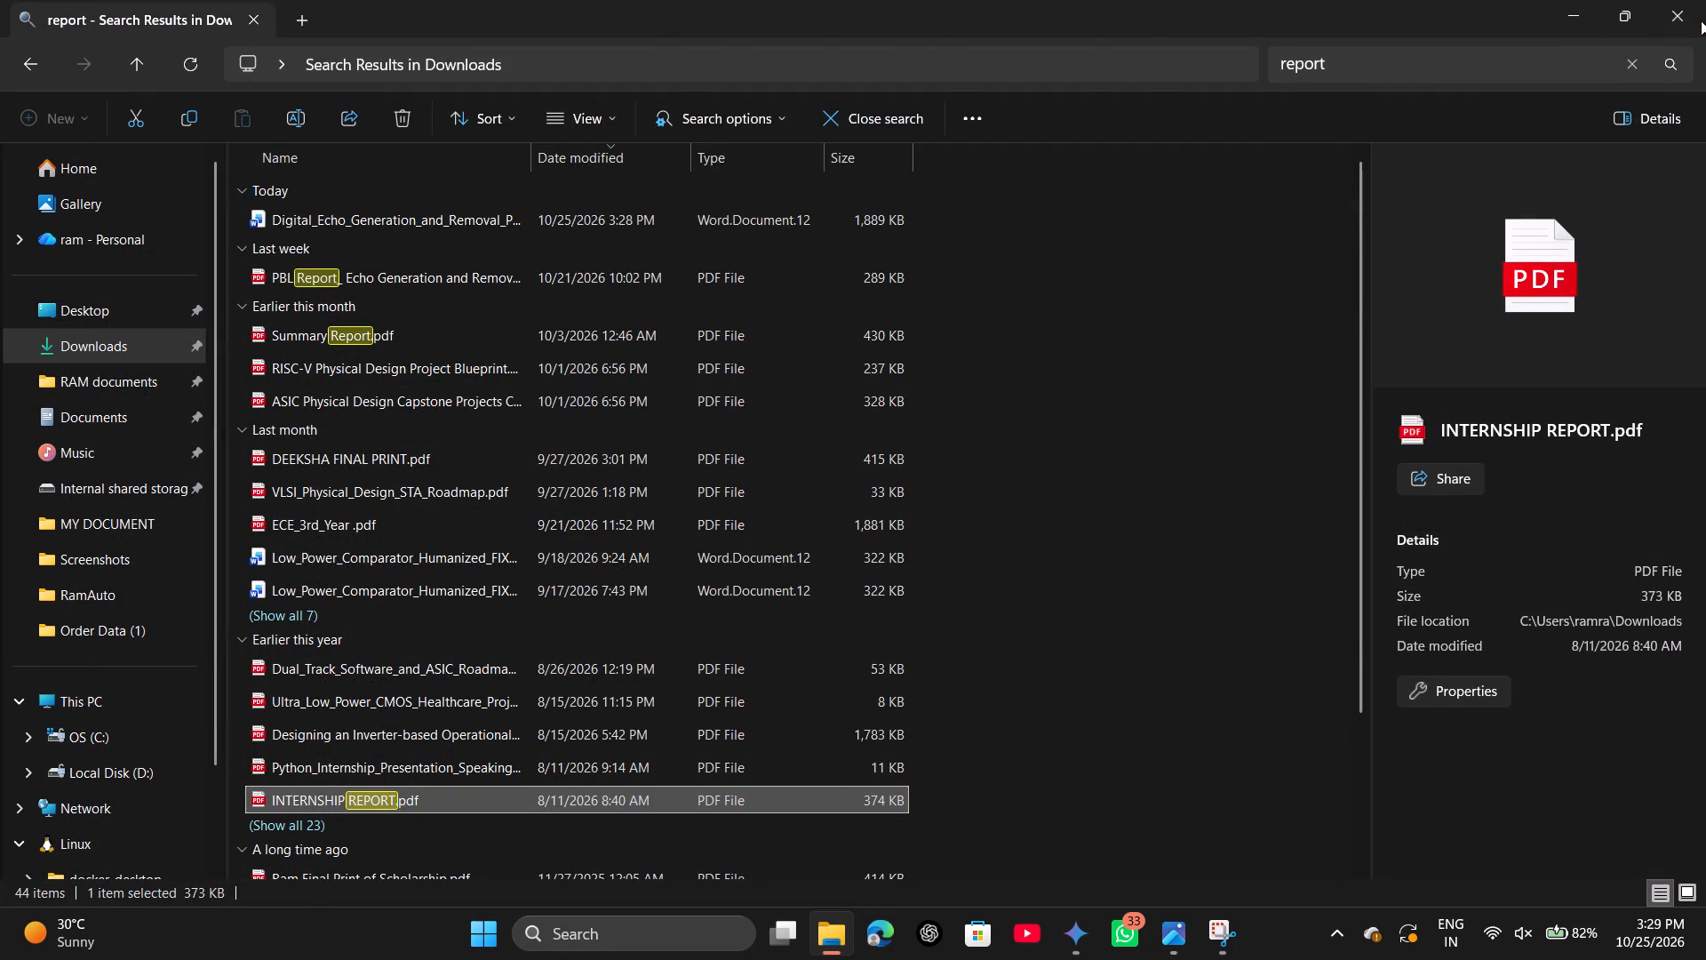
pyautogui.click(1684, 16)
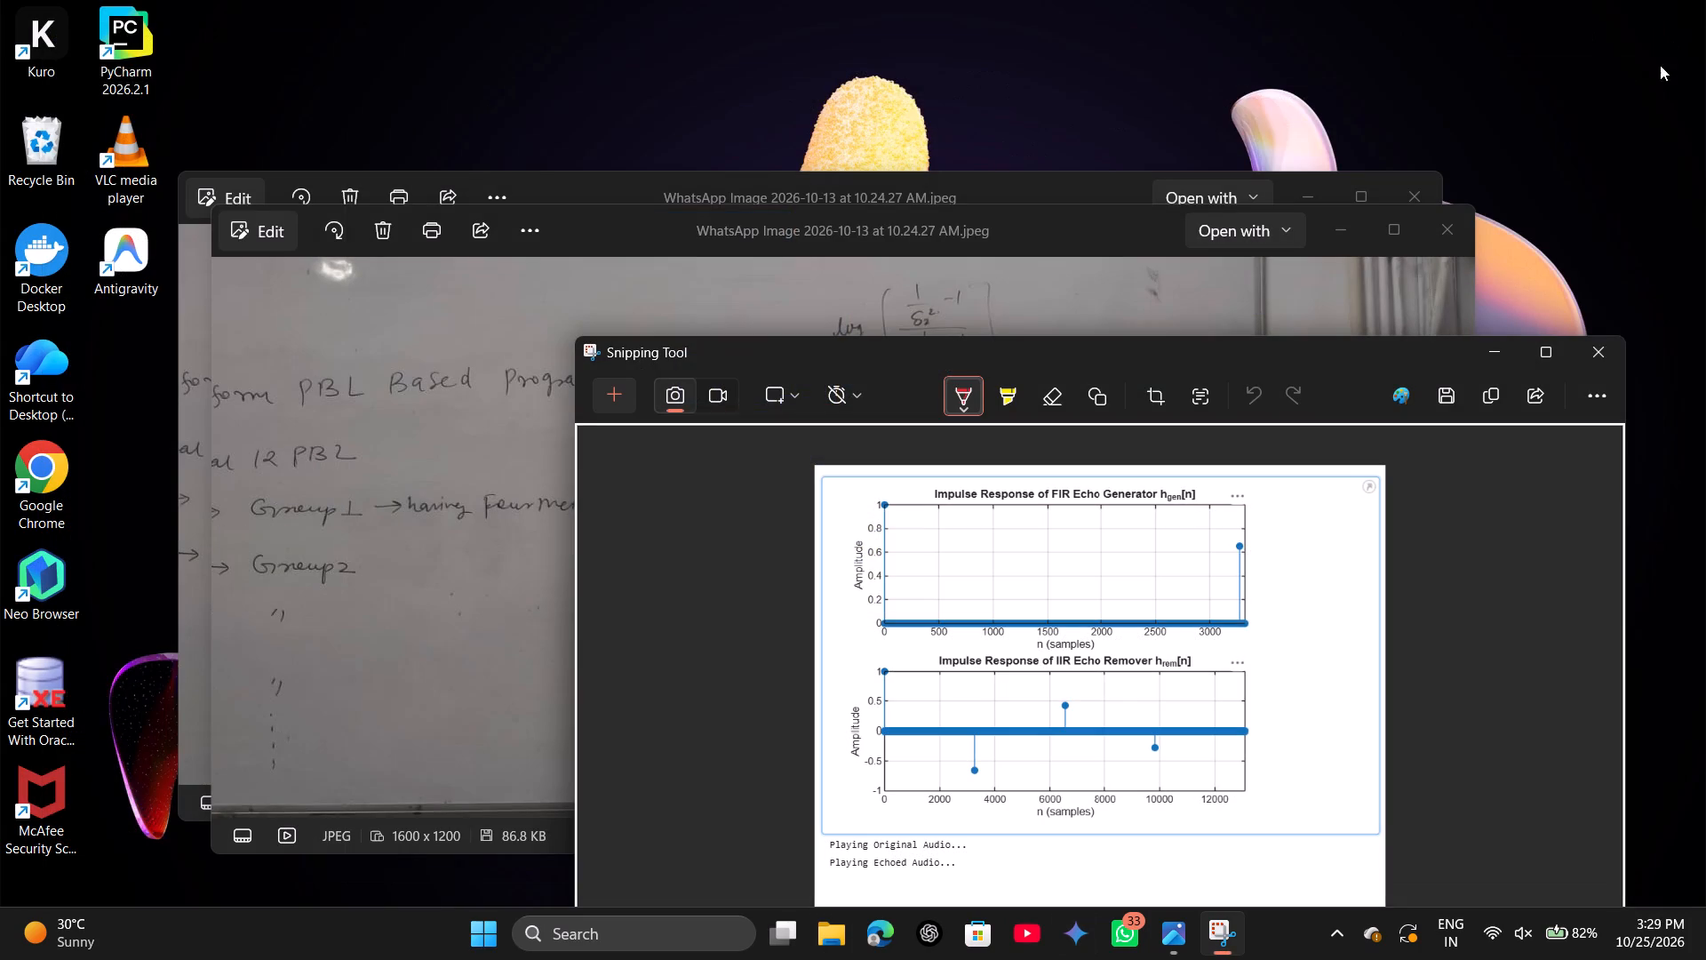
pyautogui.click(1595, 344)
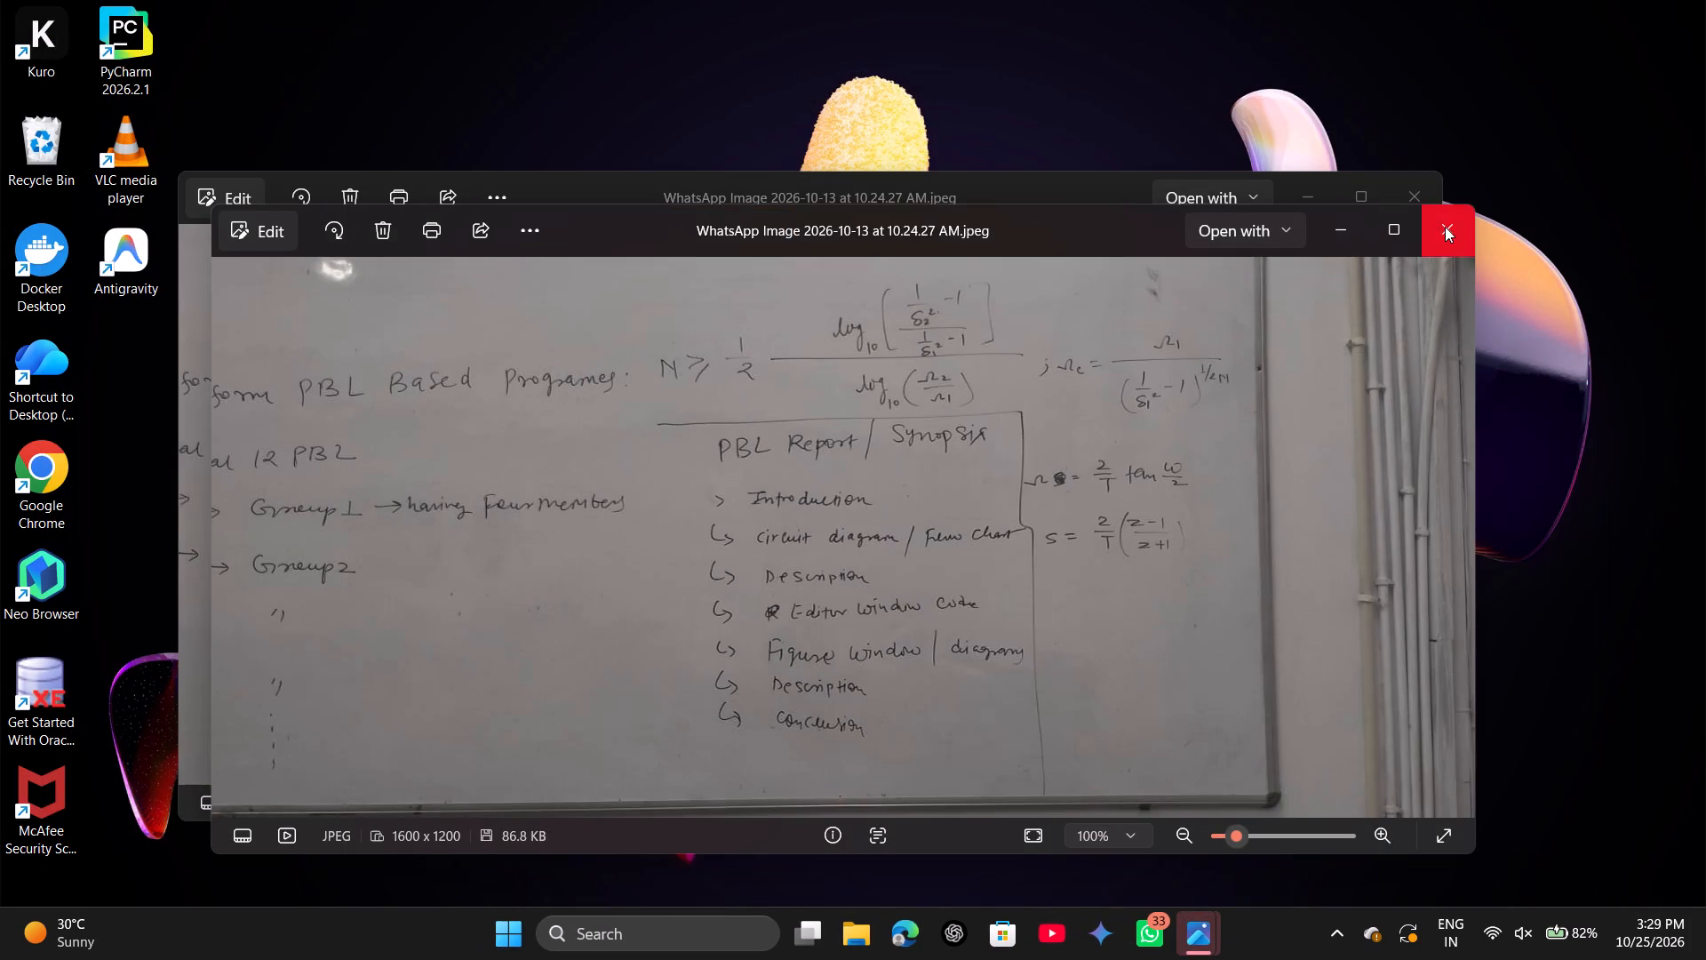
pyautogui.click(1445, 227)
pyautogui.click(1420, 204)
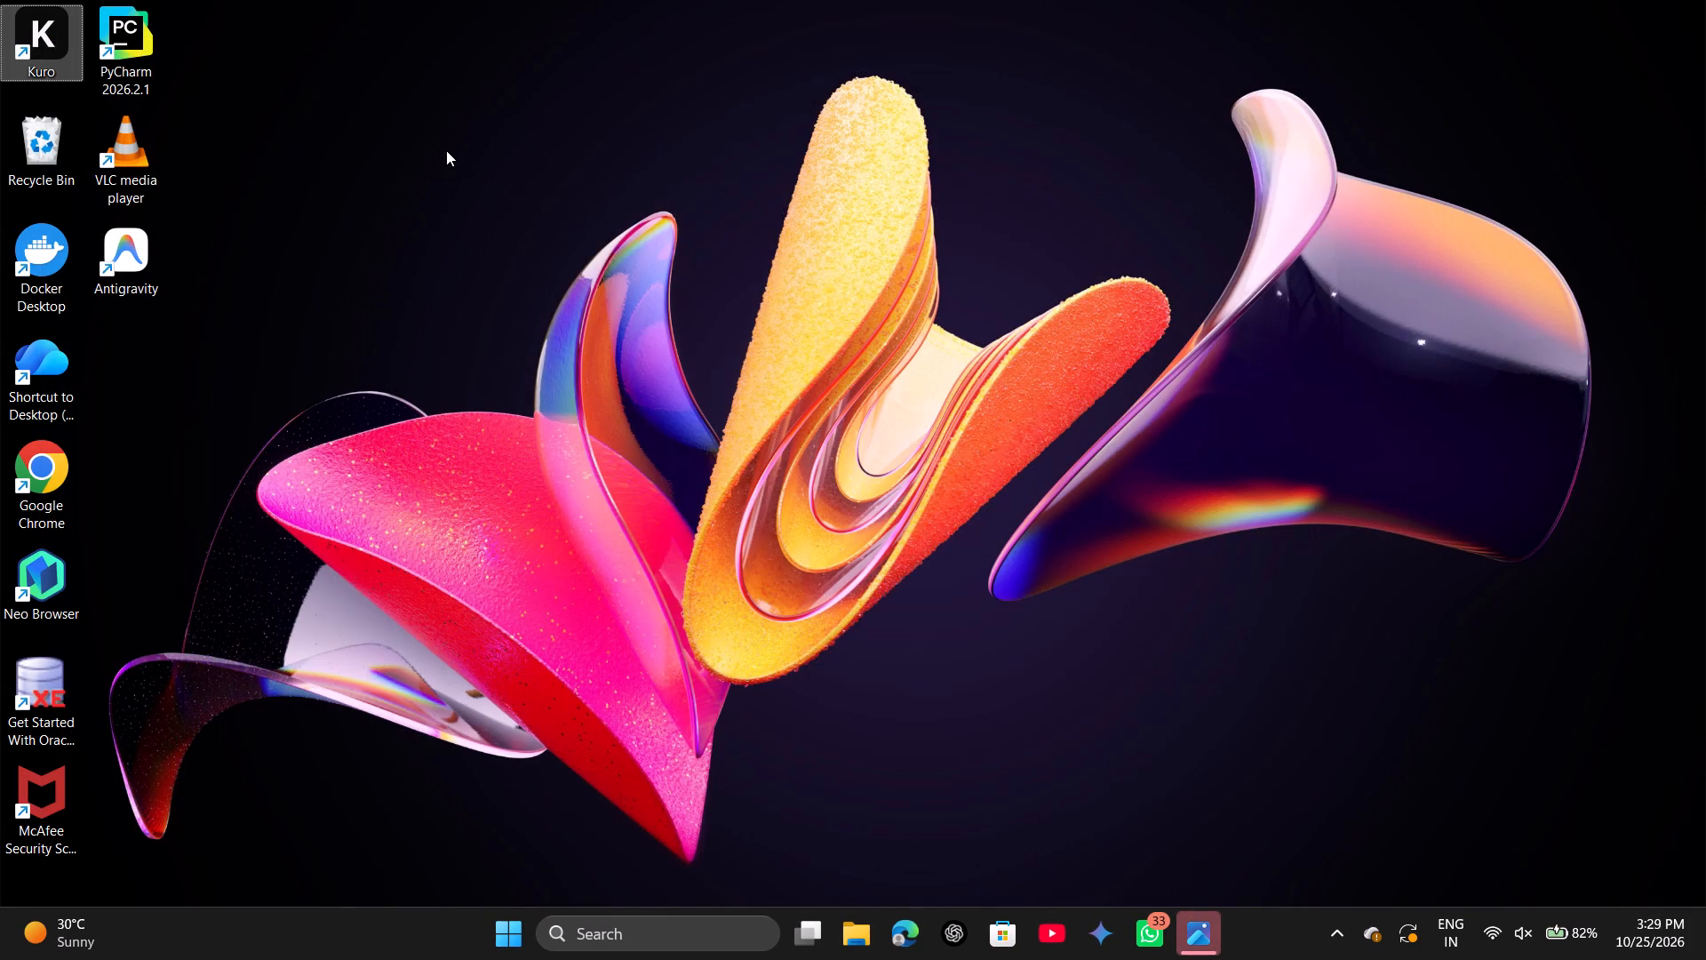
# Launch the Kuro application from the desktop.
pyautogui.doubleClick(42, 30)
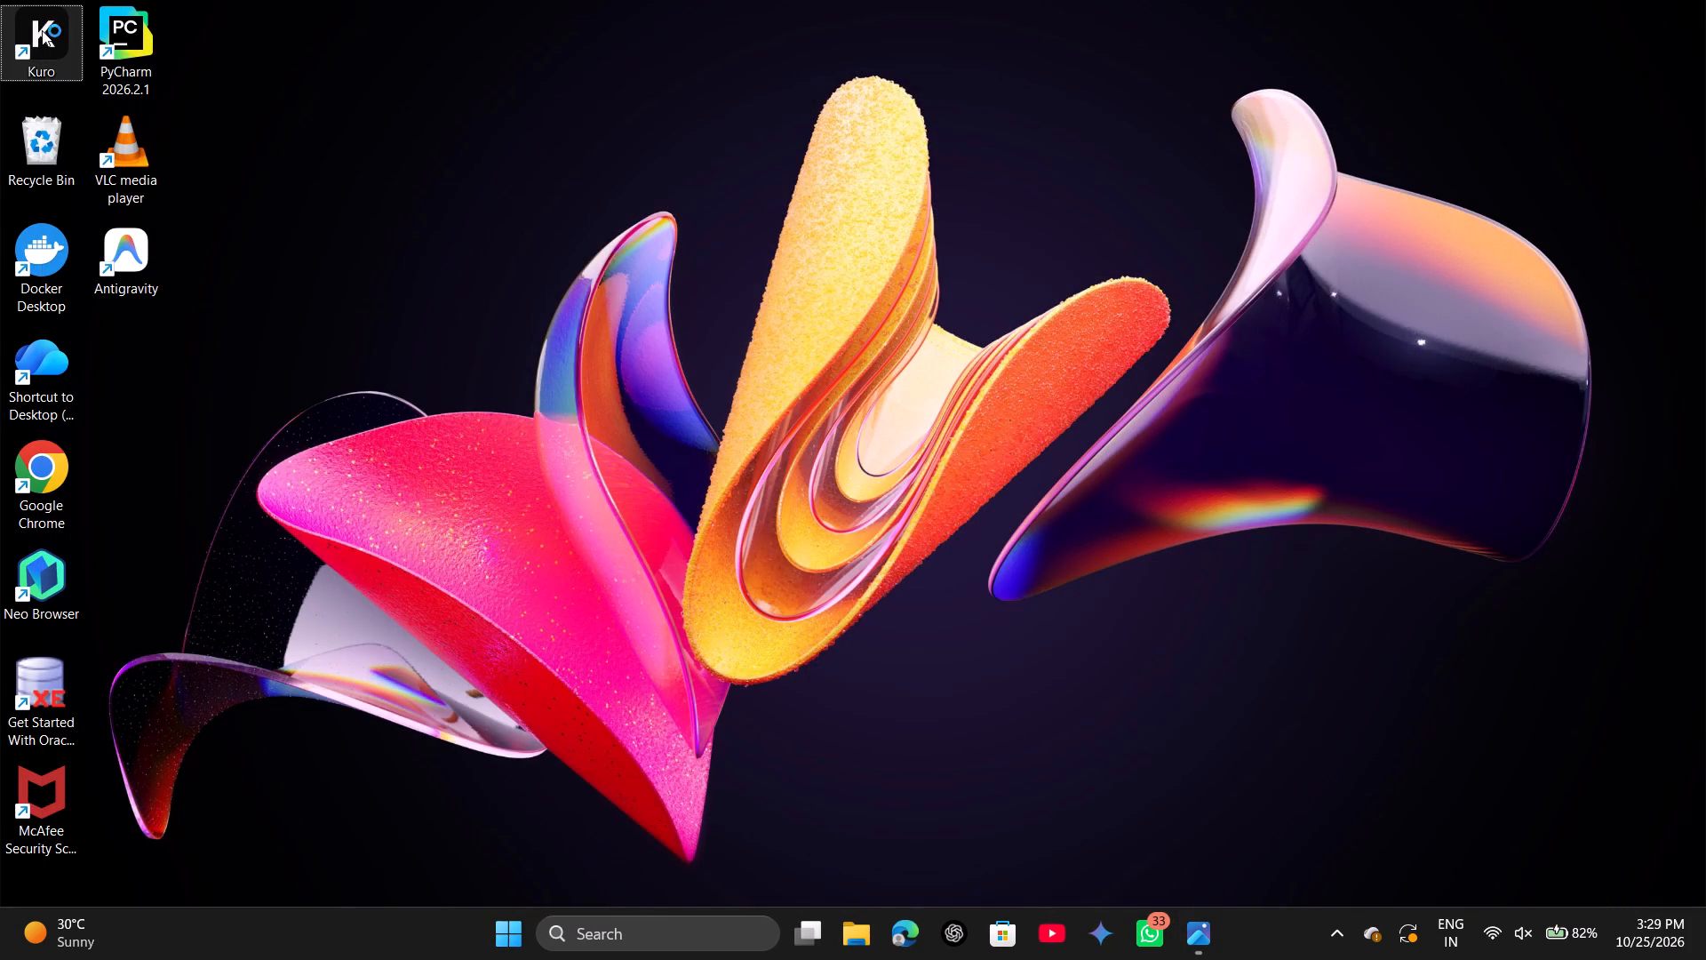